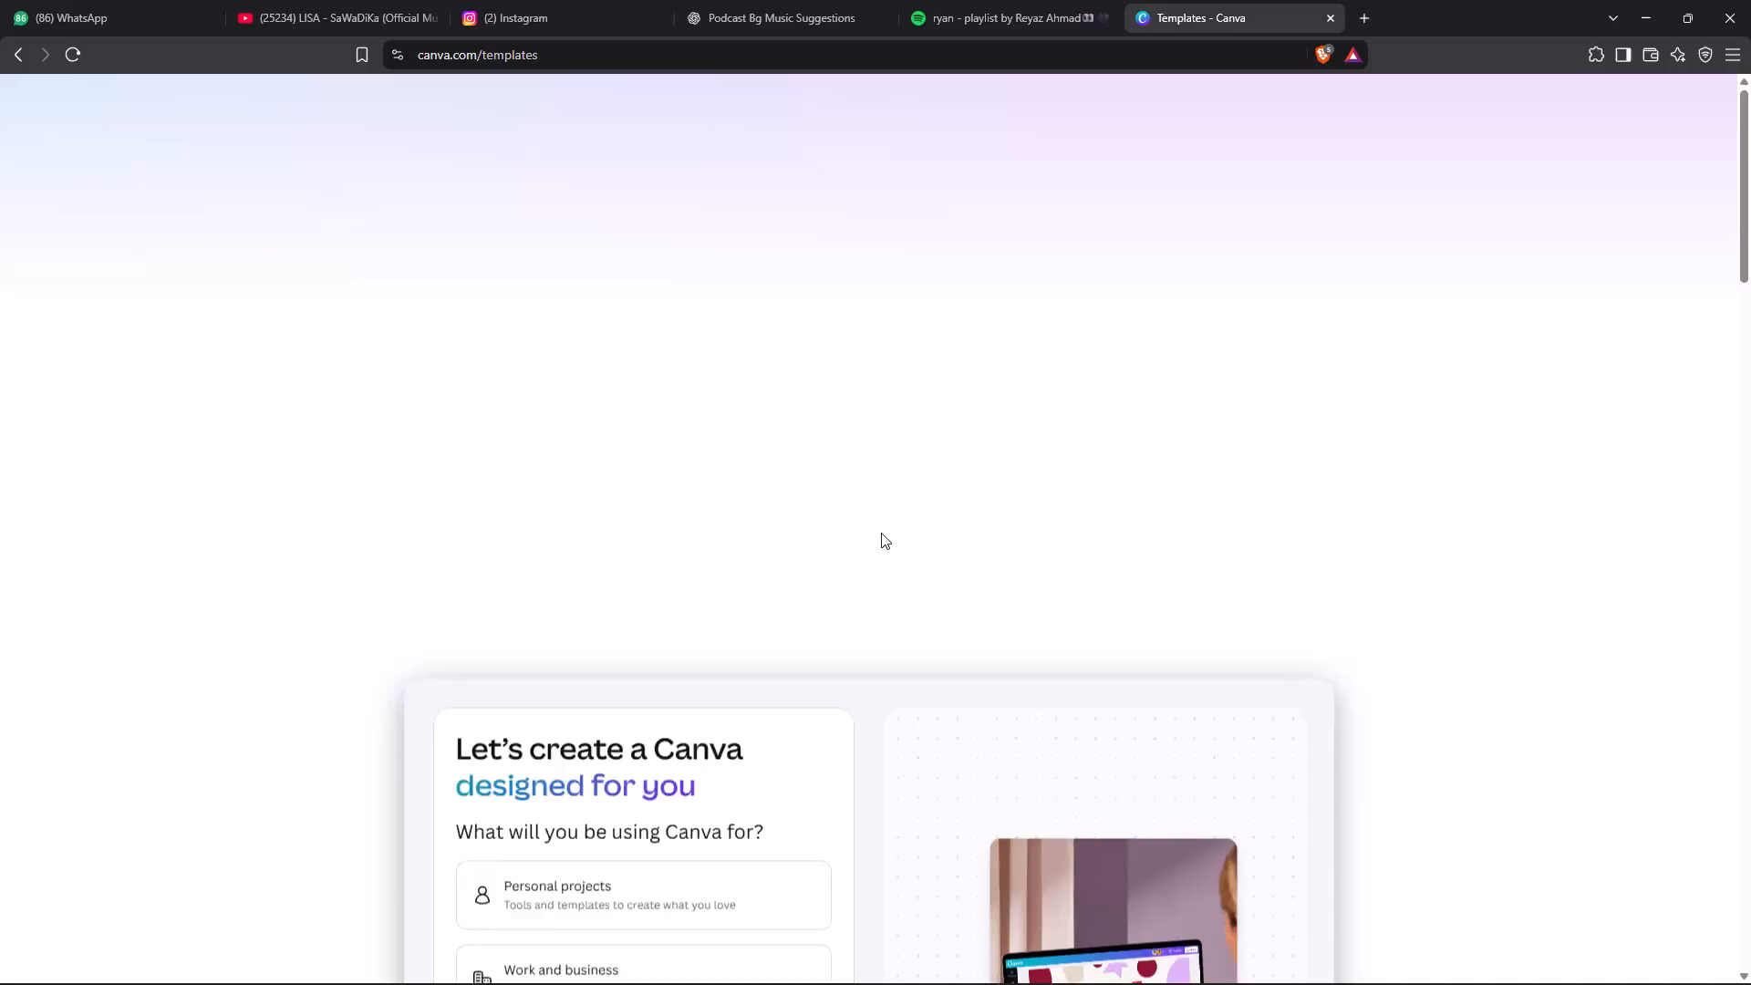
# Complete the Canva onboarding by choosing personal projects and accepting the AI notice with content sharing left on.
pyautogui.click(662, 407)
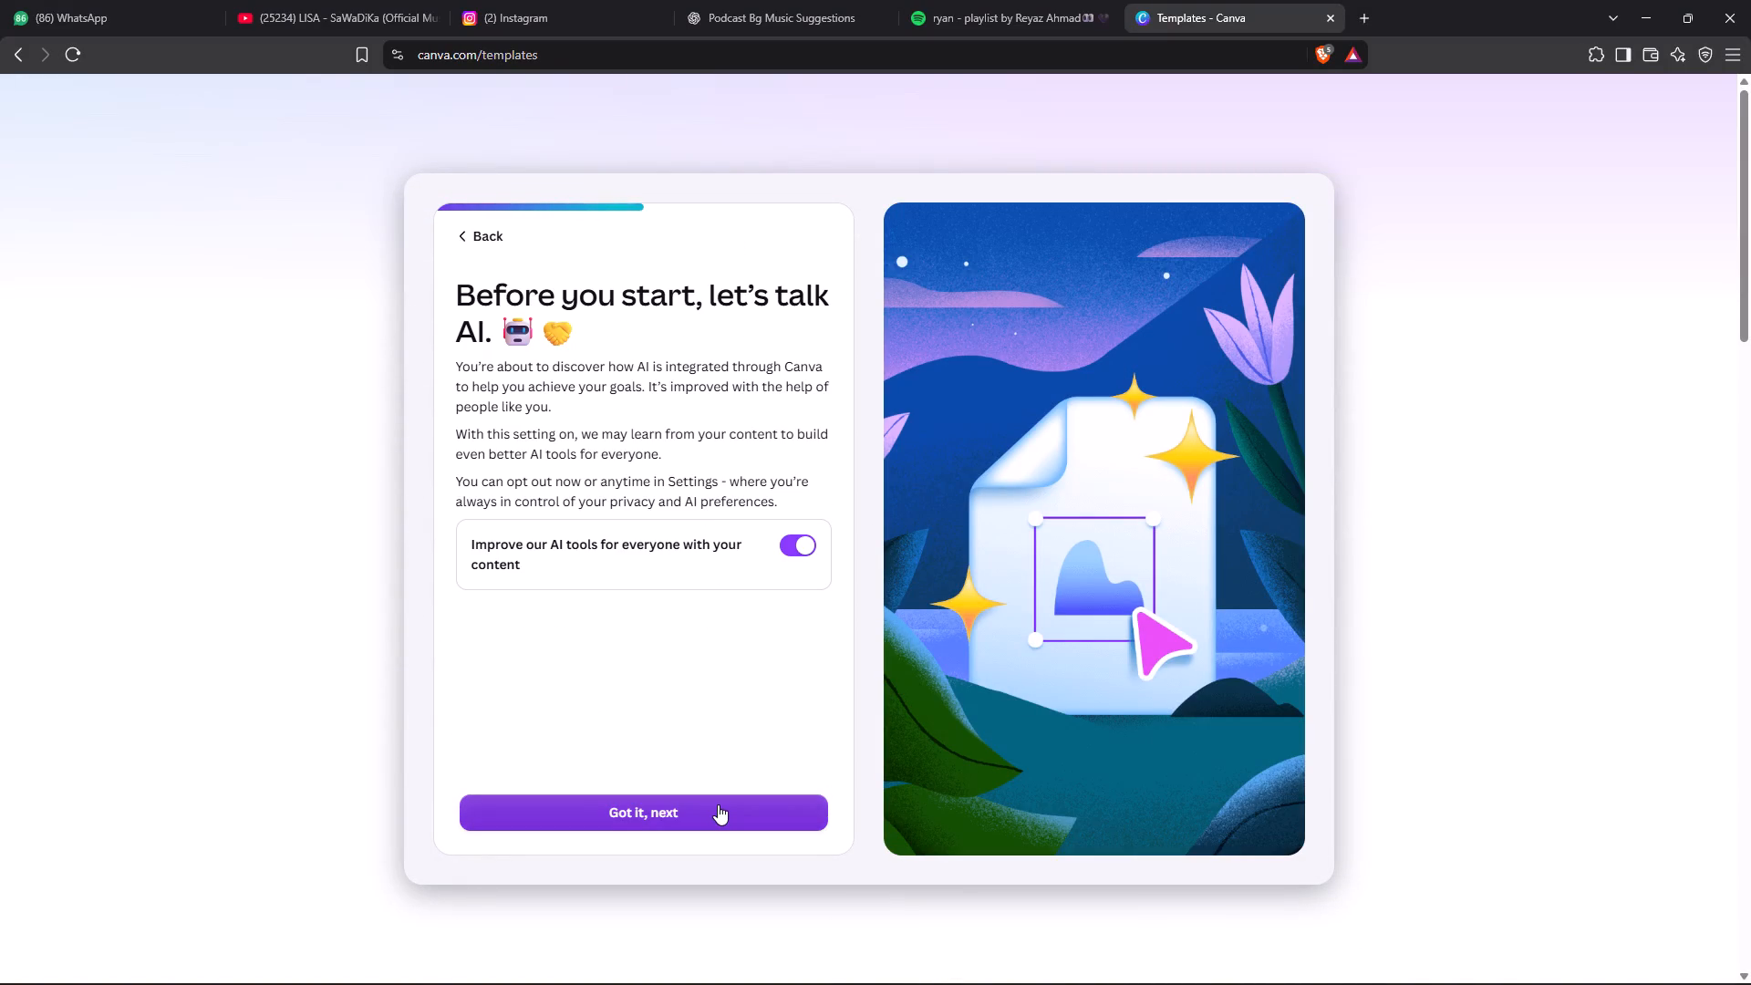
pyautogui.click(718, 804)
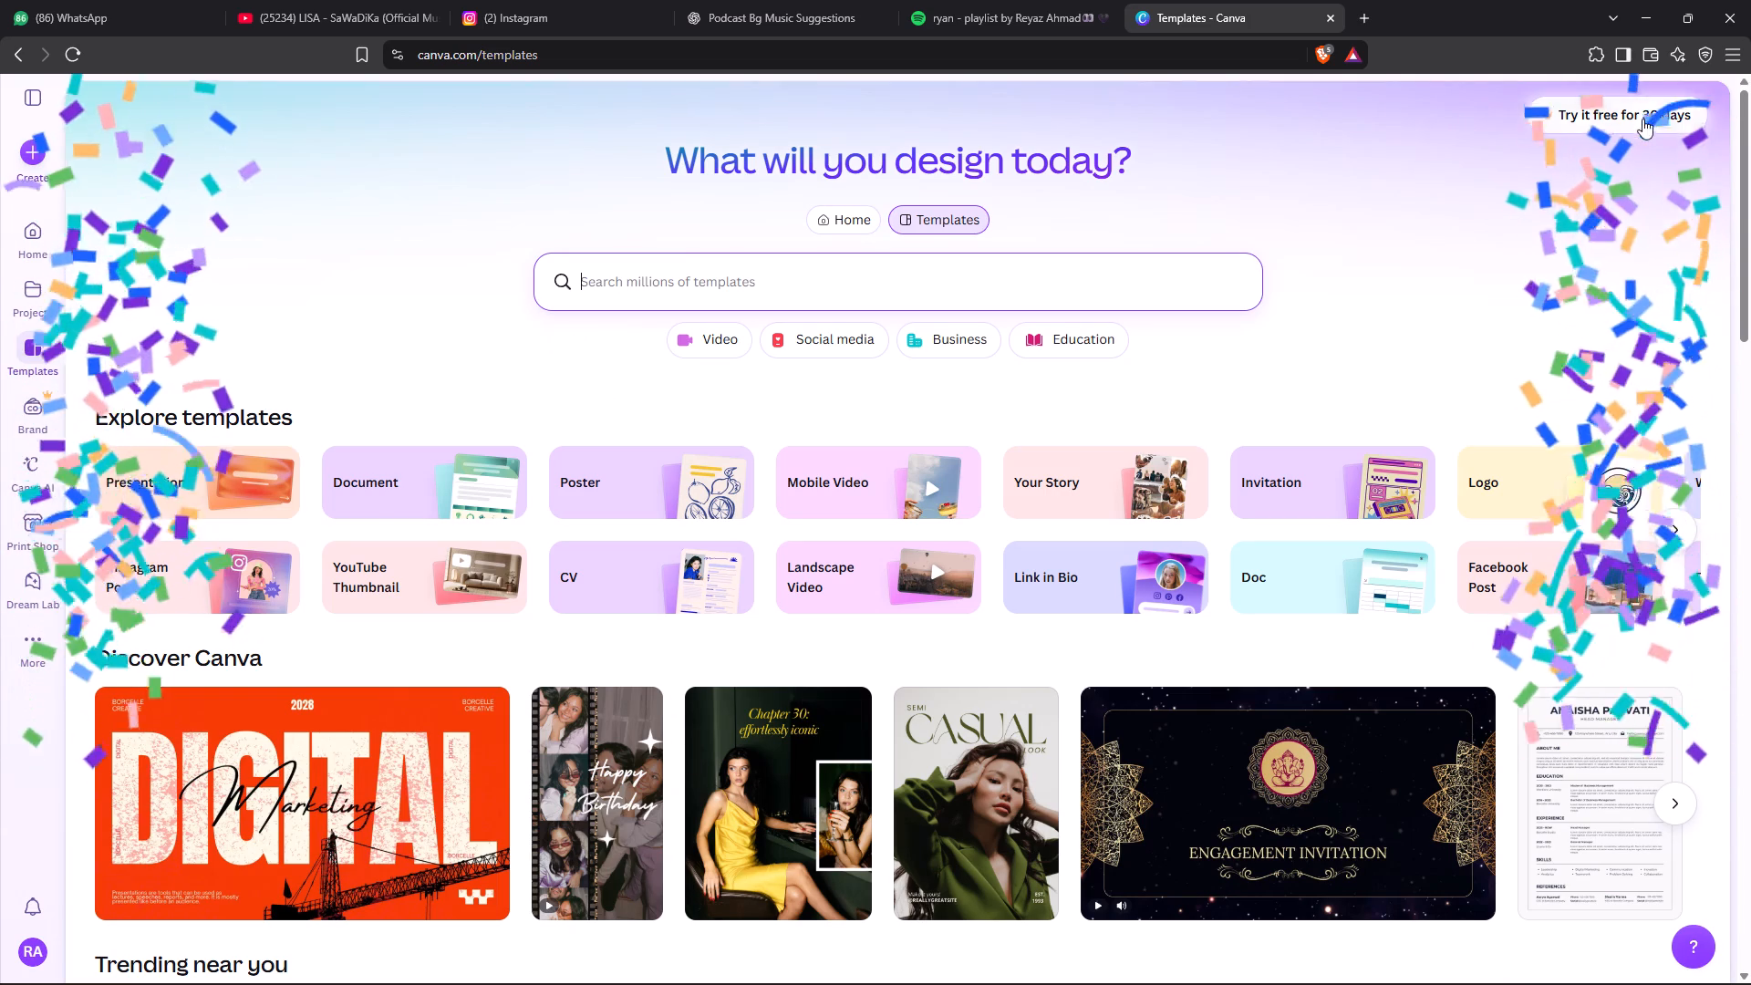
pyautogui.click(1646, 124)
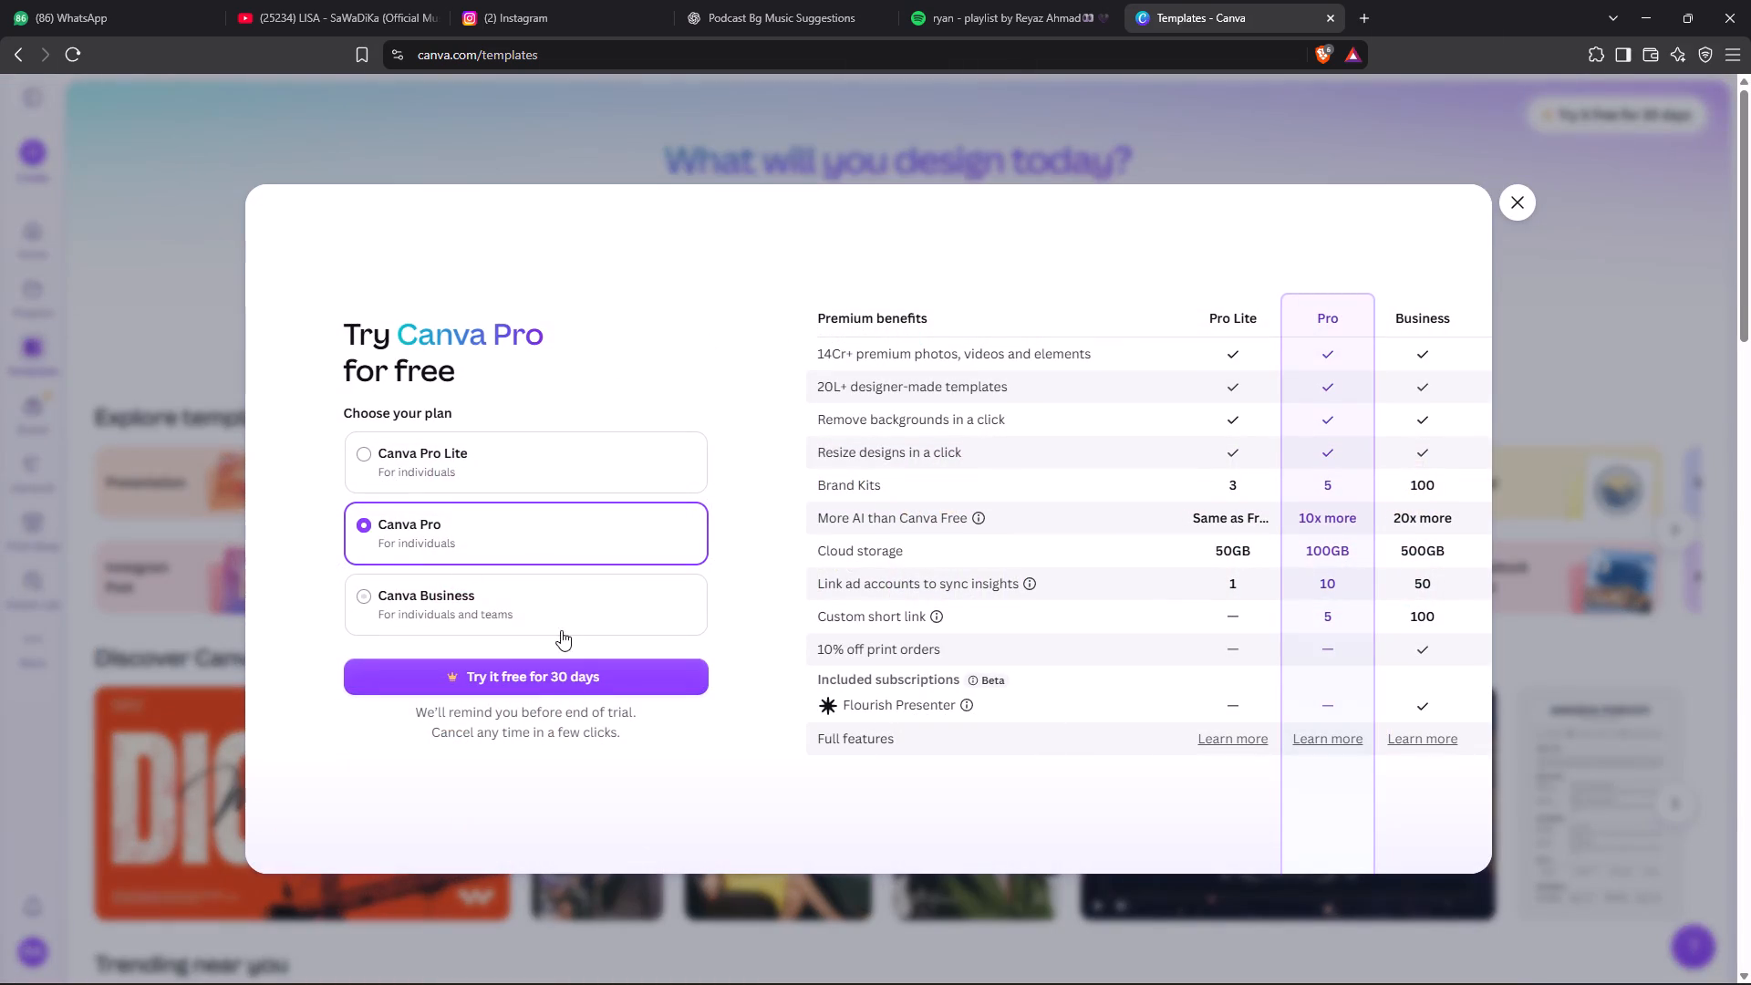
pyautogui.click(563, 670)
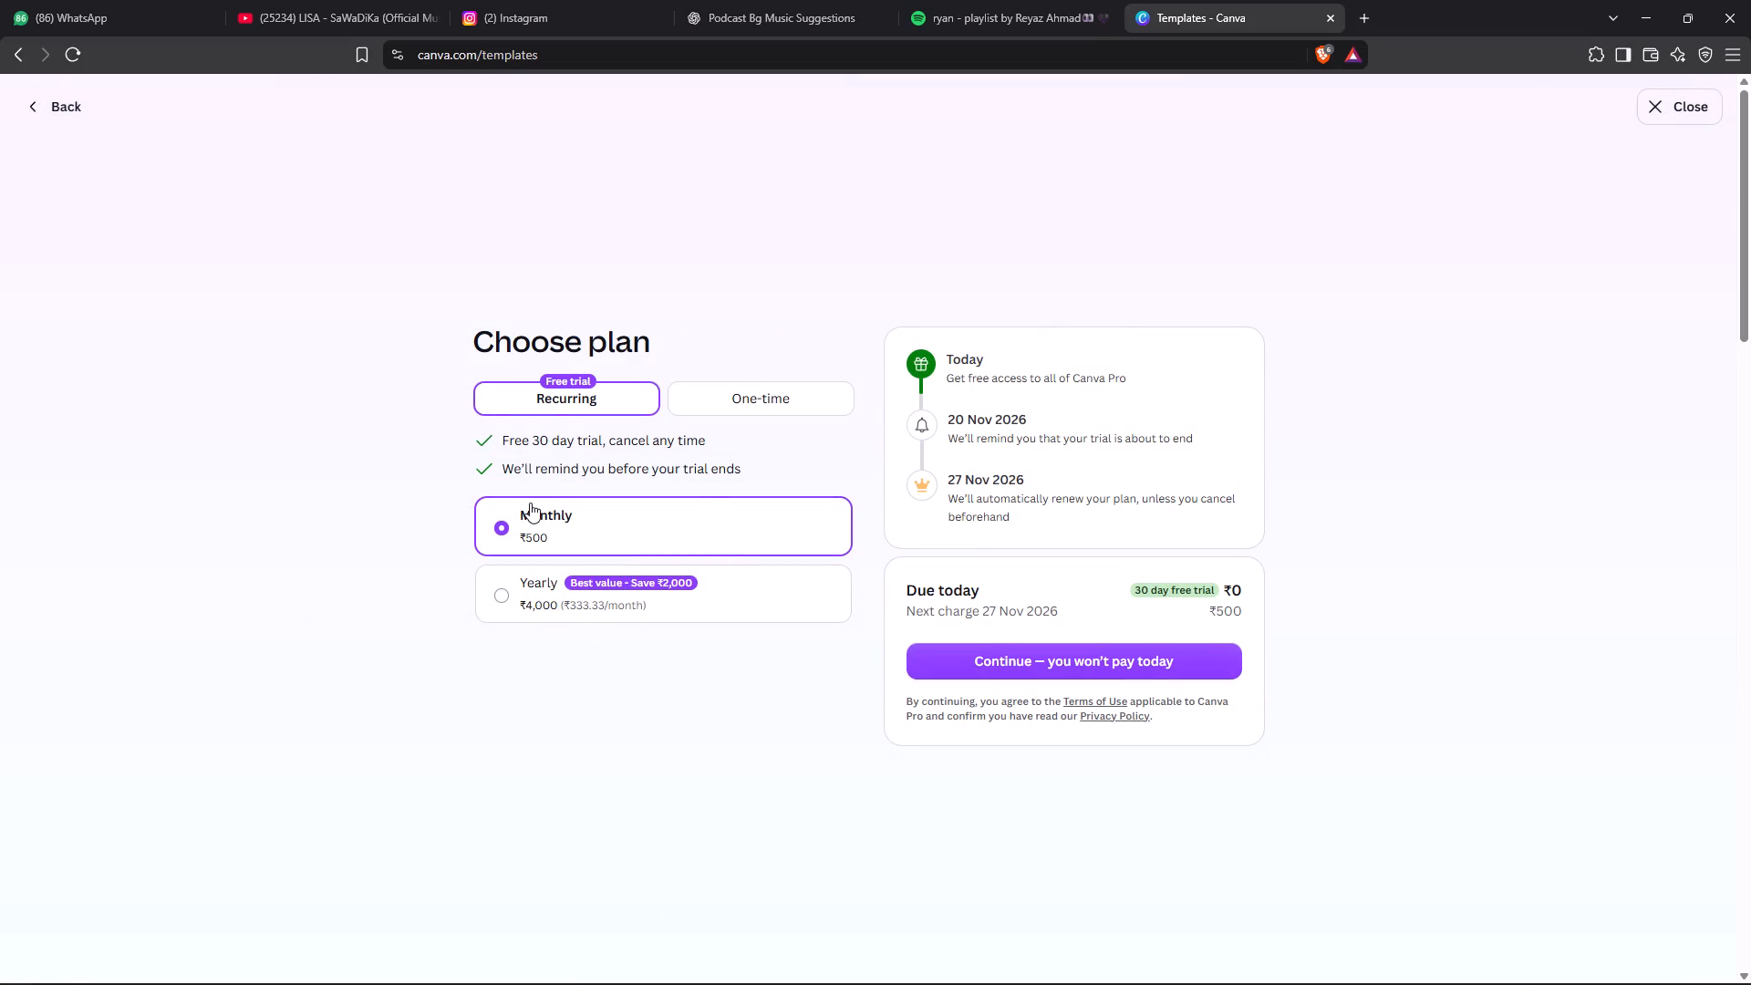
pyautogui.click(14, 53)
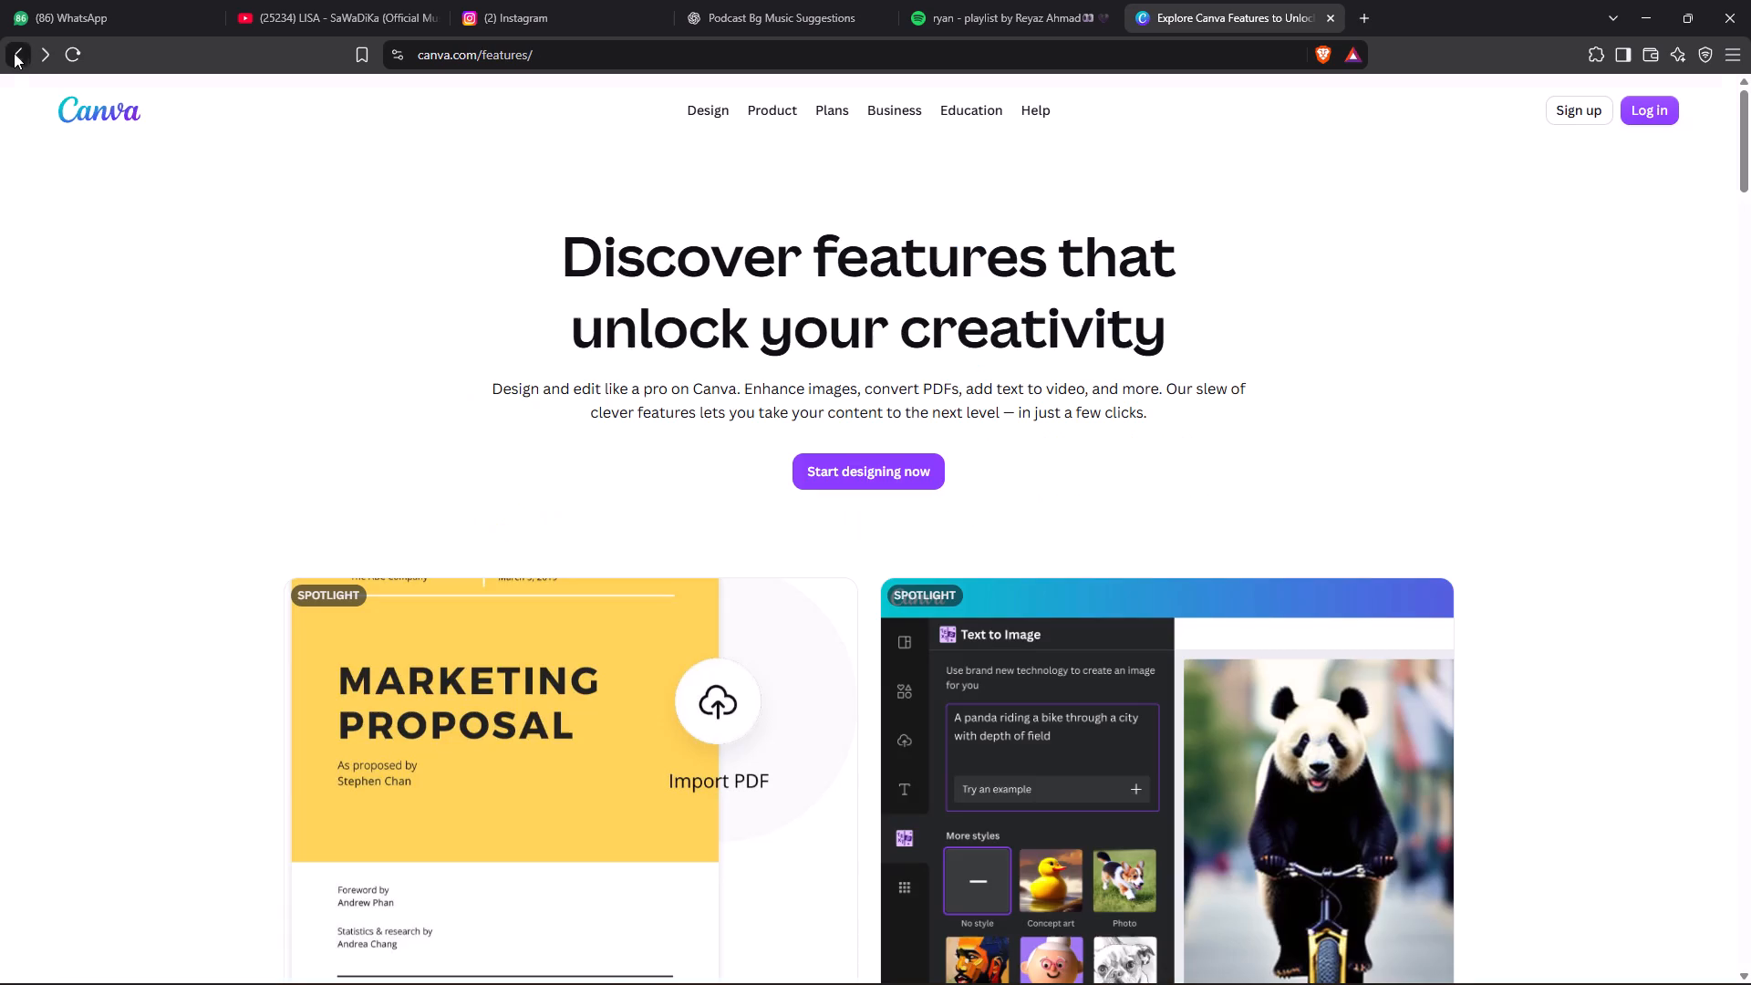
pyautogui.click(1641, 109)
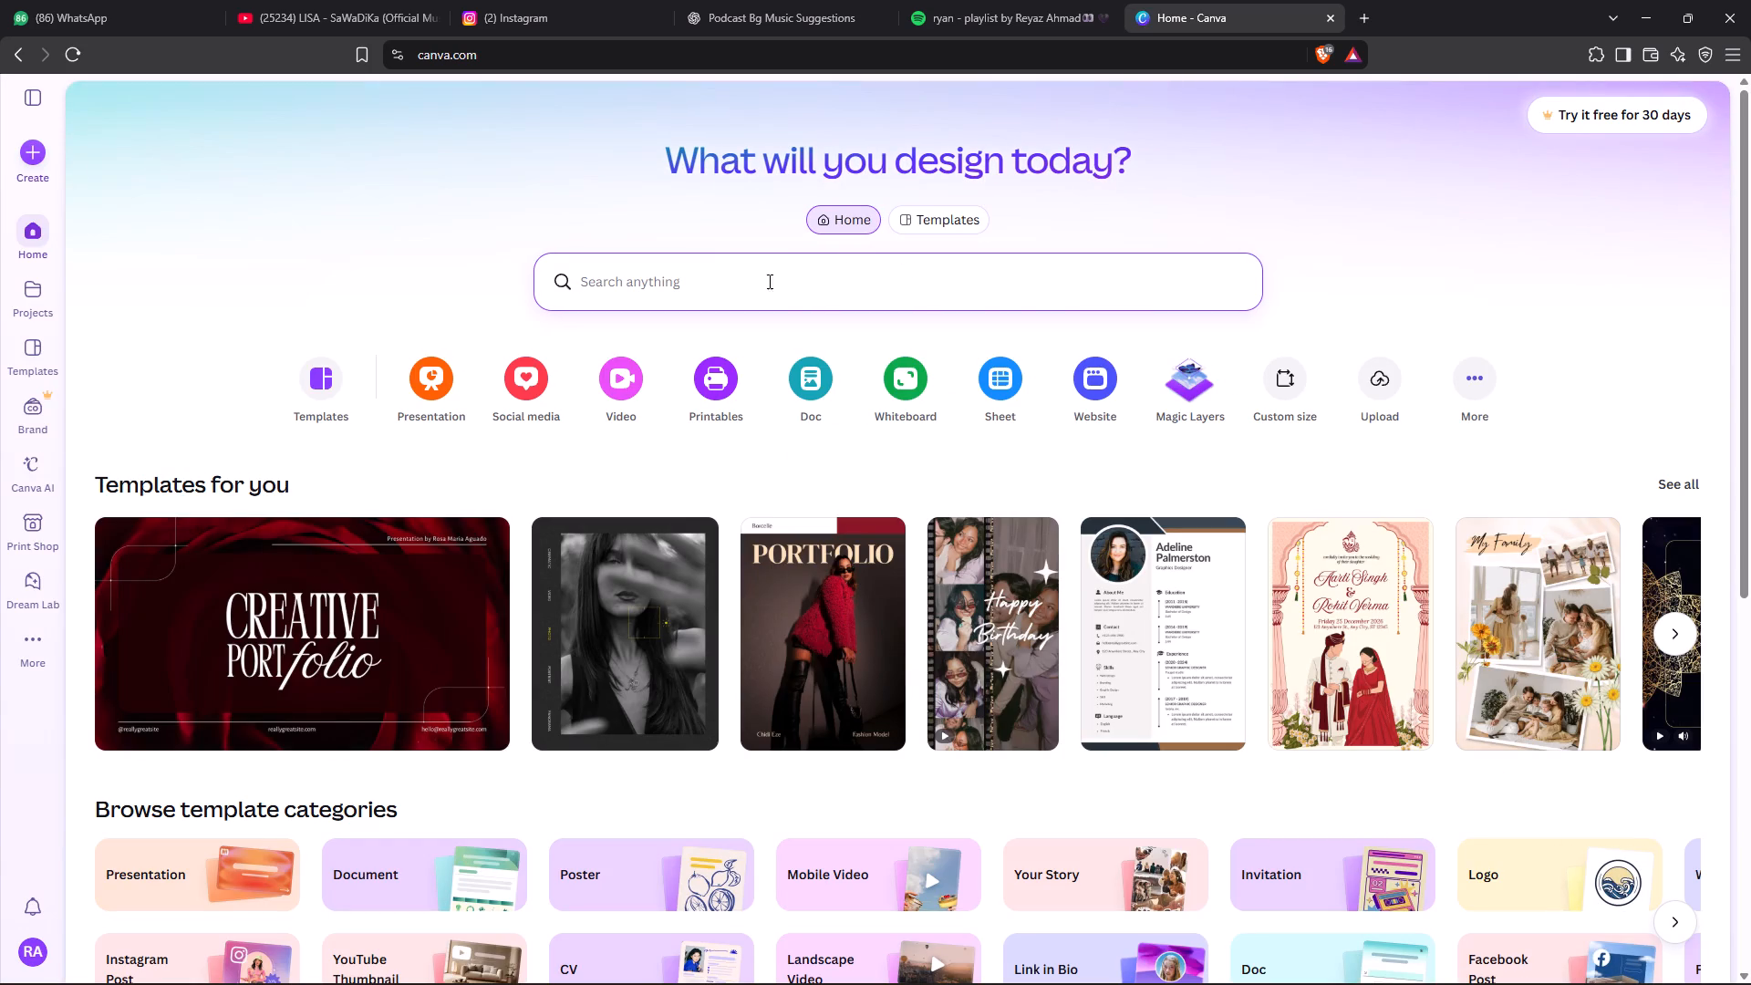
# Start adding another account to Canva alongside the one currently signed in.
pyautogui.click(25, 954)
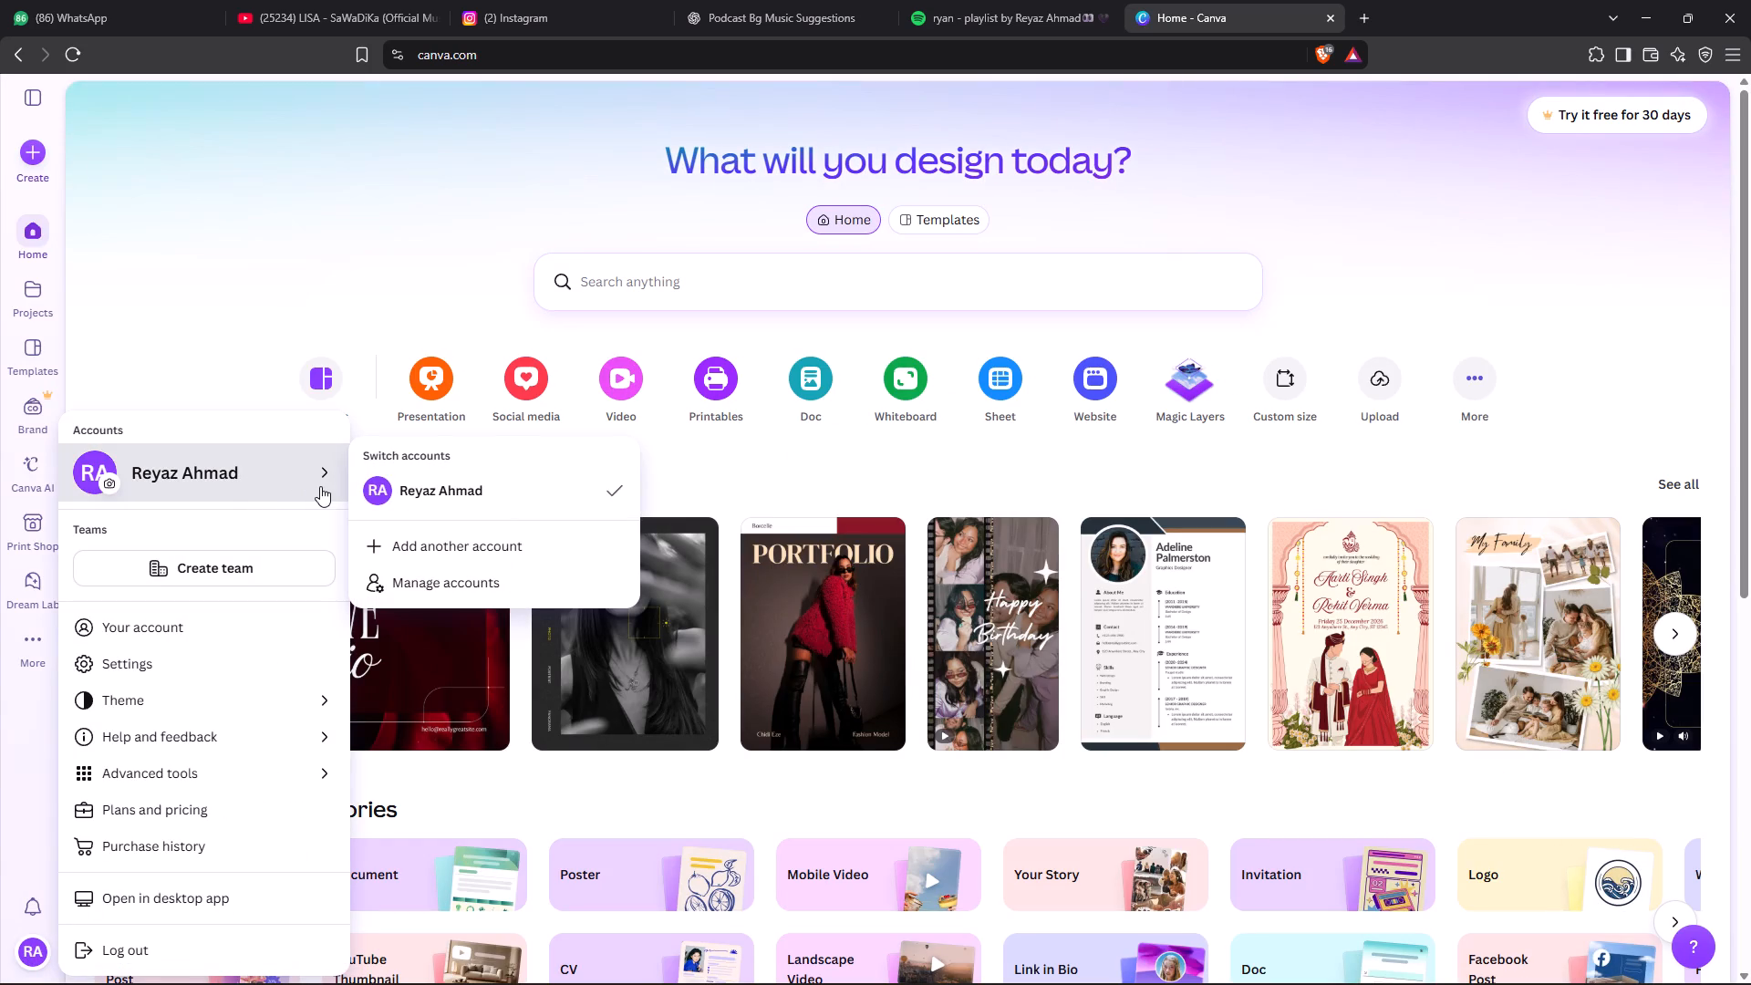
pyautogui.click(422, 552)
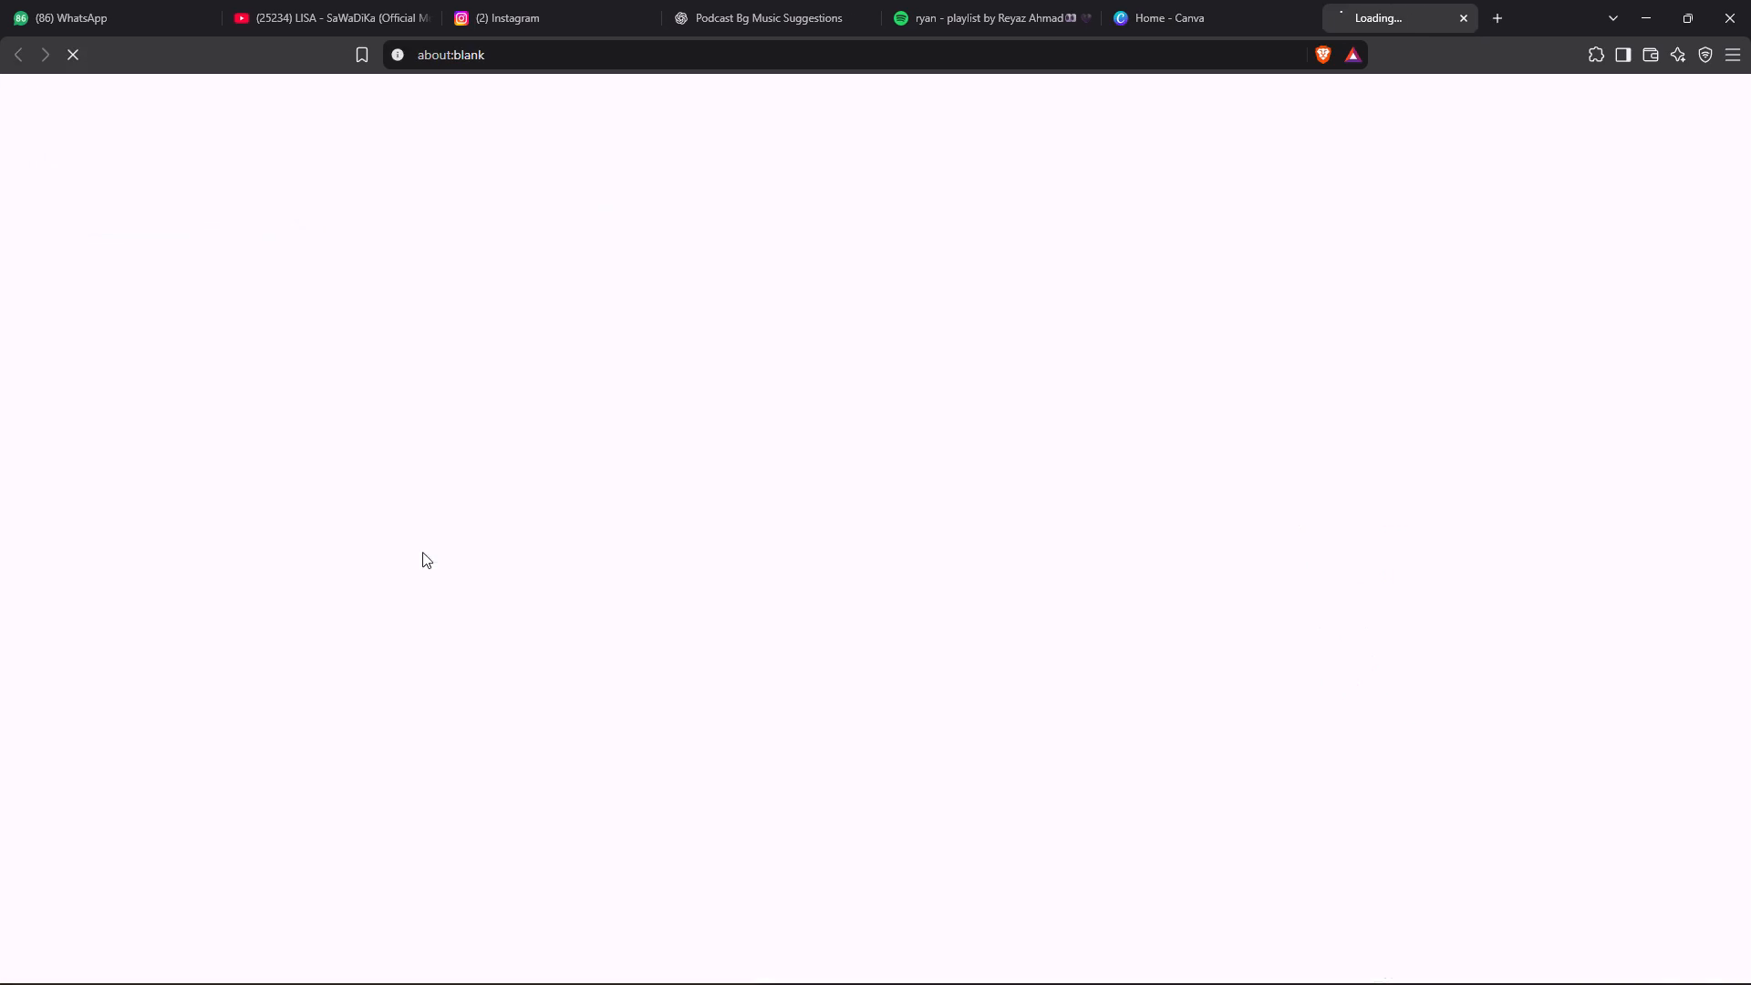
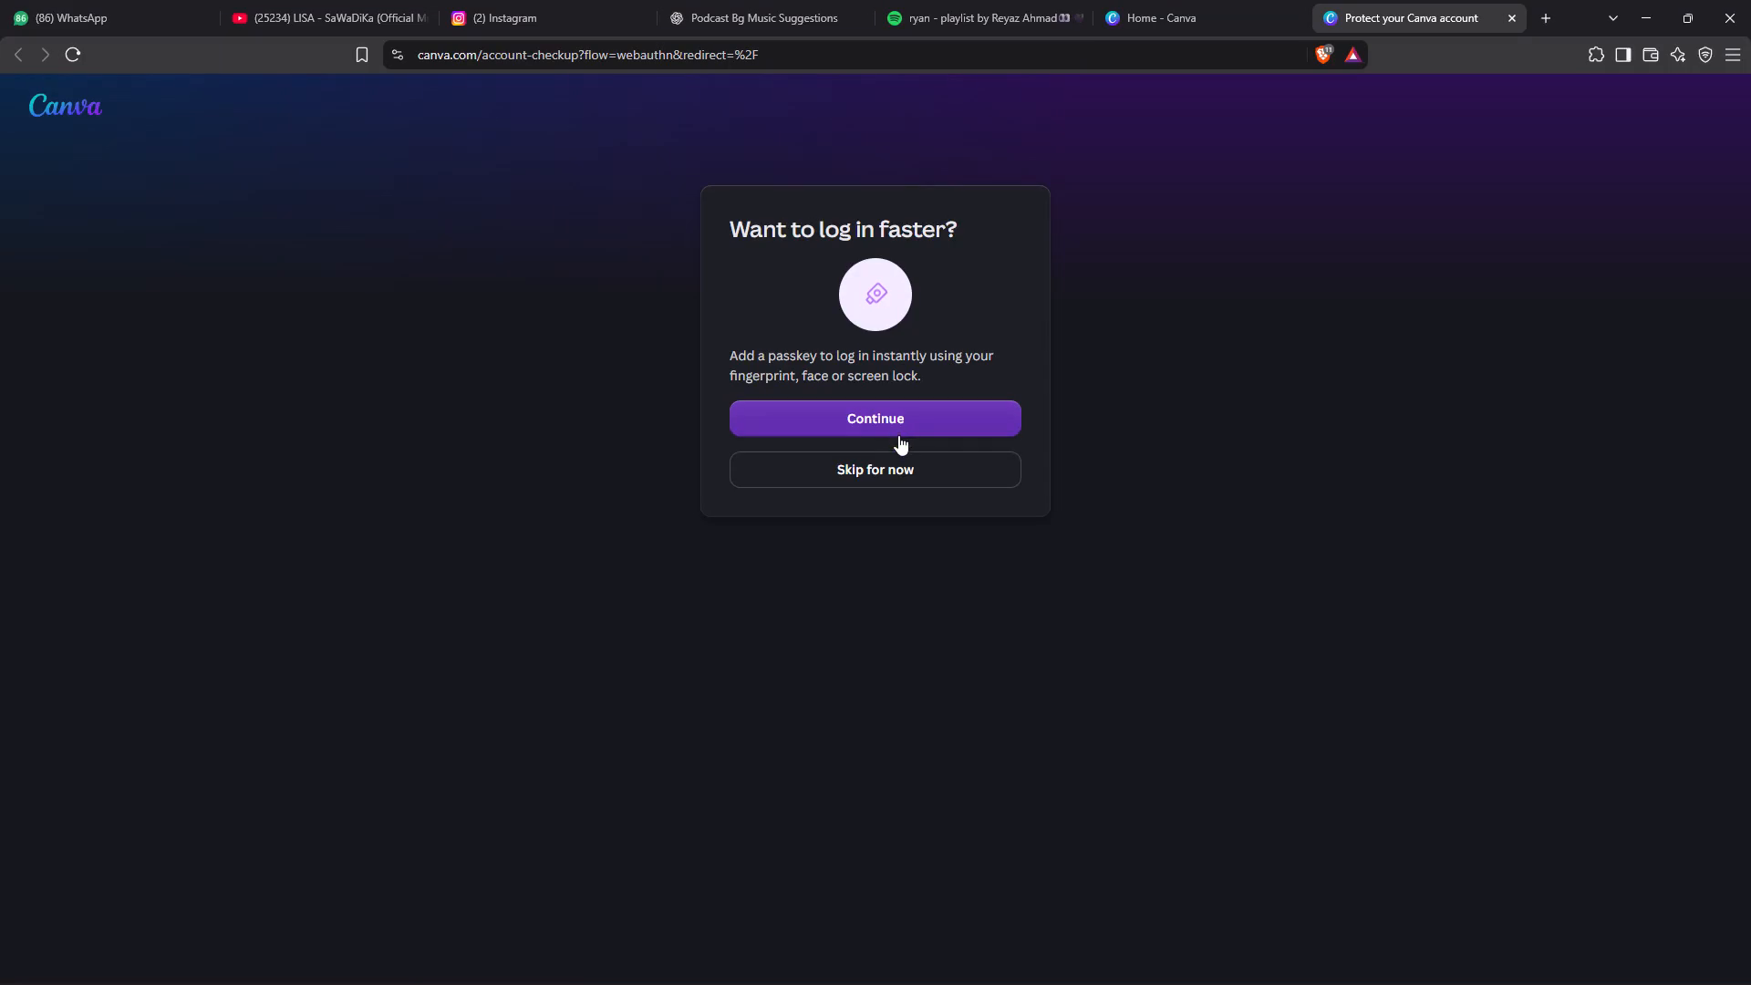
# Skip adding a passkey for the Canva account and proceed to the home page.
pyautogui.click(907, 470)
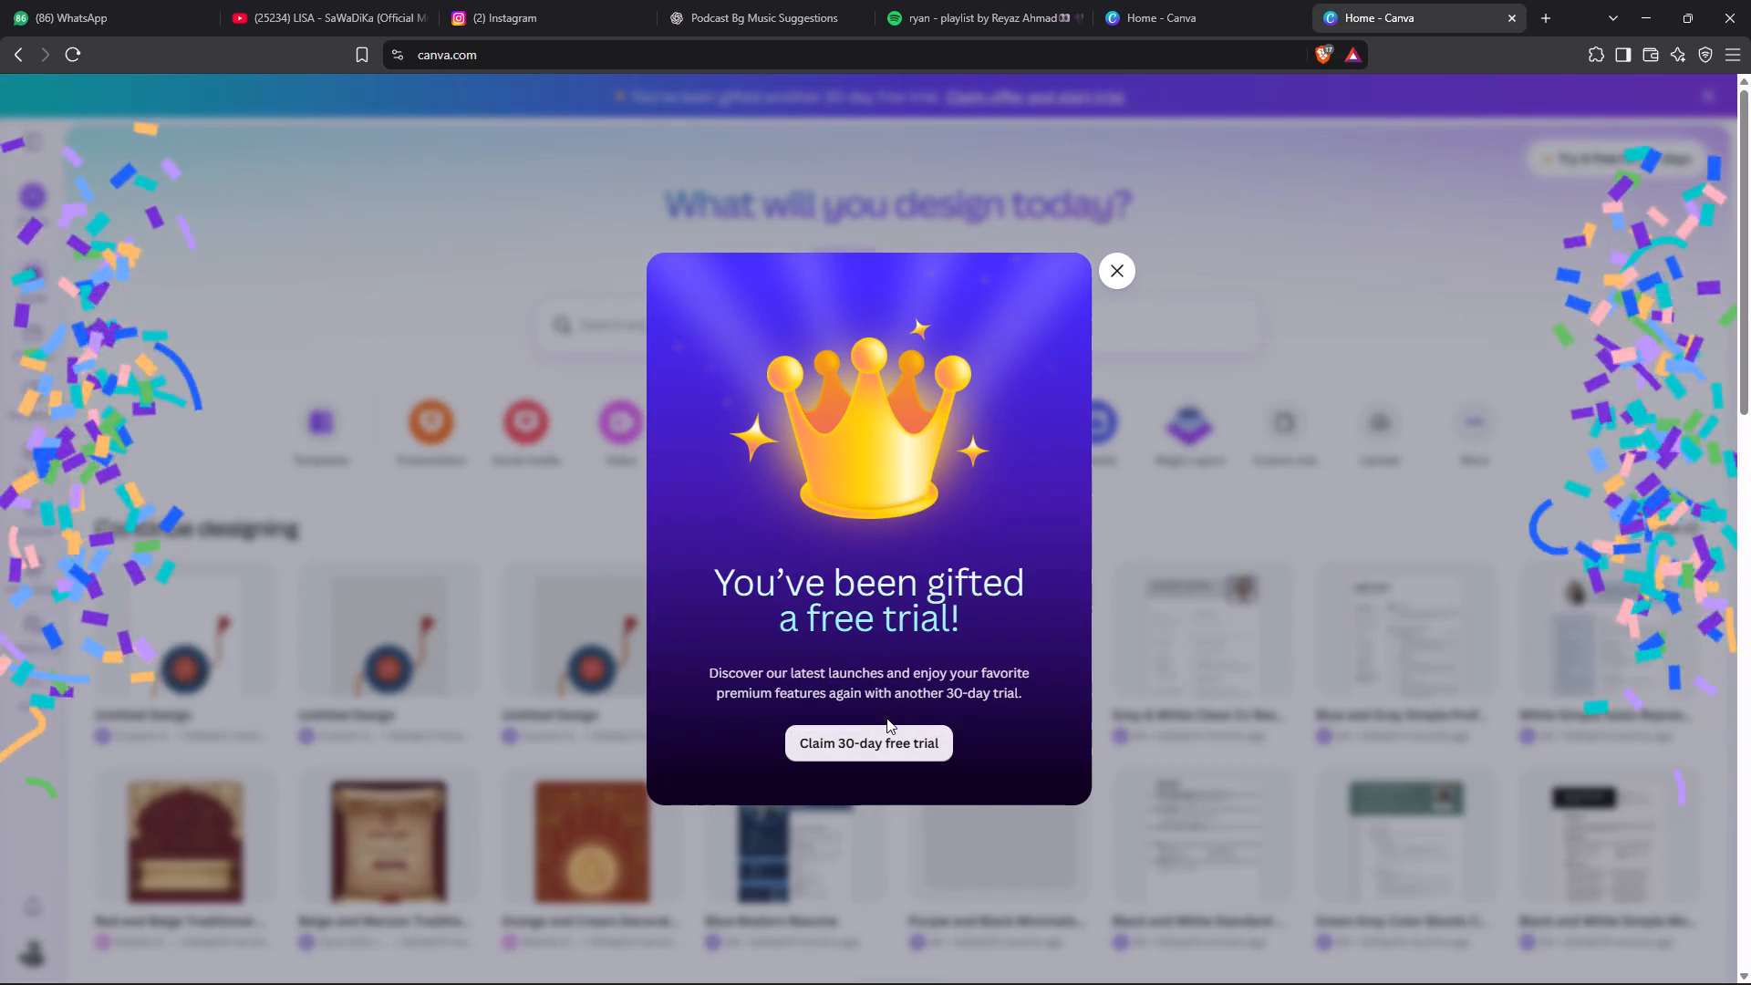
# Dismiss the 30-day free trial offer without claiming it.
pyautogui.click(1118, 267)
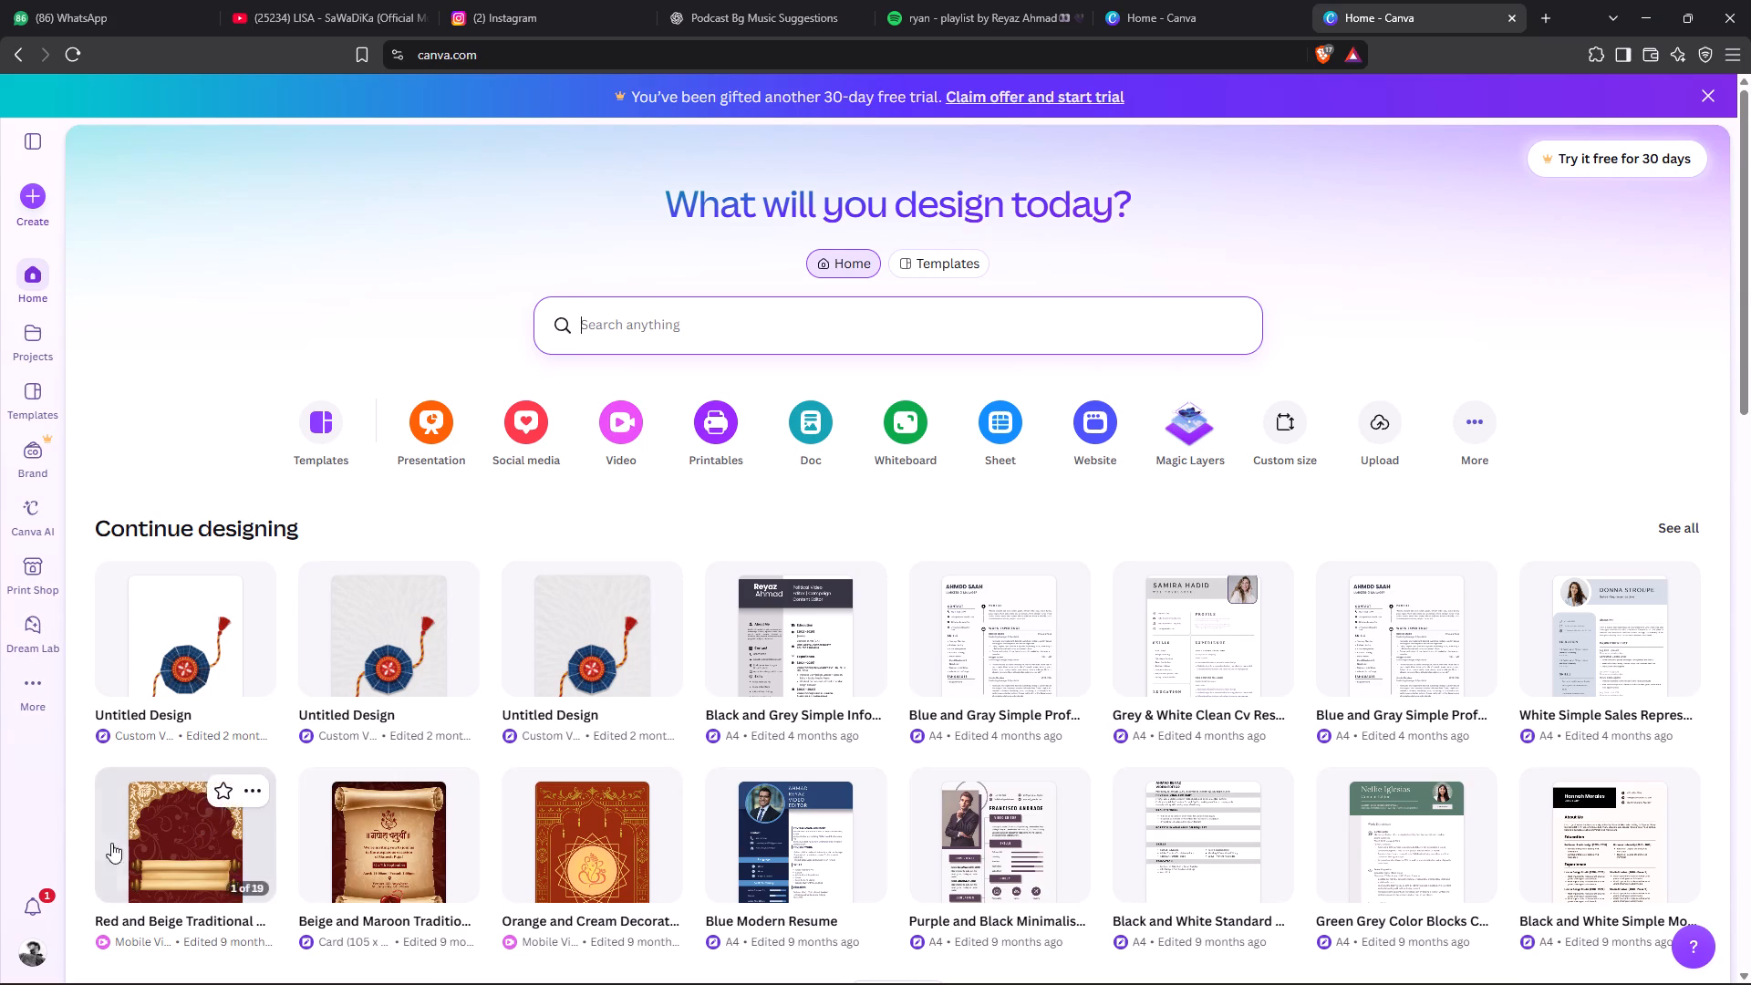
# View the Canva account's notifications.
pyautogui.click(18, 908)
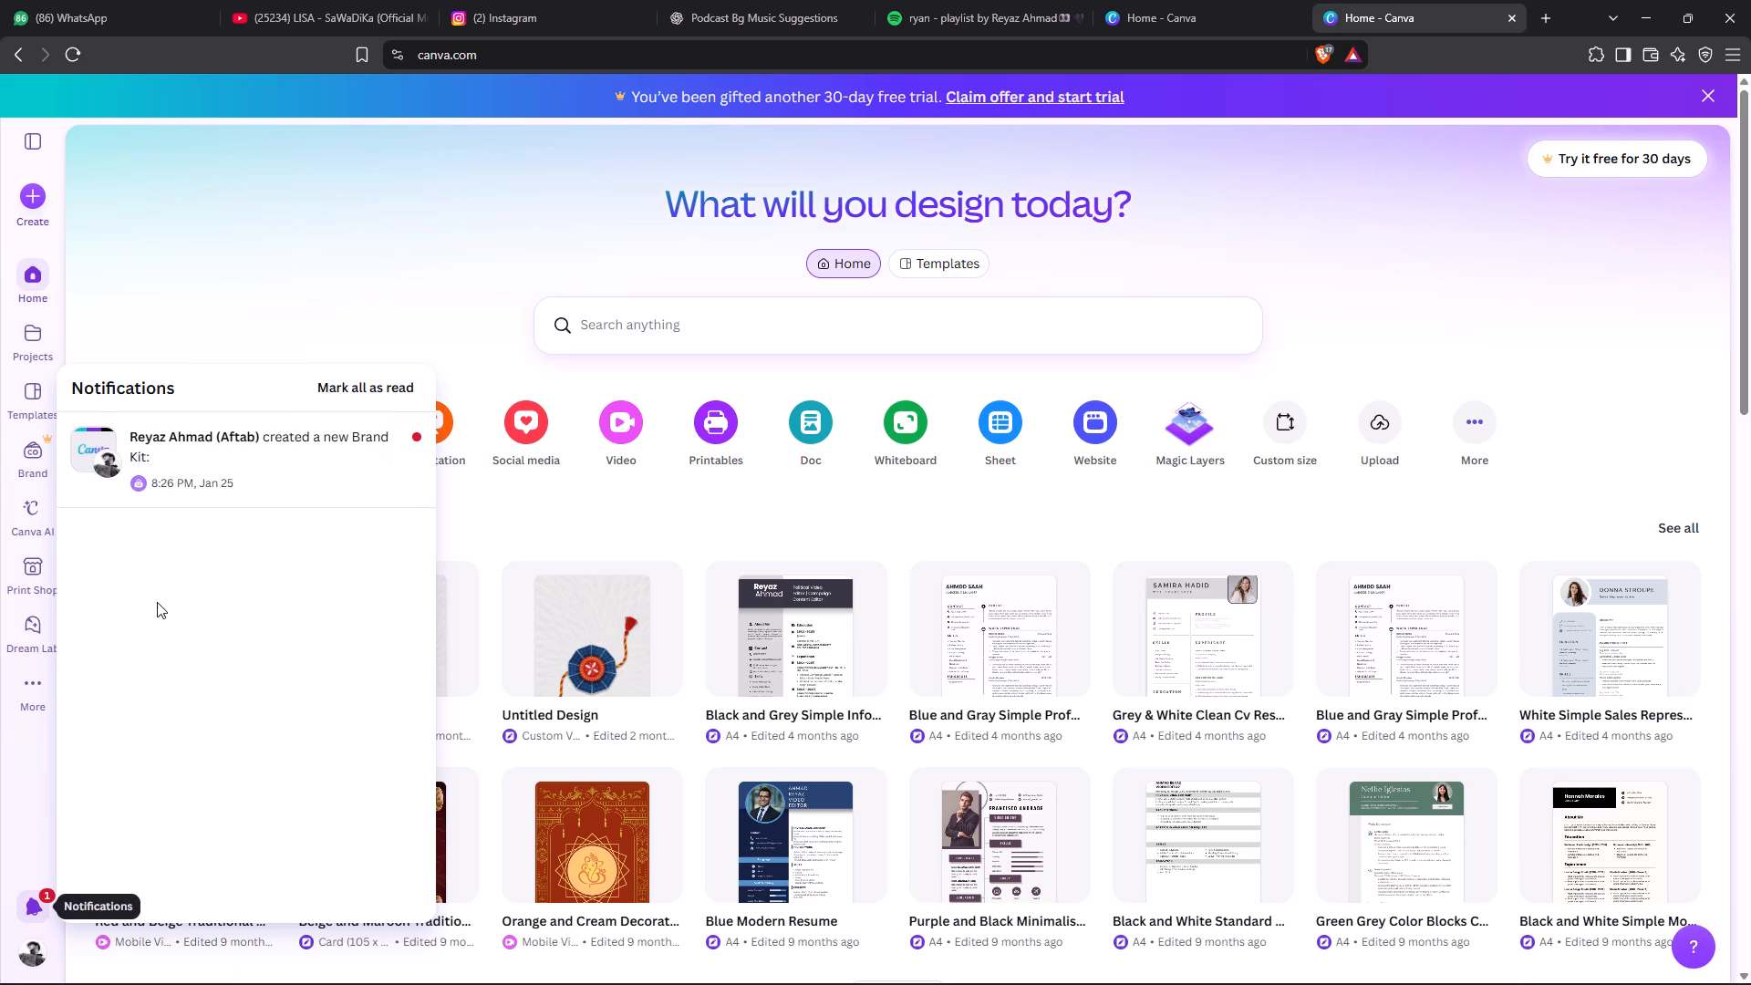
# Start a search for Gmail in a new browser tab with the query "gm".
pyautogui.click(1557, 18)
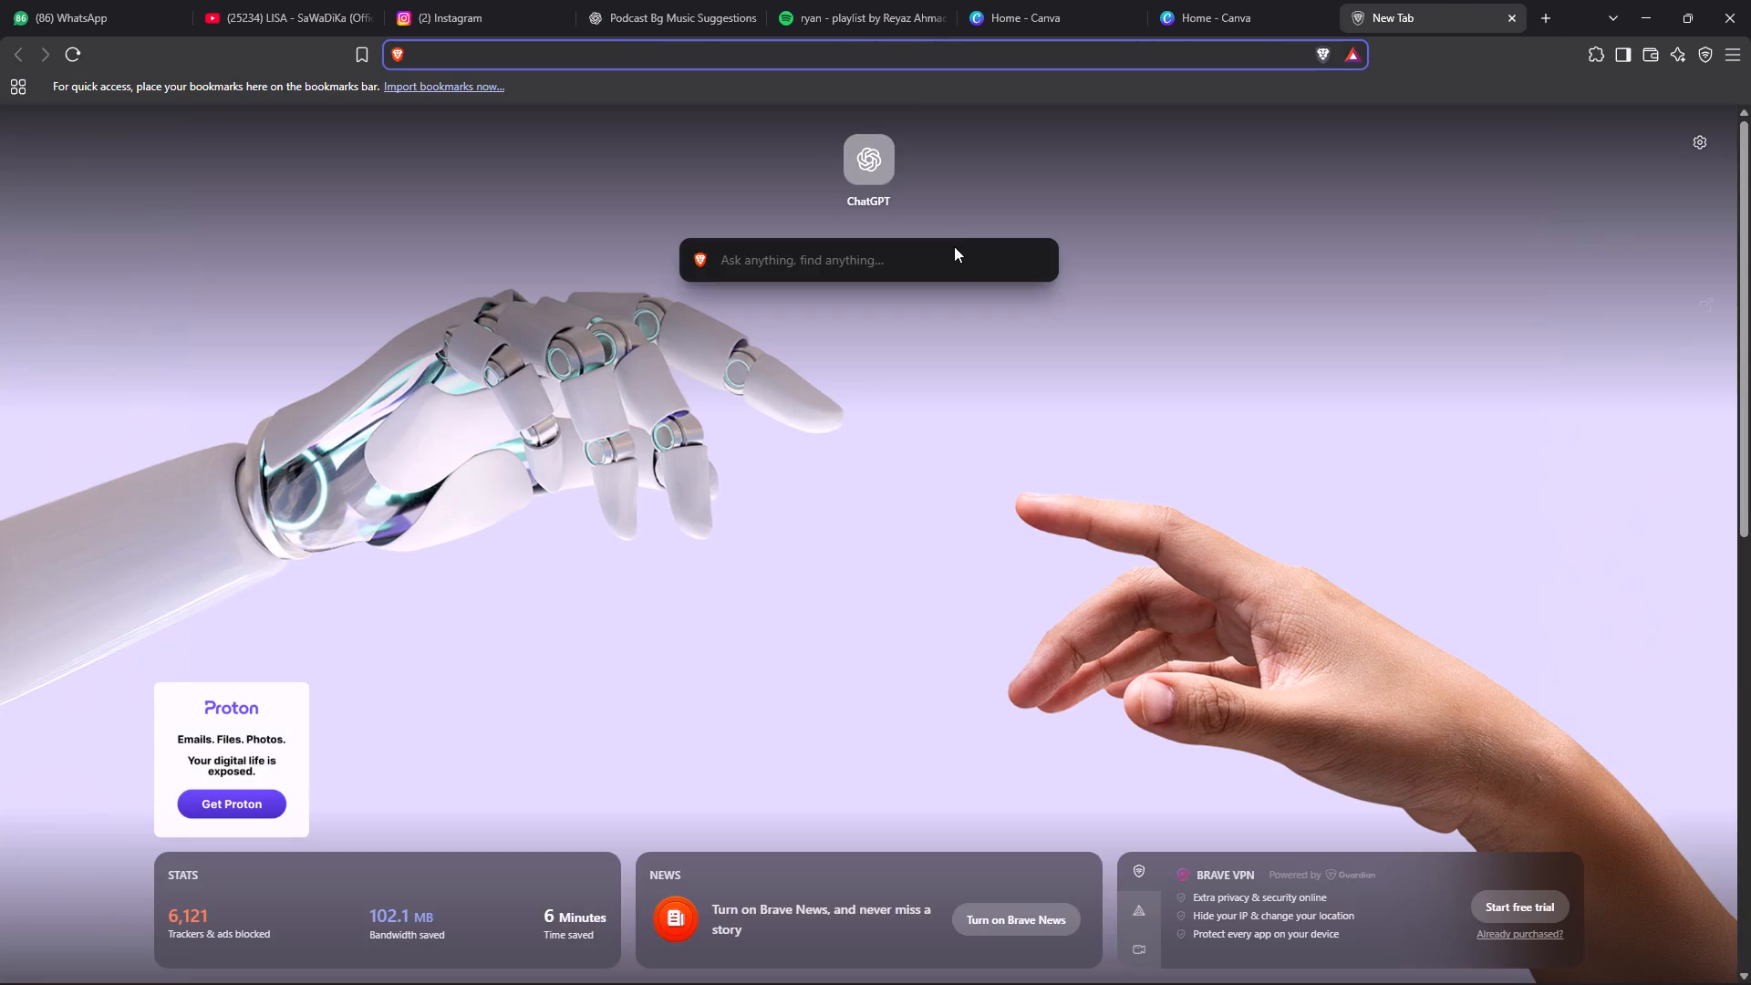
pyautogui.click(954, 246)
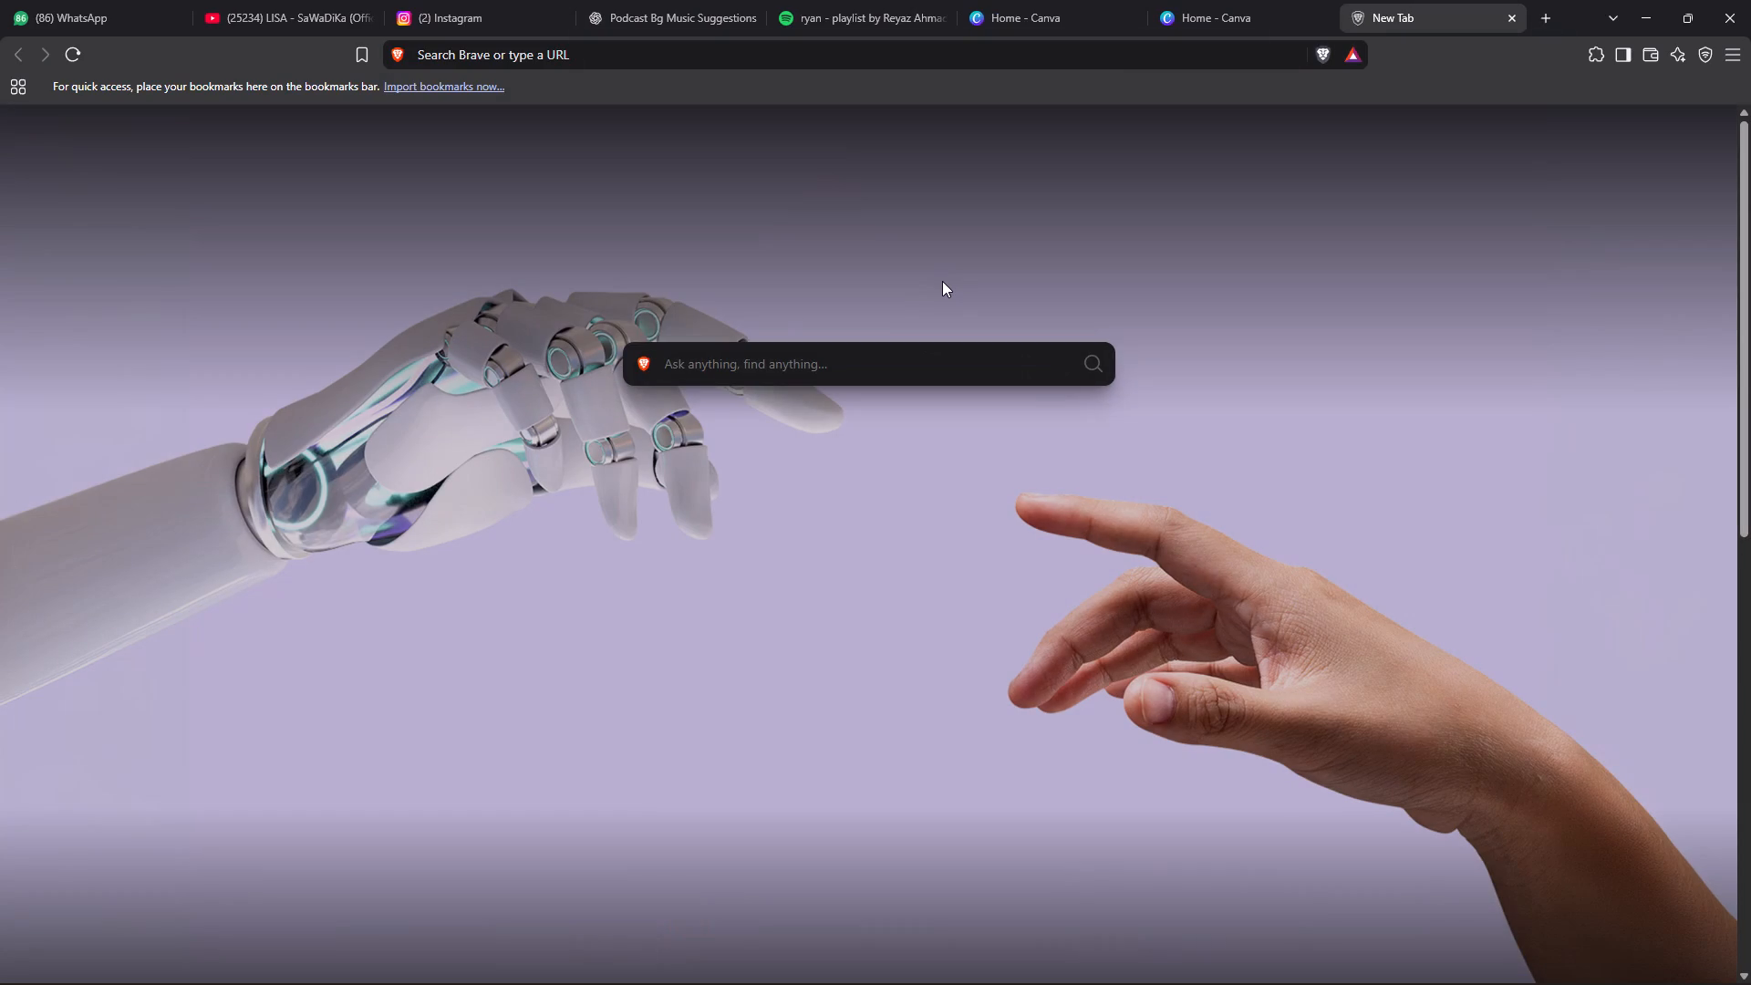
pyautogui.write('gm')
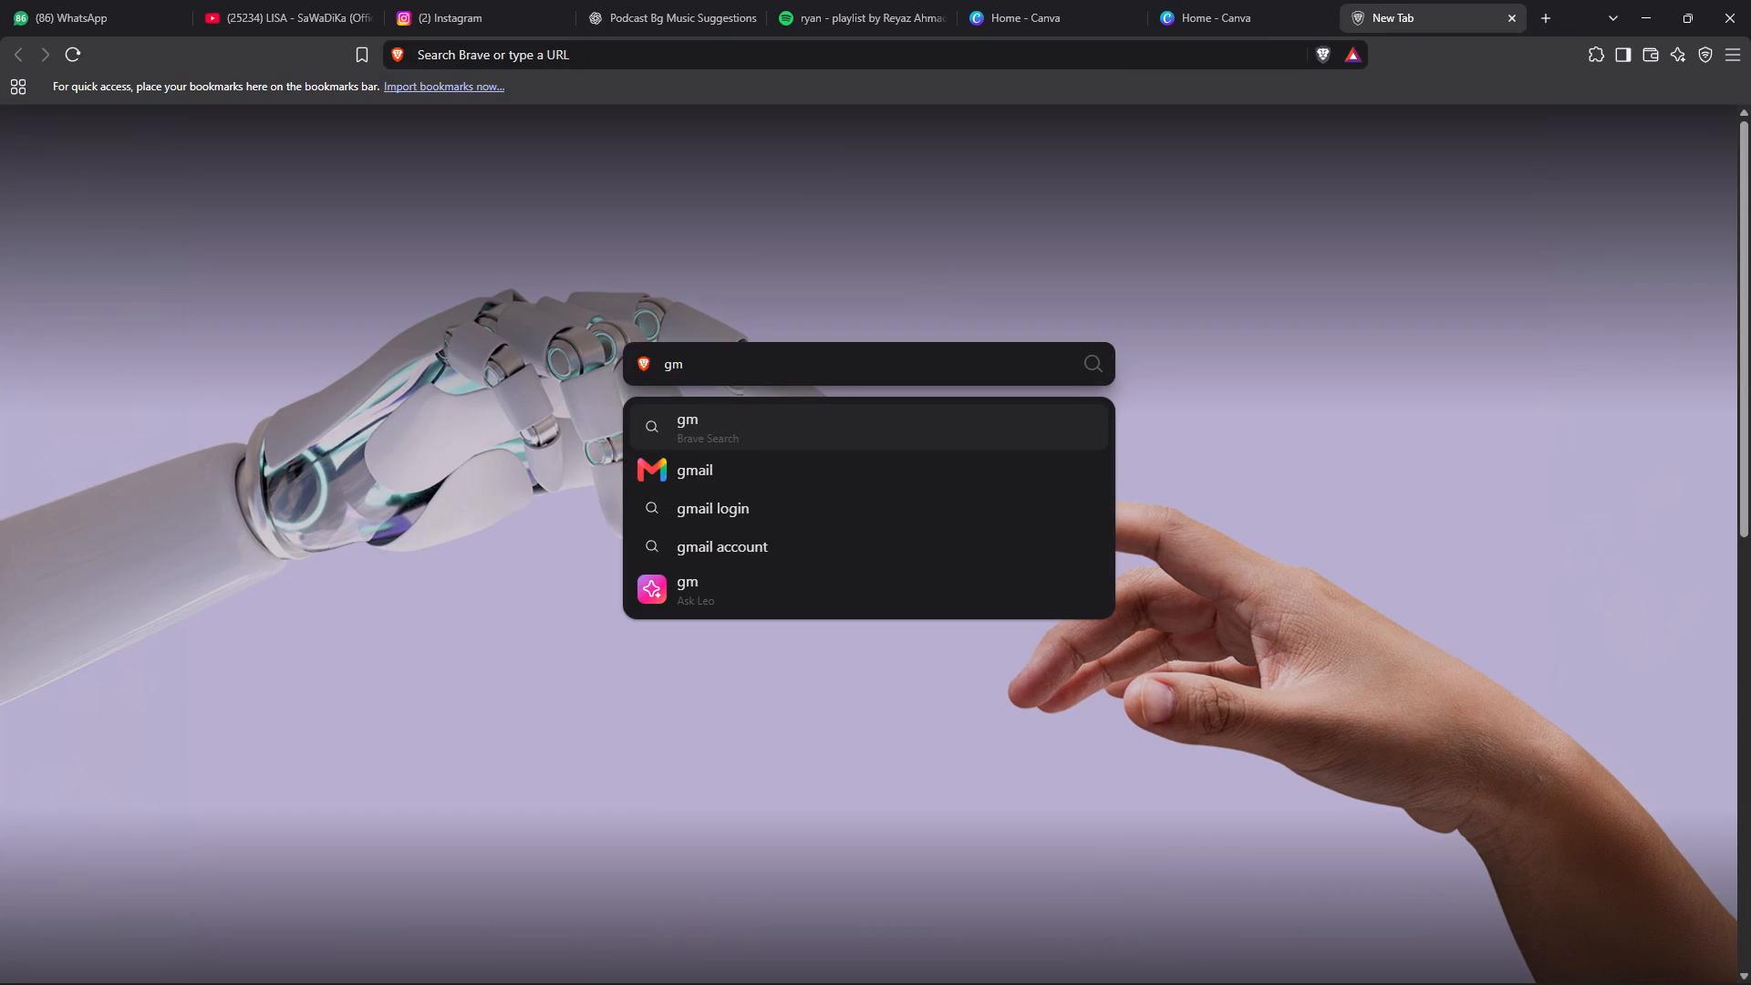
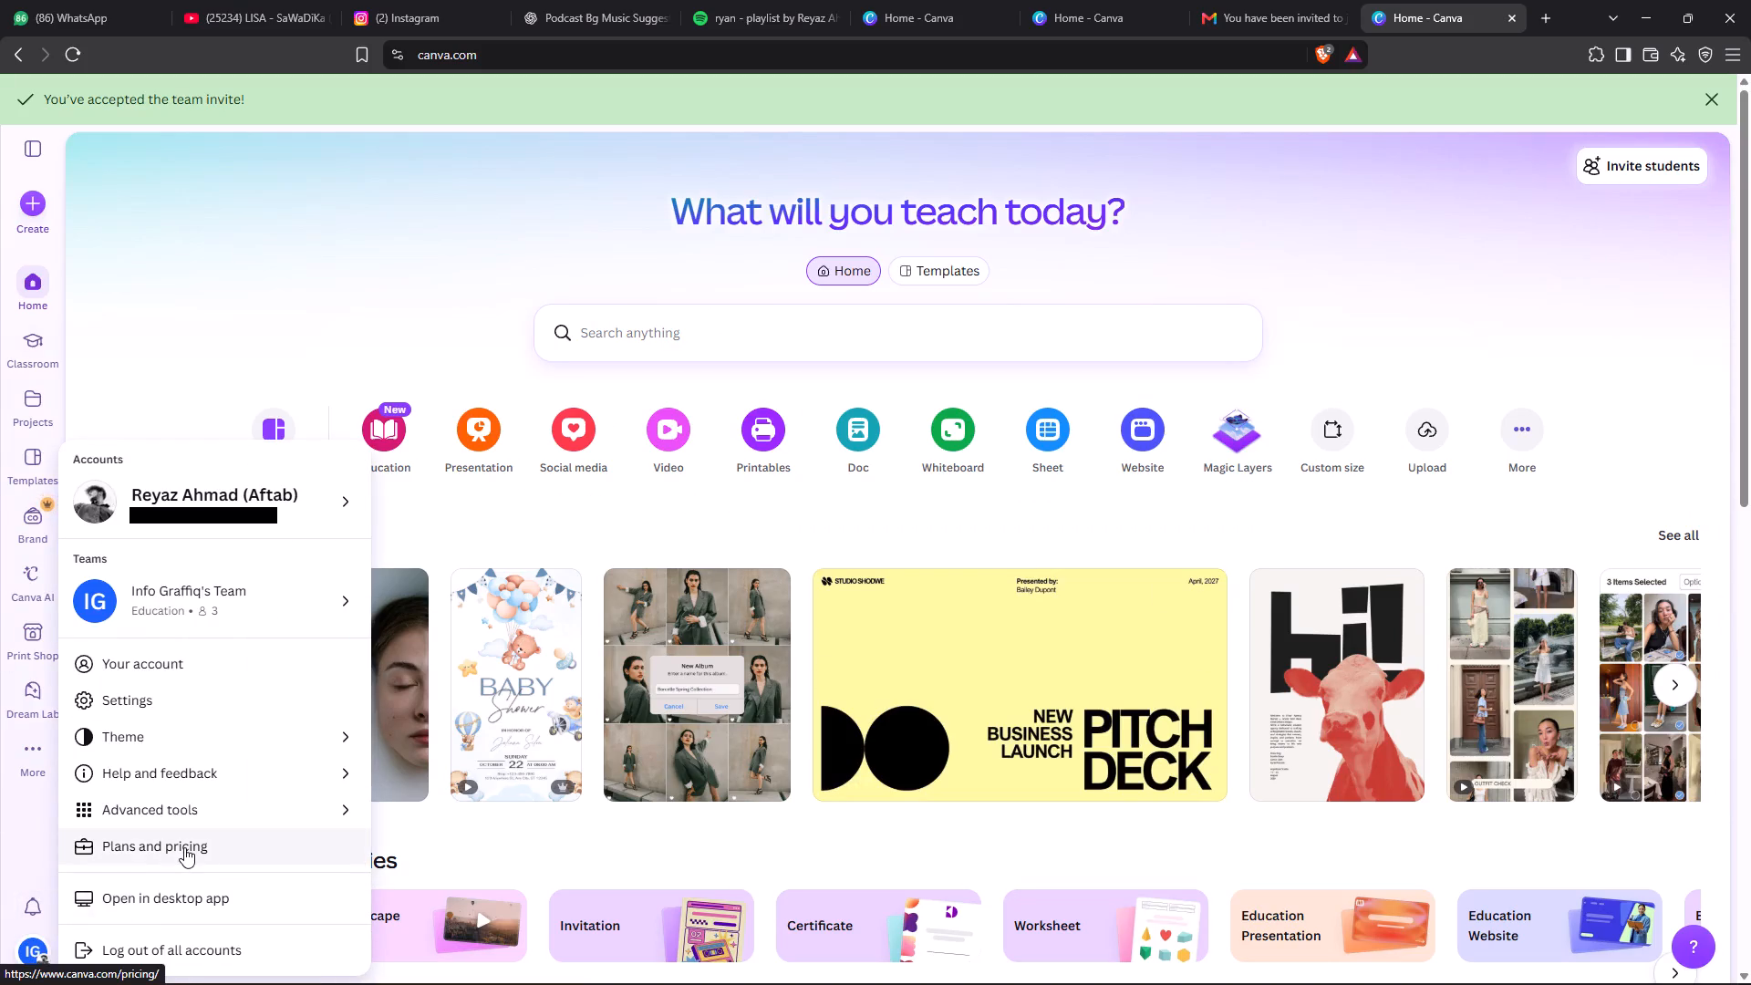
# Close the account menu and search Canva for "resume template" using the suggested query.
pyautogui.click(134, 202)
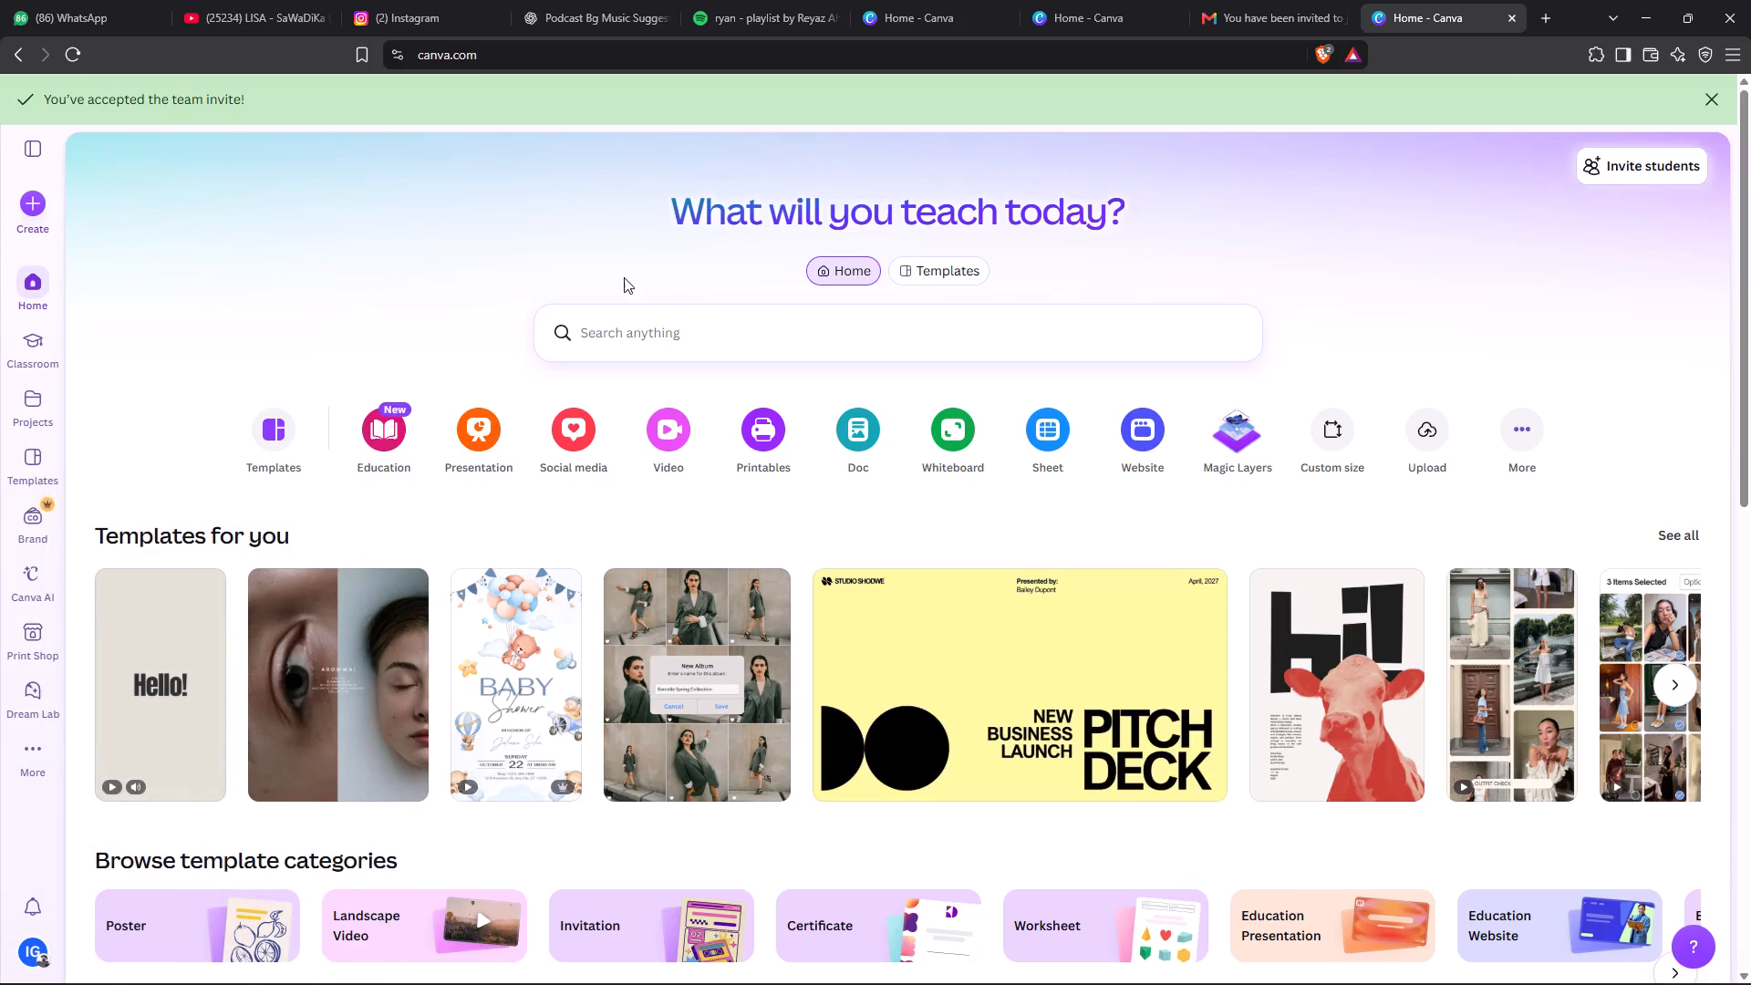
pyautogui.click(682, 327)
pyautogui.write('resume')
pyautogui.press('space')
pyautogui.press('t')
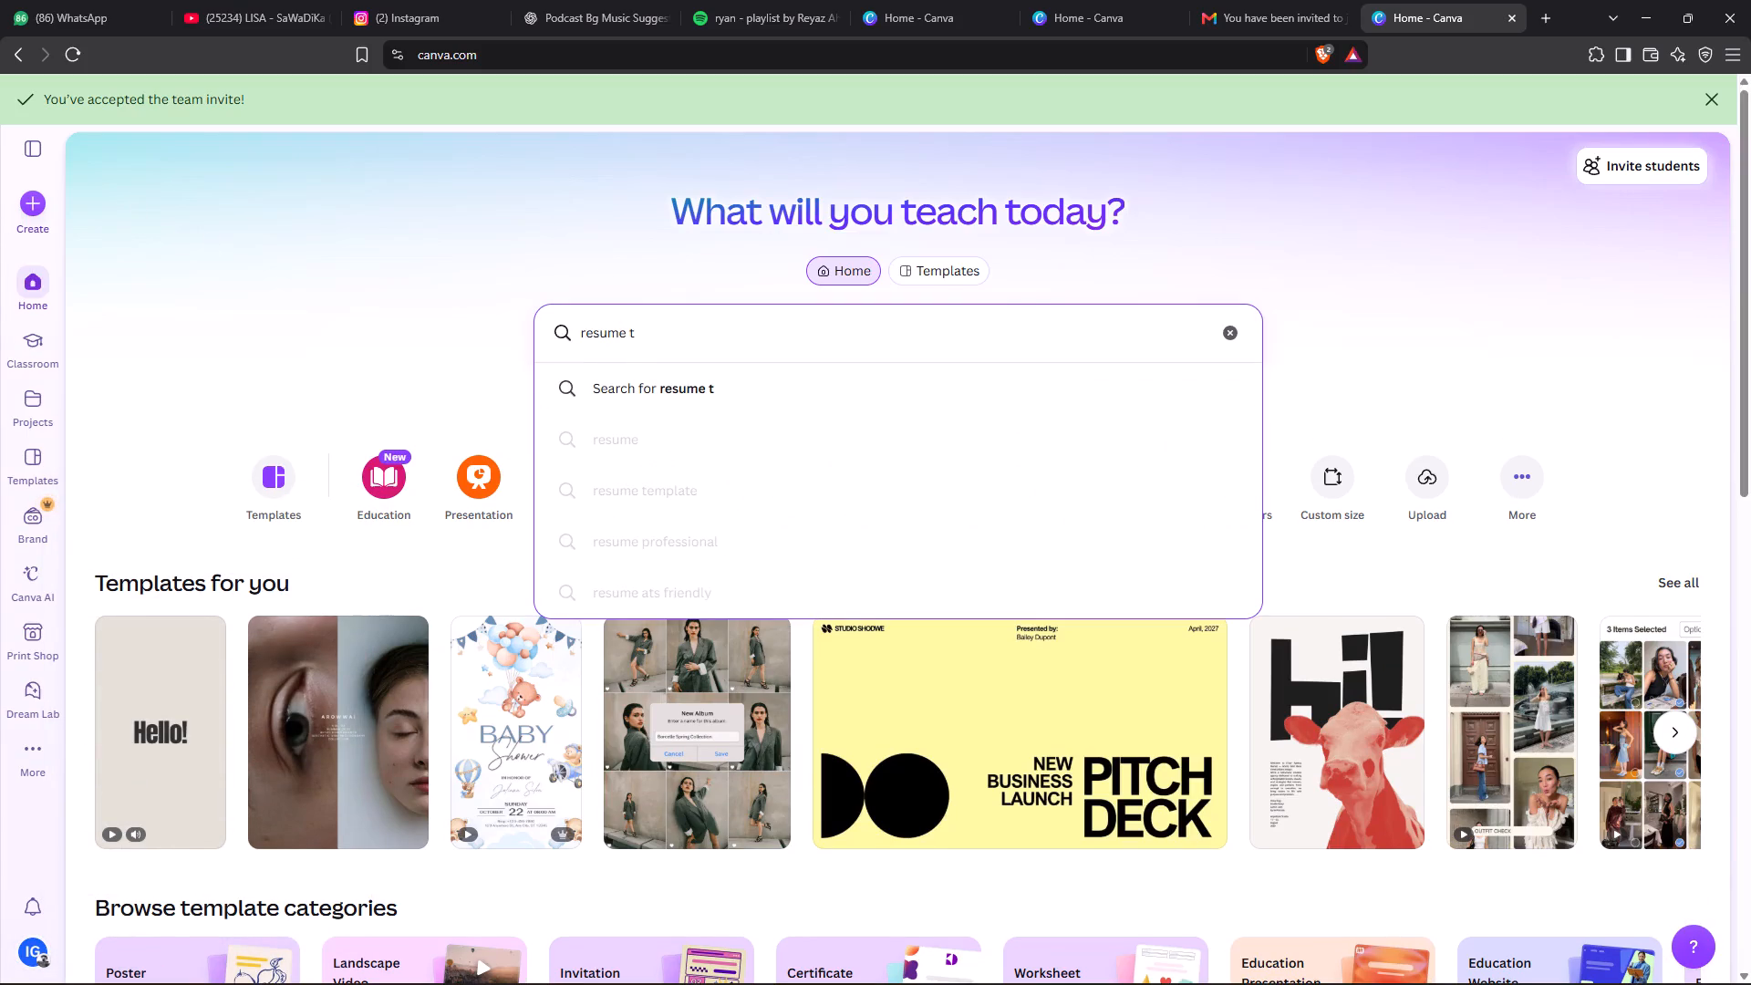
pyautogui.click(663, 440)
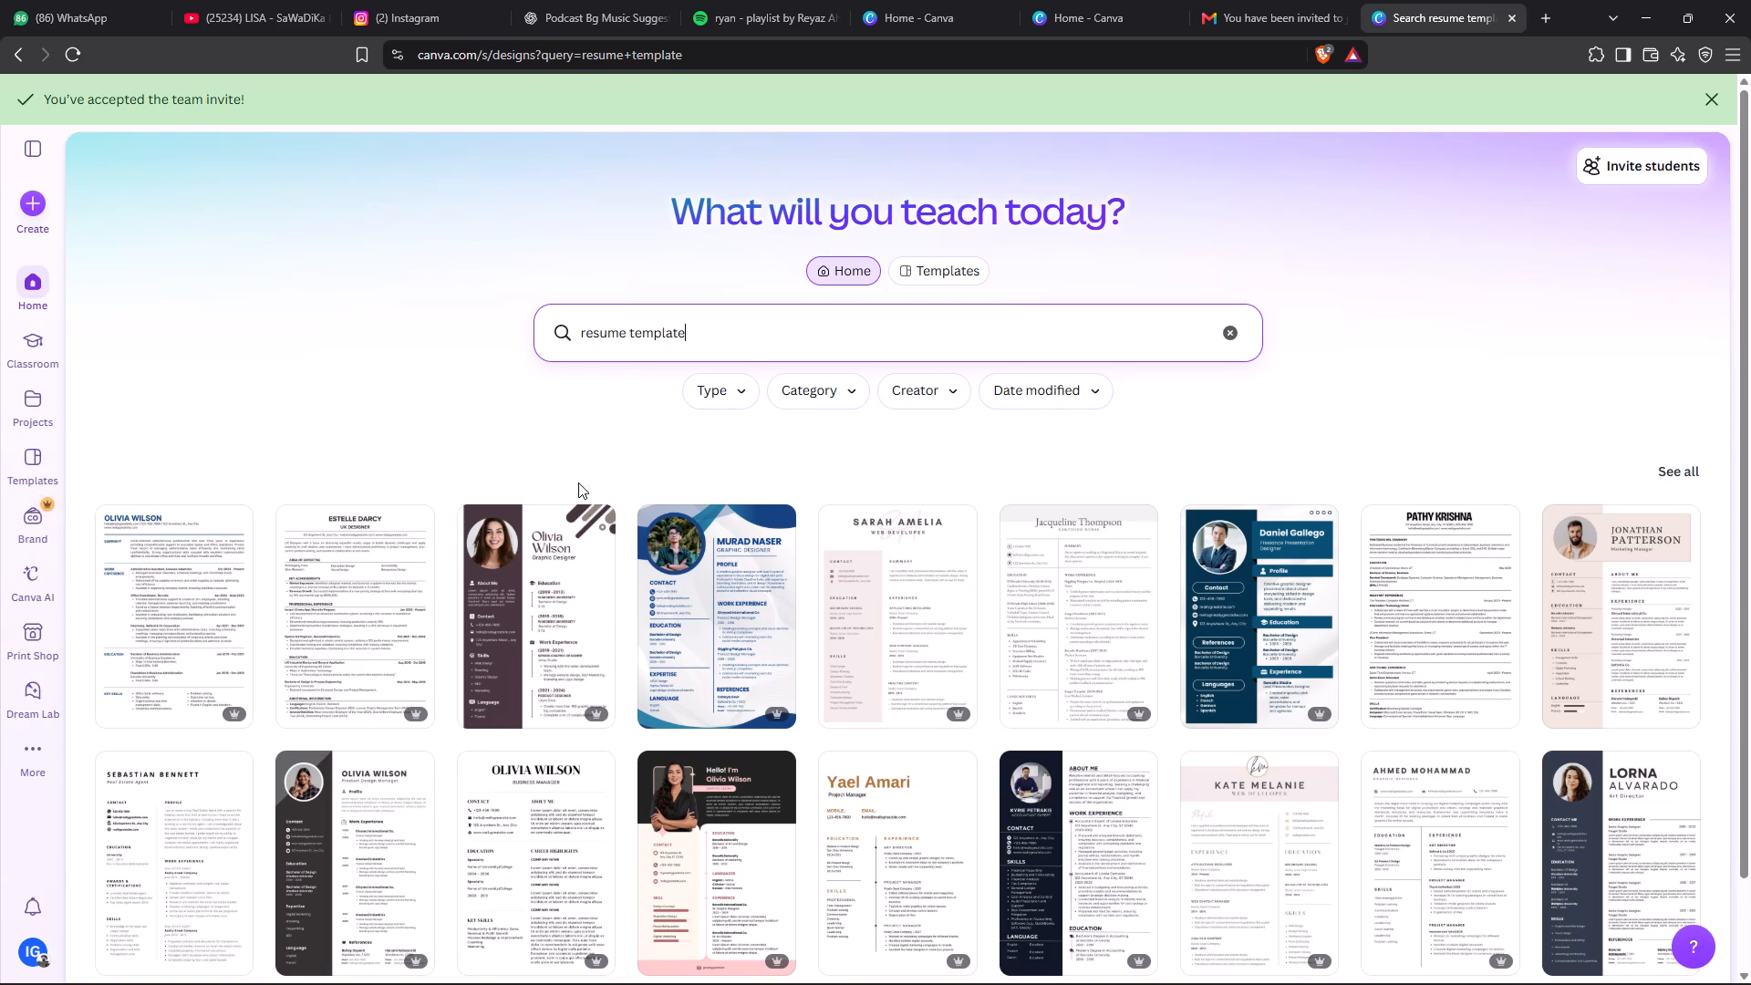
# Browse the resume templates, load more results, and preview the orange-headed Yael Amari design, White Minimalist Resume.
pyautogui.scroll(-2, 569, 471)
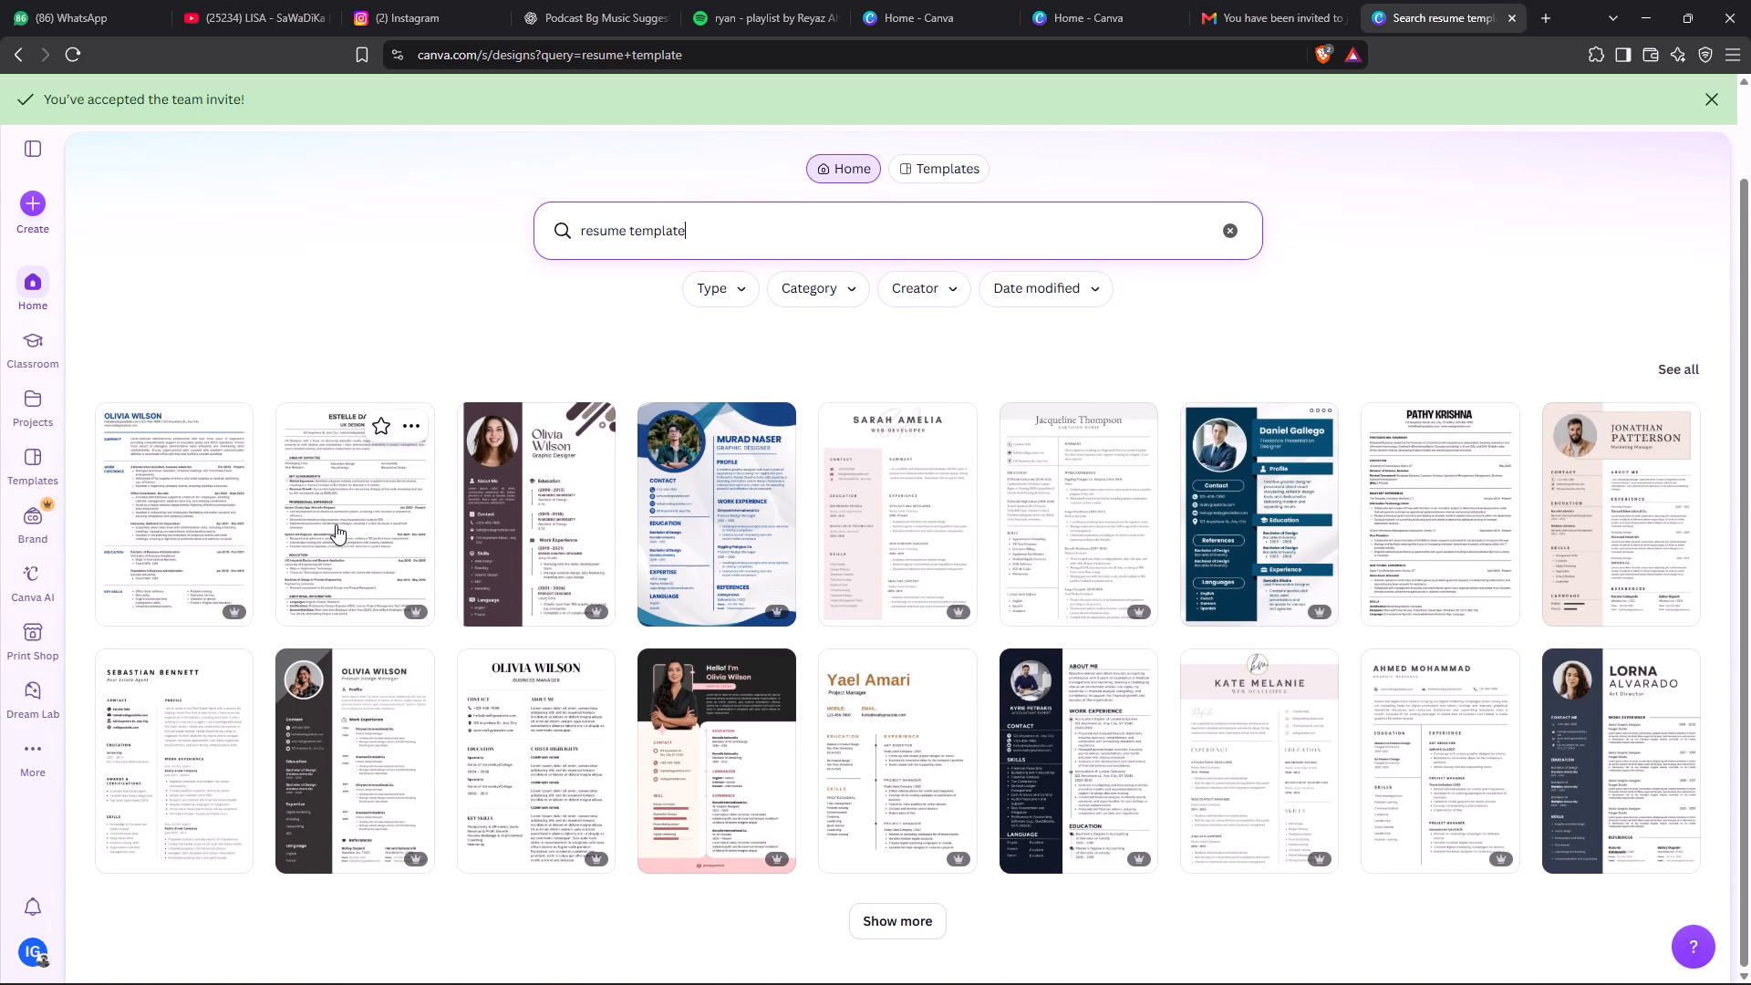
pyautogui.scroll(-3, 344, 518)
pyautogui.scroll(-4, 724, 512)
pyautogui.scroll(-3, 380, 358)
pyautogui.scroll(3, 625, 553)
pyautogui.scroll(-4, 629, 555)
pyautogui.click(909, 931)
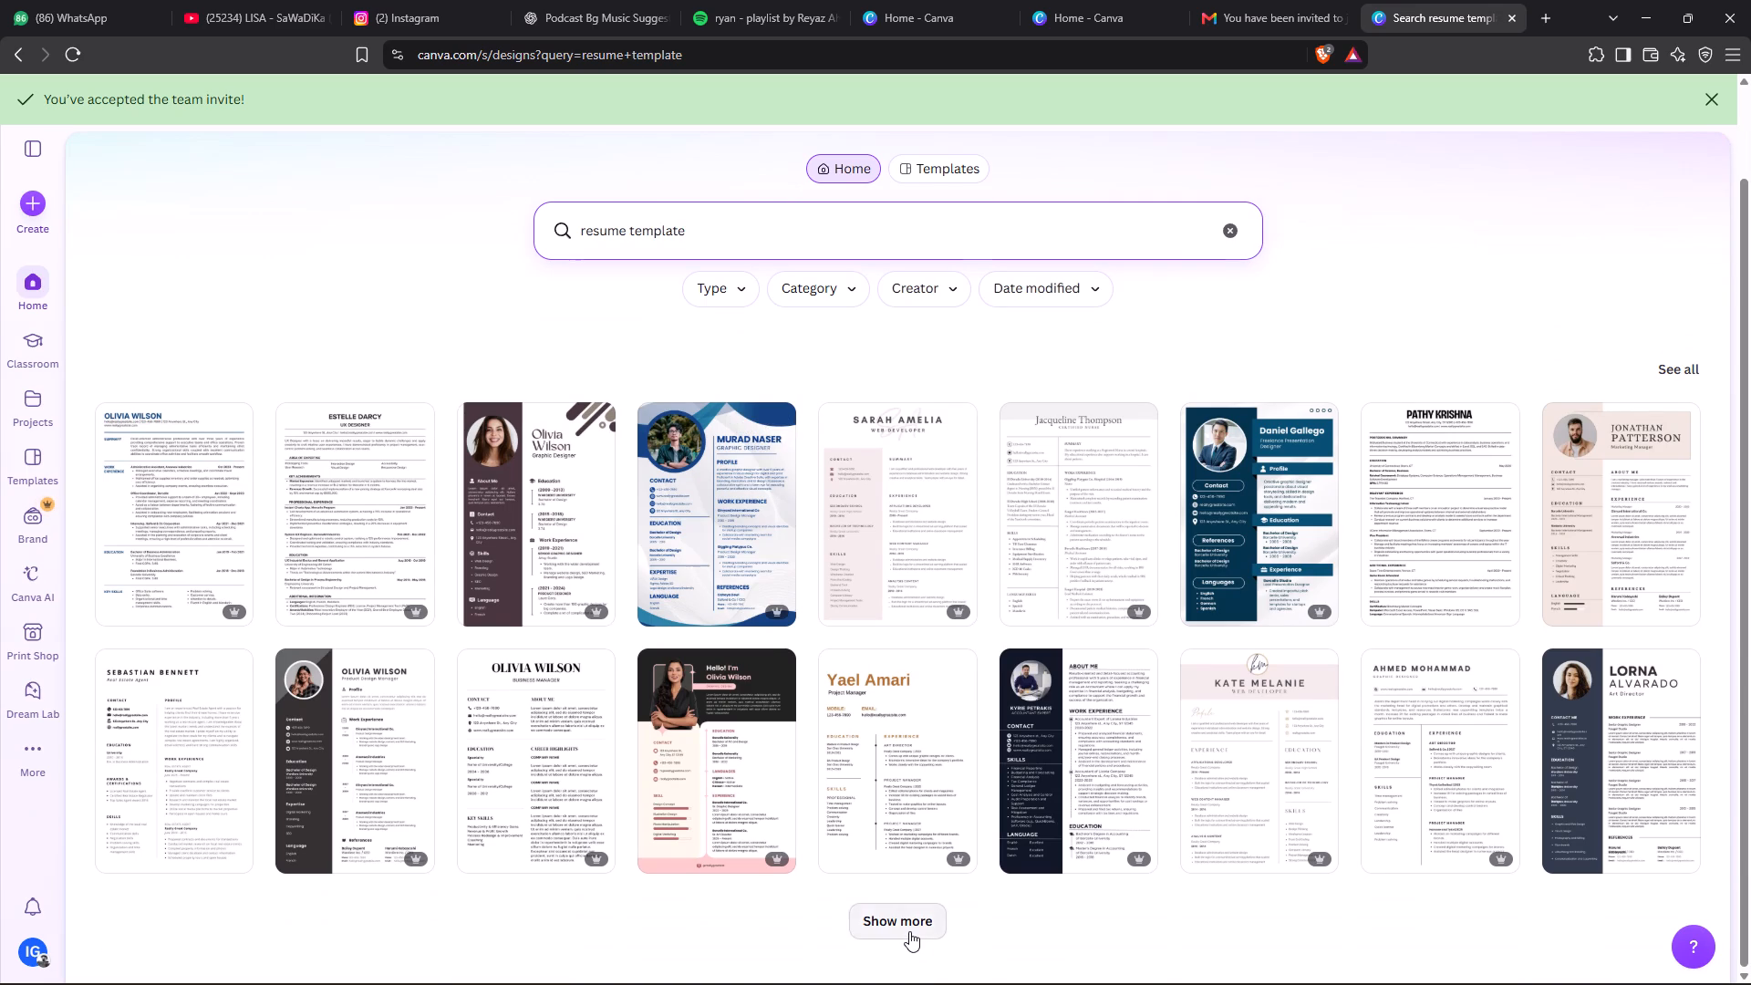
pyautogui.scroll(-3, 563, 701)
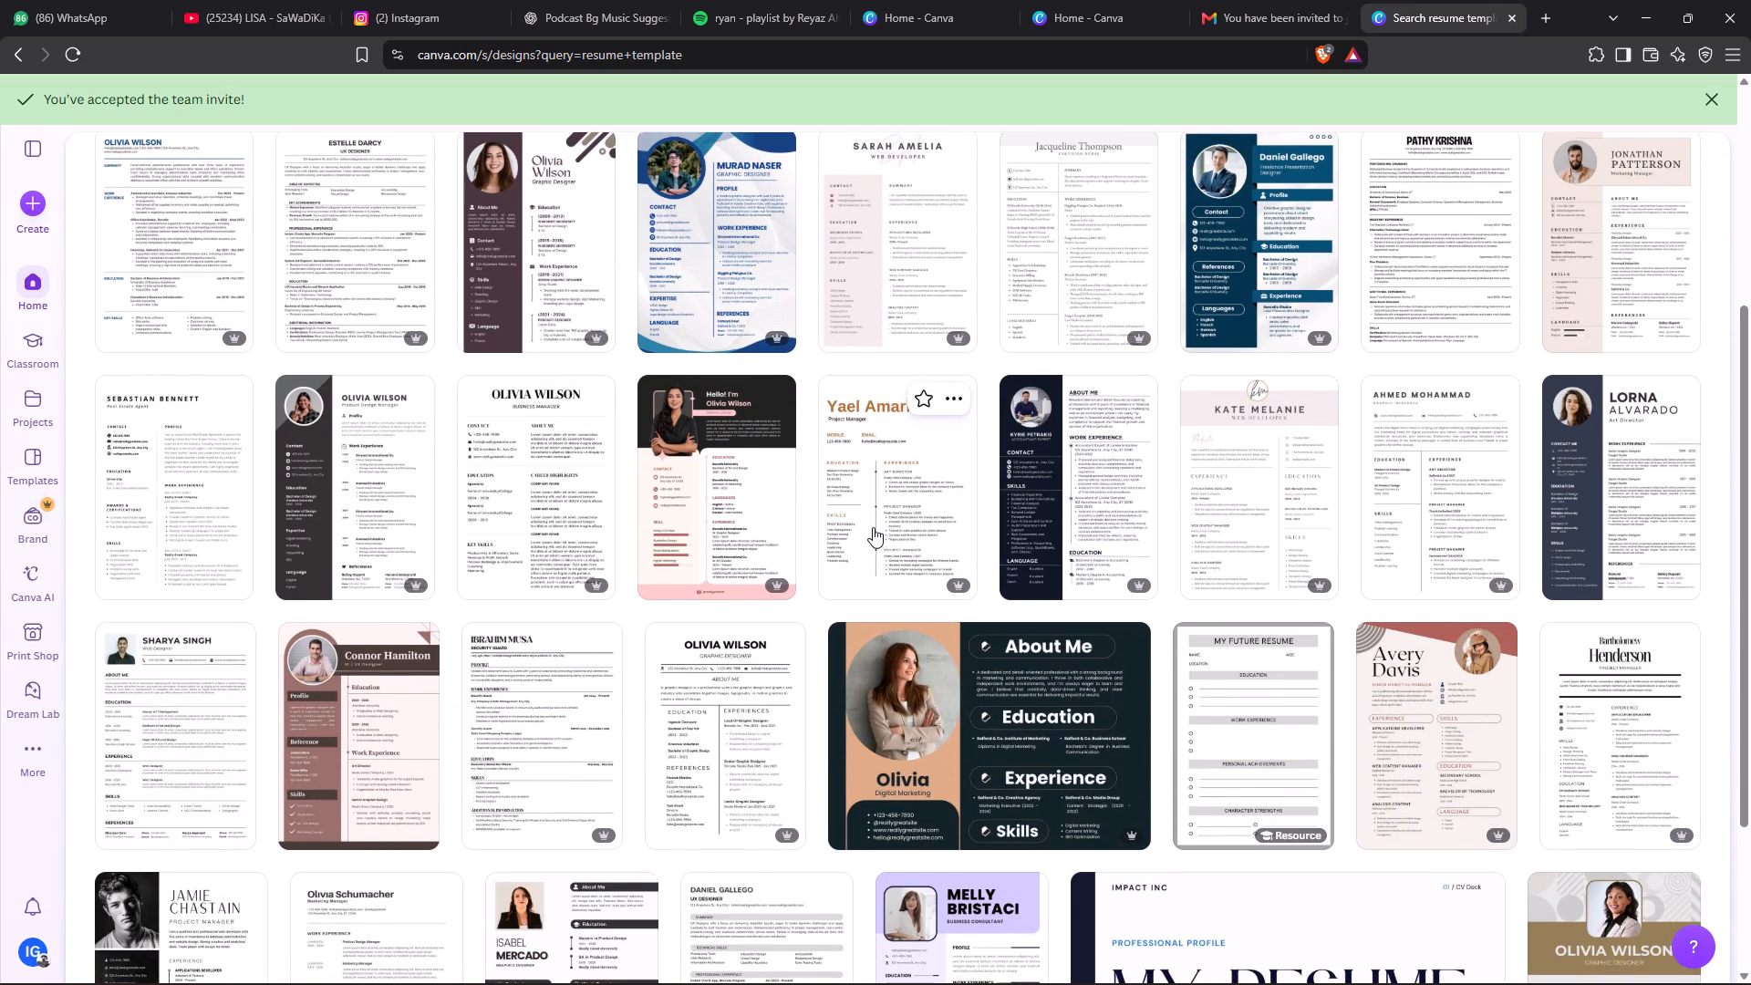
pyautogui.click(875, 524)
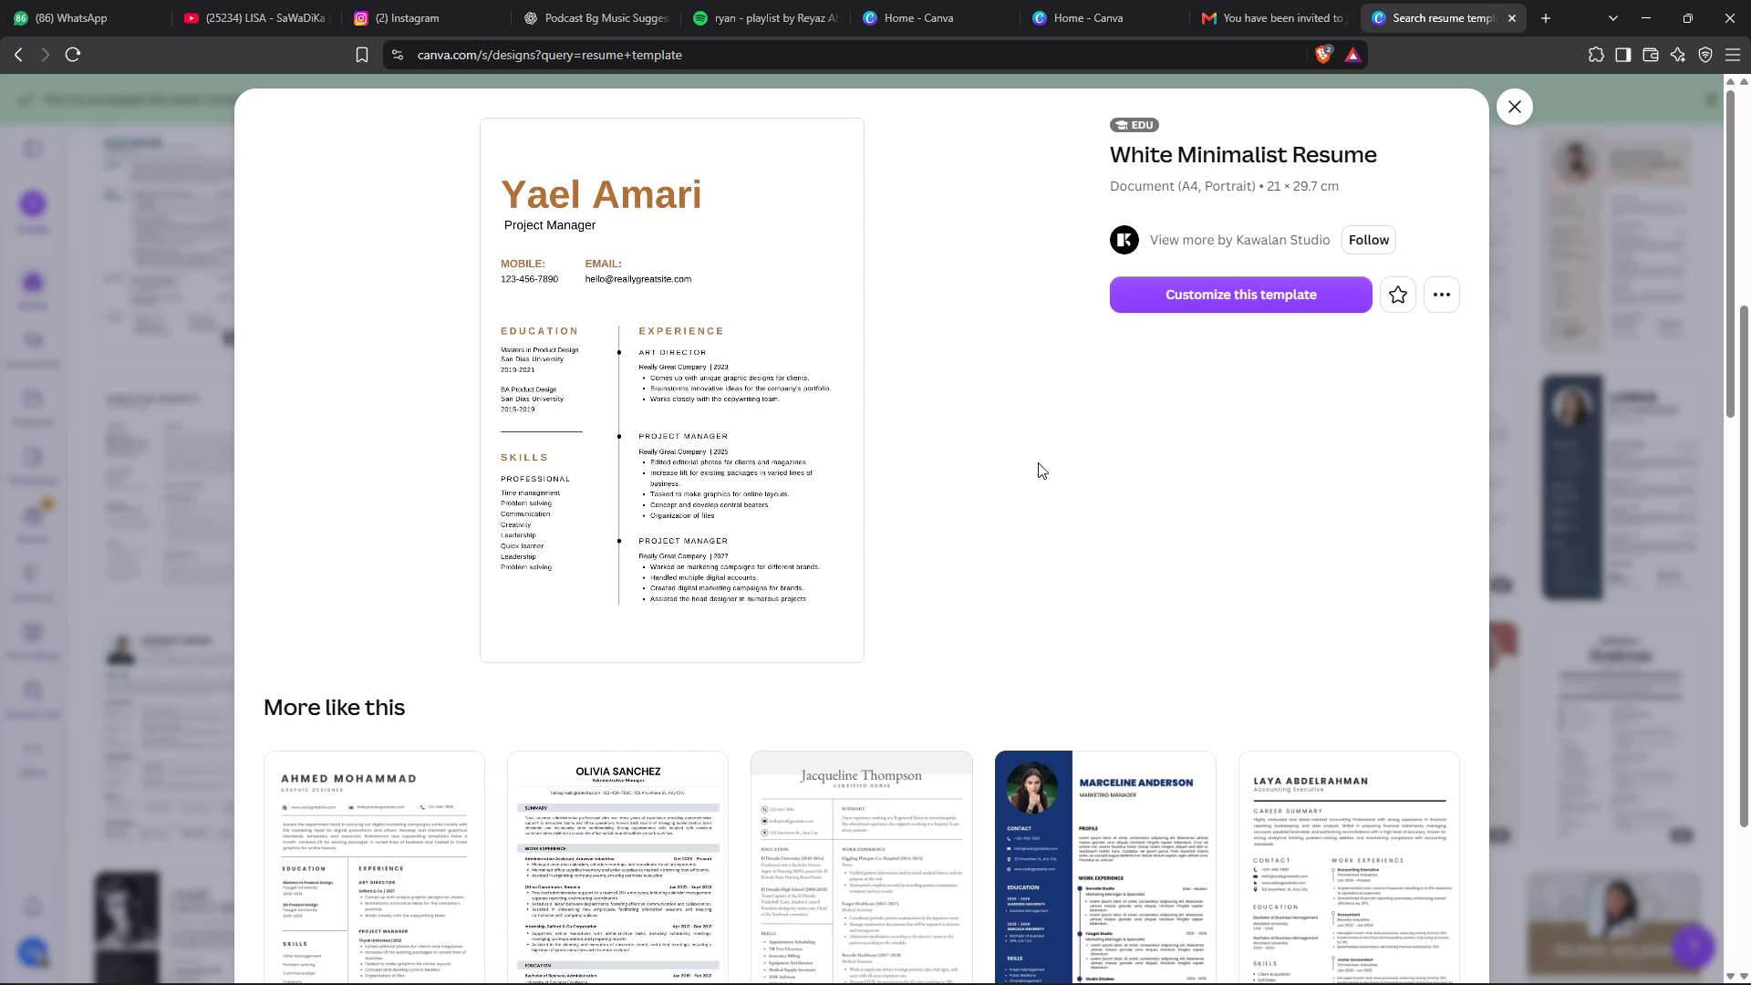
# From the similar designs, open the White and Blue Minimalist Professional Corporate ATS Resume template for customizing.
pyautogui.click(607, 837)
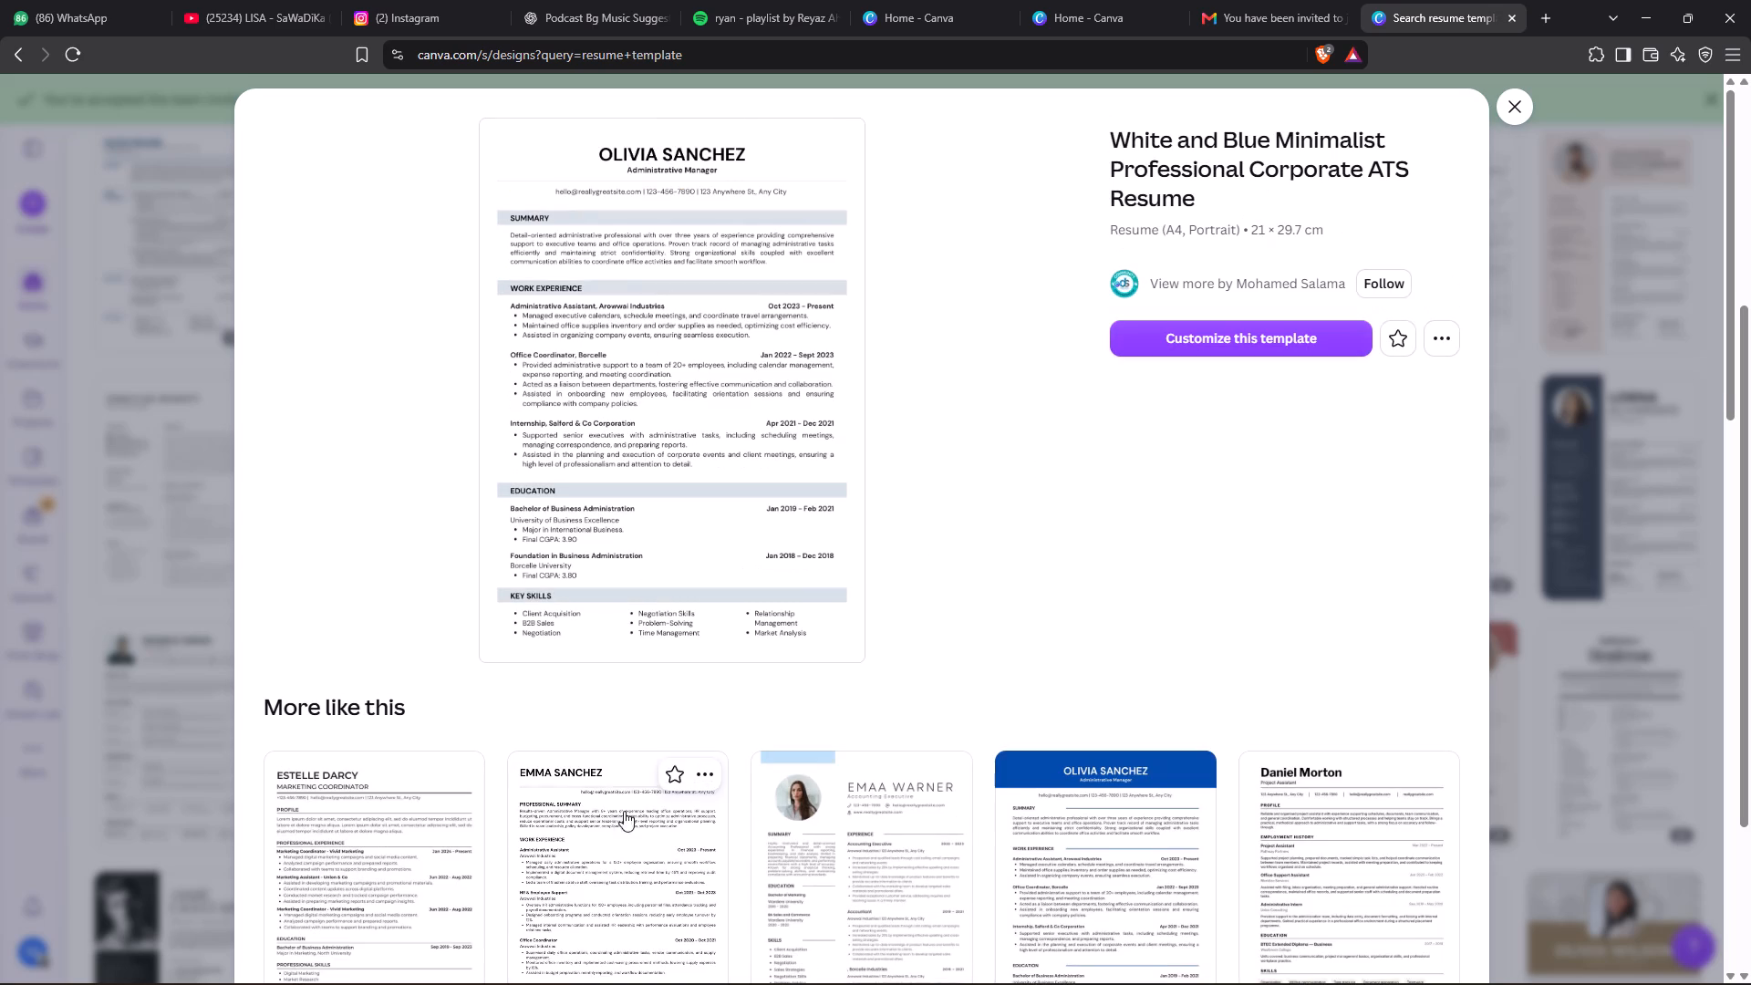
pyautogui.click(1209, 342)
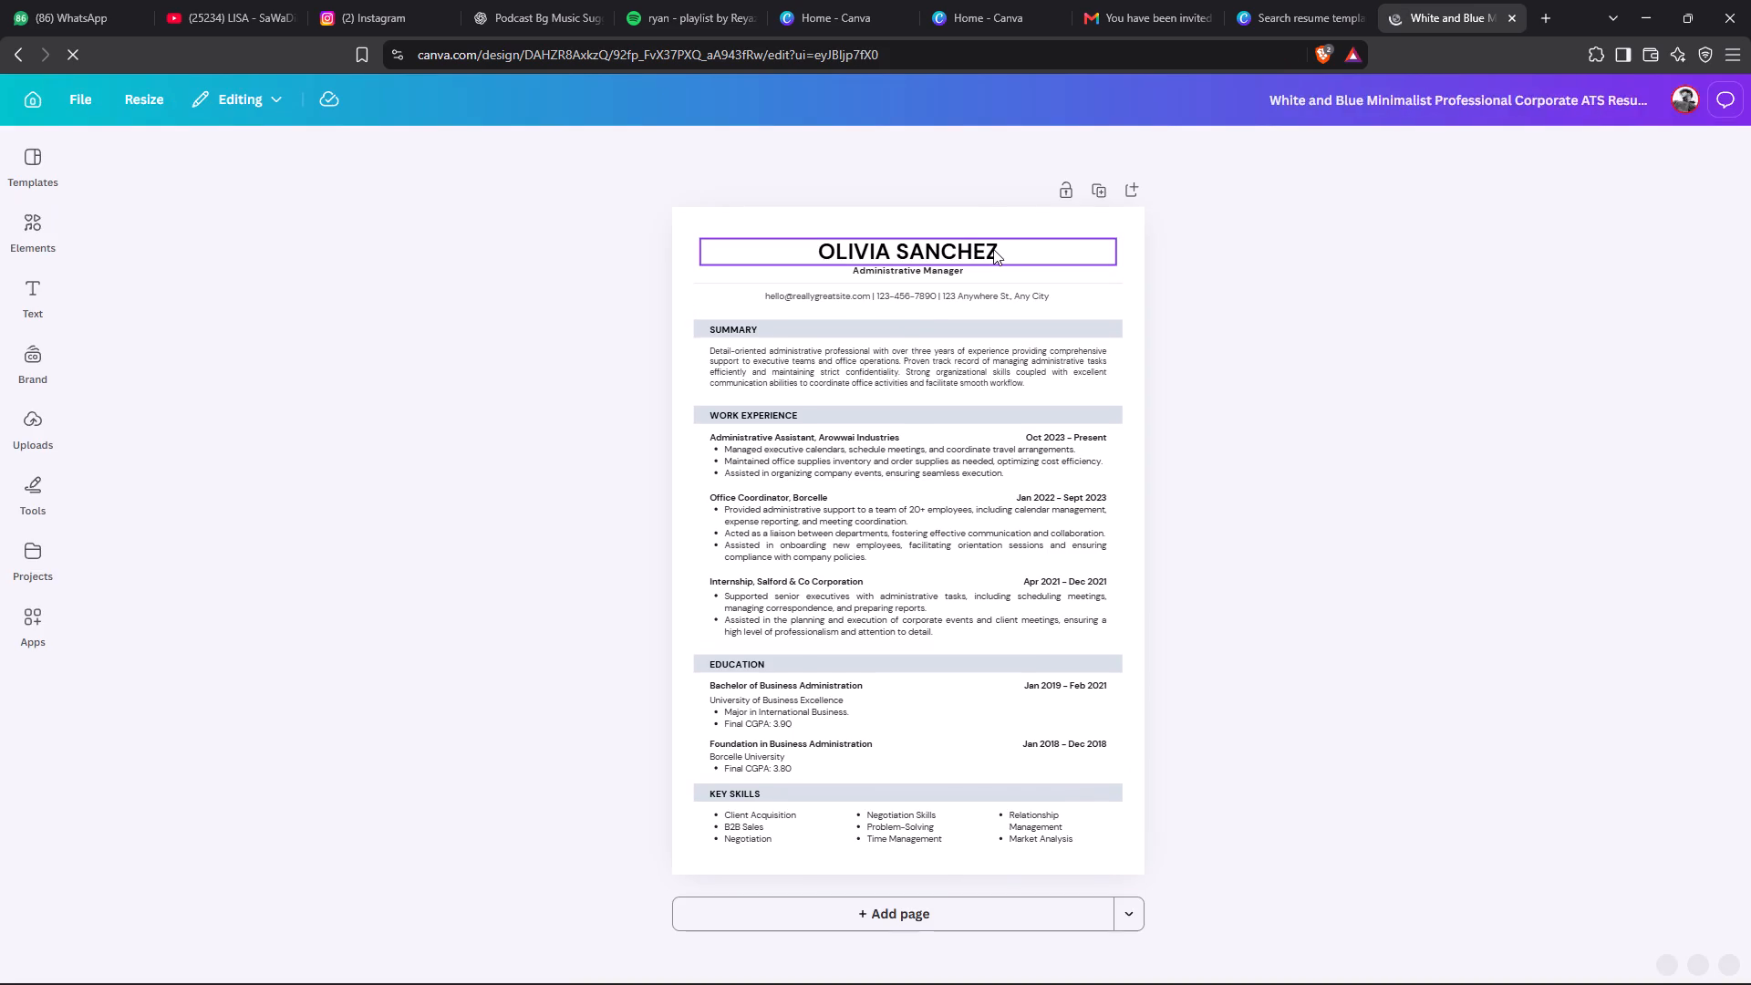
# Replace the placeholder name in the resume's heading with the applicant's full name.
pyautogui.click(993, 249)
pyautogui.doubleClick(954, 253)
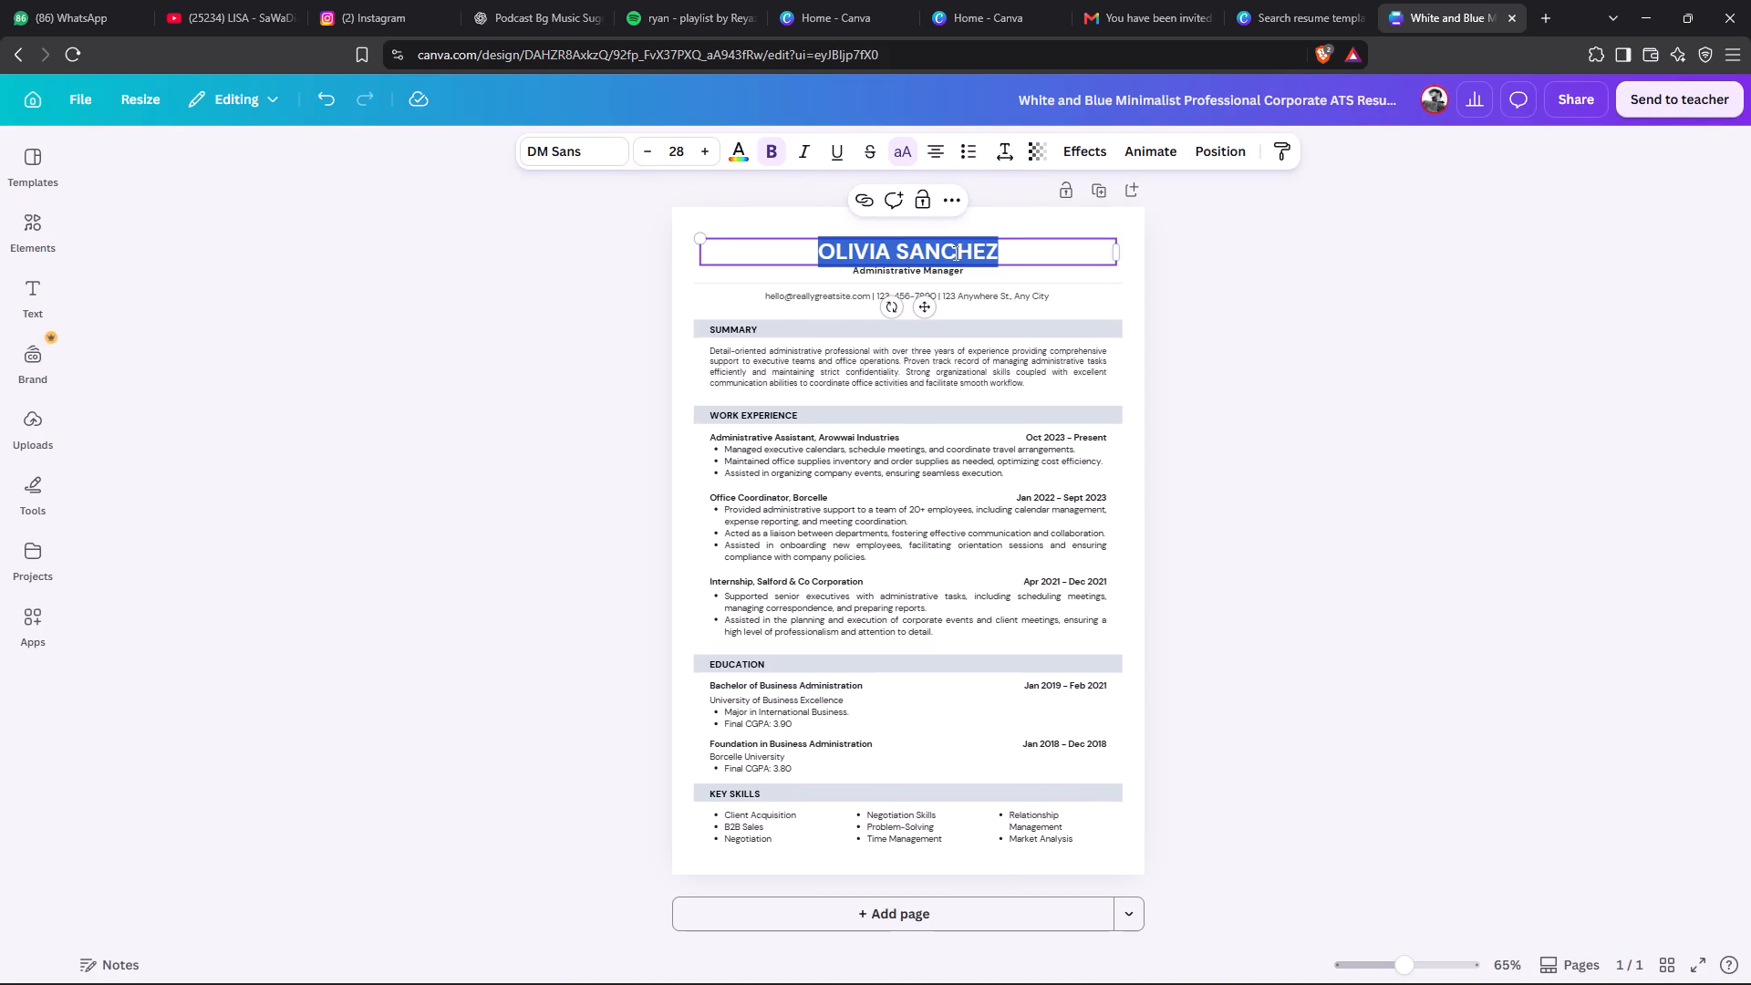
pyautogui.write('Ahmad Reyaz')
pyautogui.click(1212, 351)
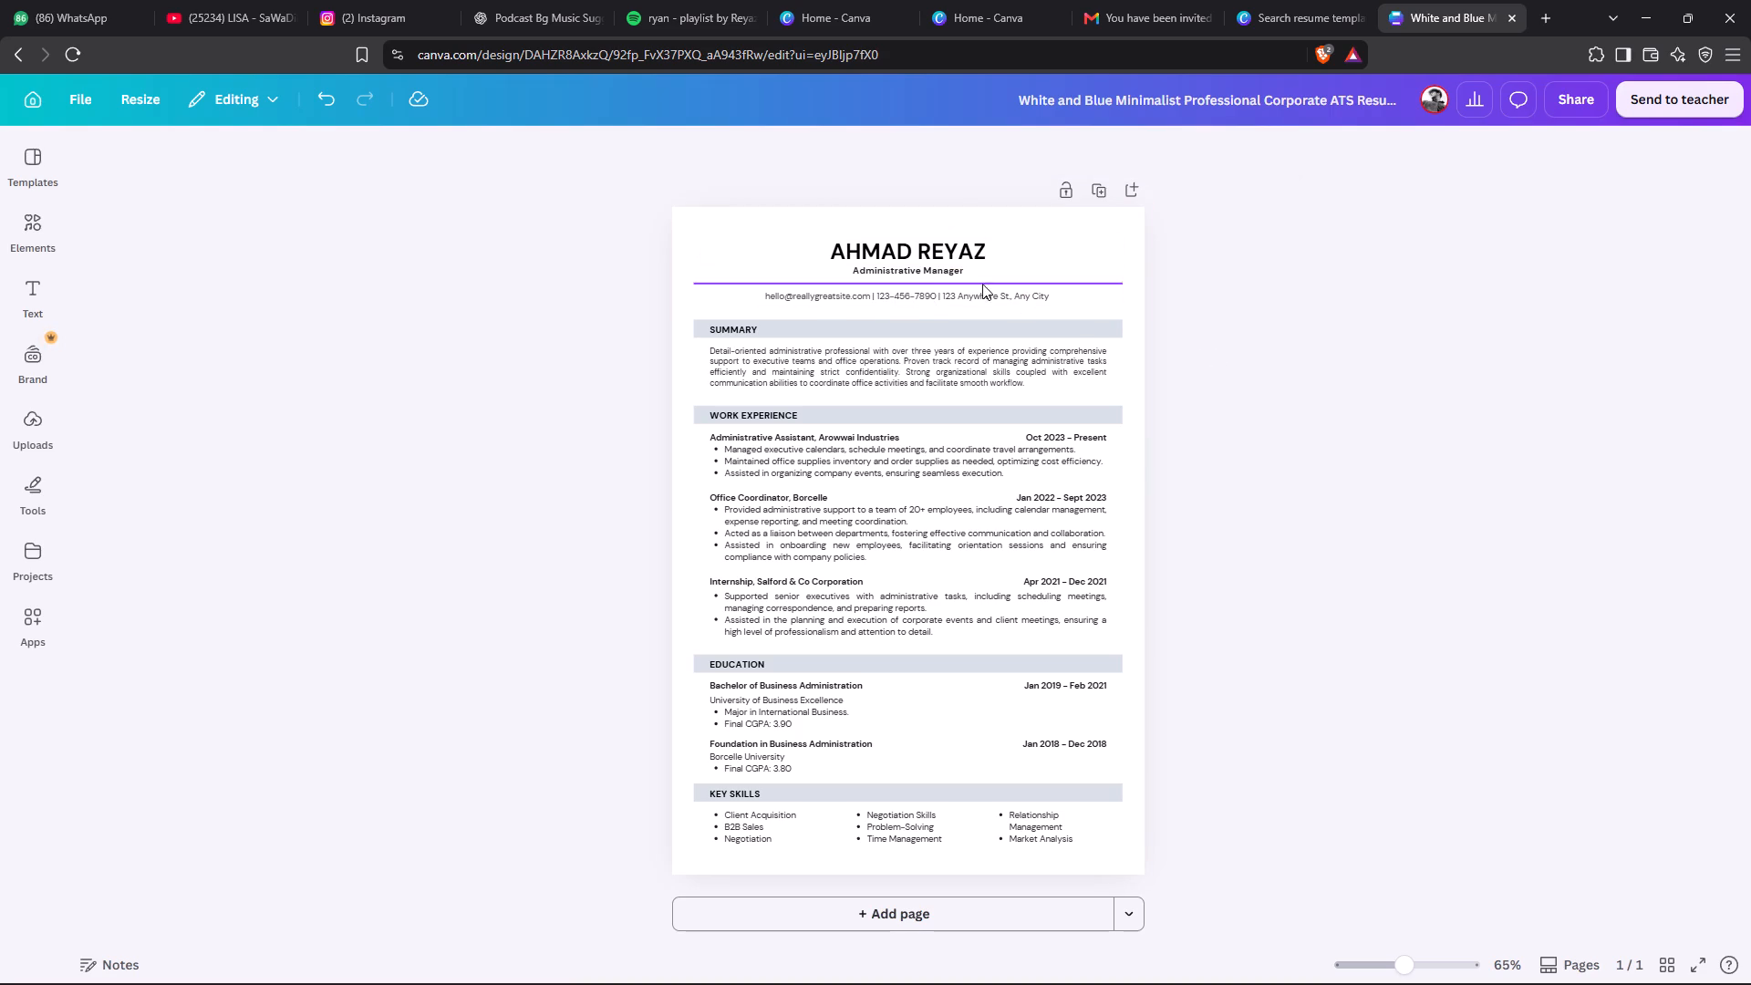
# Change the job title under the resume's name heading to "Video Editor".
pyautogui.click(951, 264)
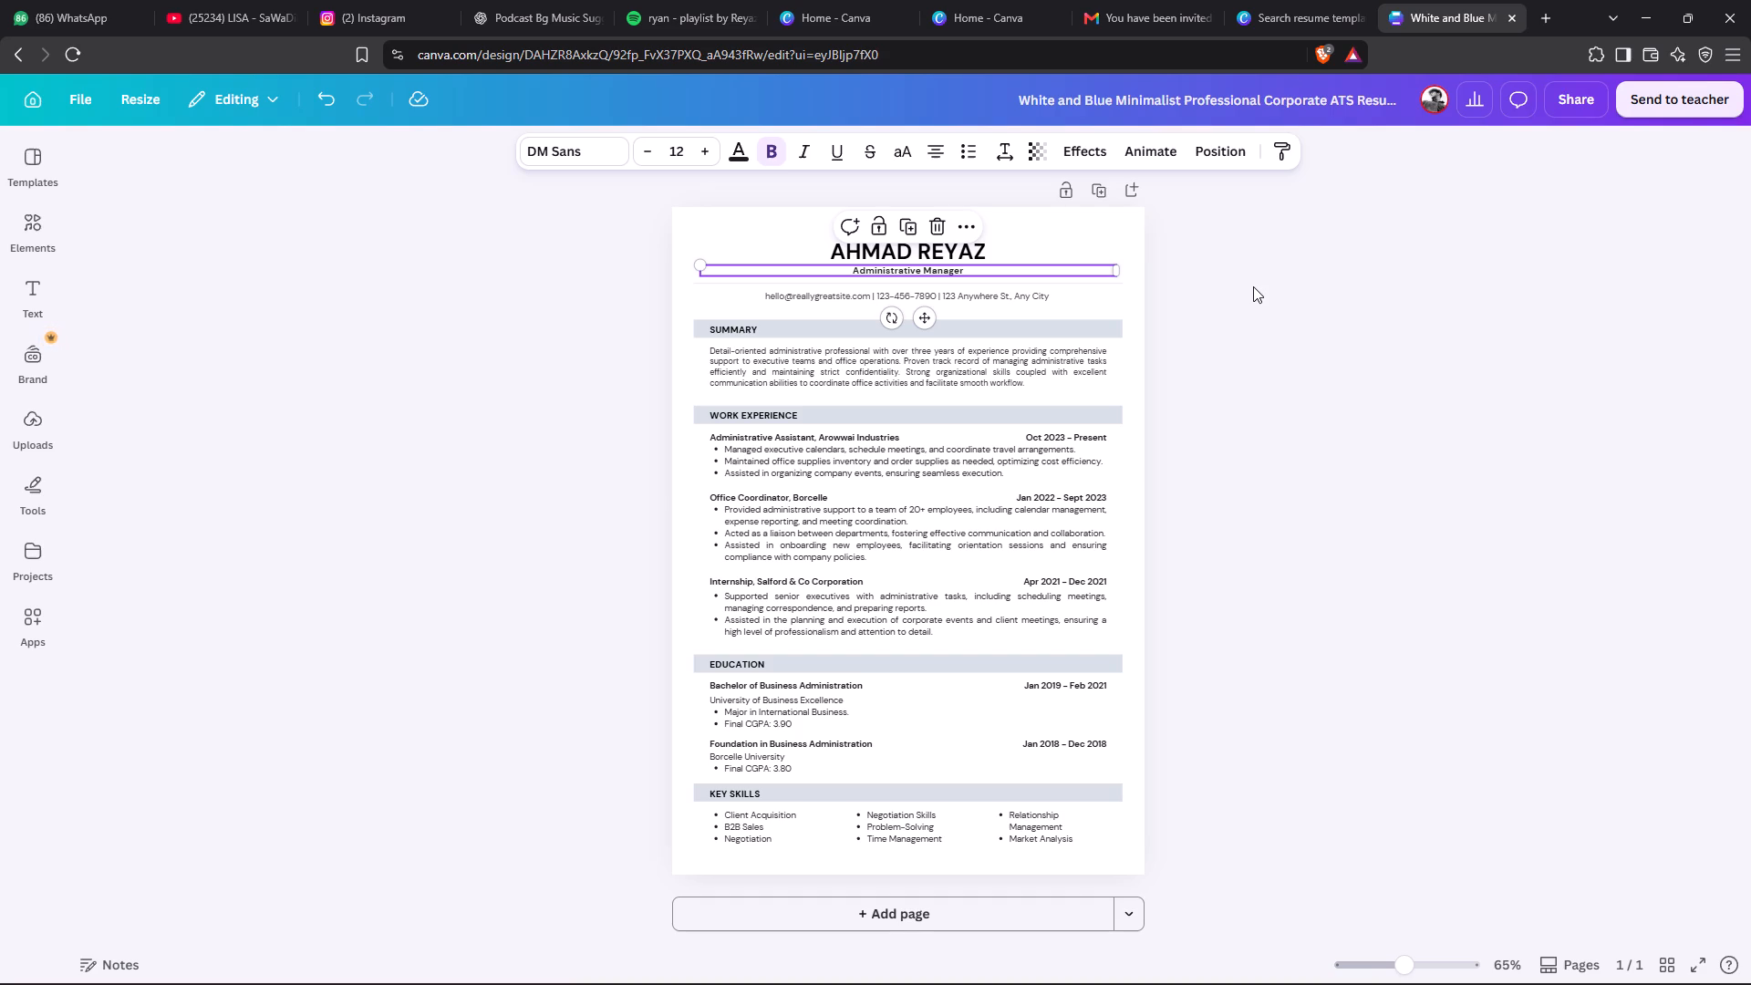
pyautogui.doubleClick(951, 268)
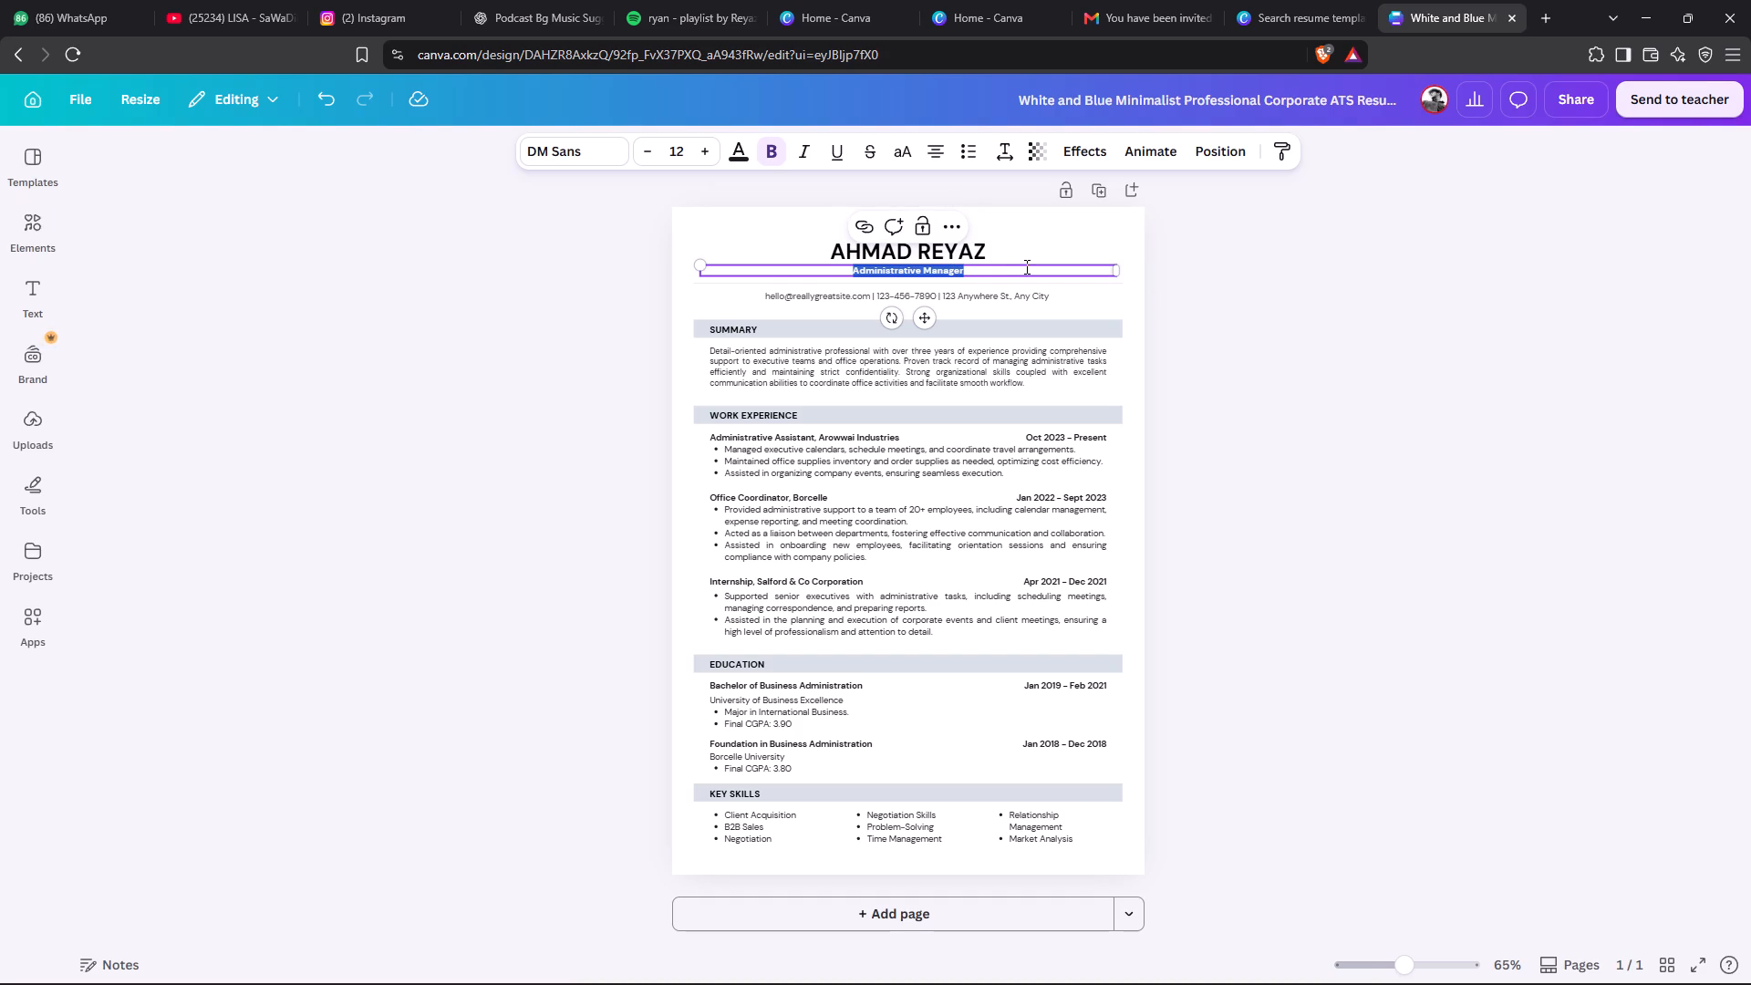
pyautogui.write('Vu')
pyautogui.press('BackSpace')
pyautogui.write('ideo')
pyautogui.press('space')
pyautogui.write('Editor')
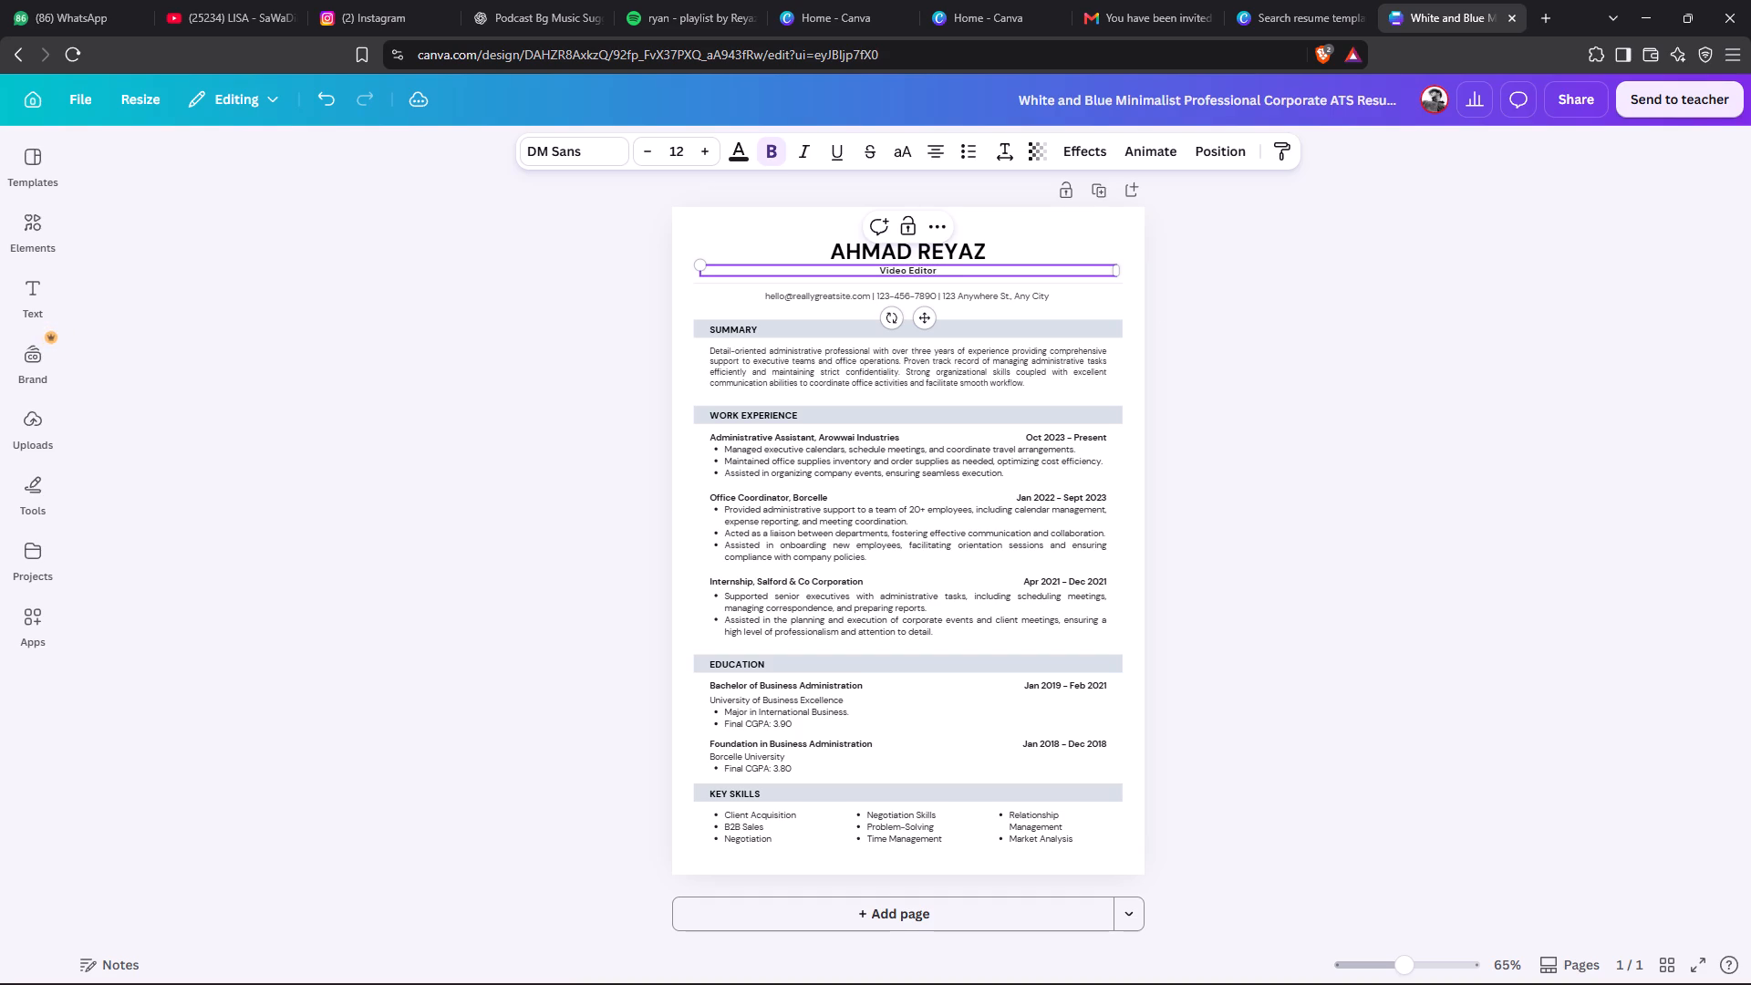
pyautogui.click(1321, 358)
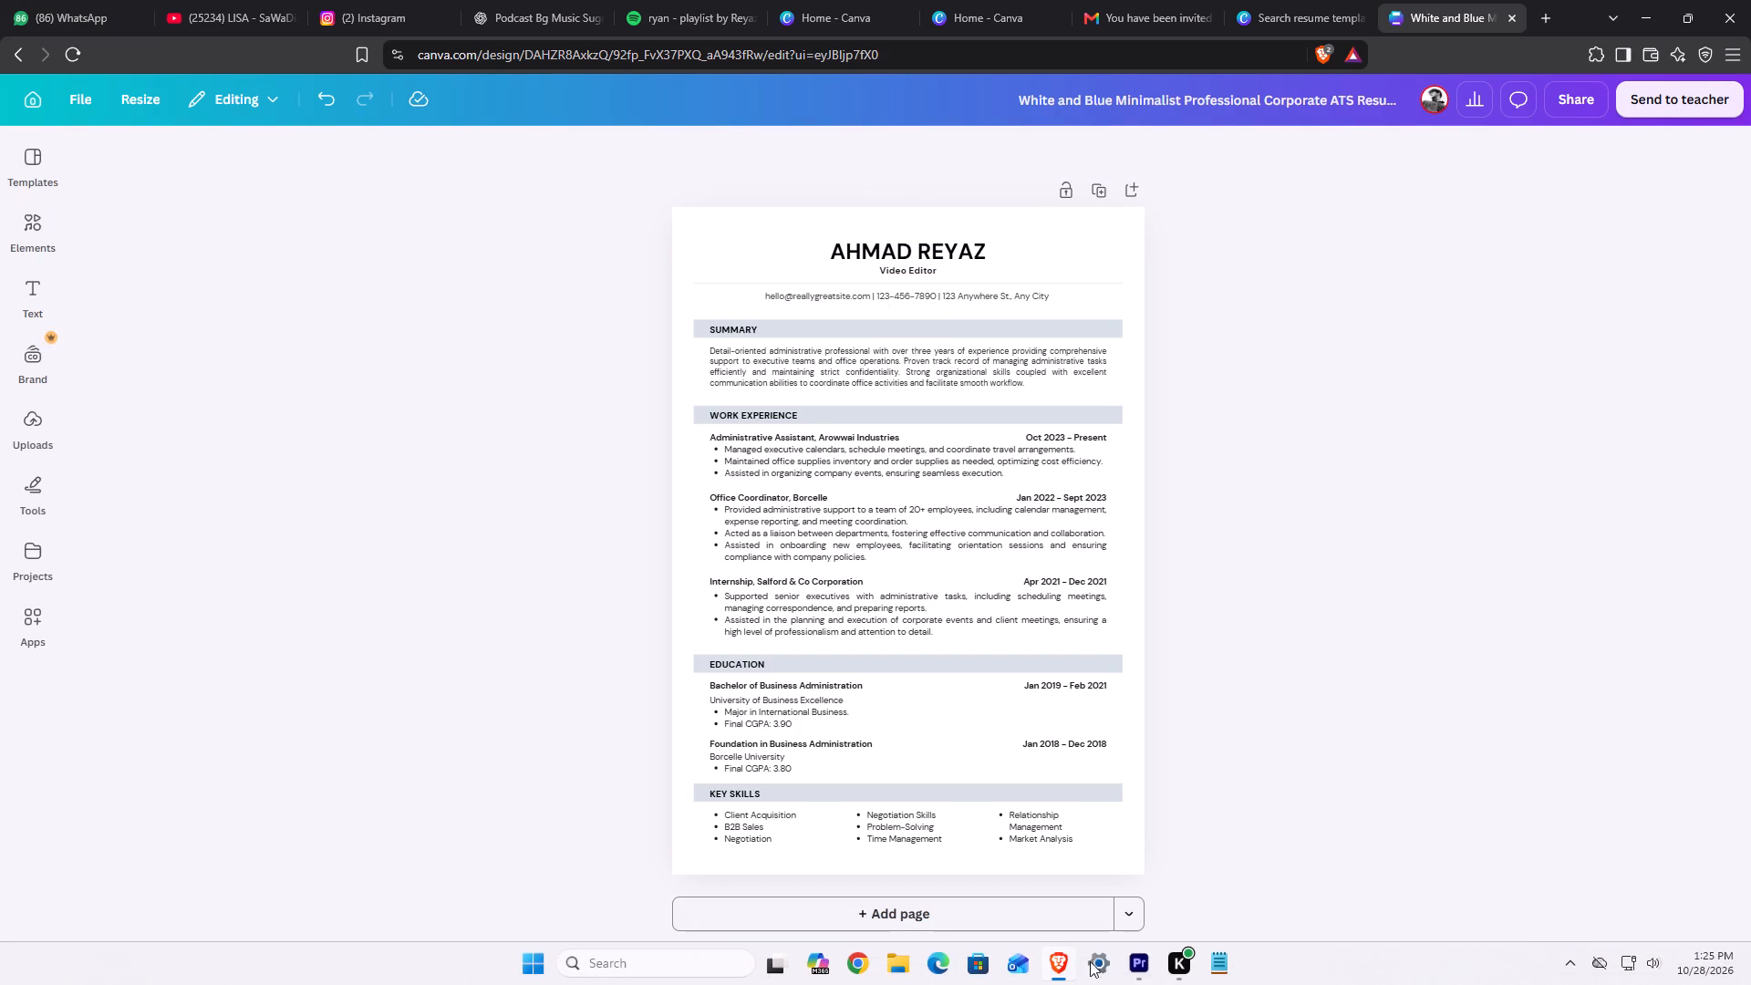
# Switch to the 27-10 project in Adobe Premiere.
pyautogui.click(1136, 966)
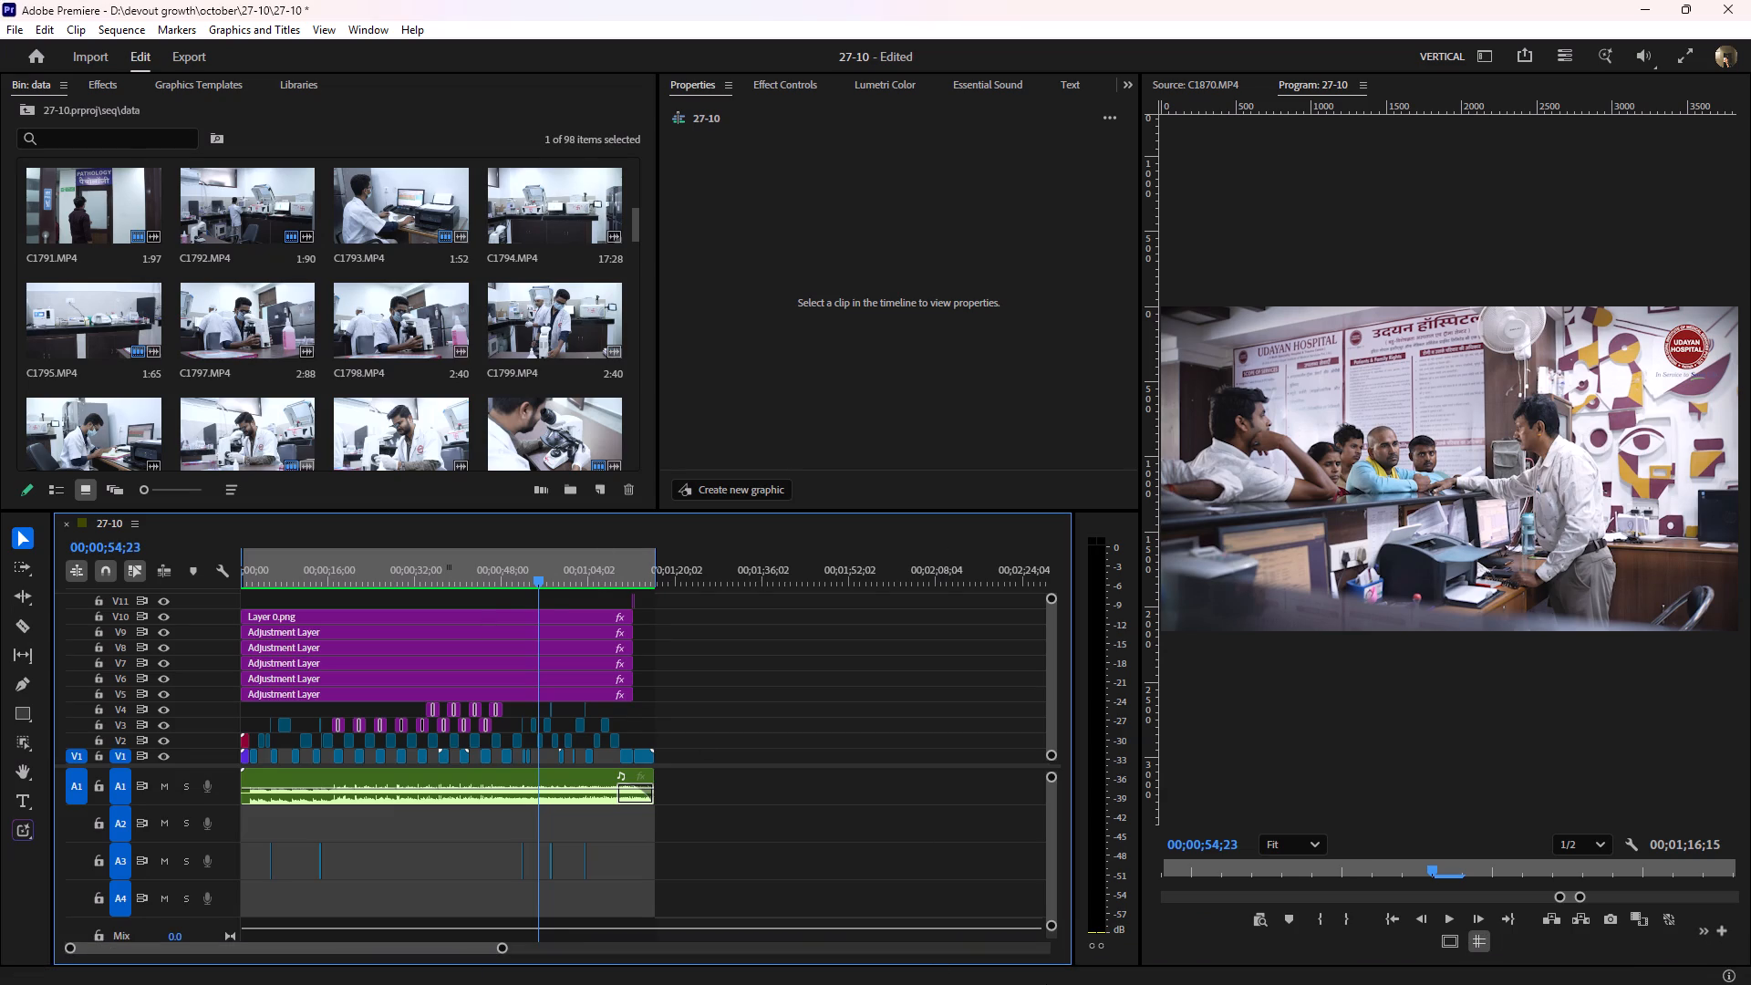
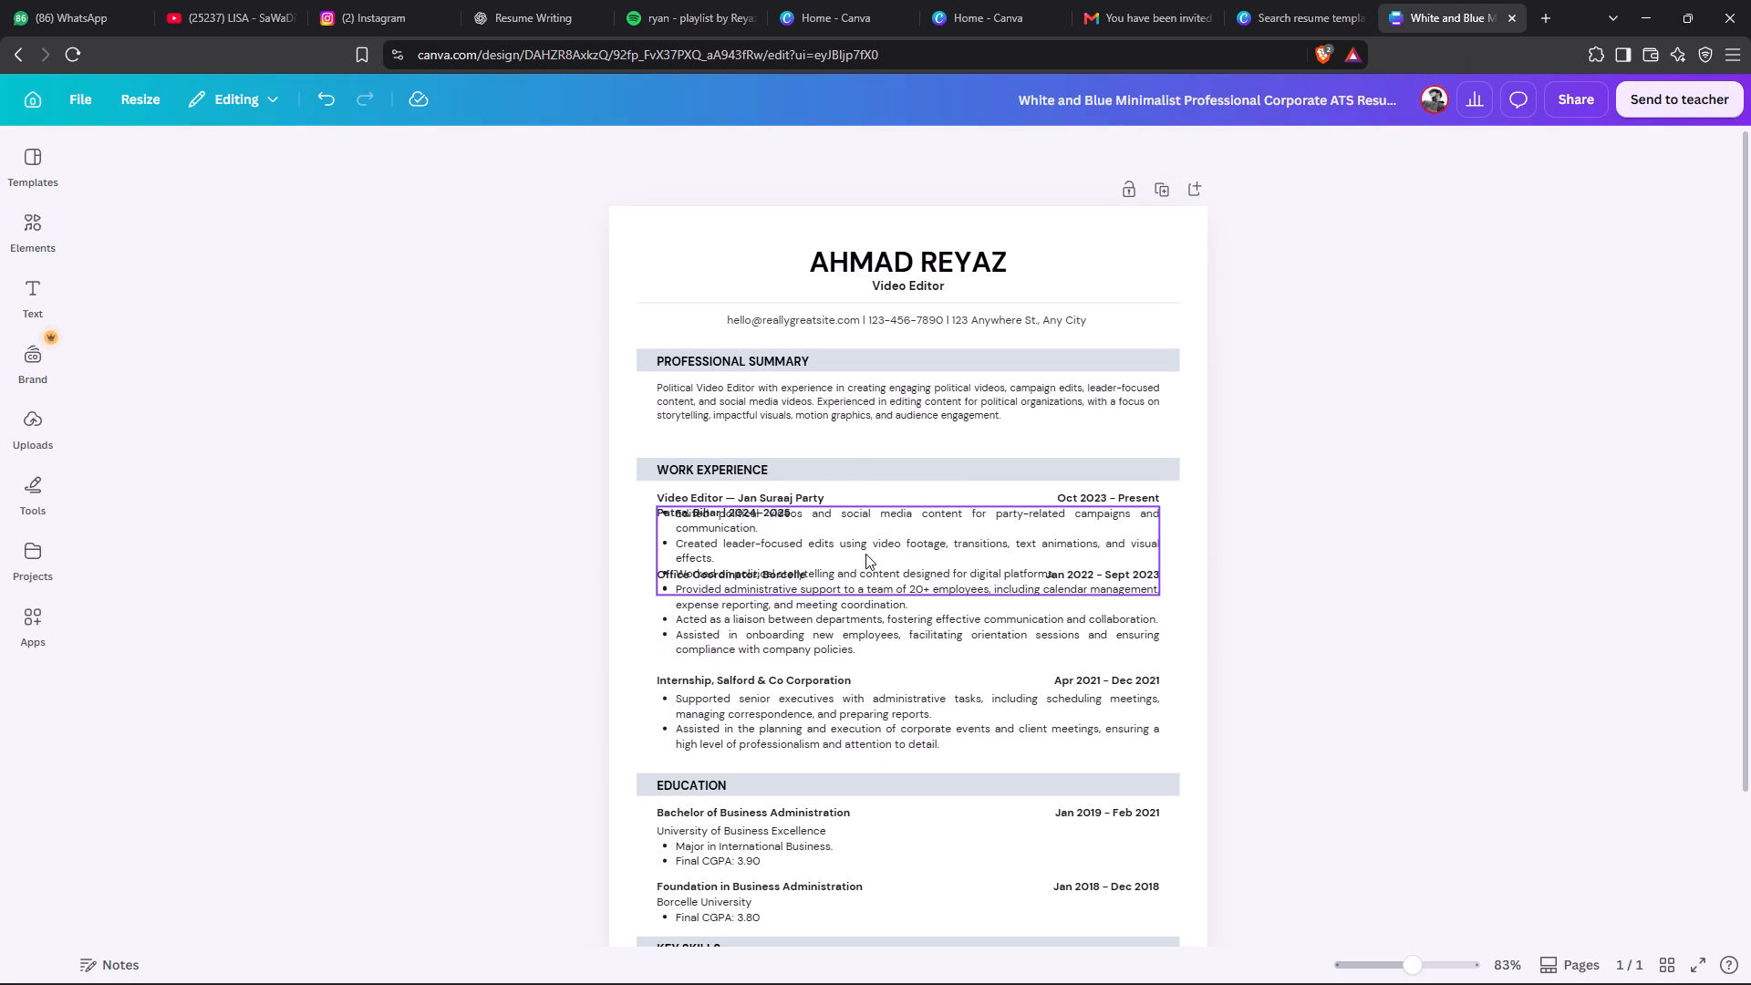
# Move the Jan Suraaj Party bullet list down so it sits below the "Patna, Bihar | 2024–2025" line.
pyautogui.moveTo(909, 514); pyautogui.dragTo(910, 519)
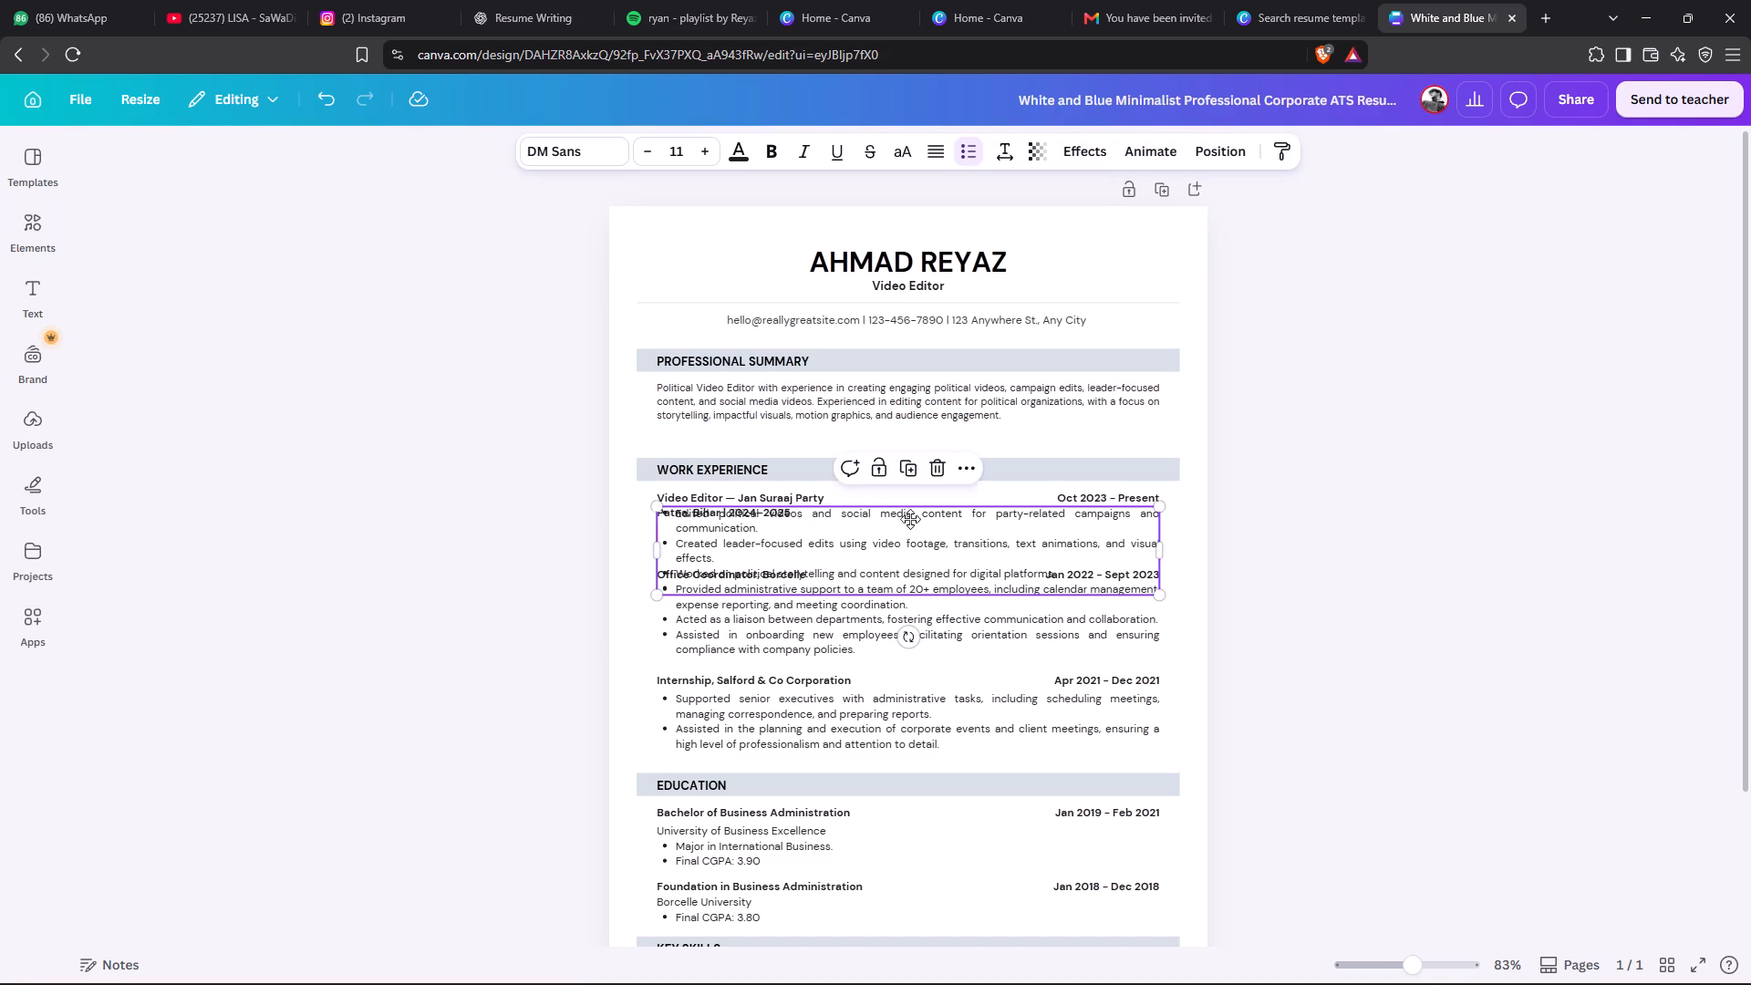
pyautogui.moveTo(910, 519); pyautogui.dragTo(912, 533)
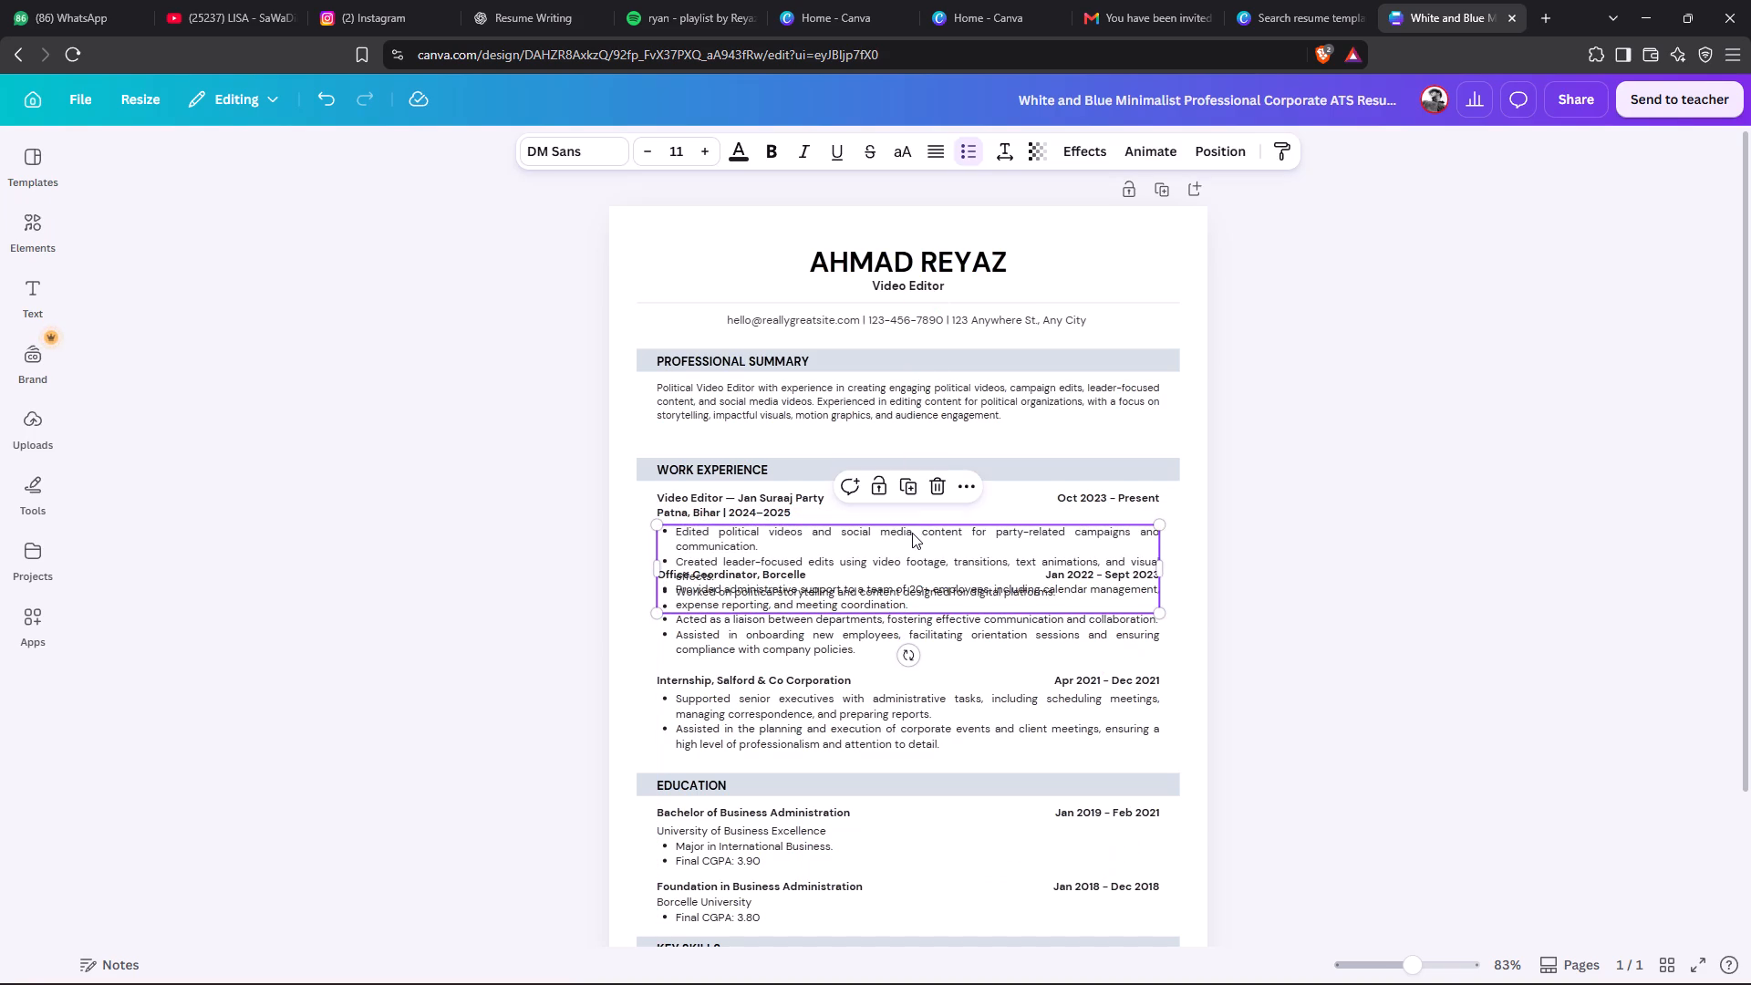
pyautogui.click(1311, 548)
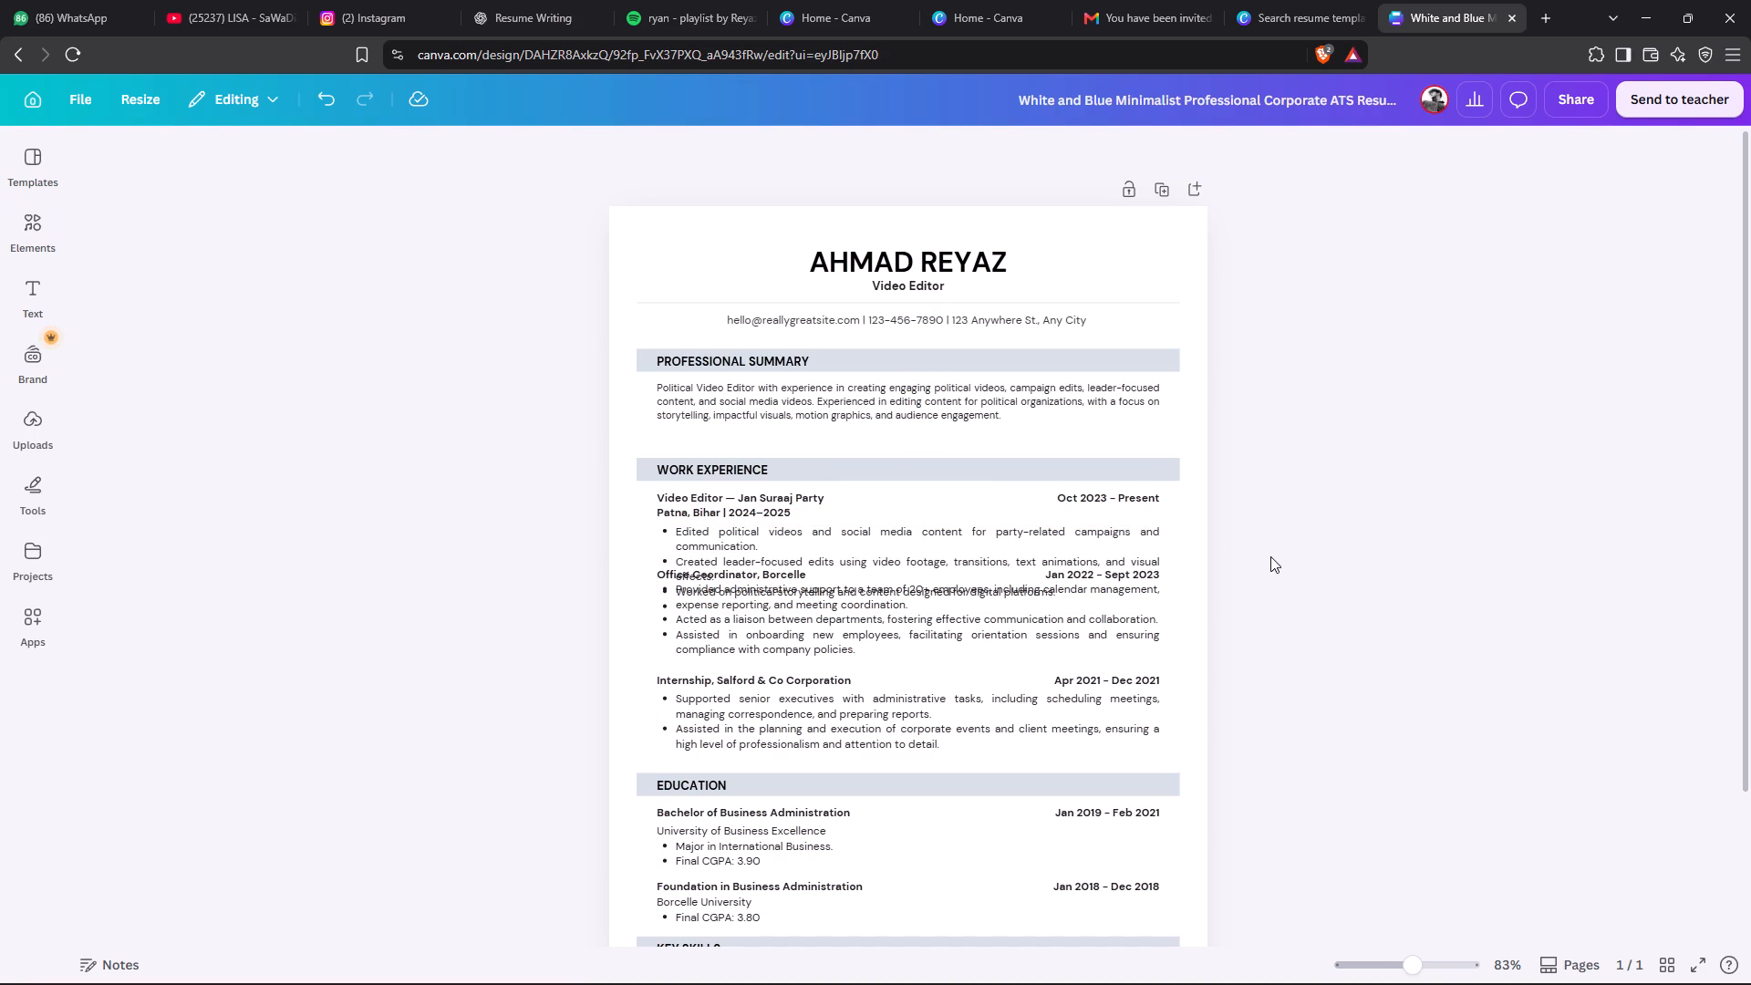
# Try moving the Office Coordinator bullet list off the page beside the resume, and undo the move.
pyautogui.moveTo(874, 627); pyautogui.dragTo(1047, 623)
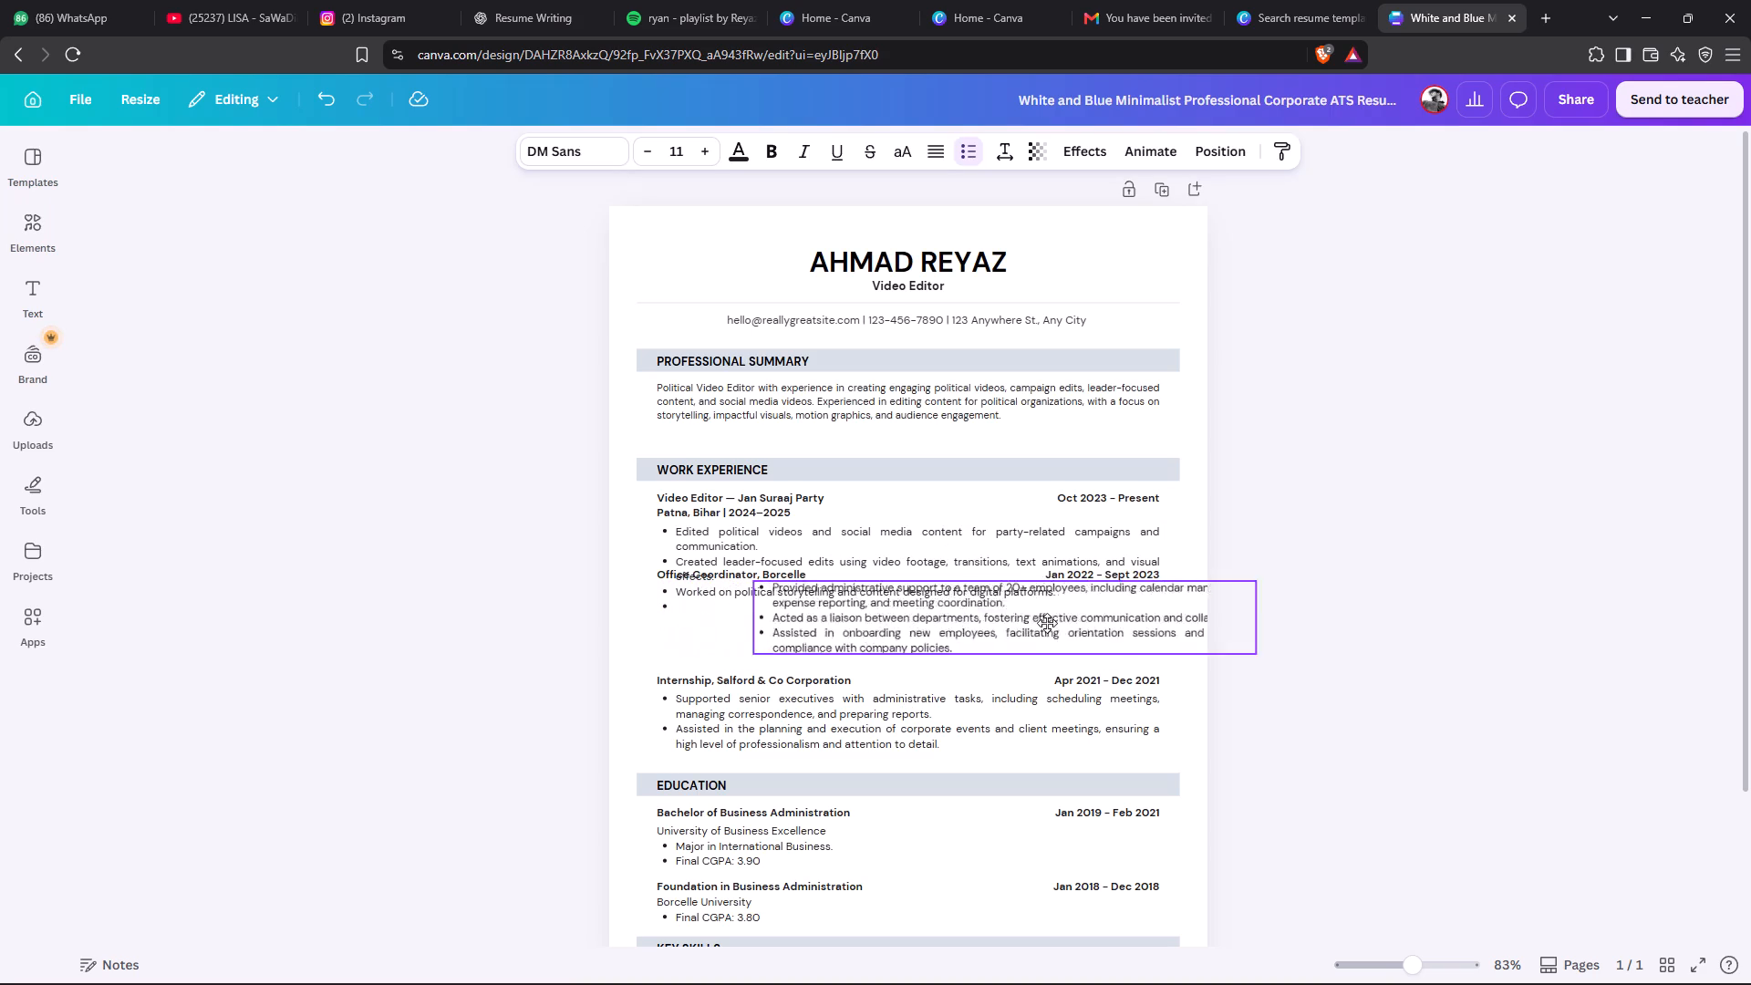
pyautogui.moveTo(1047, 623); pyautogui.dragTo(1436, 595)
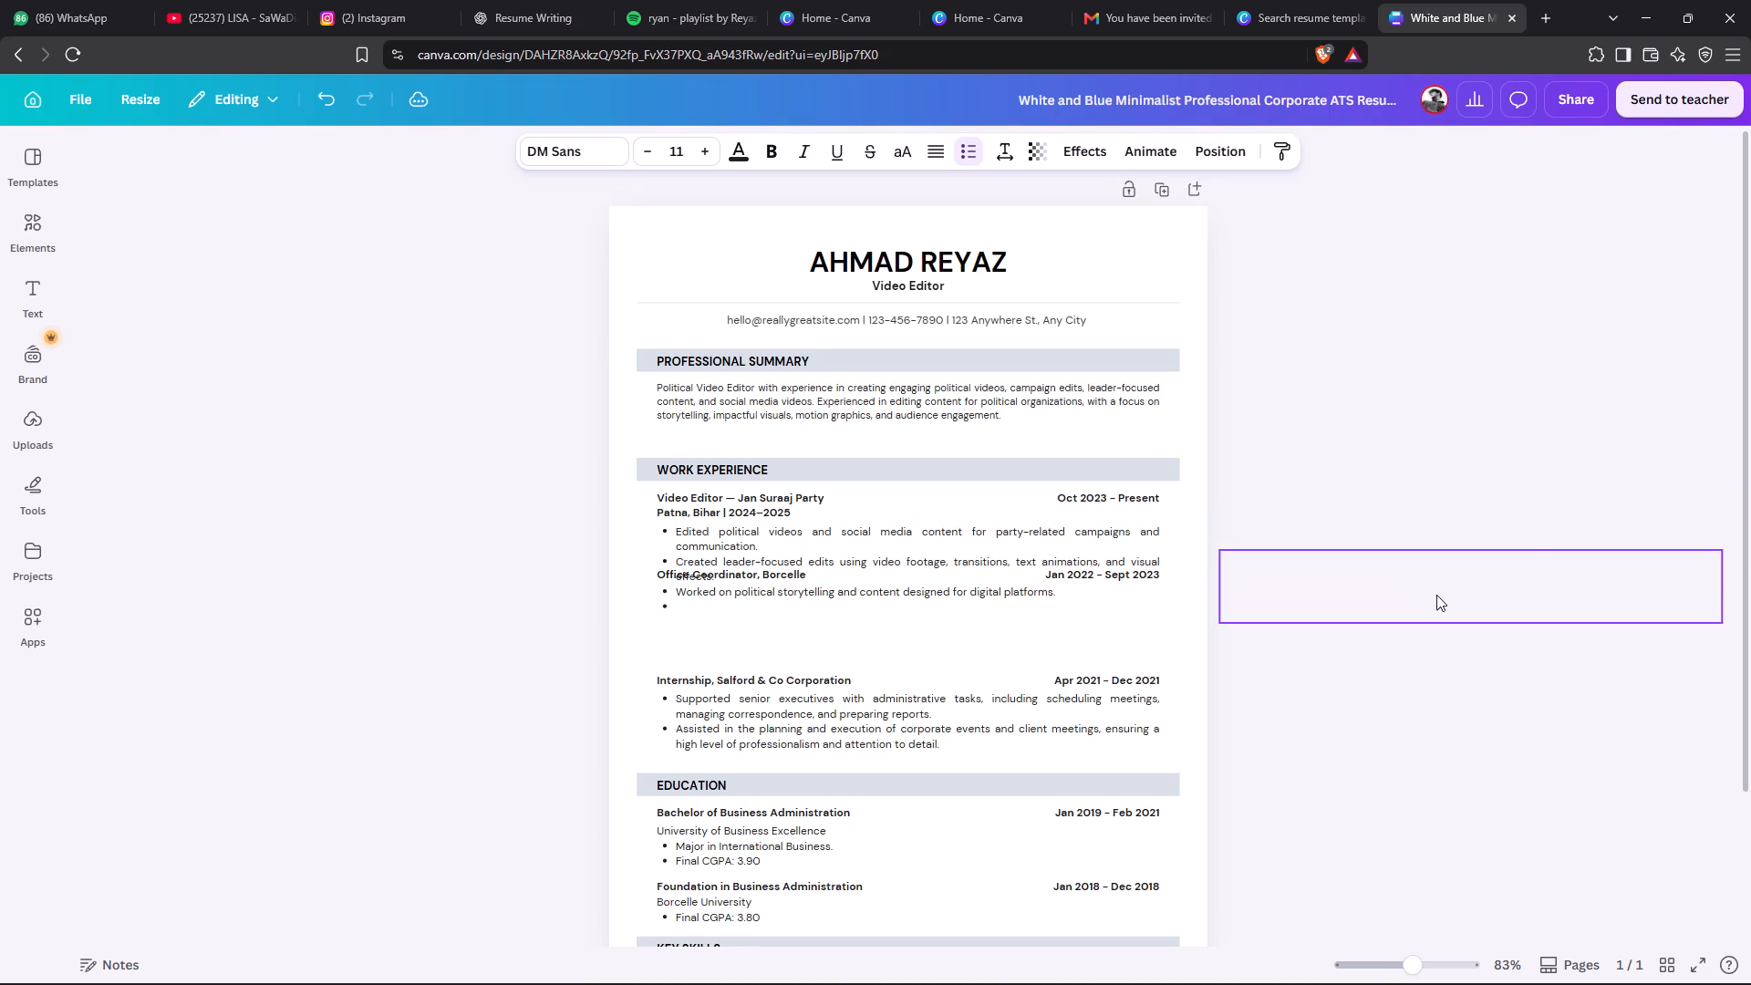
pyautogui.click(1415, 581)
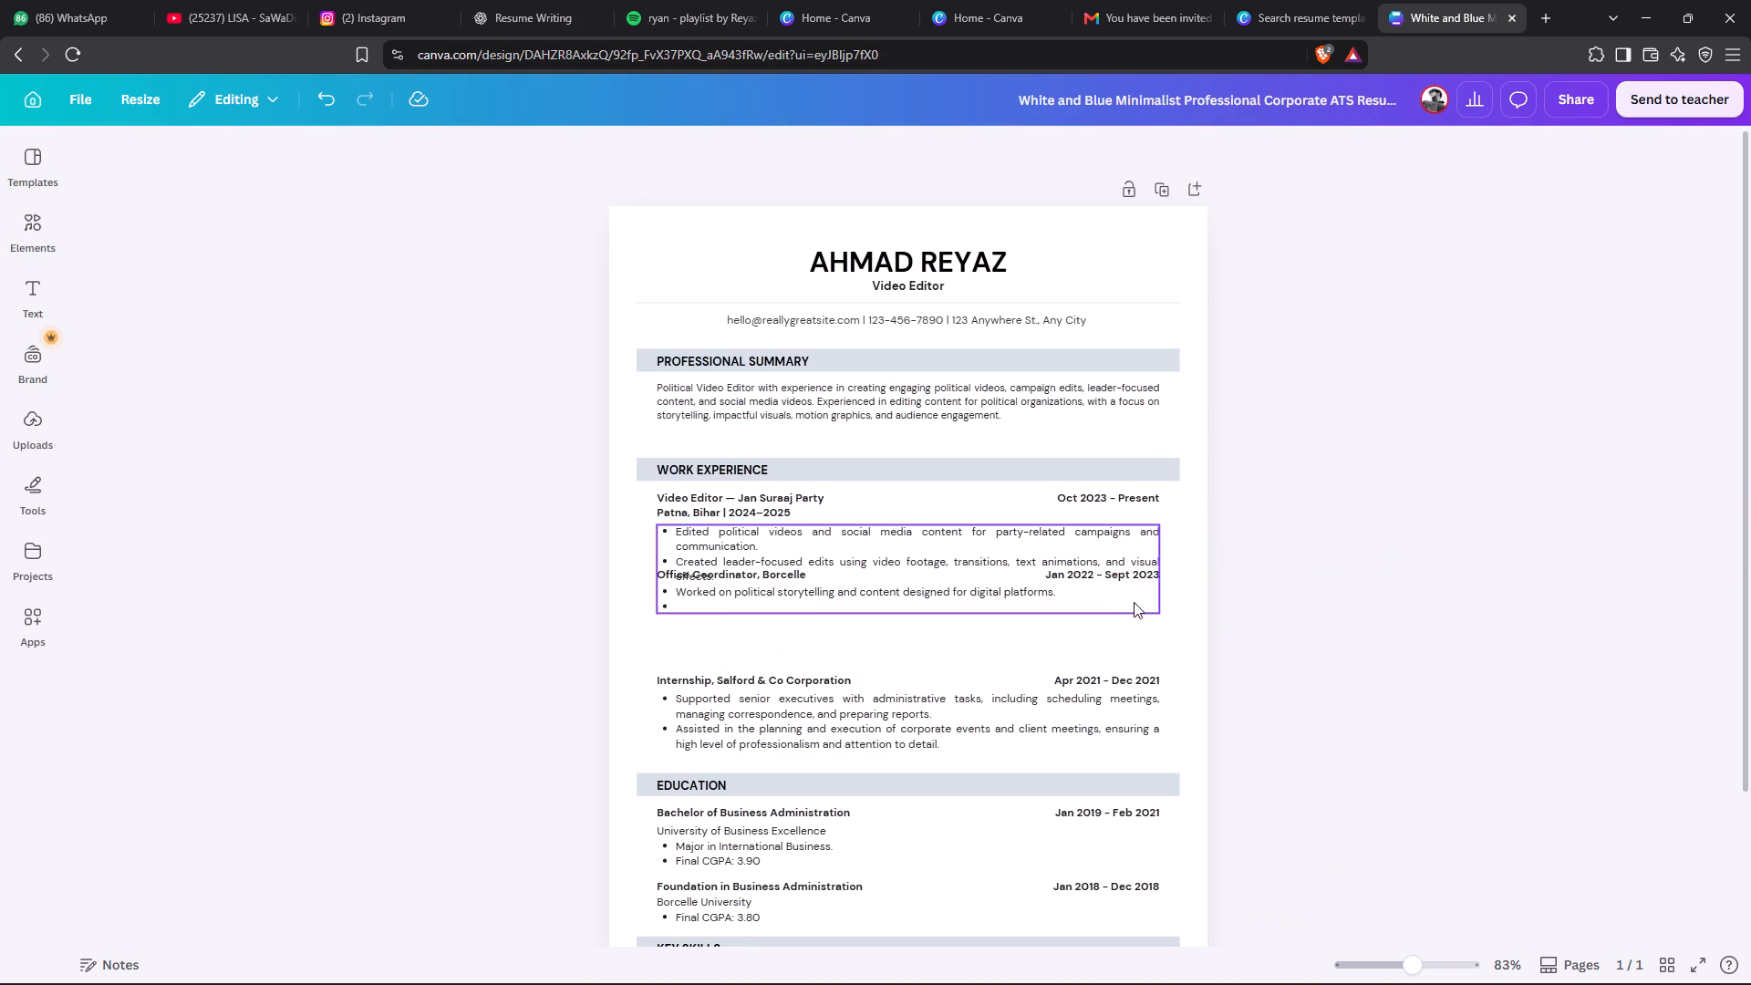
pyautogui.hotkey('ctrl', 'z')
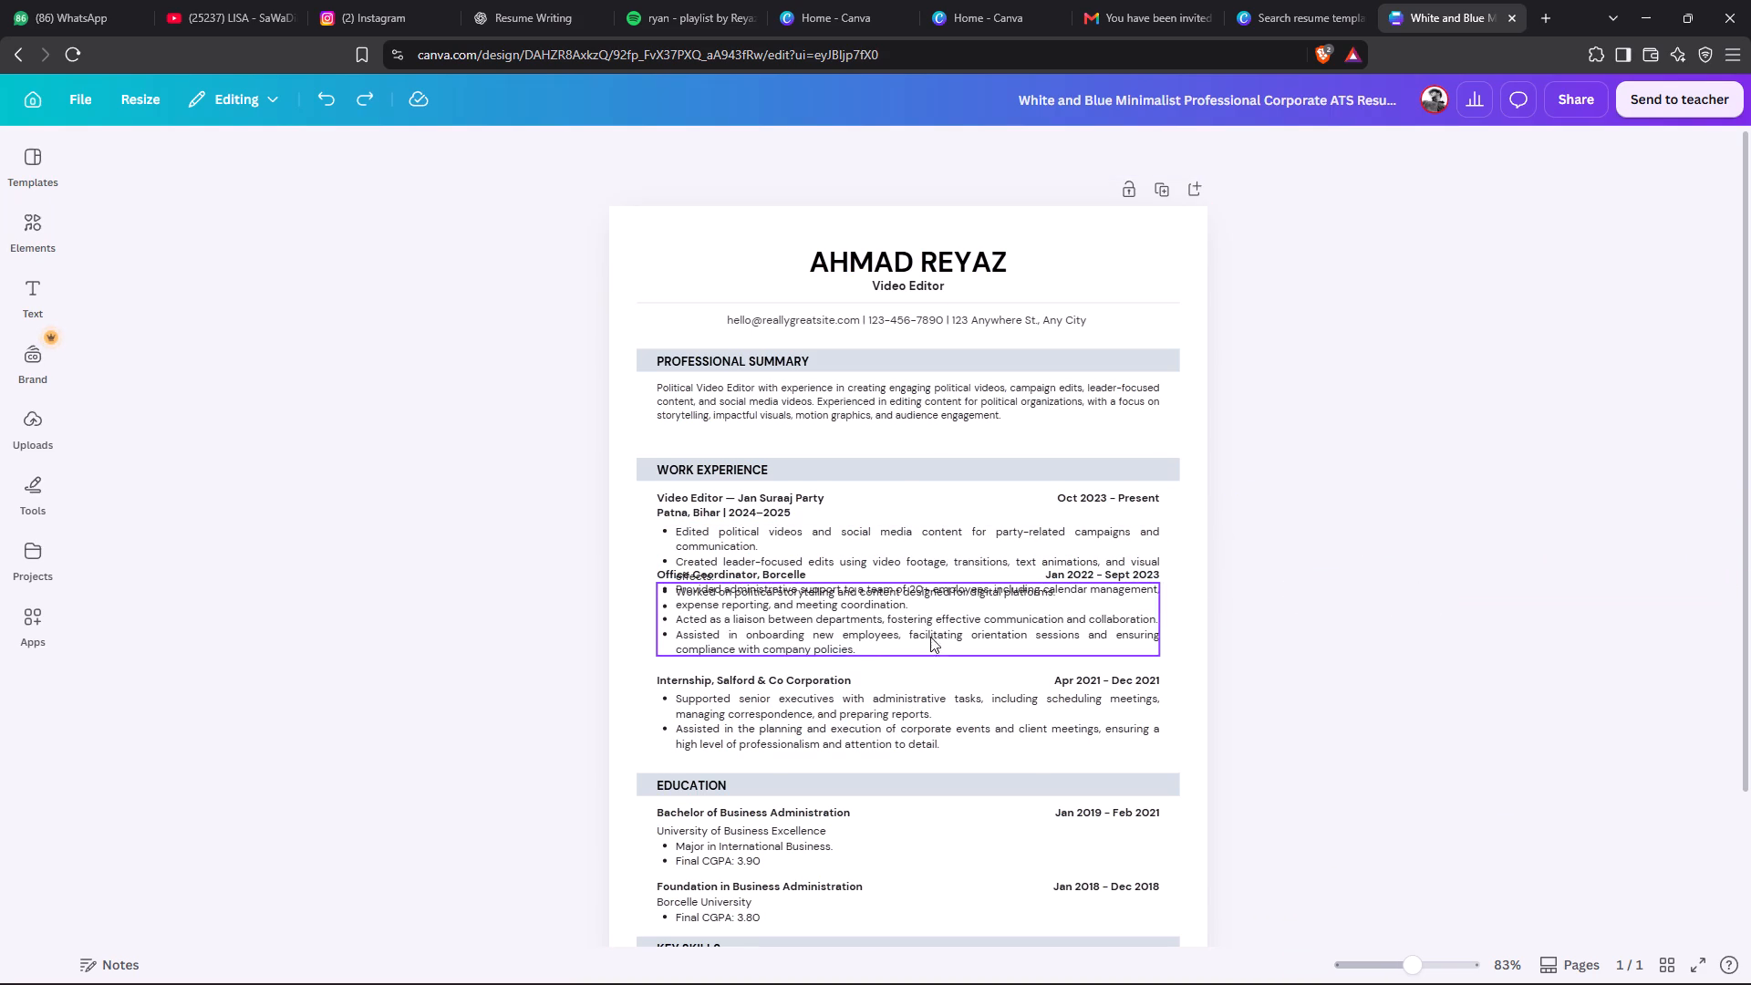
# Shift the Office Coordinator bullets down across the Education heading, set the Jan Suraaj bullets aside, and lower the Office Coordinator title above the Internship entry.
pyautogui.moveTo(834, 636); pyautogui.dragTo(1131, 777)
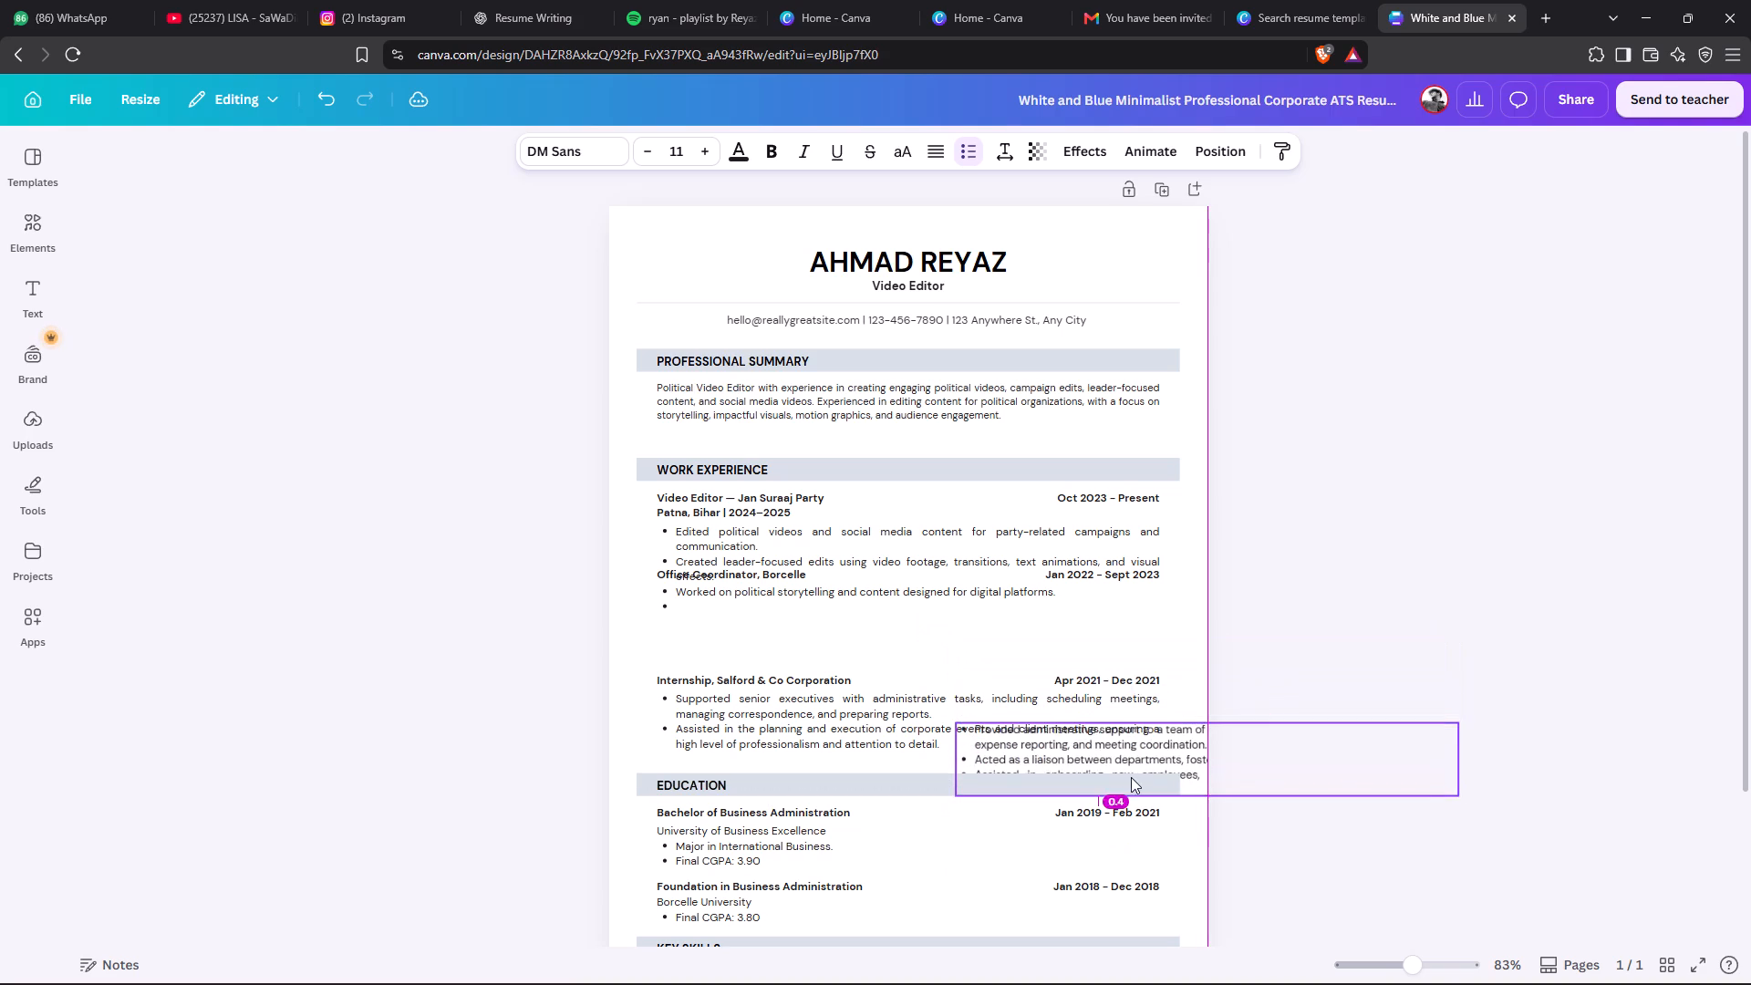
pyautogui.moveTo(697, 590); pyautogui.dragTo(694, 611)
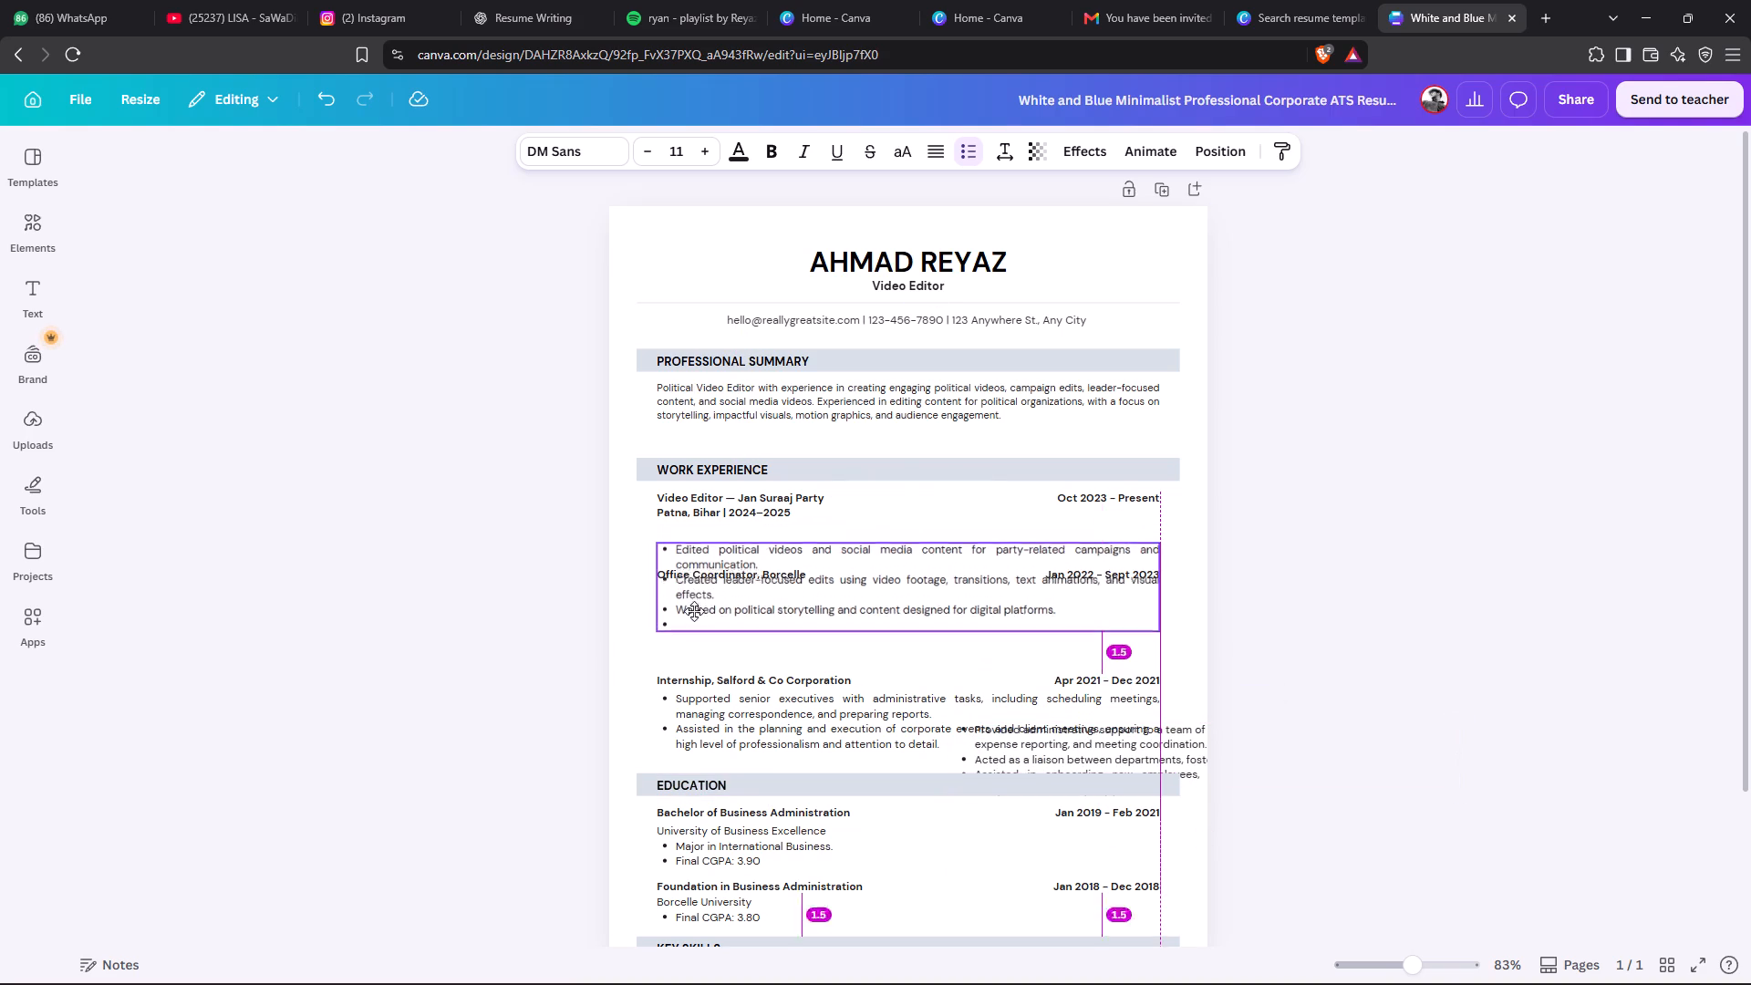
pyautogui.moveTo(694, 611); pyautogui.dragTo(770, 628)
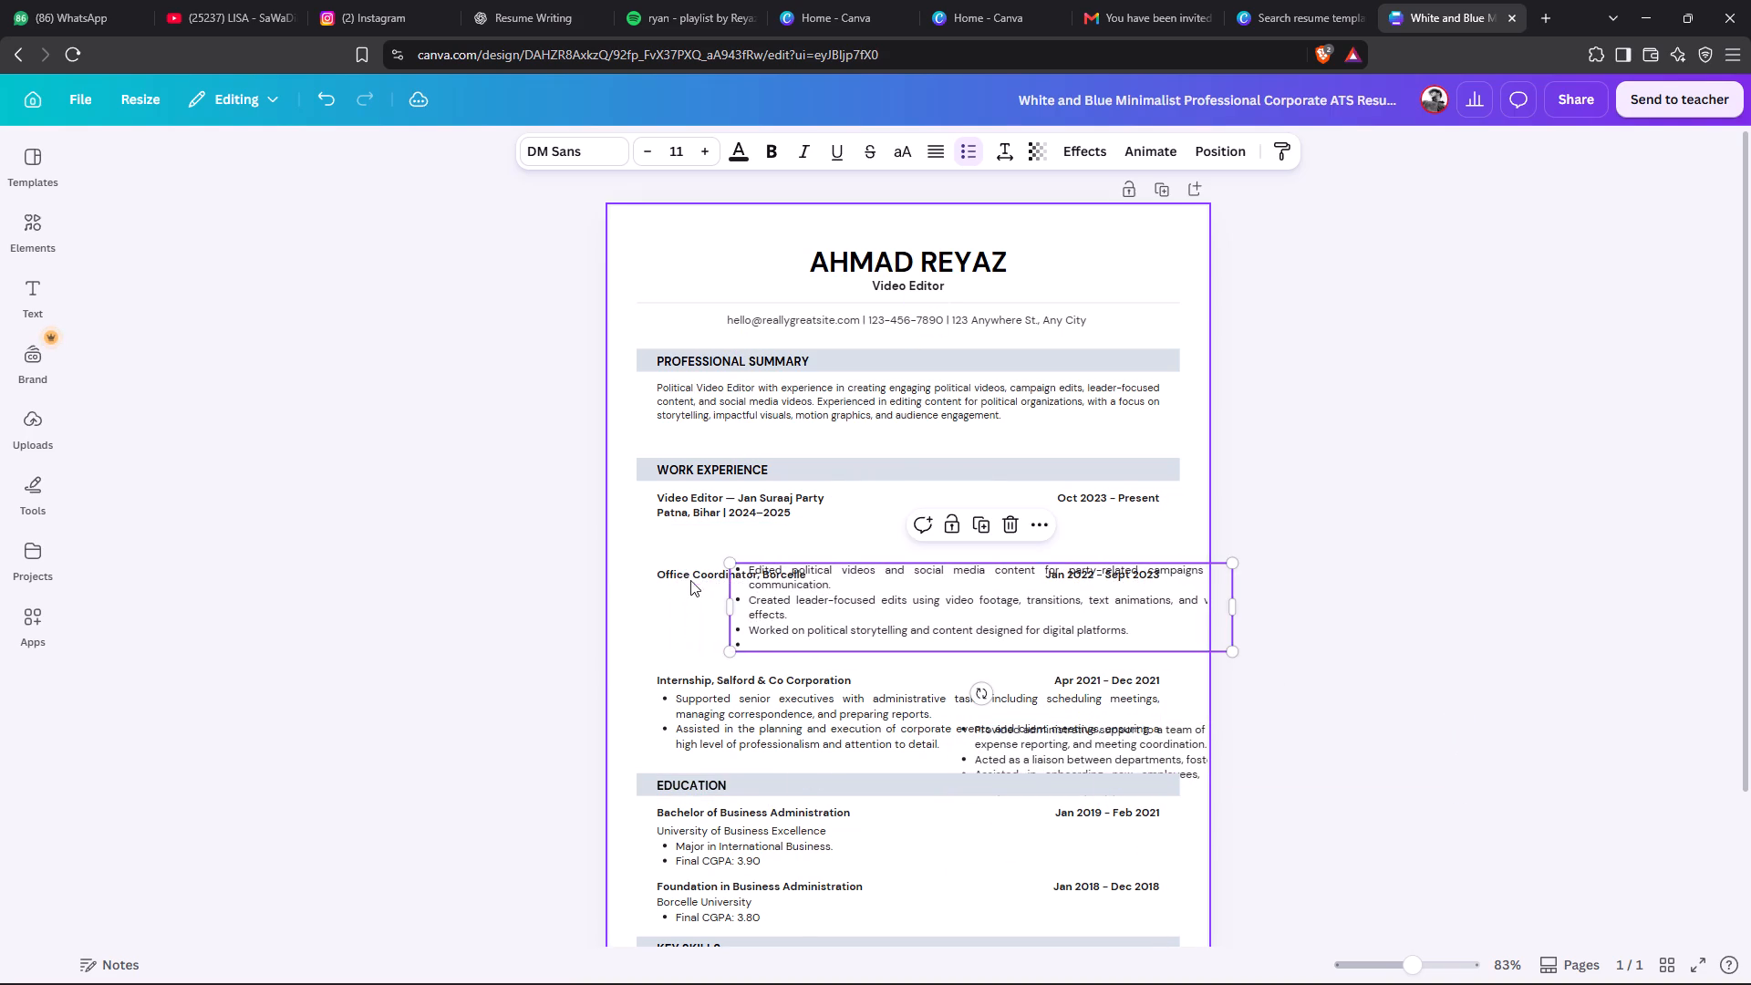
pyautogui.moveTo(692, 576); pyautogui.dragTo(691, 638)
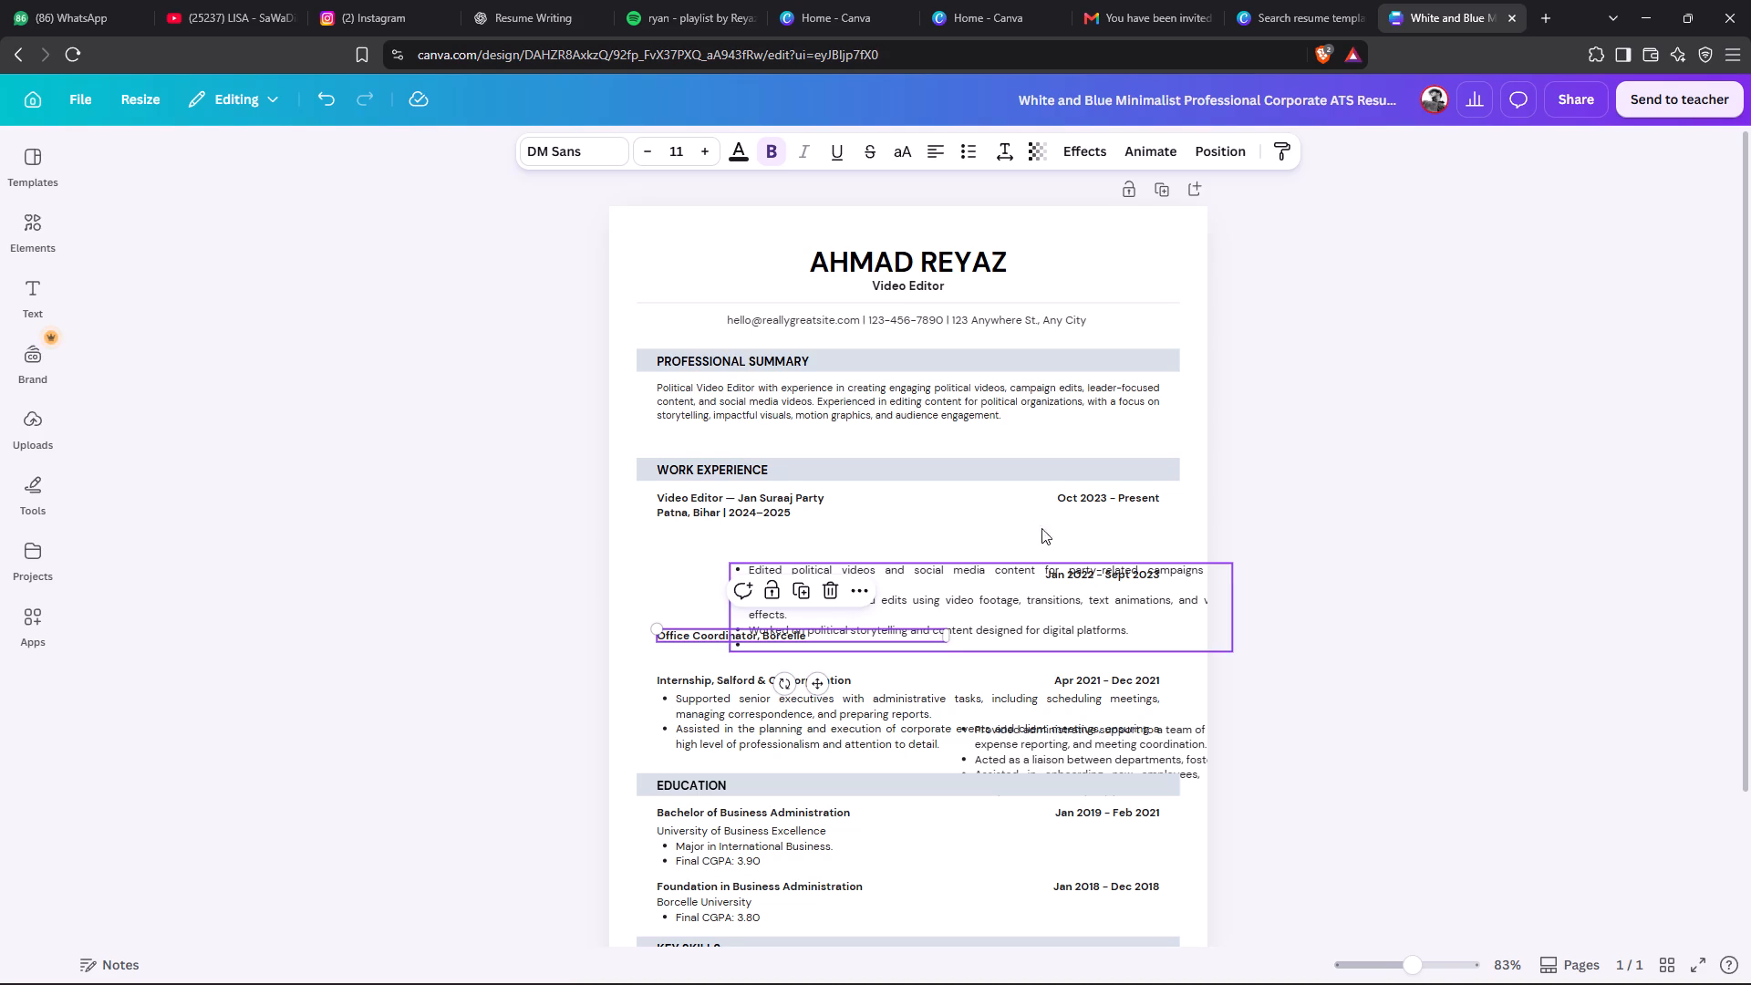
pyautogui.click(1359, 525)
# Reposition the Jan Suraaj Party bullet list directly below the "Patna, Bihar | 2024–2025" line, slightly indented.
pyautogui.moveTo(906, 597); pyautogui.dragTo(895, 577)
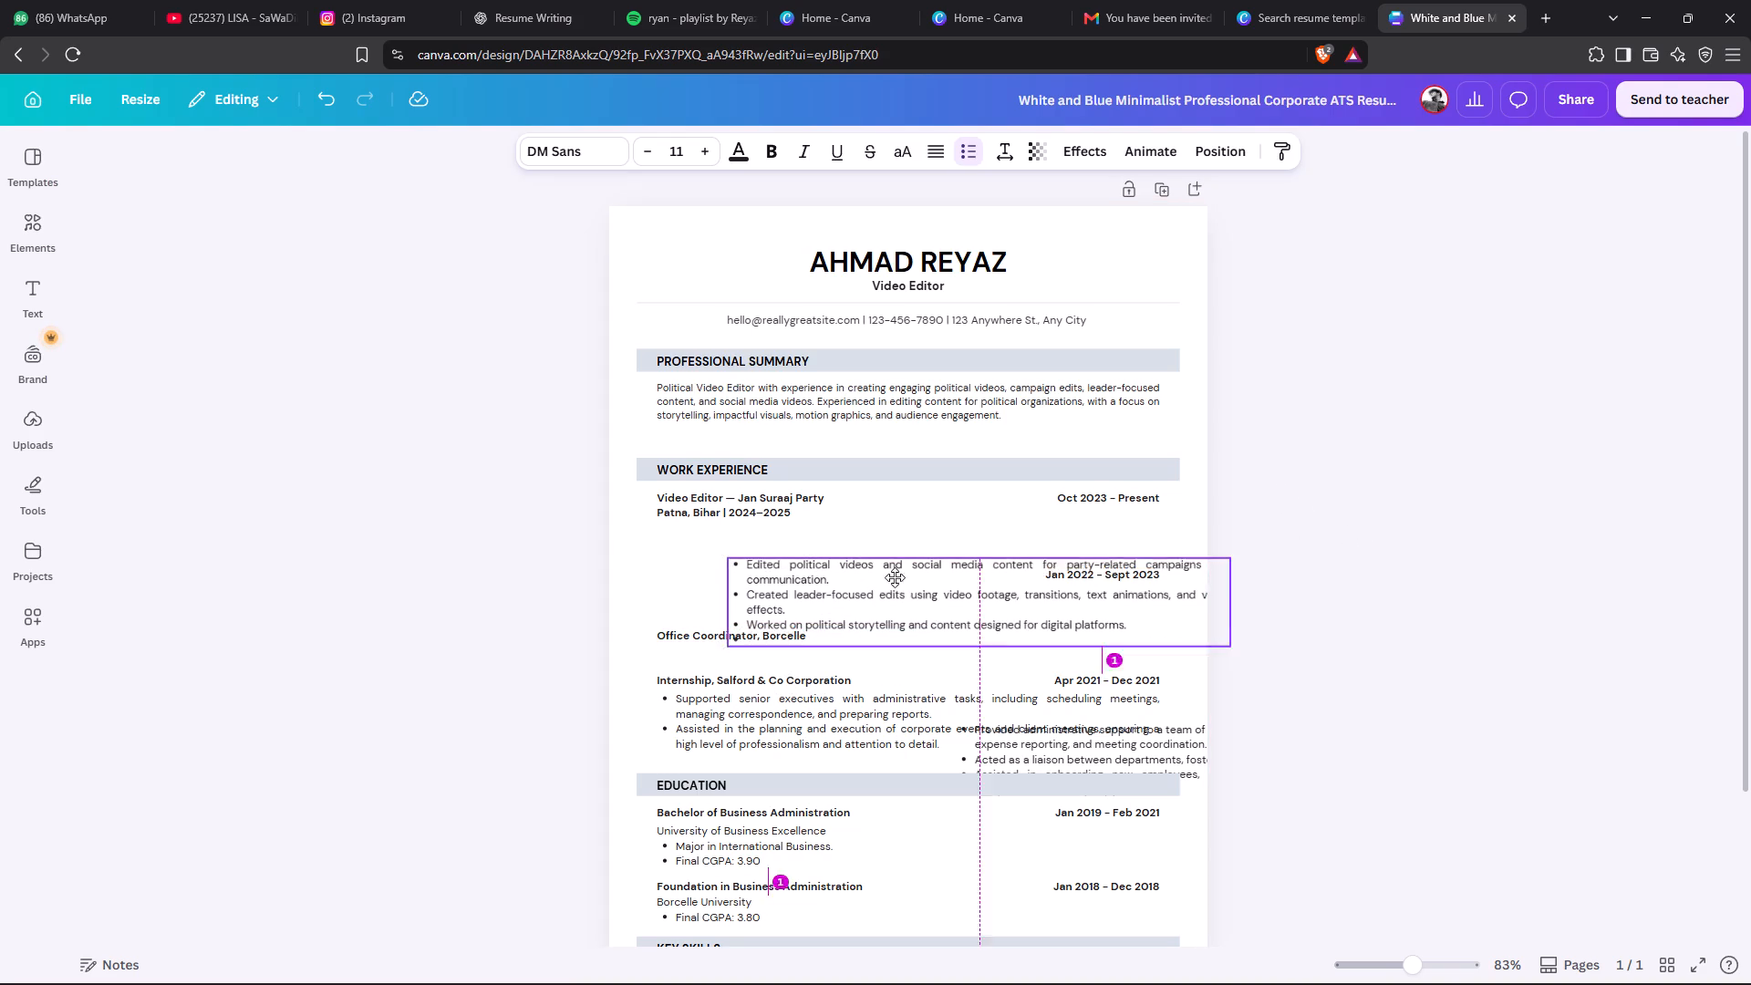
pyautogui.moveTo(895, 577); pyautogui.dragTo(843, 561)
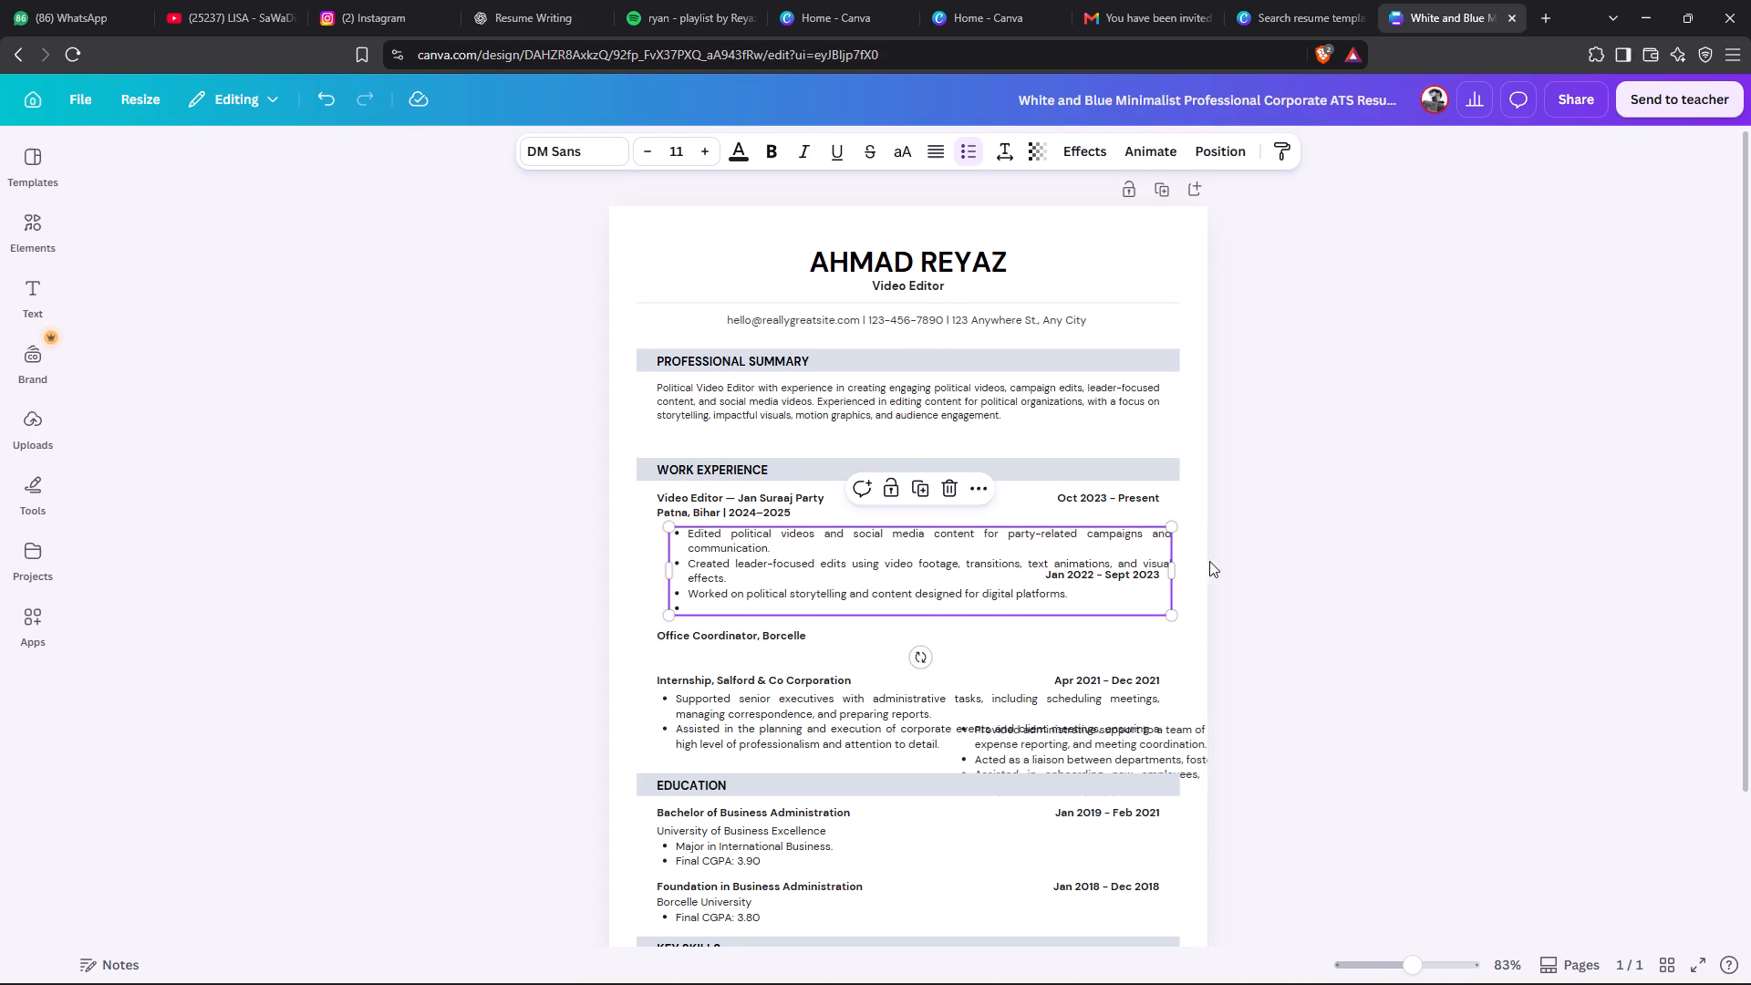
pyautogui.click(1286, 559)
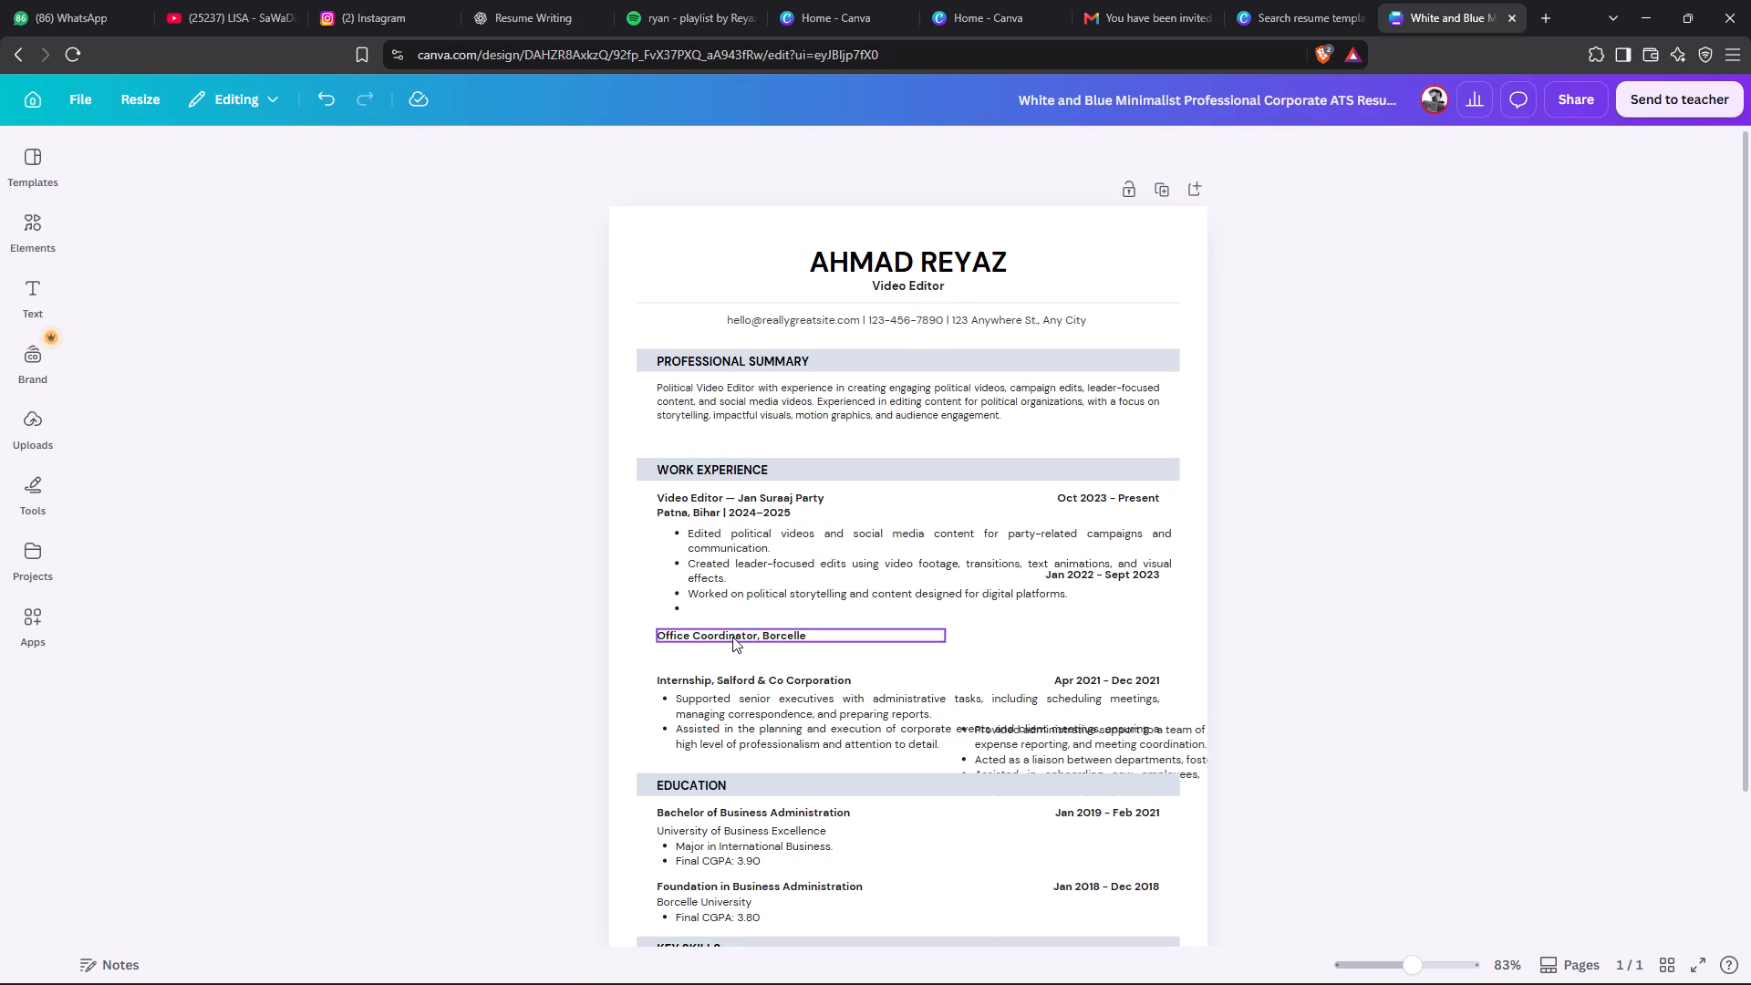
# Nudge the "Office Coordinator, Borcelle" title up to just below the Jan Suraaj bullets, aligned with the first job title's left edge.
pyautogui.moveTo(732, 637); pyautogui.dragTo(741, 631)
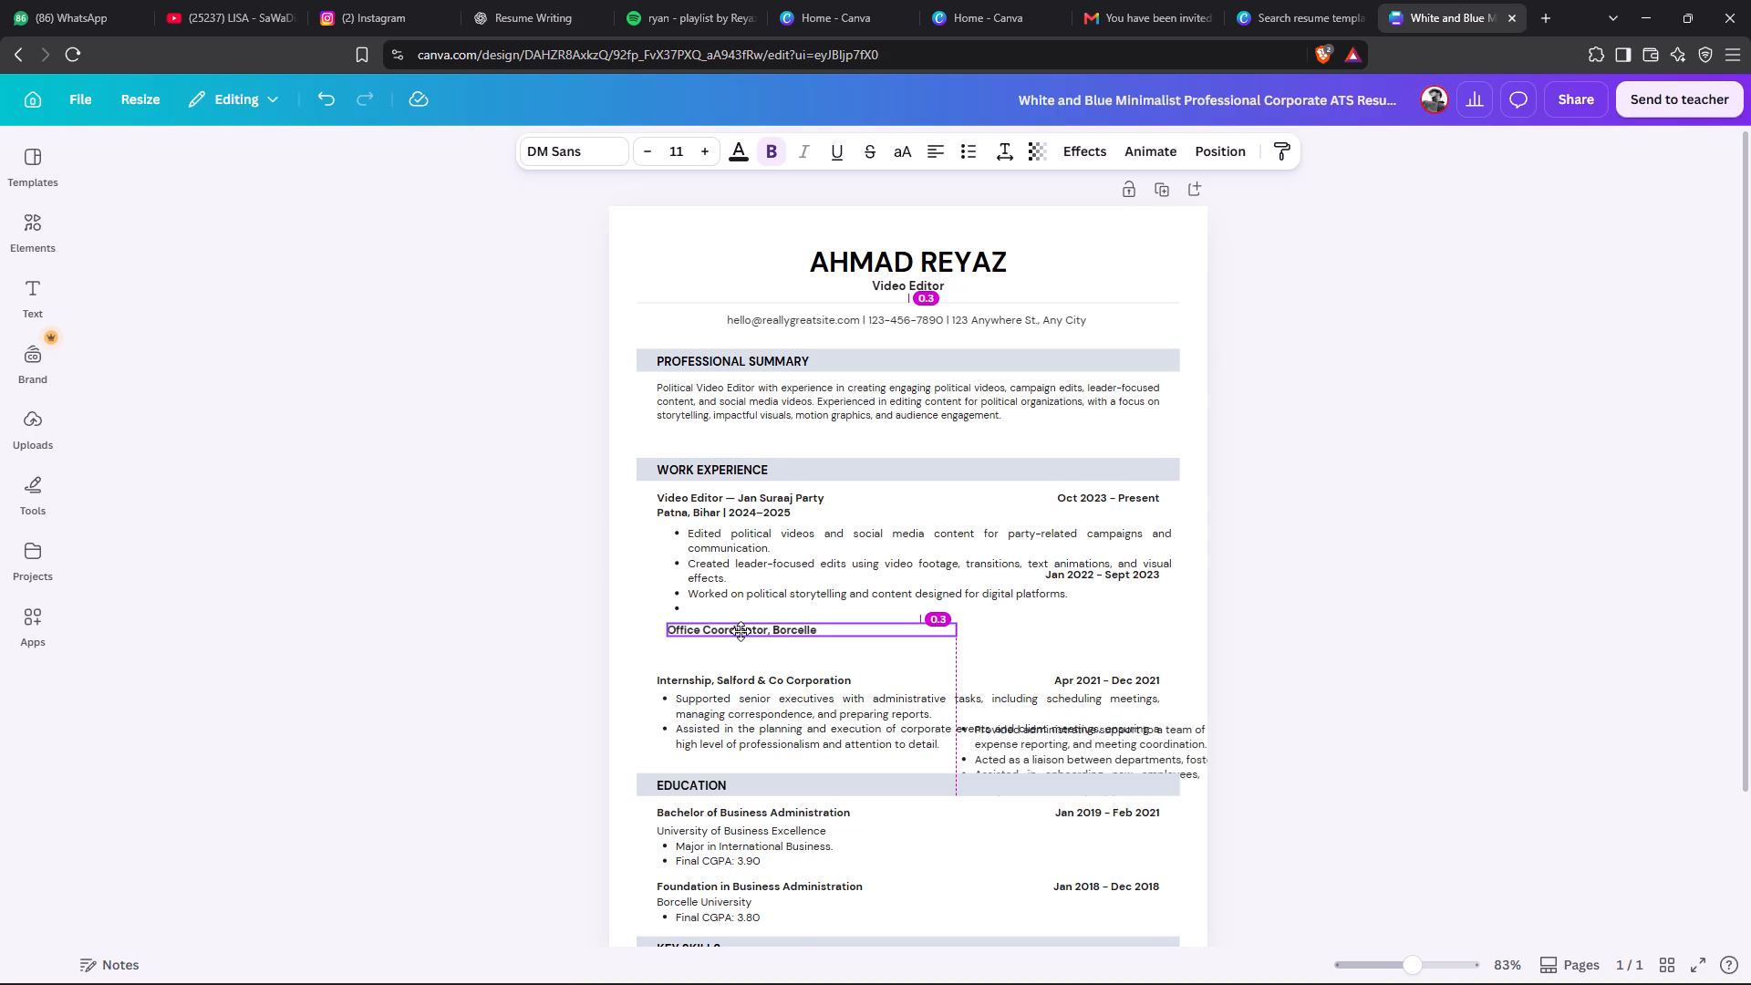
pyautogui.moveTo(741, 631); pyautogui.dragTo(735, 627)
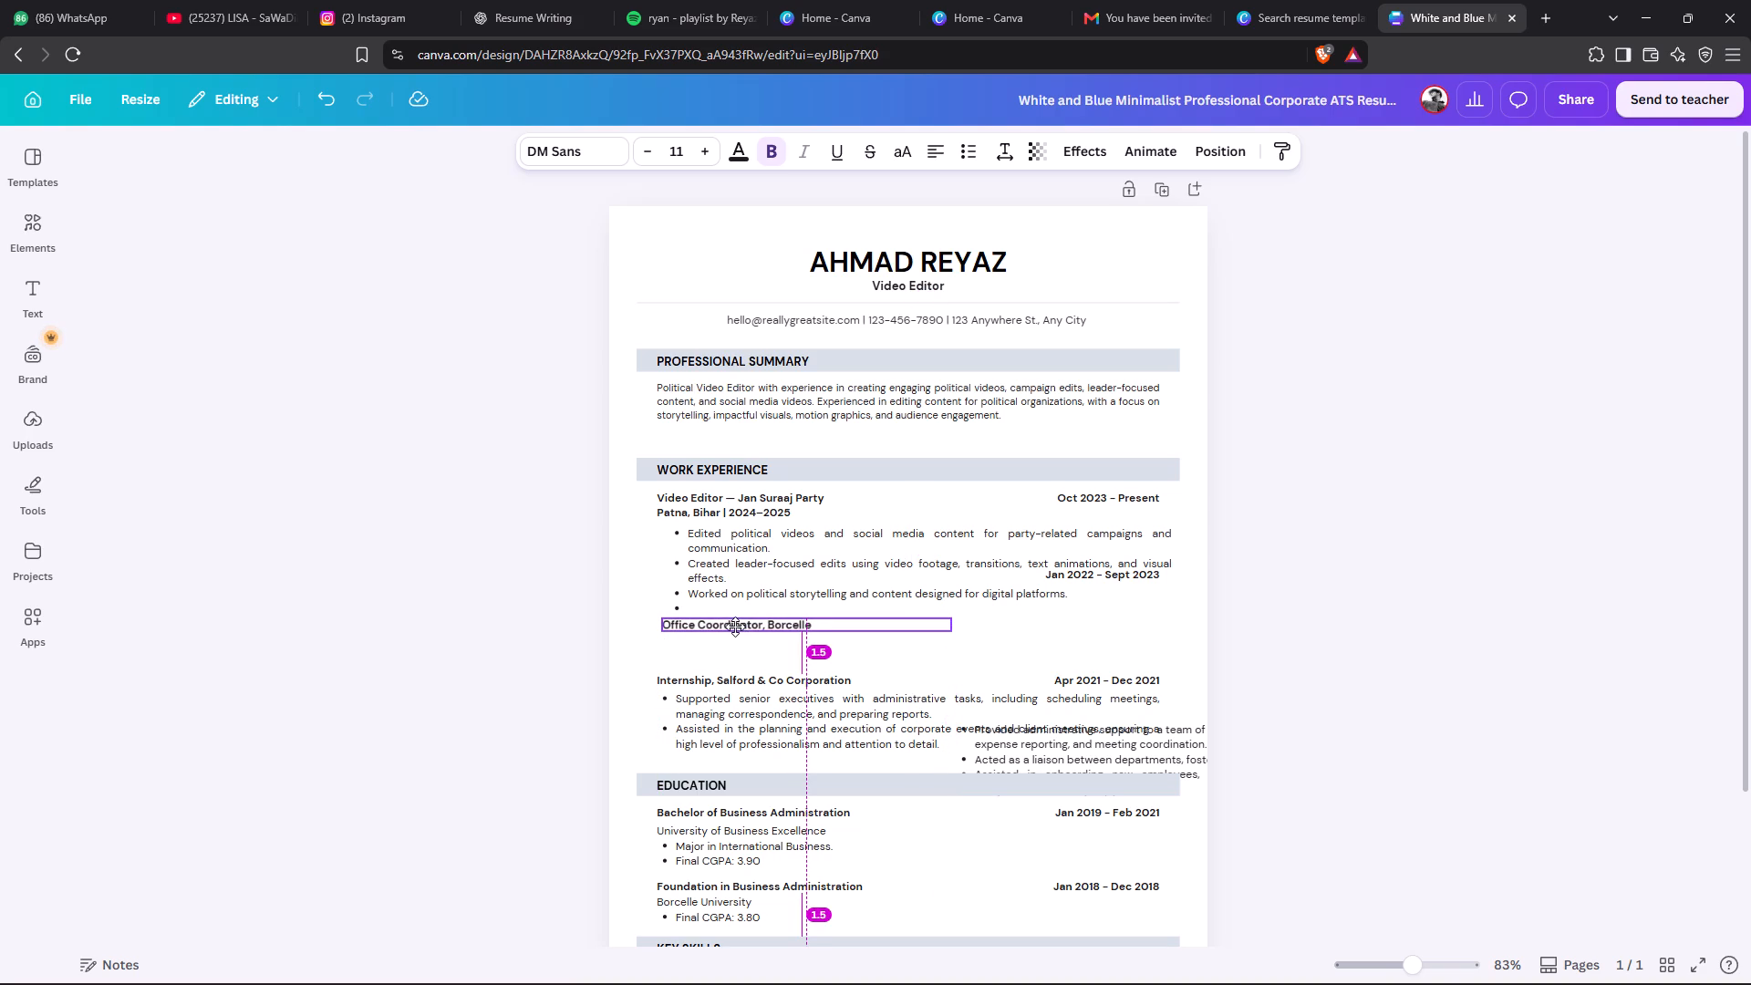
pyautogui.moveTo(735, 627); pyautogui.dragTo(733, 627)
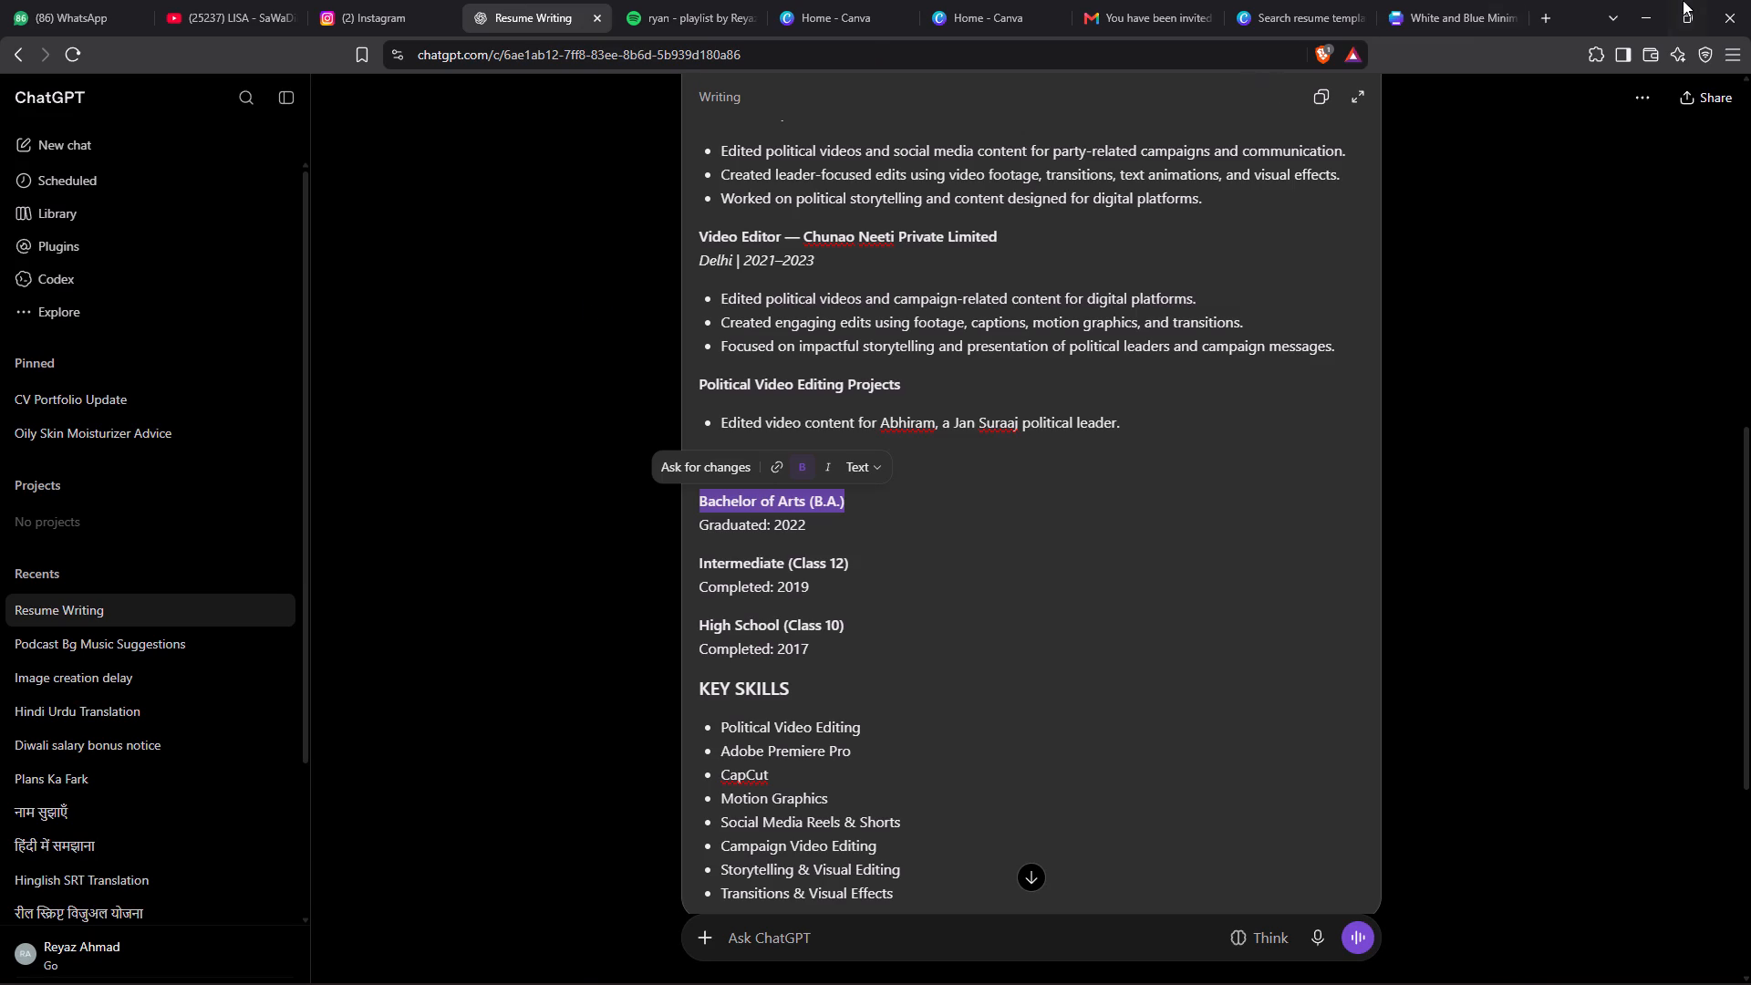
pyautogui.click(1449, 0)
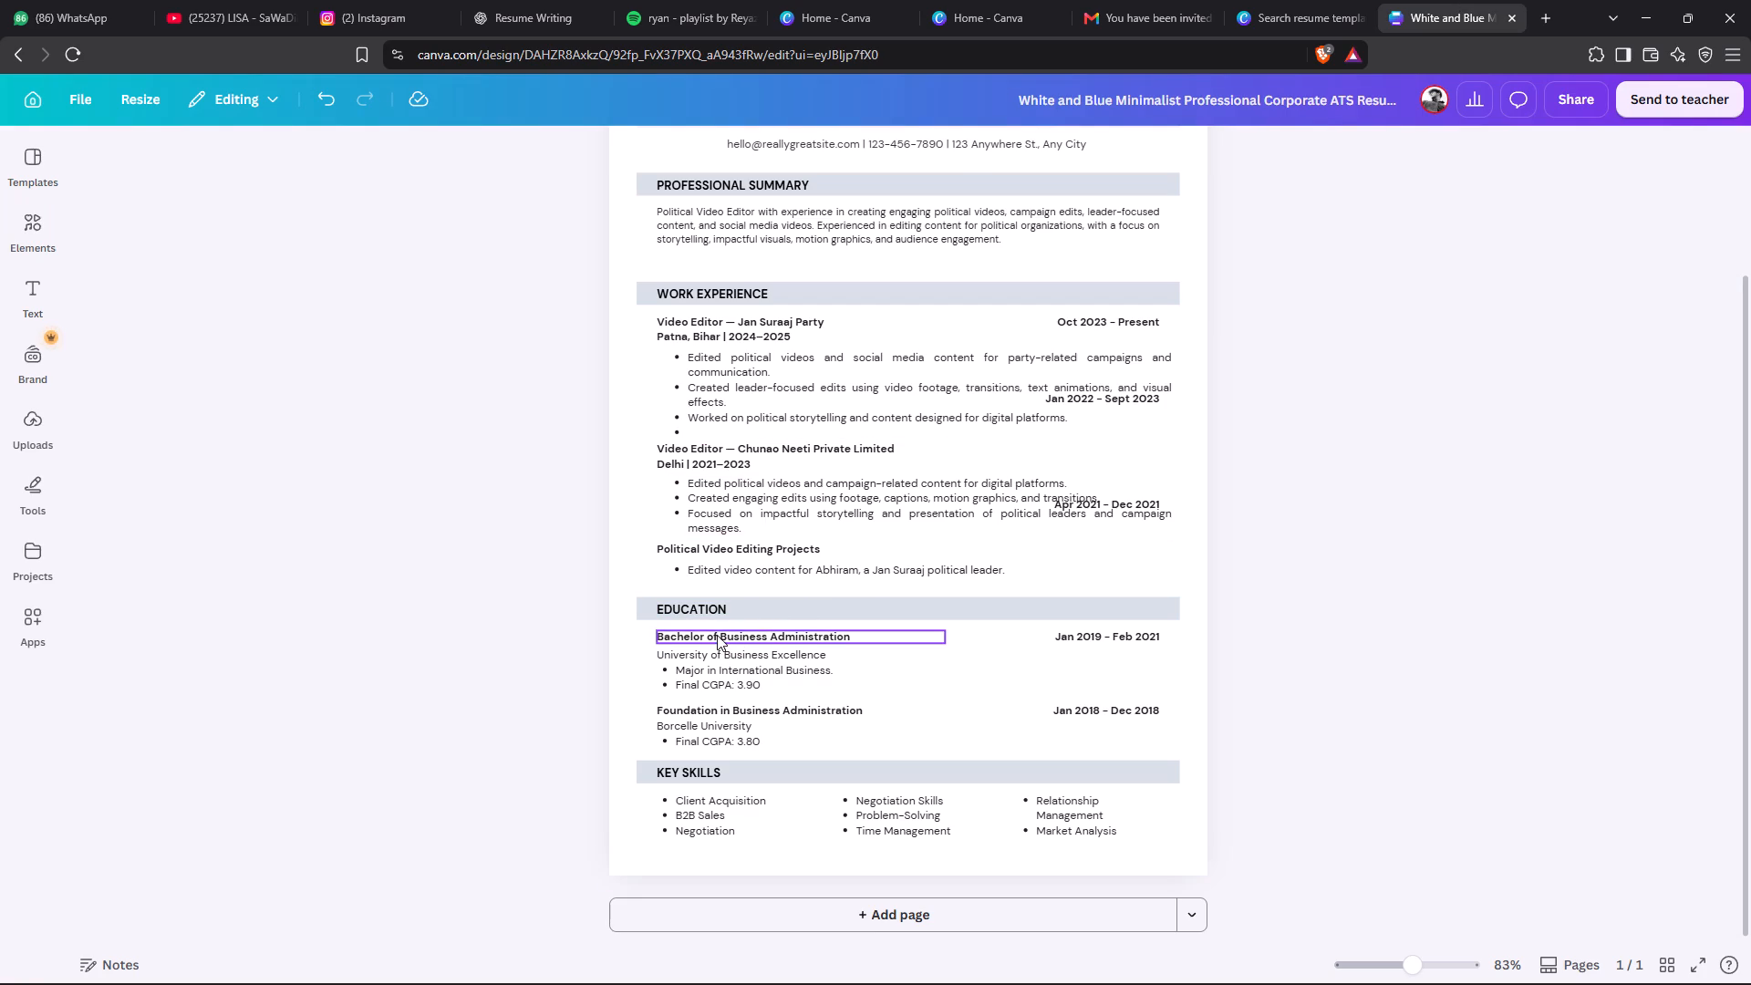
pyautogui.doubleClick(717, 634)
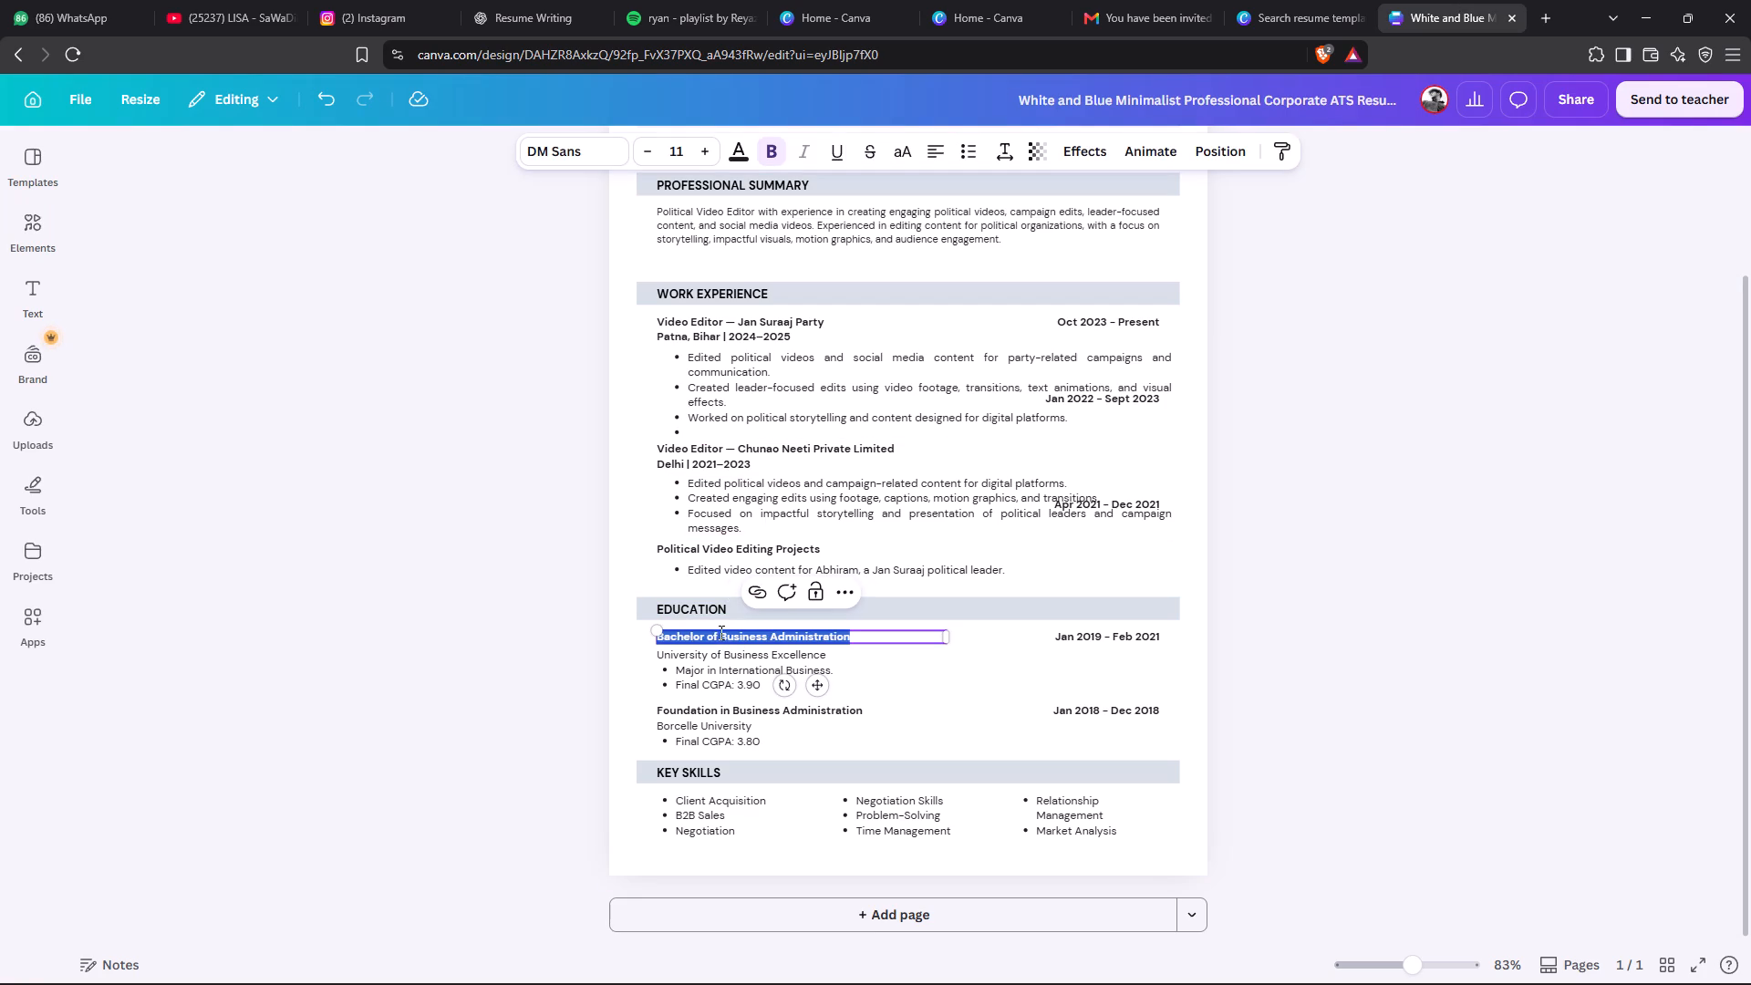
pyautogui.hotkey('ctrl', 'v')
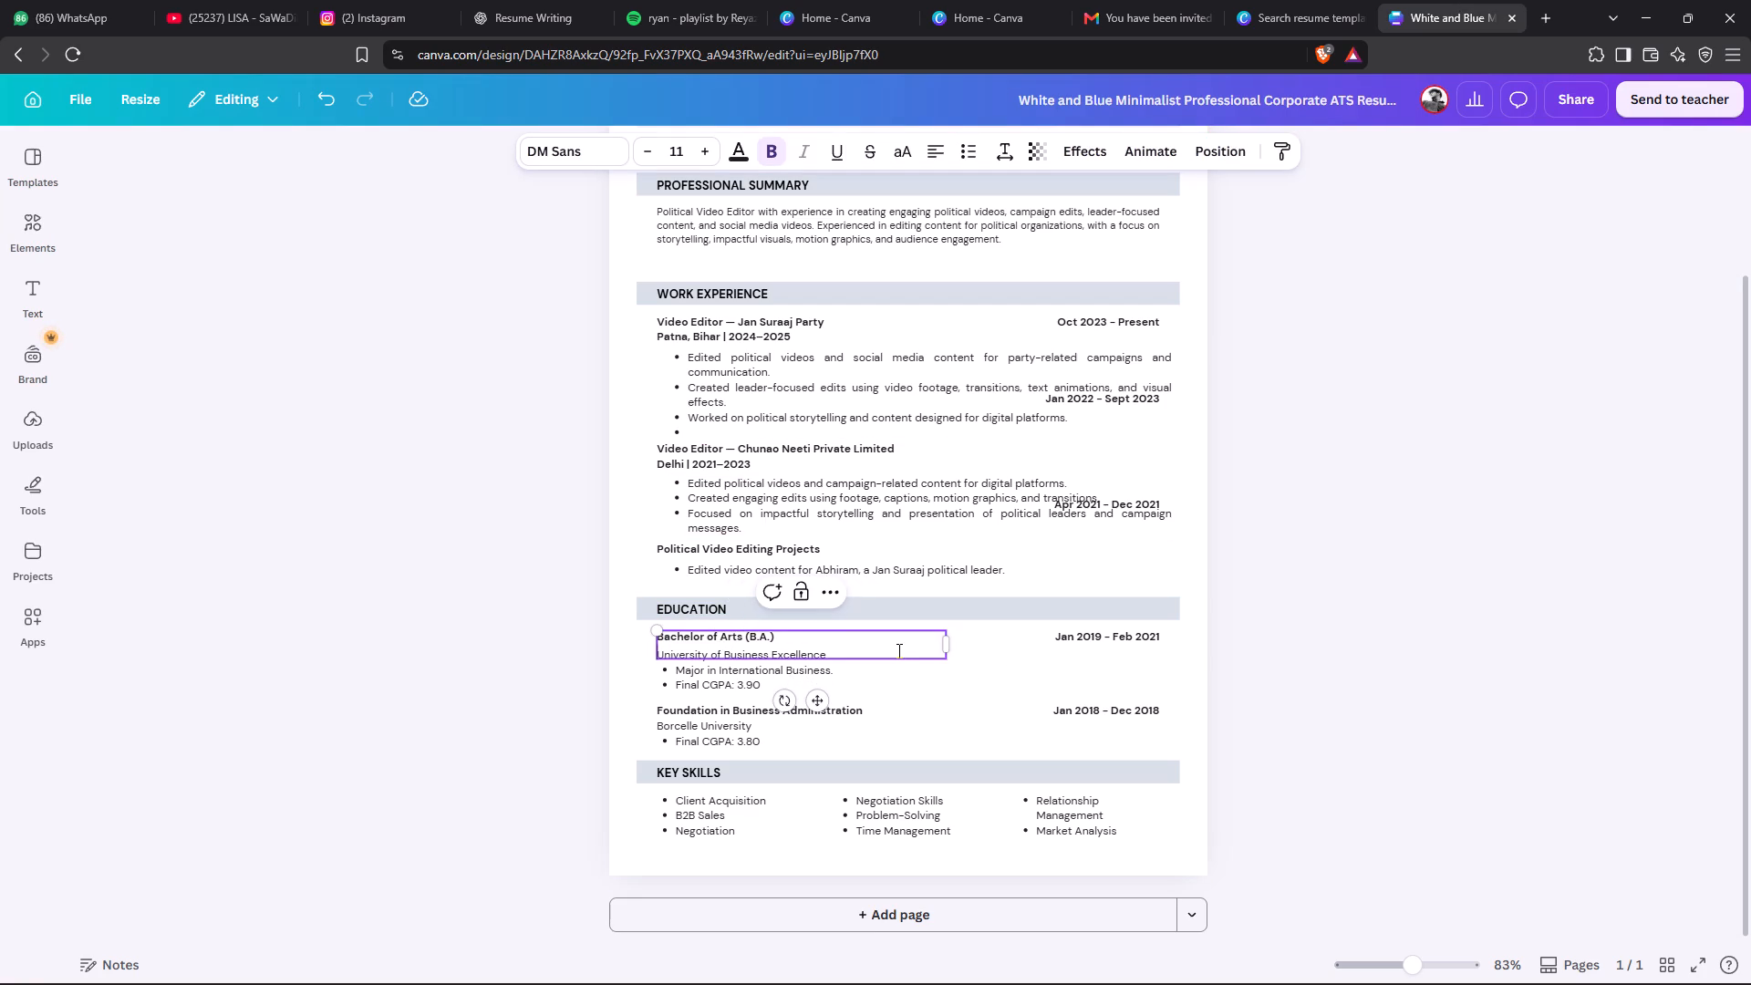
pyautogui.click(882, 650)
pyautogui.press('BackSpace')
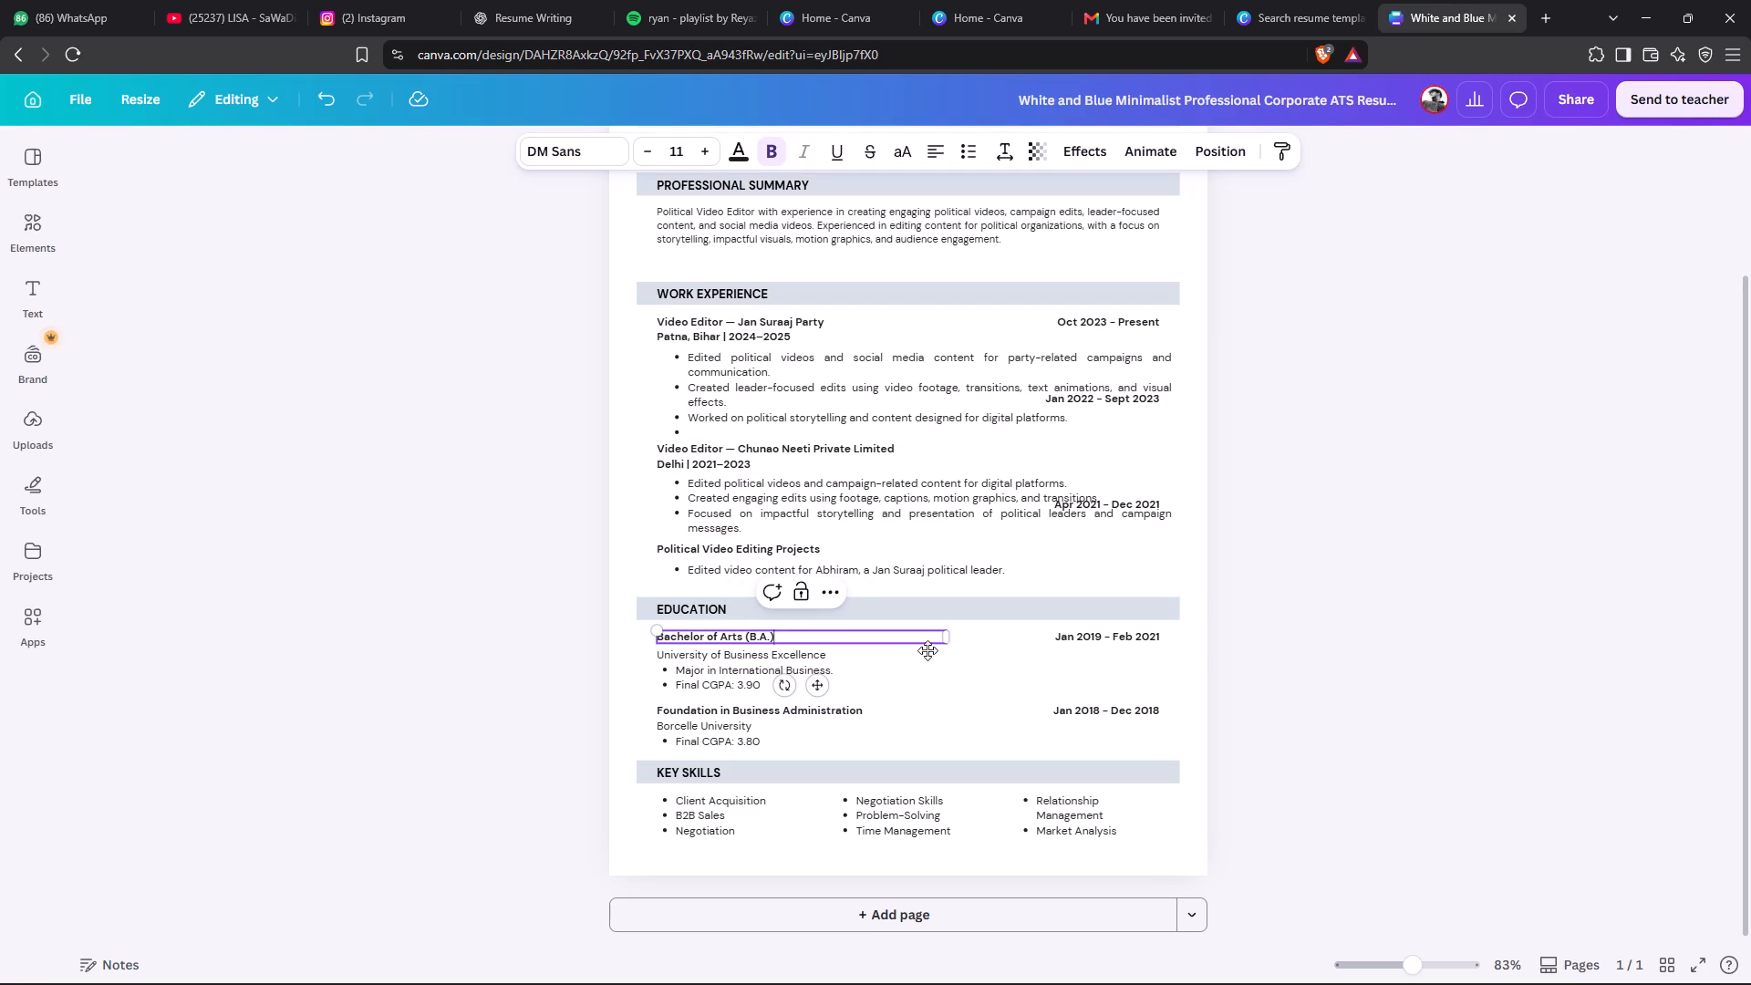
pyautogui.click(1395, 660)
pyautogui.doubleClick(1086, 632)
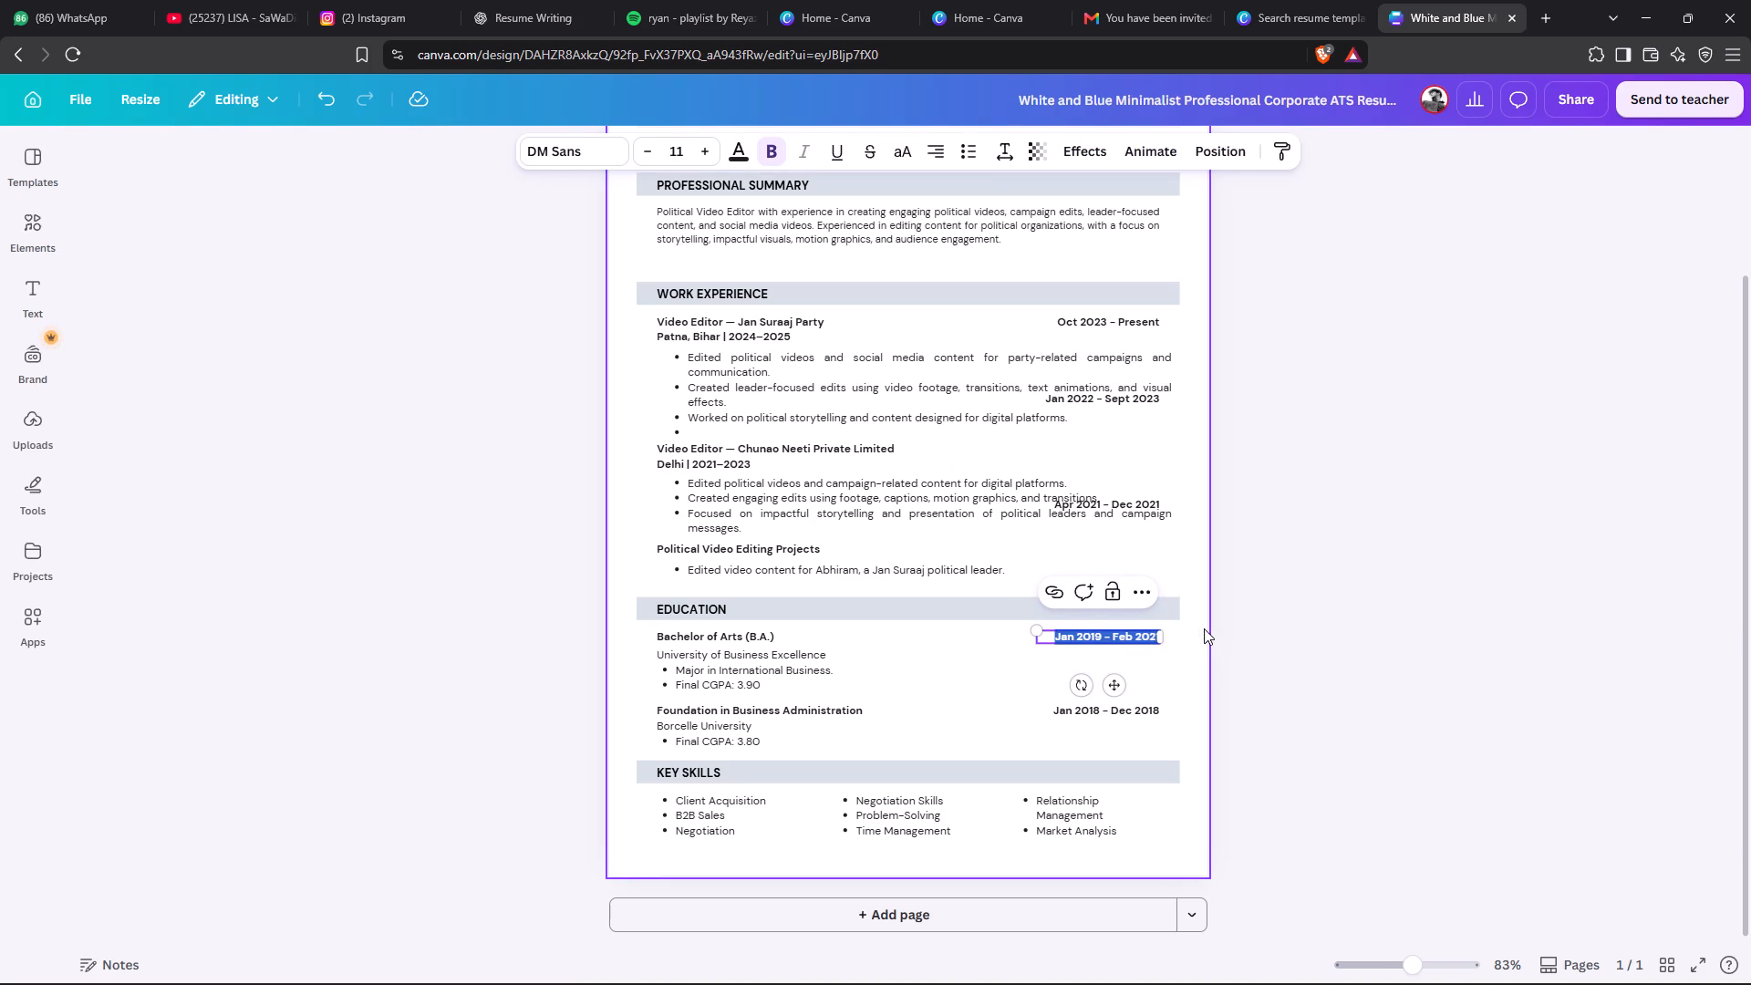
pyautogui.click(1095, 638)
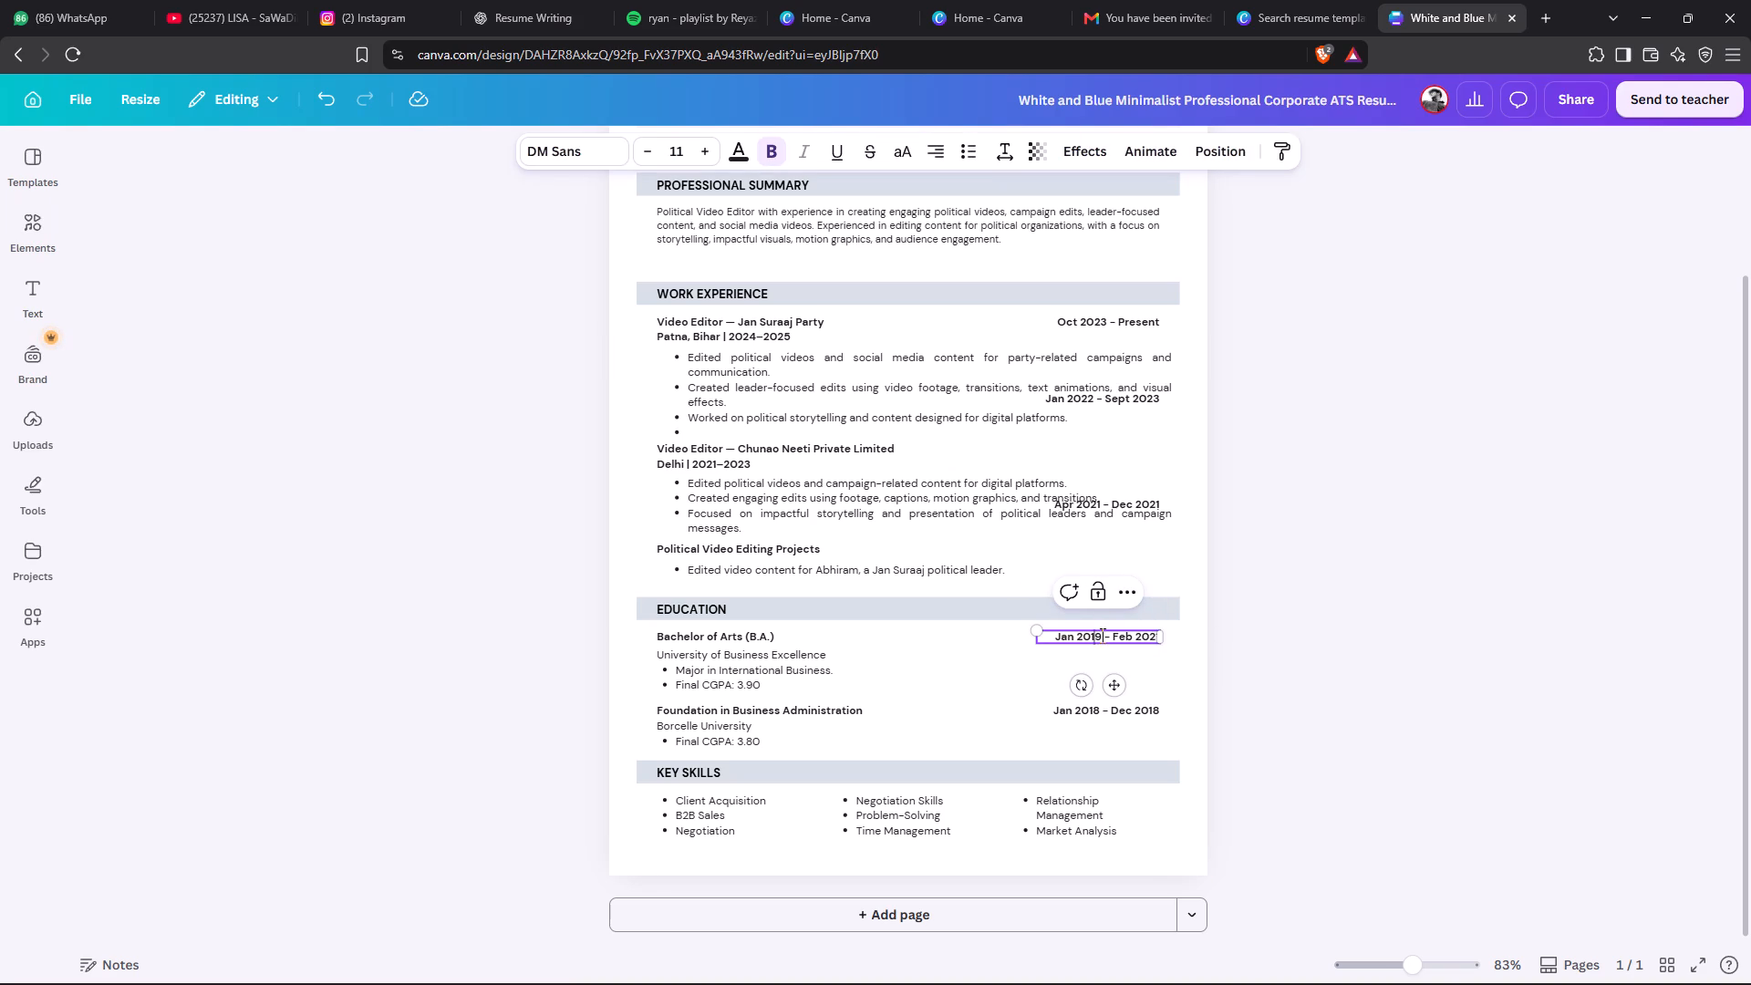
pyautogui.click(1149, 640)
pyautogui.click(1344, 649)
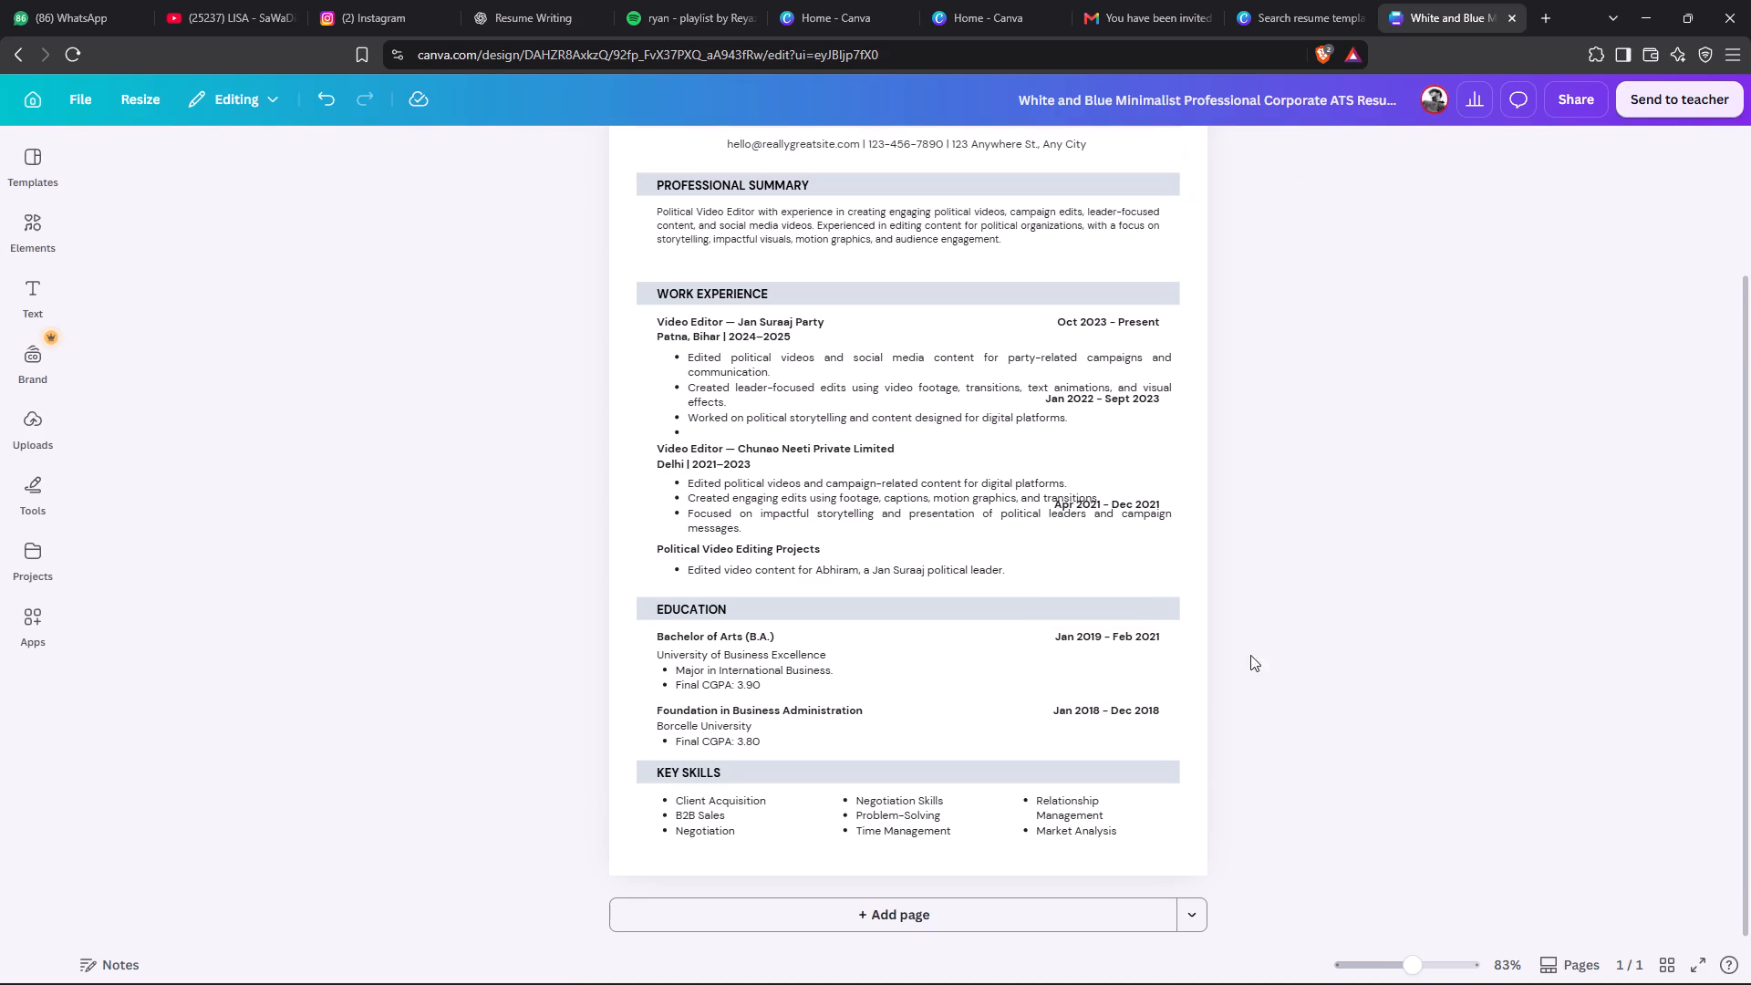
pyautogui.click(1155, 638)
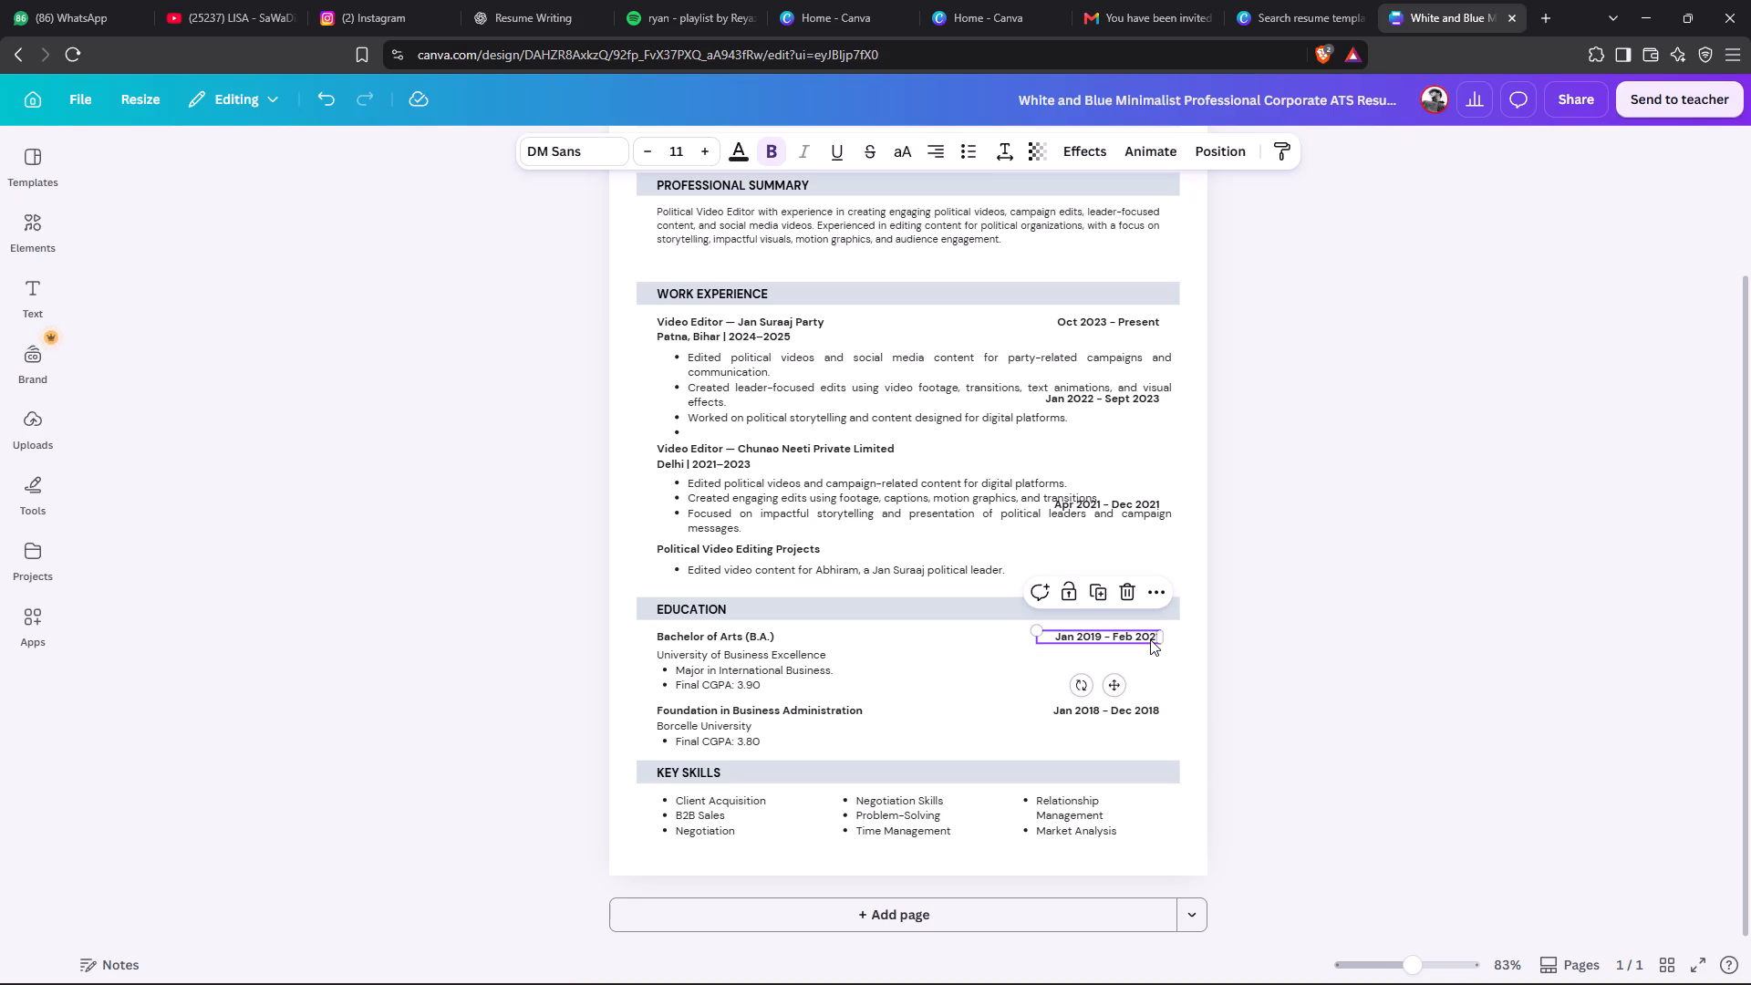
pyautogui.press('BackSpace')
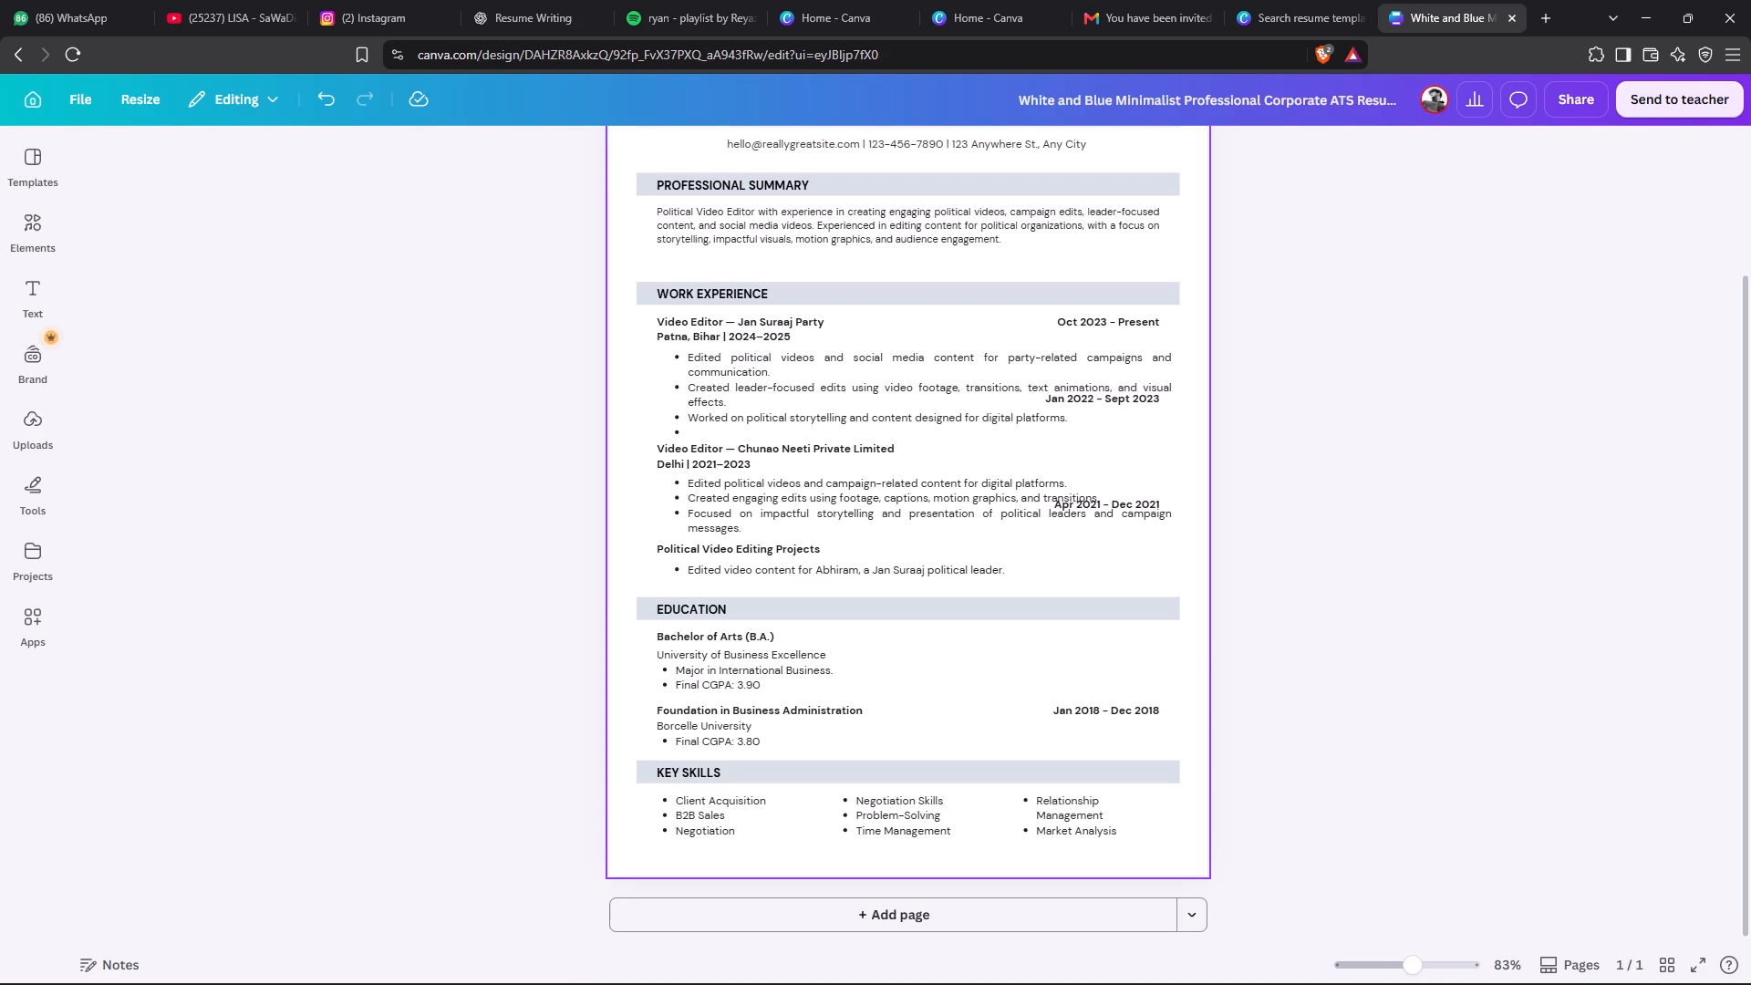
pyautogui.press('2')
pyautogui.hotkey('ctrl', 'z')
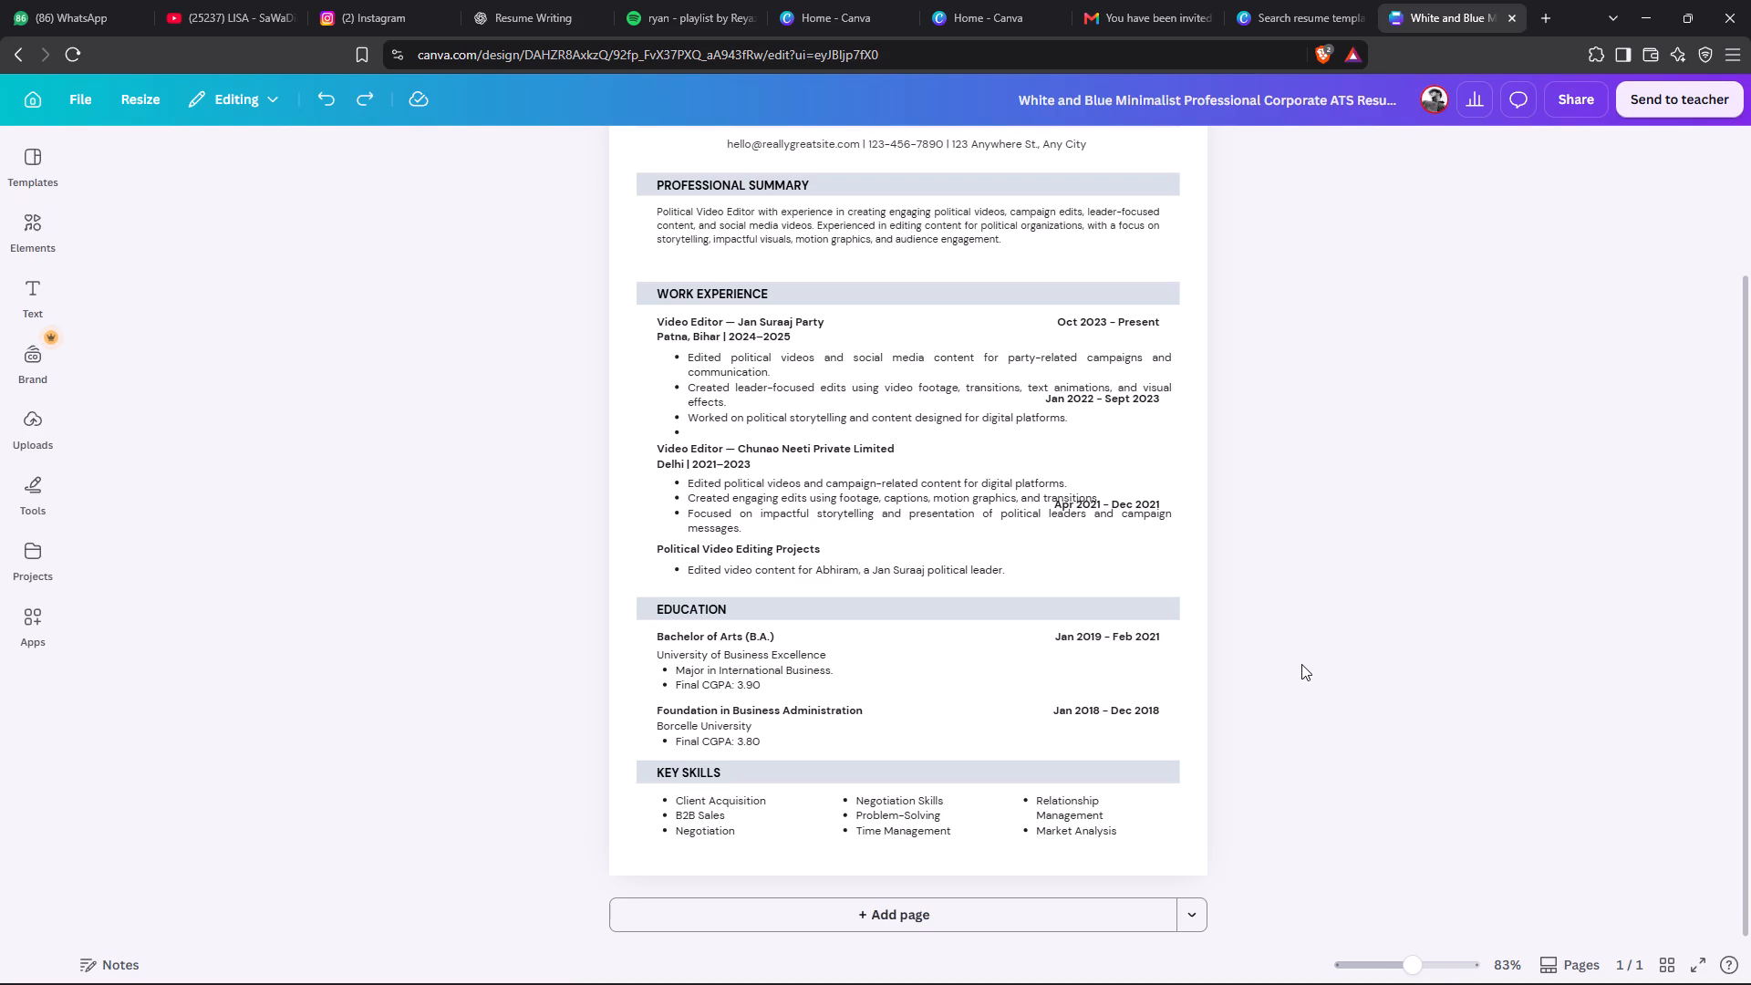
# Change the end year of the Bachelor of Arts date range to 2022, making it "Jan 2019 - Feb 2022".
pyautogui.click(1145, 638)
pyautogui.click(1150, 638)
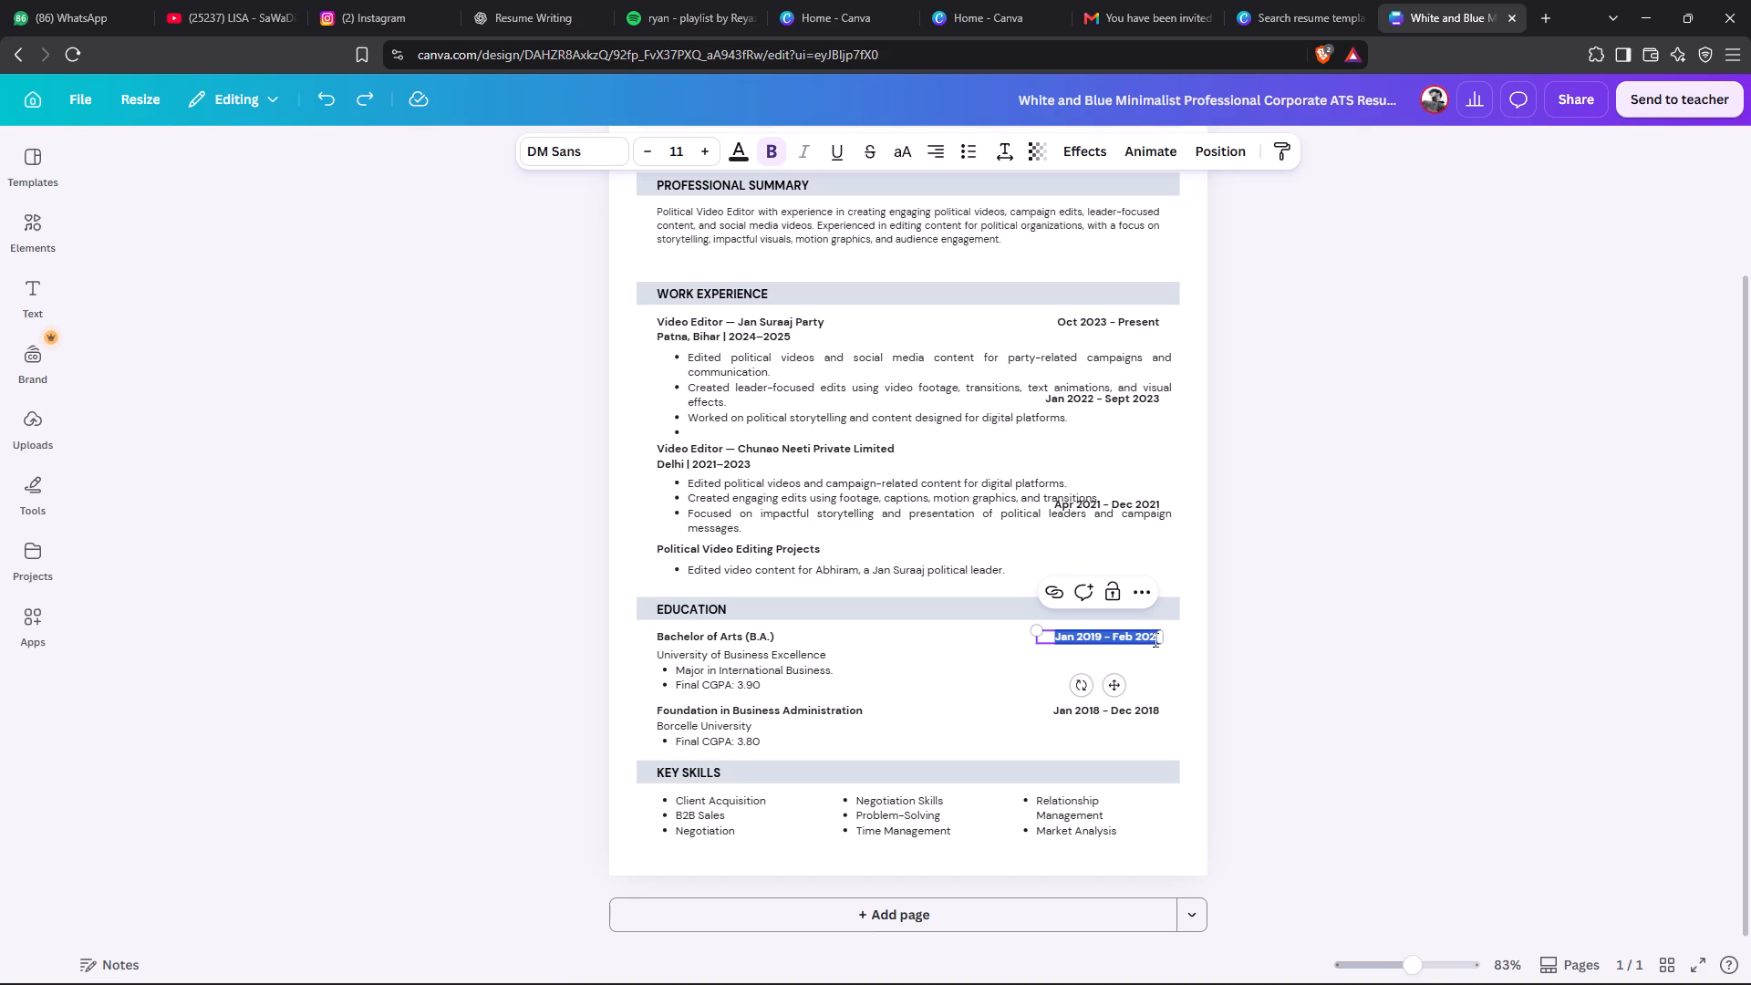
pyautogui.click(1150, 638)
pyautogui.click(1152, 637)
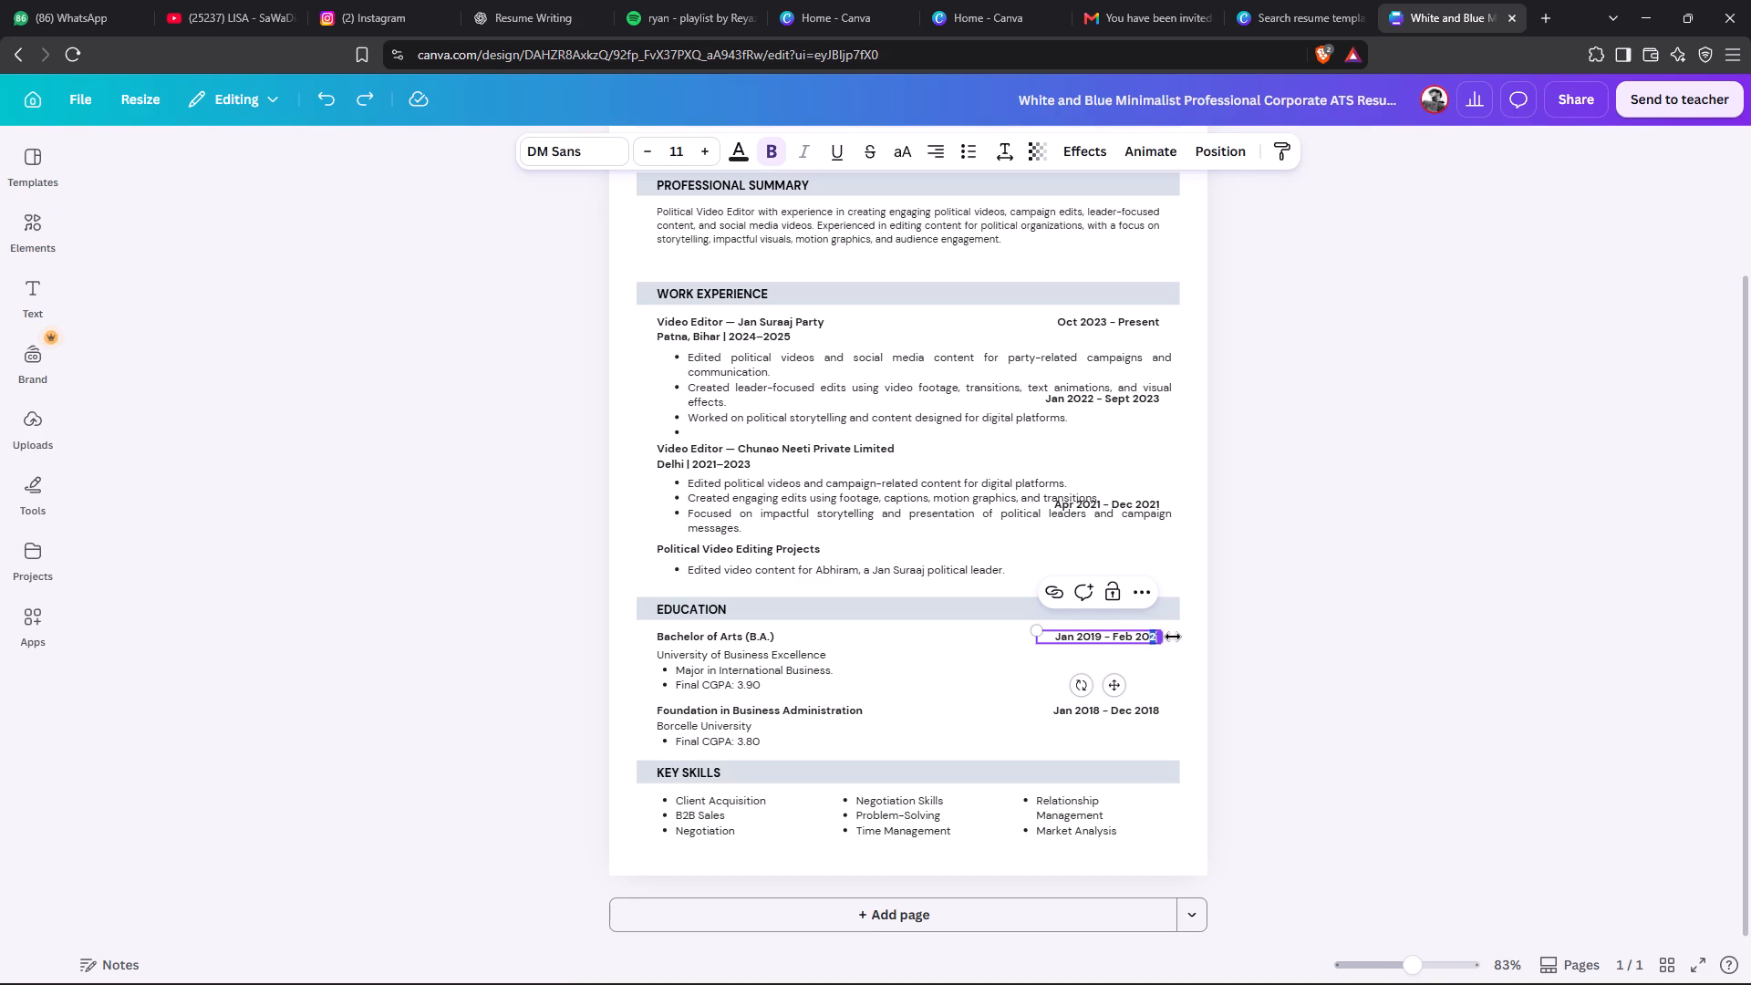
pyautogui.press('BackSpace')
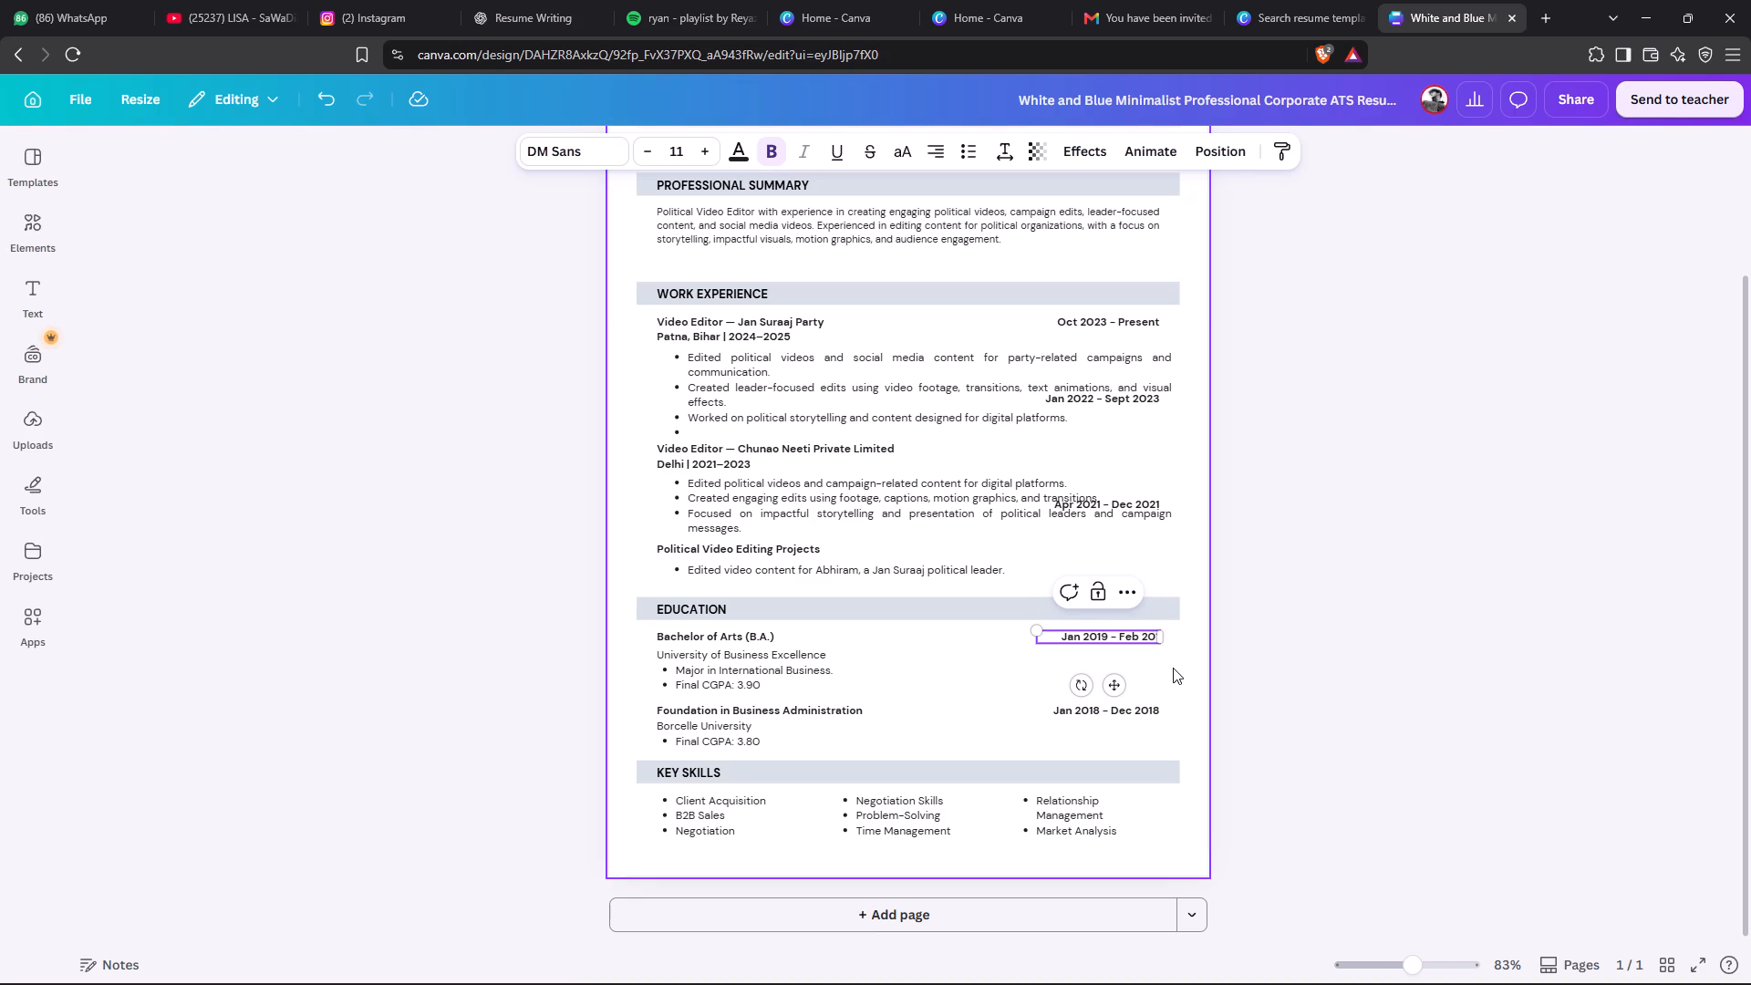
pyautogui.press('2')
pyautogui.click(1264, 659)
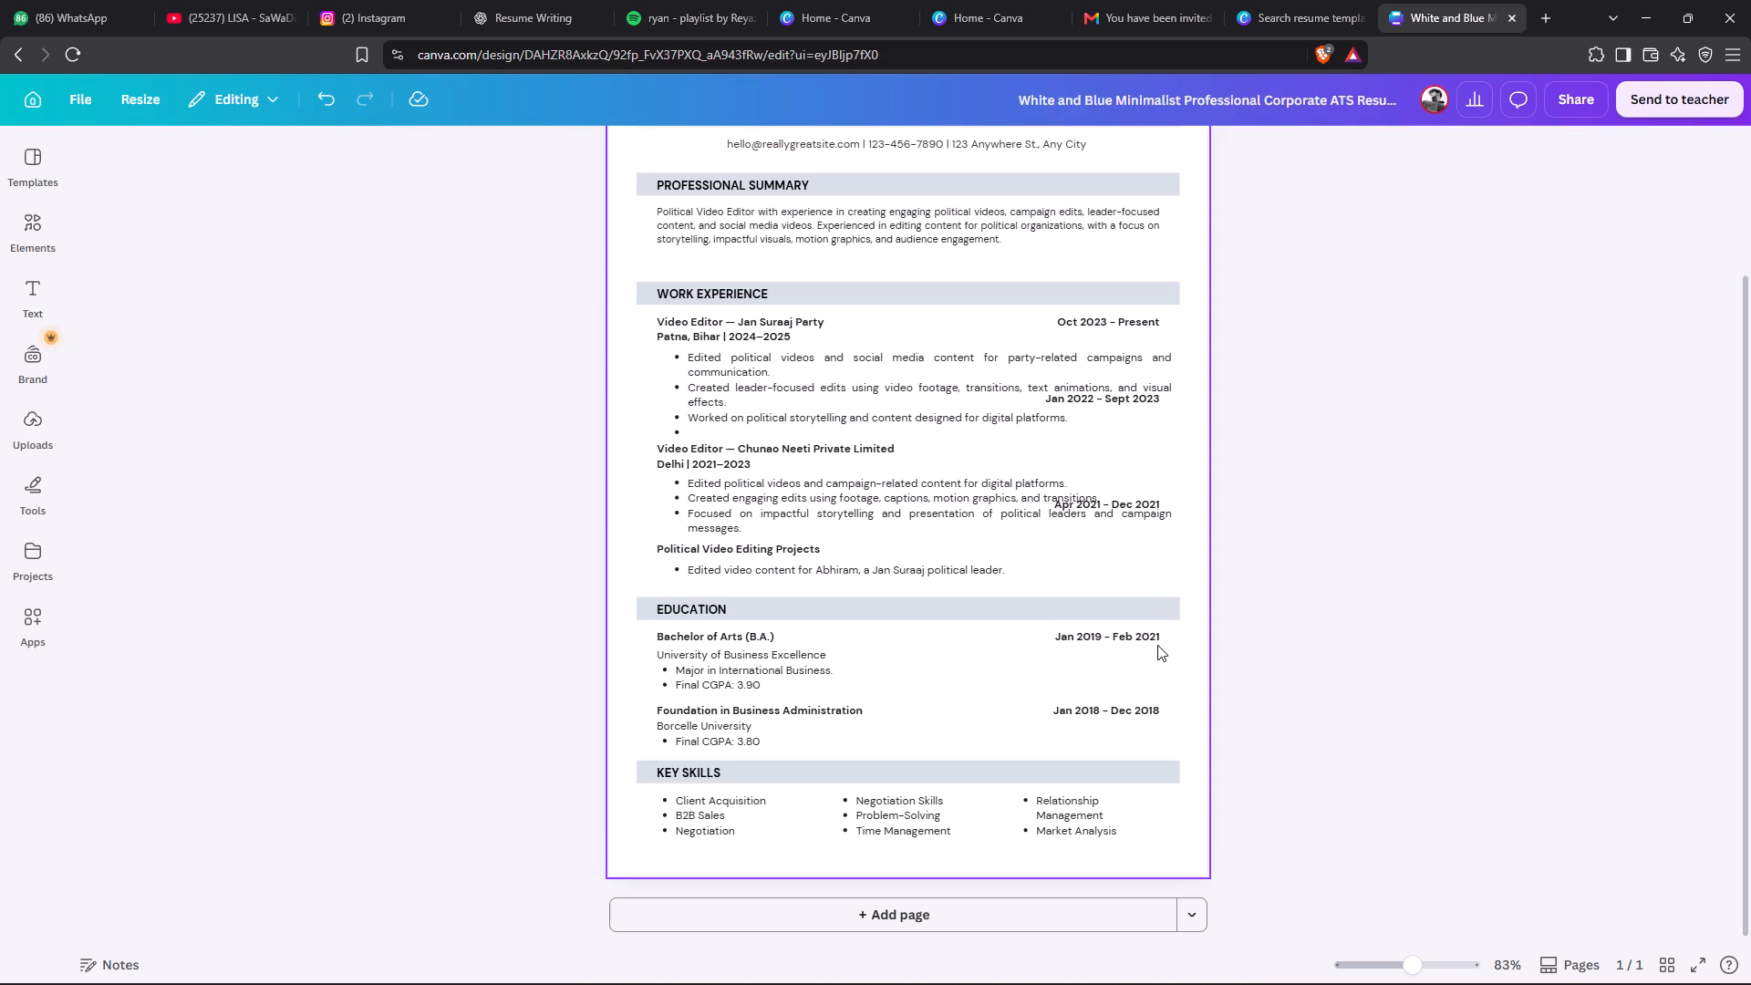
pyautogui.doubleClick(1149, 638)
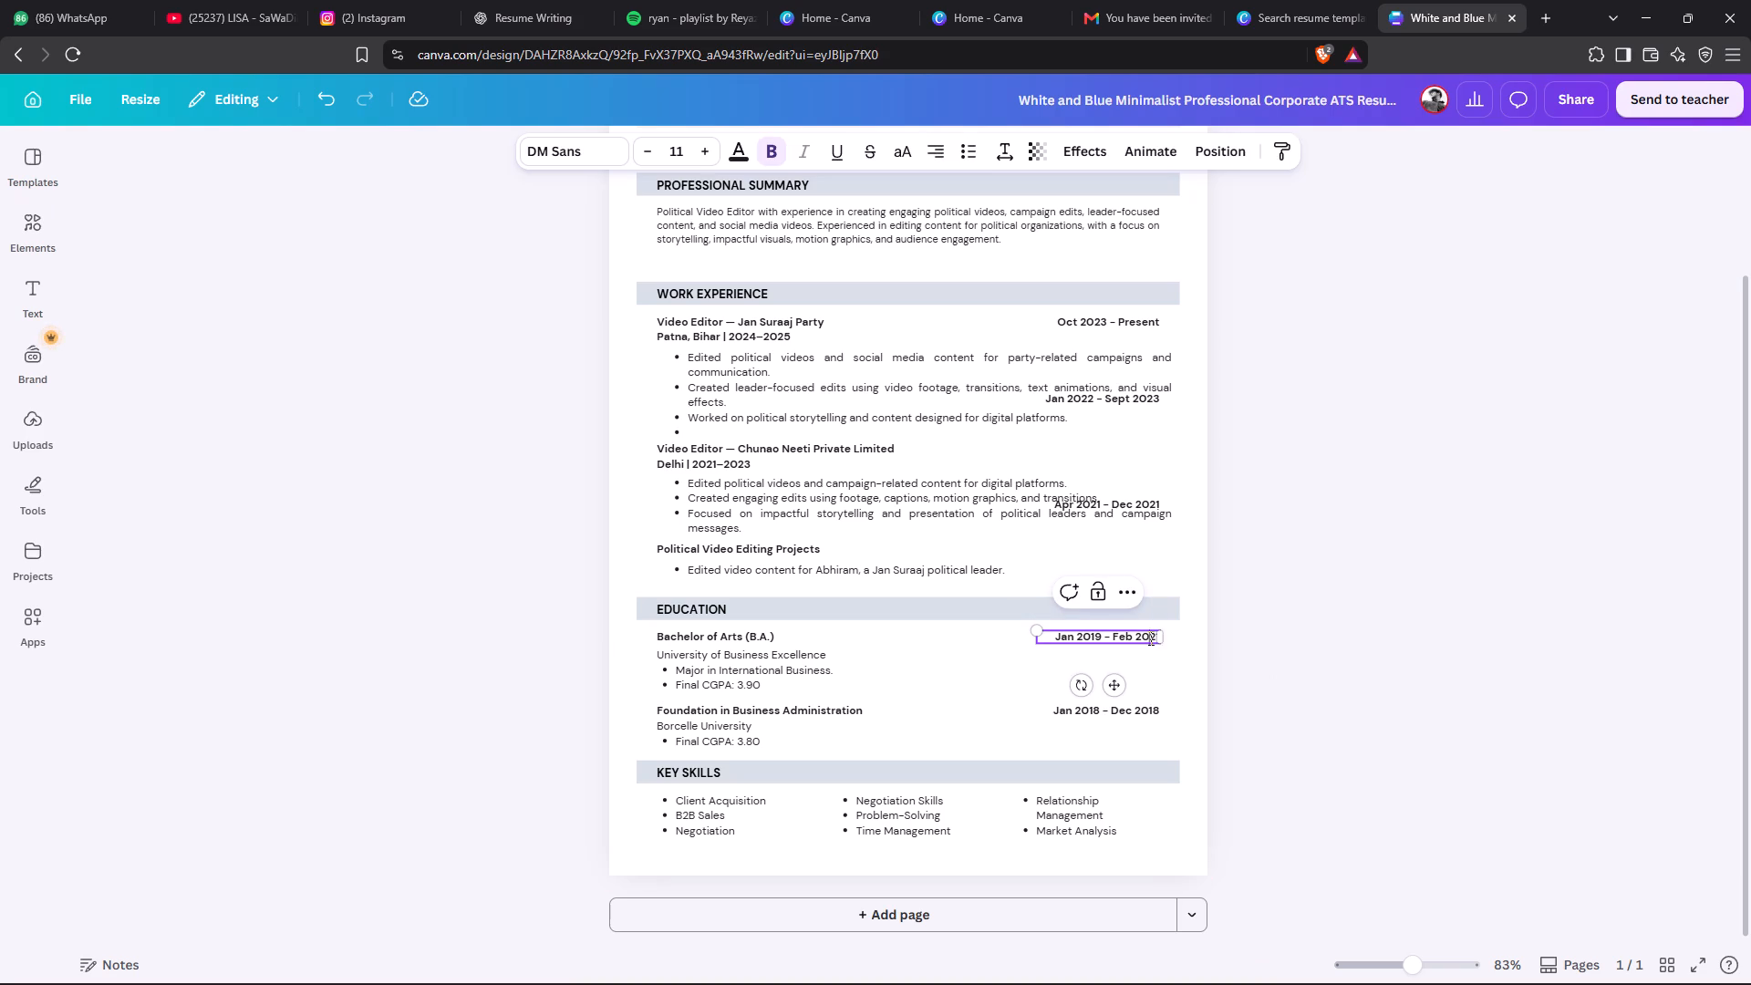
pyautogui.doubleClick(1149, 638)
pyautogui.write('2022')
pyautogui.click(1436, 710)
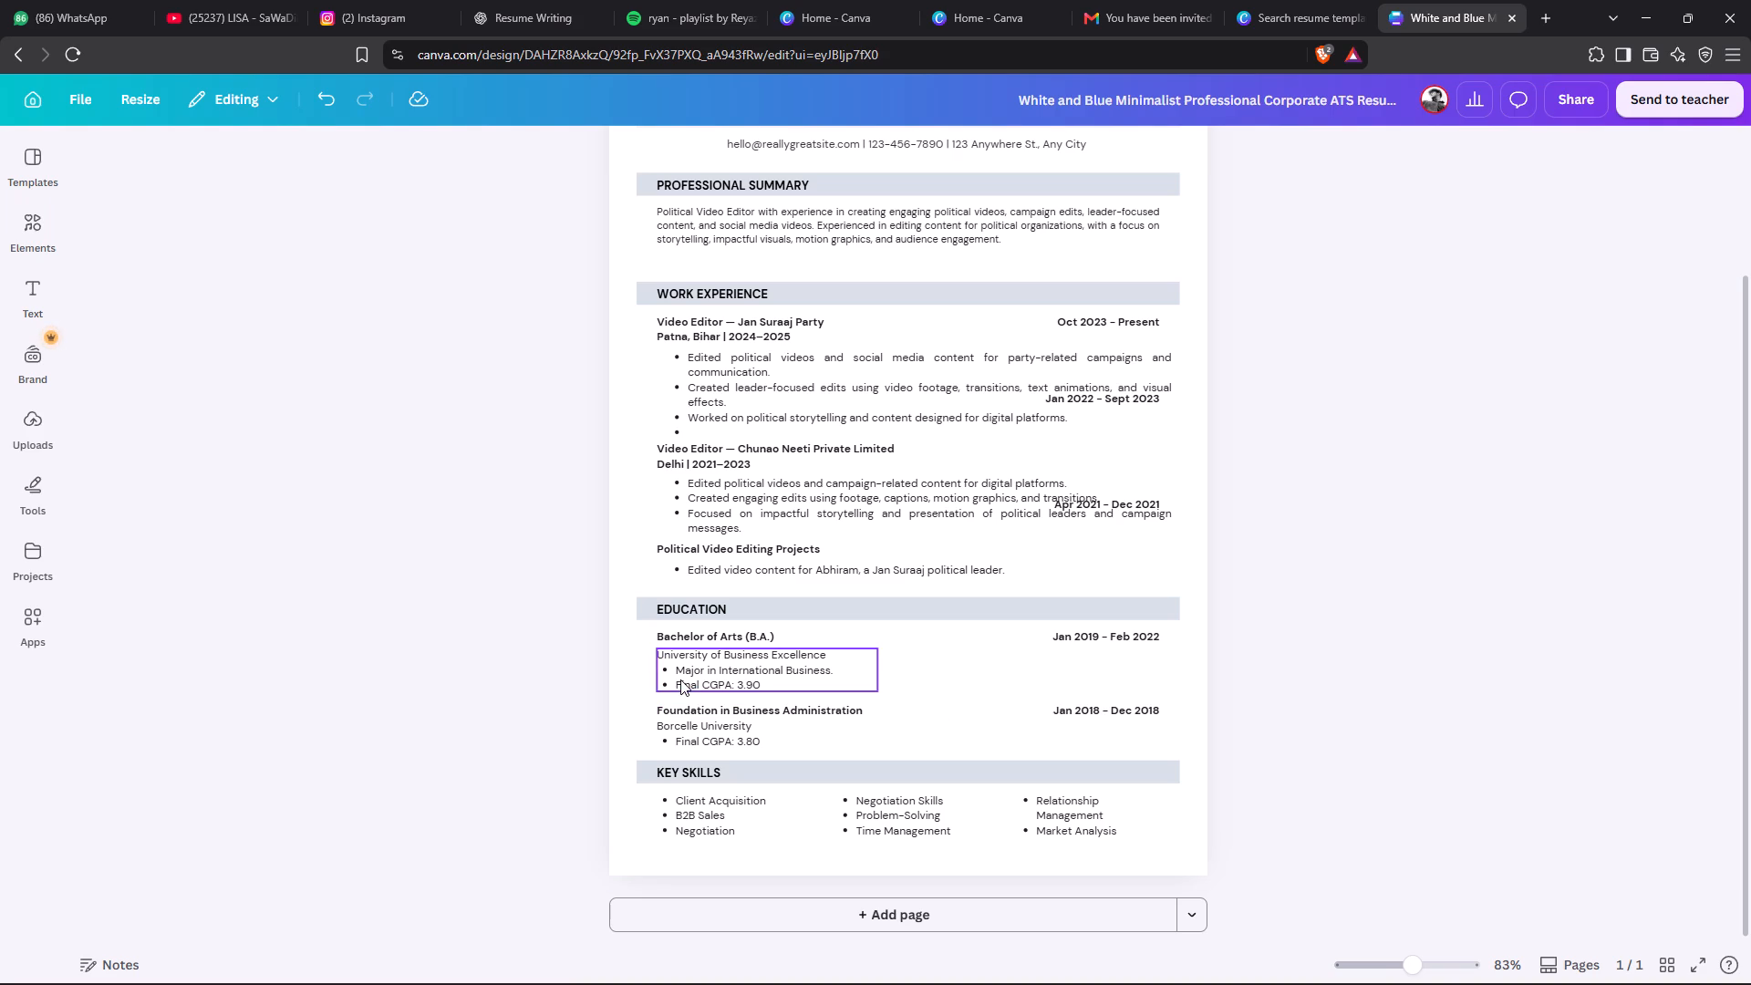
# Select the "University of Business Excellence" line under the Bachelor of Arts title.
pyautogui.click(704, 662)
pyautogui.doubleClick(710, 659)
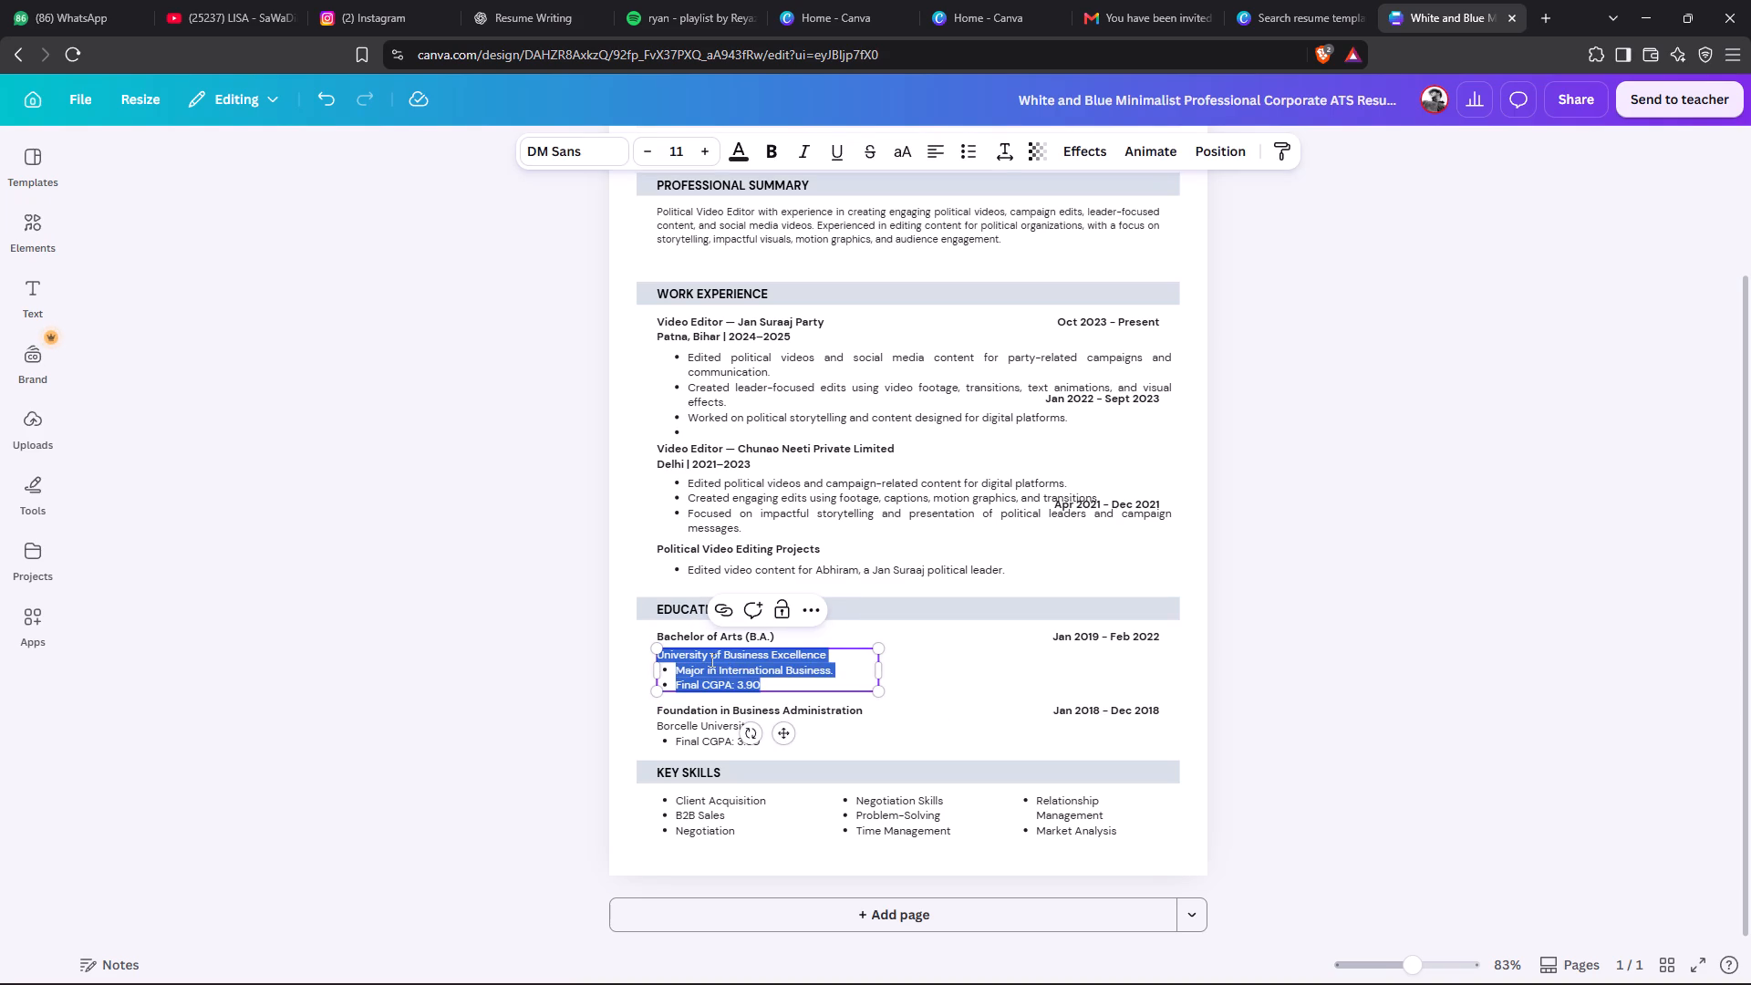
pyautogui.click(713, 656)
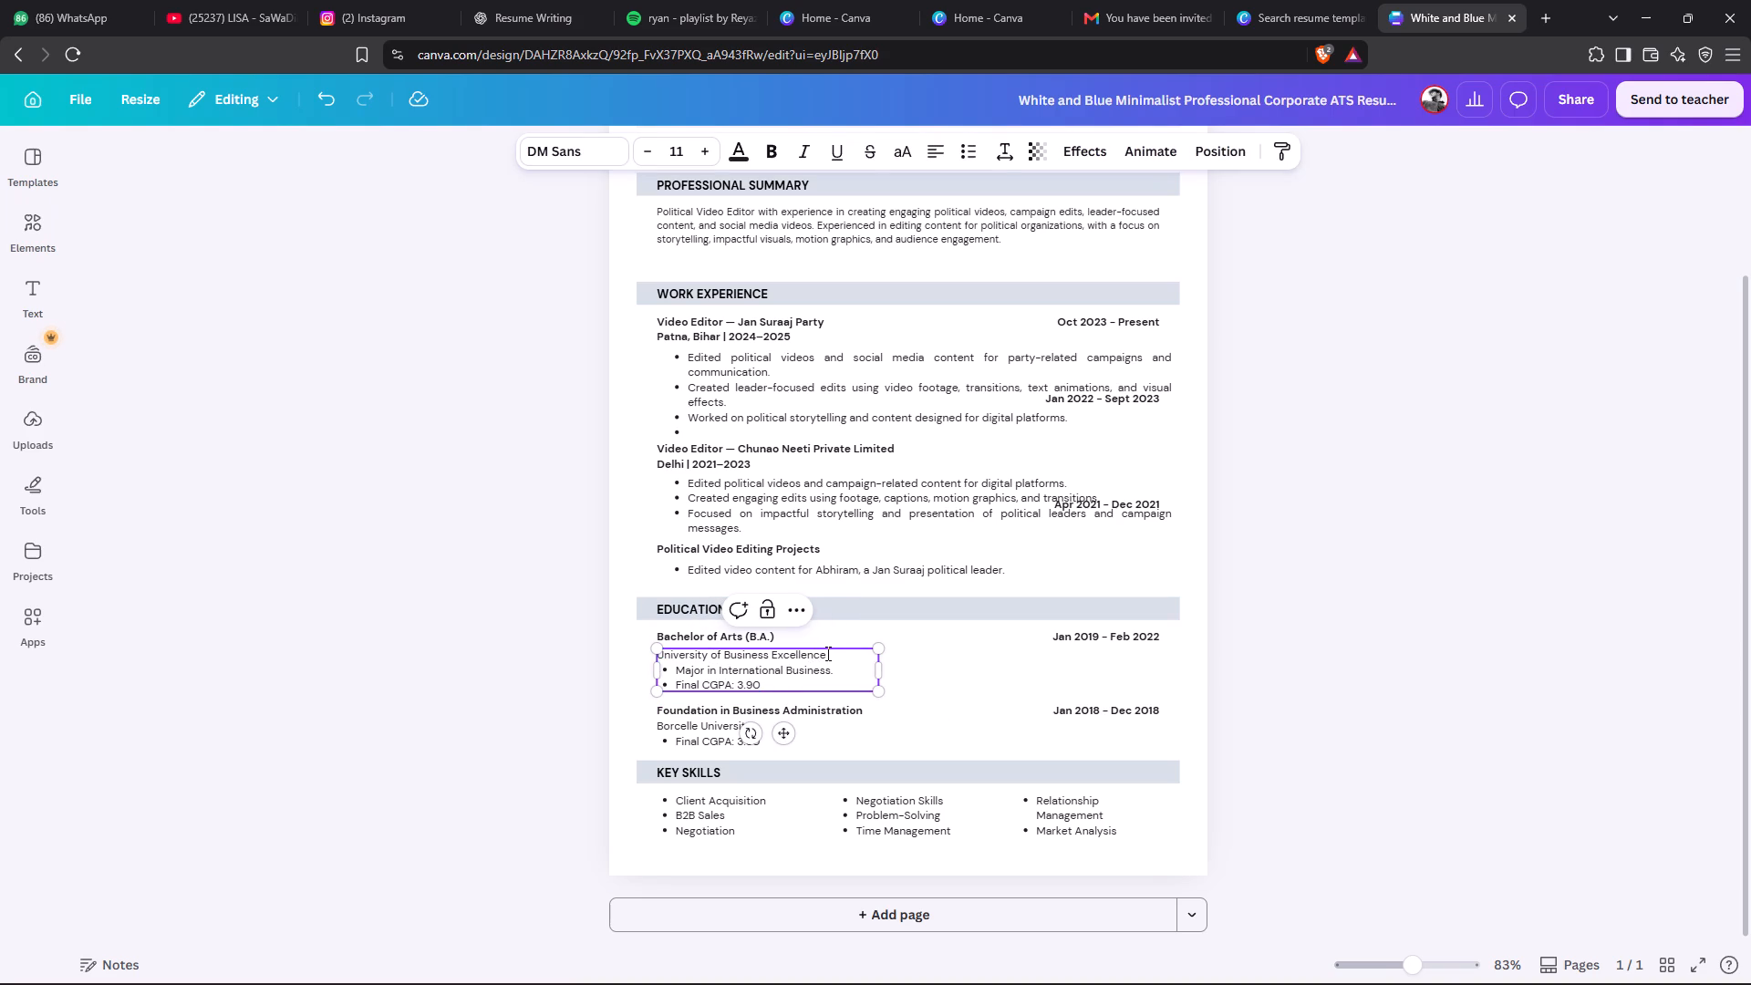
pyautogui.moveTo(829, 653); pyautogui.dragTo(641, 649)
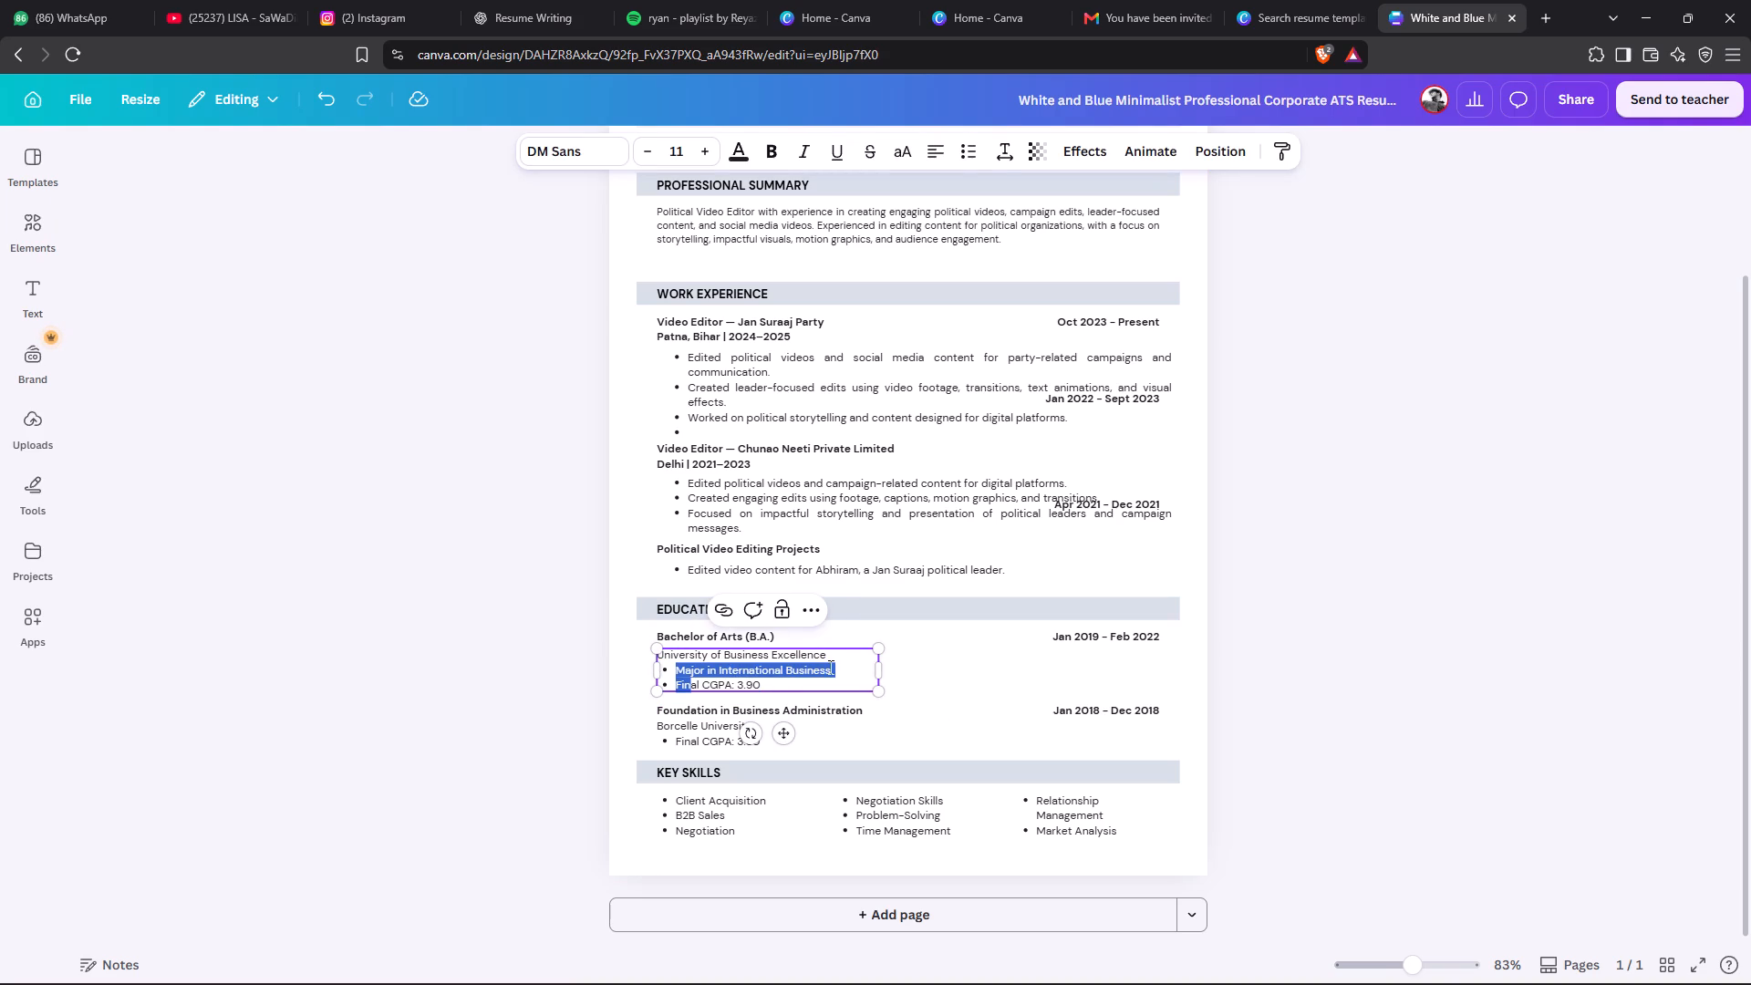
pyautogui.moveTo(830, 656); pyautogui.dragTo(651, 655)
pyautogui.click(490, 570)
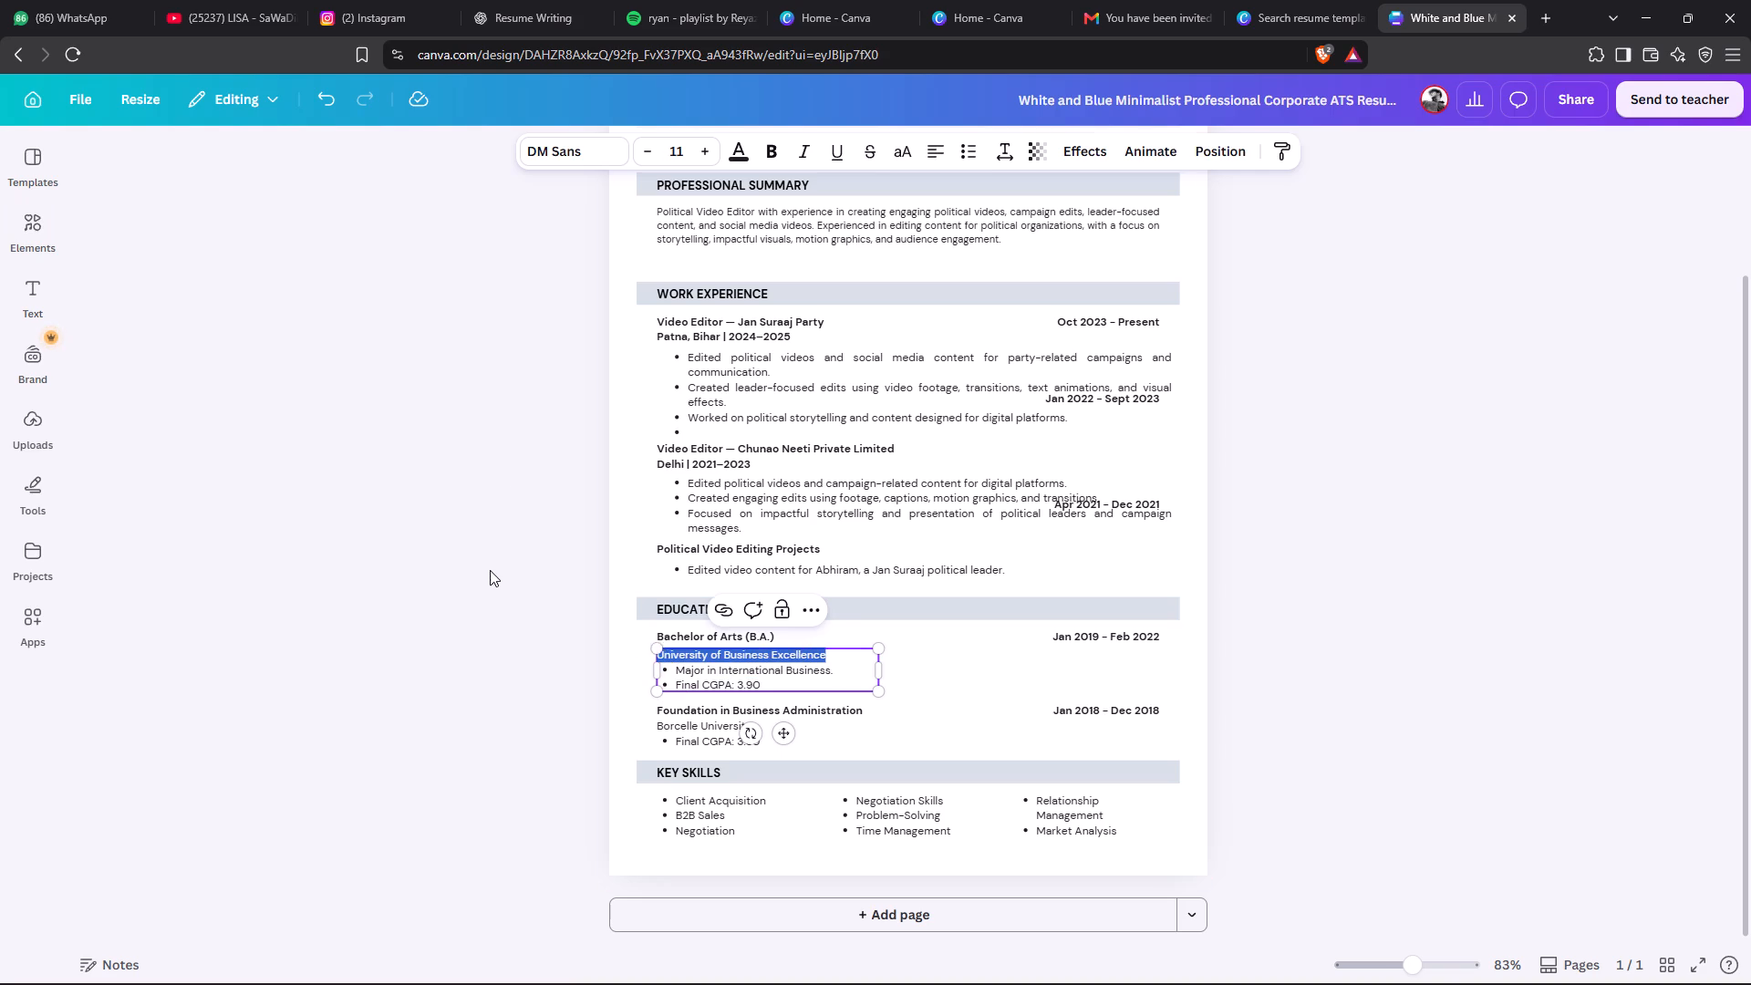
# Search the web for "unpg padruna full mame" in a new browser tab and copy the heading "Udit Narayan Post Graduate College Padrauna Kushinagar".
pyautogui.click(1531, 4)
pyautogui.click(1549, 18)
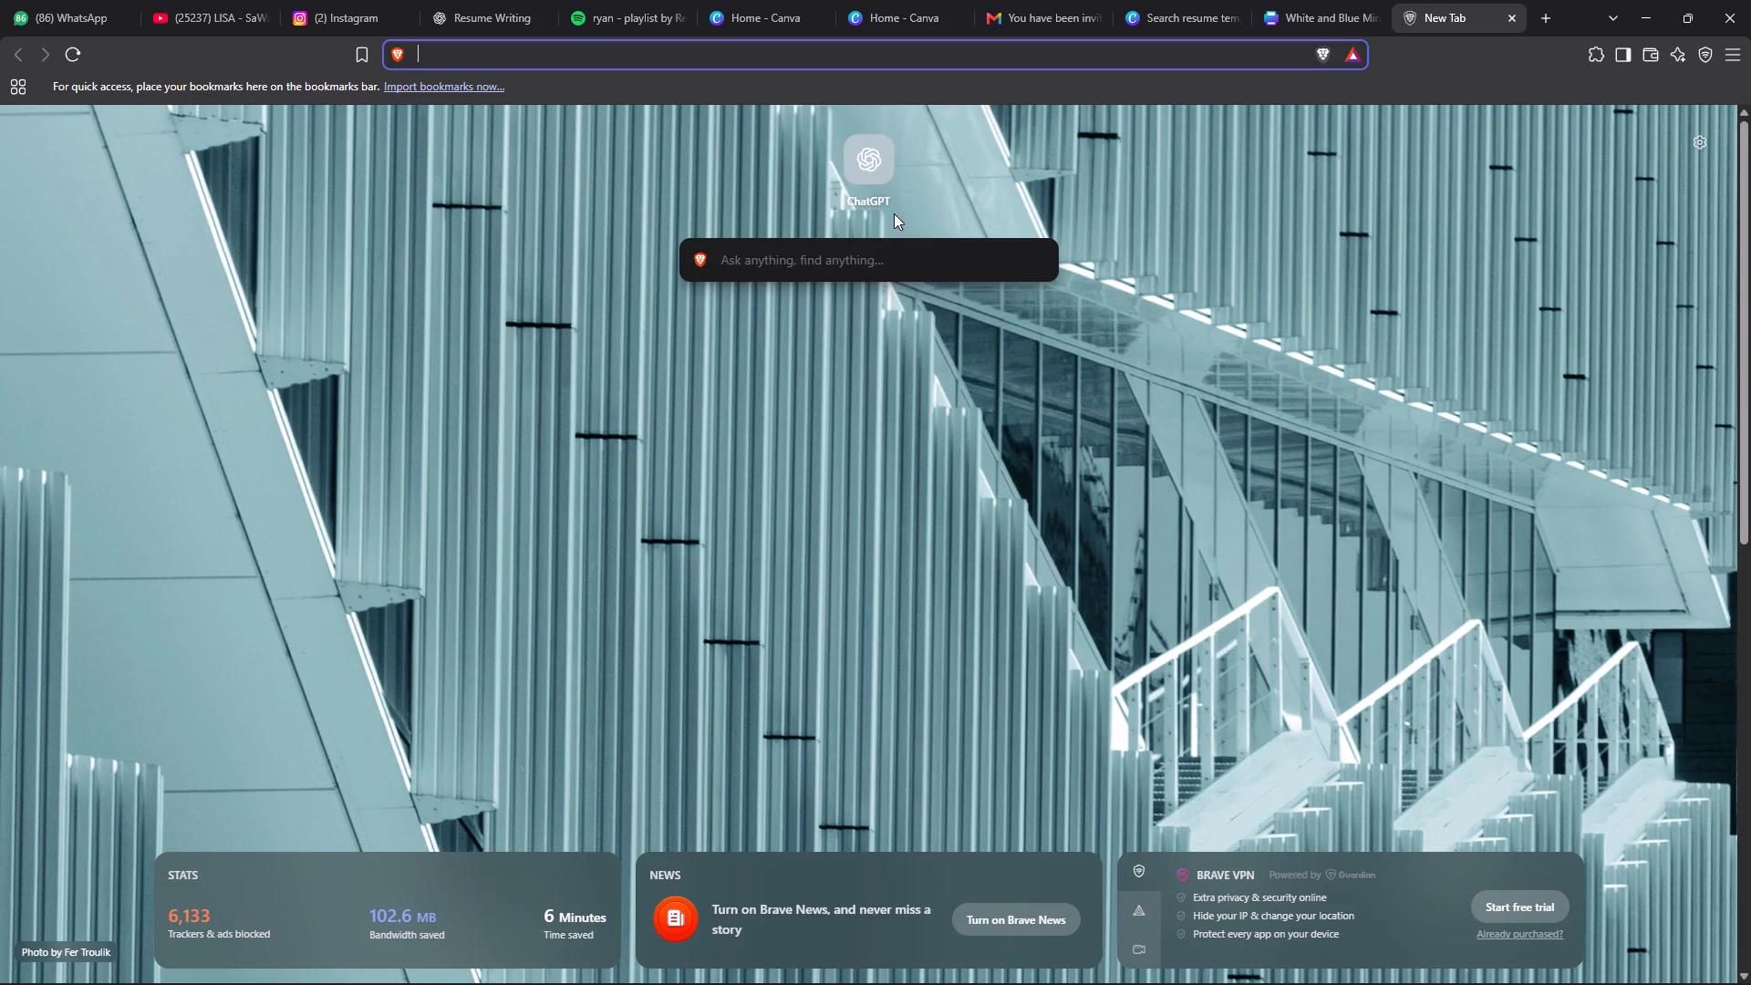
pyautogui.click(855, 273)
pyautogui.write('unp')
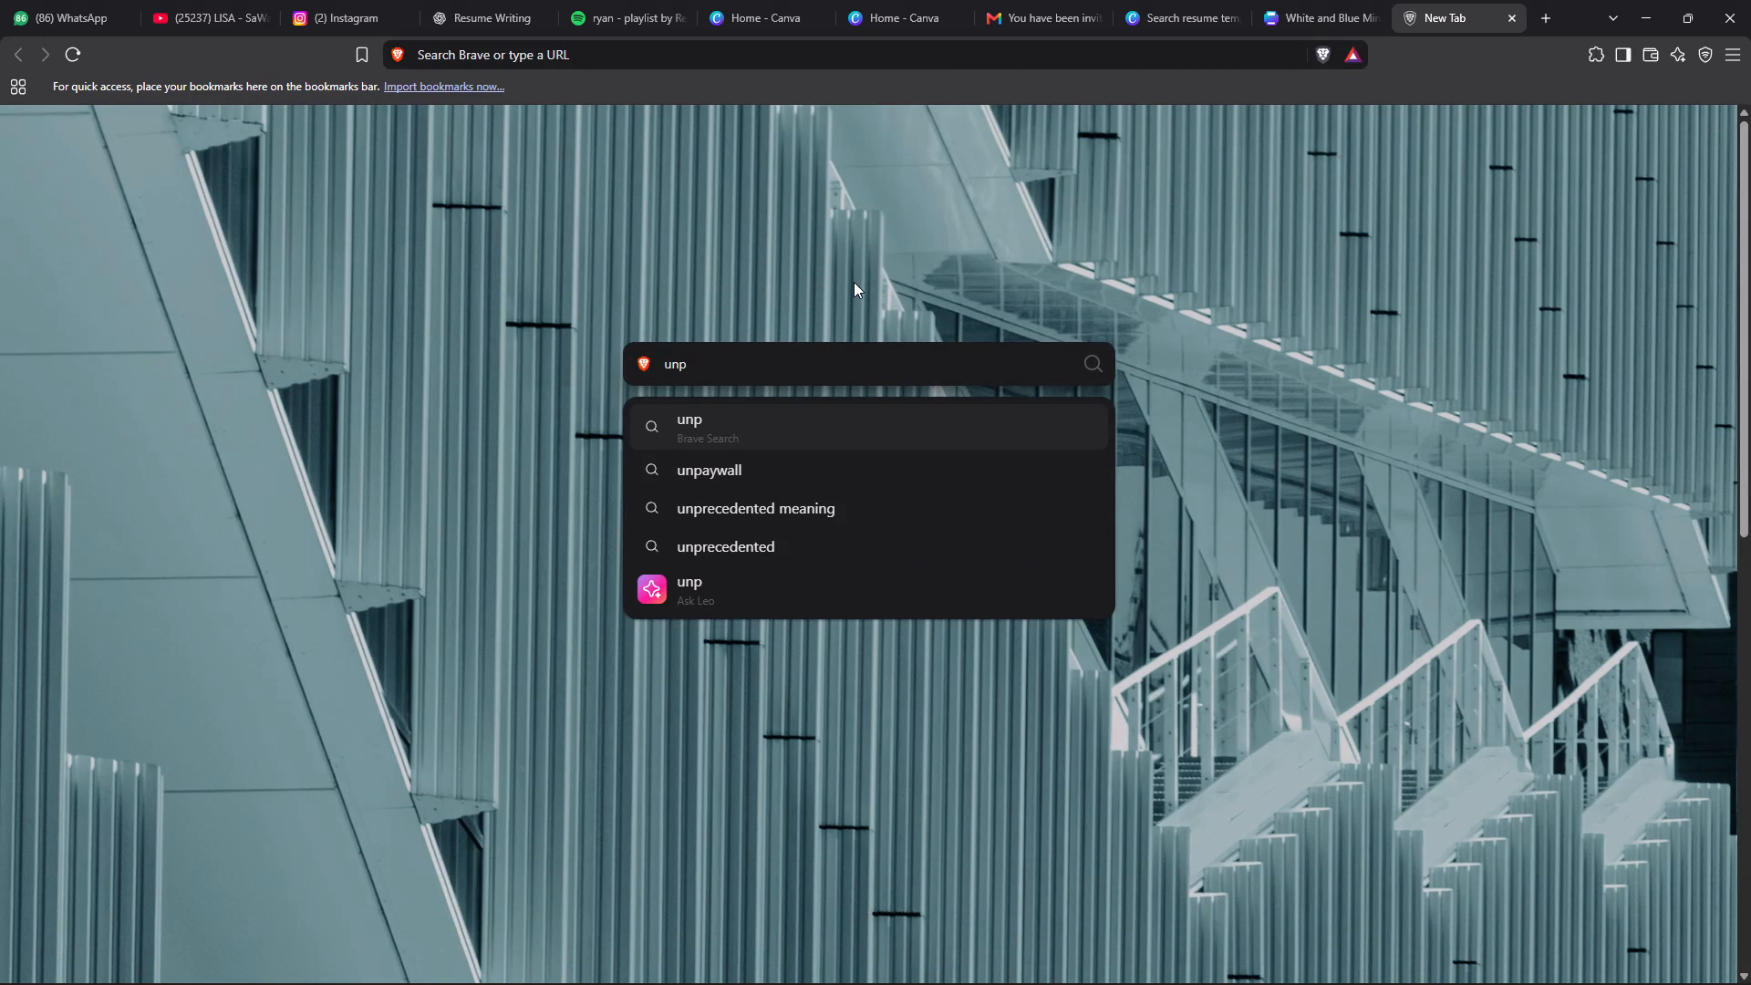
pyautogui.write('g')
pyautogui.press('space')
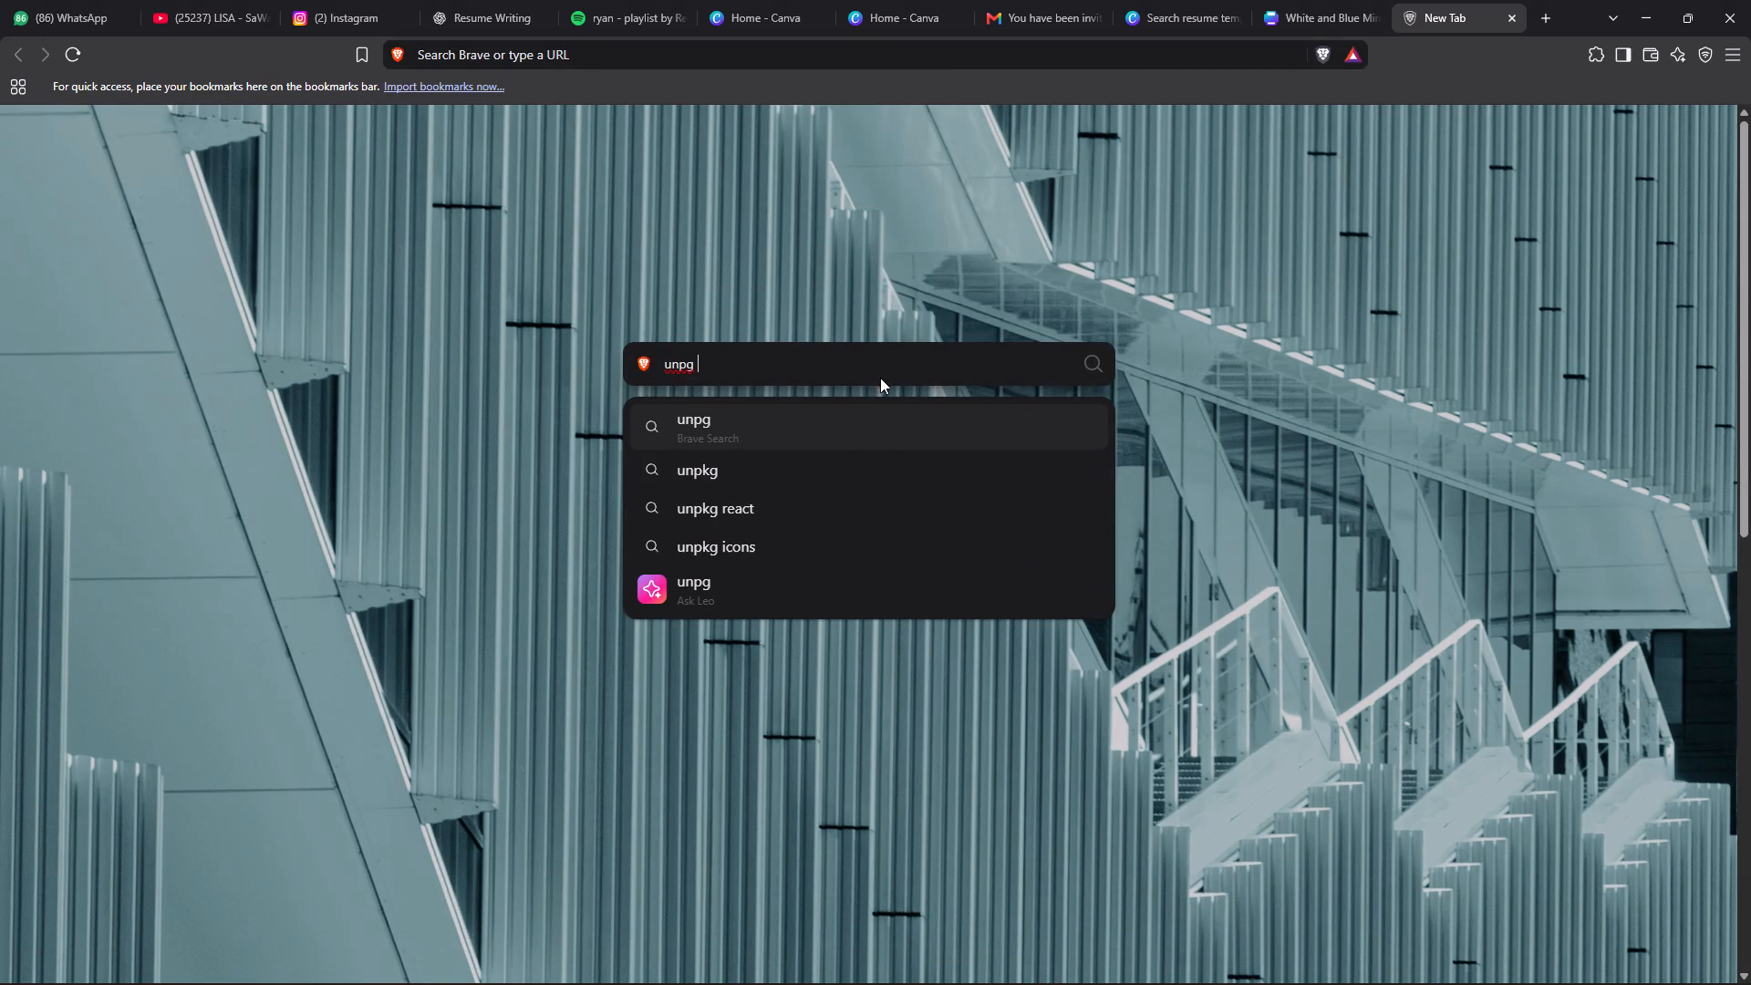
pyautogui.write('padruna f')
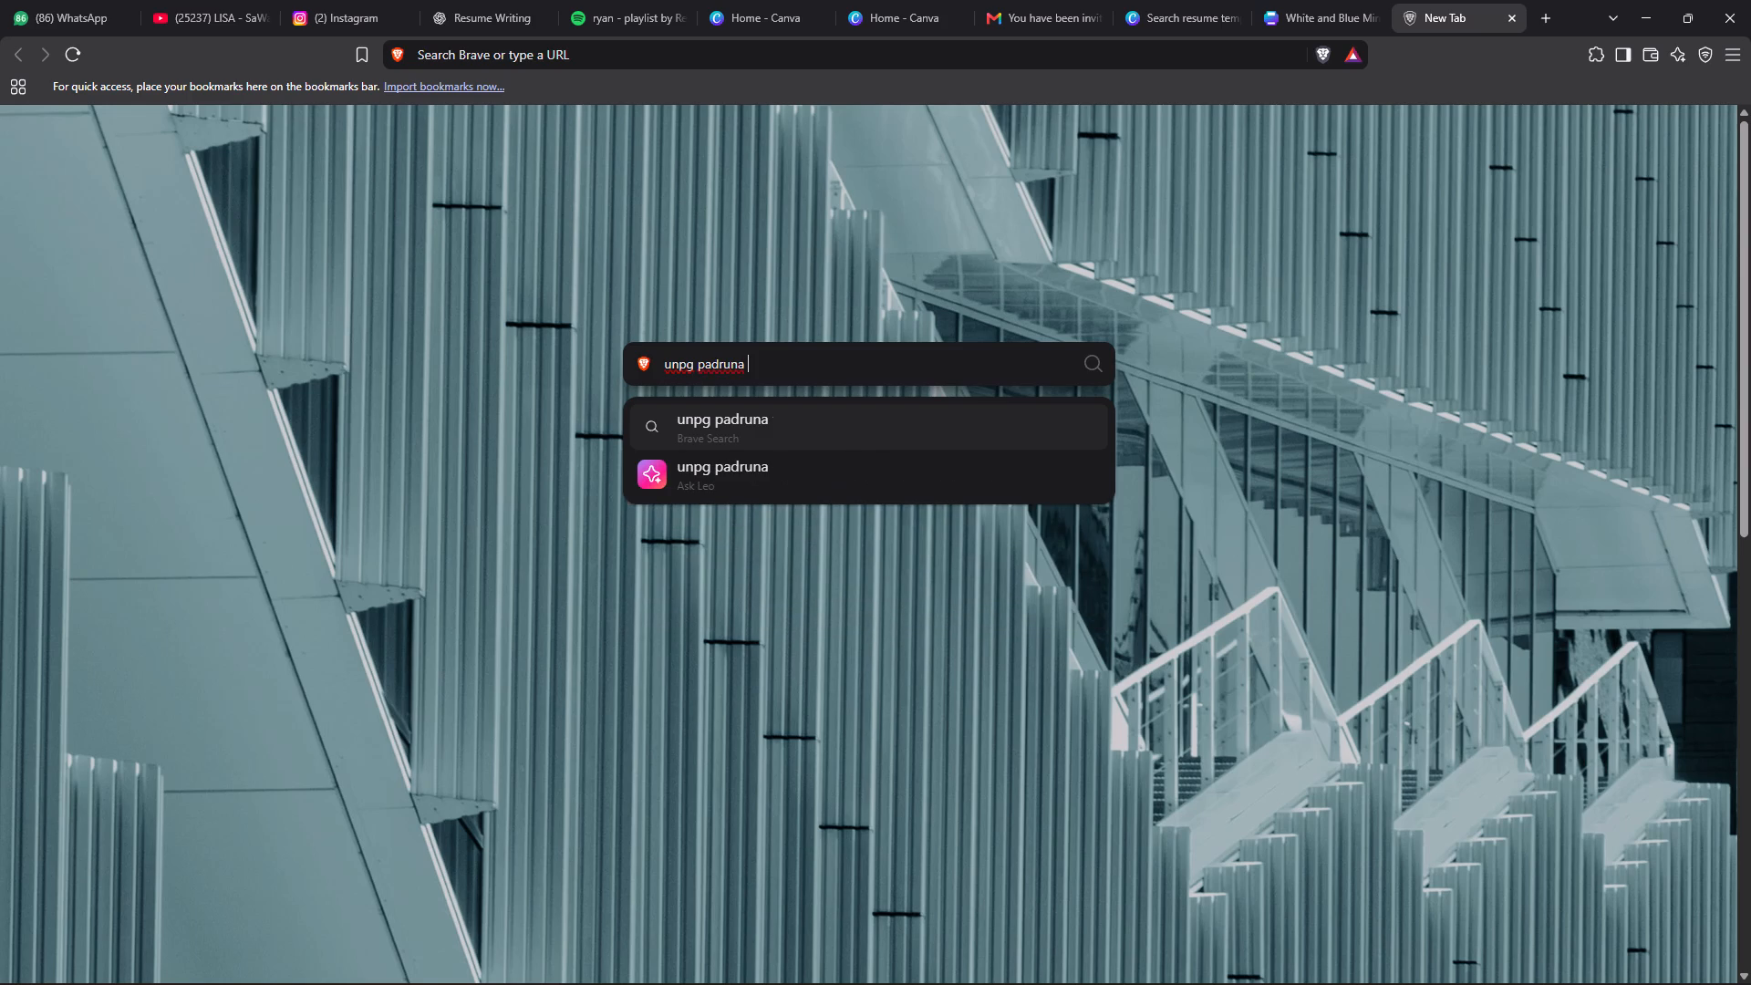
pyautogui.write('ull mame')
pyautogui.press('Return')
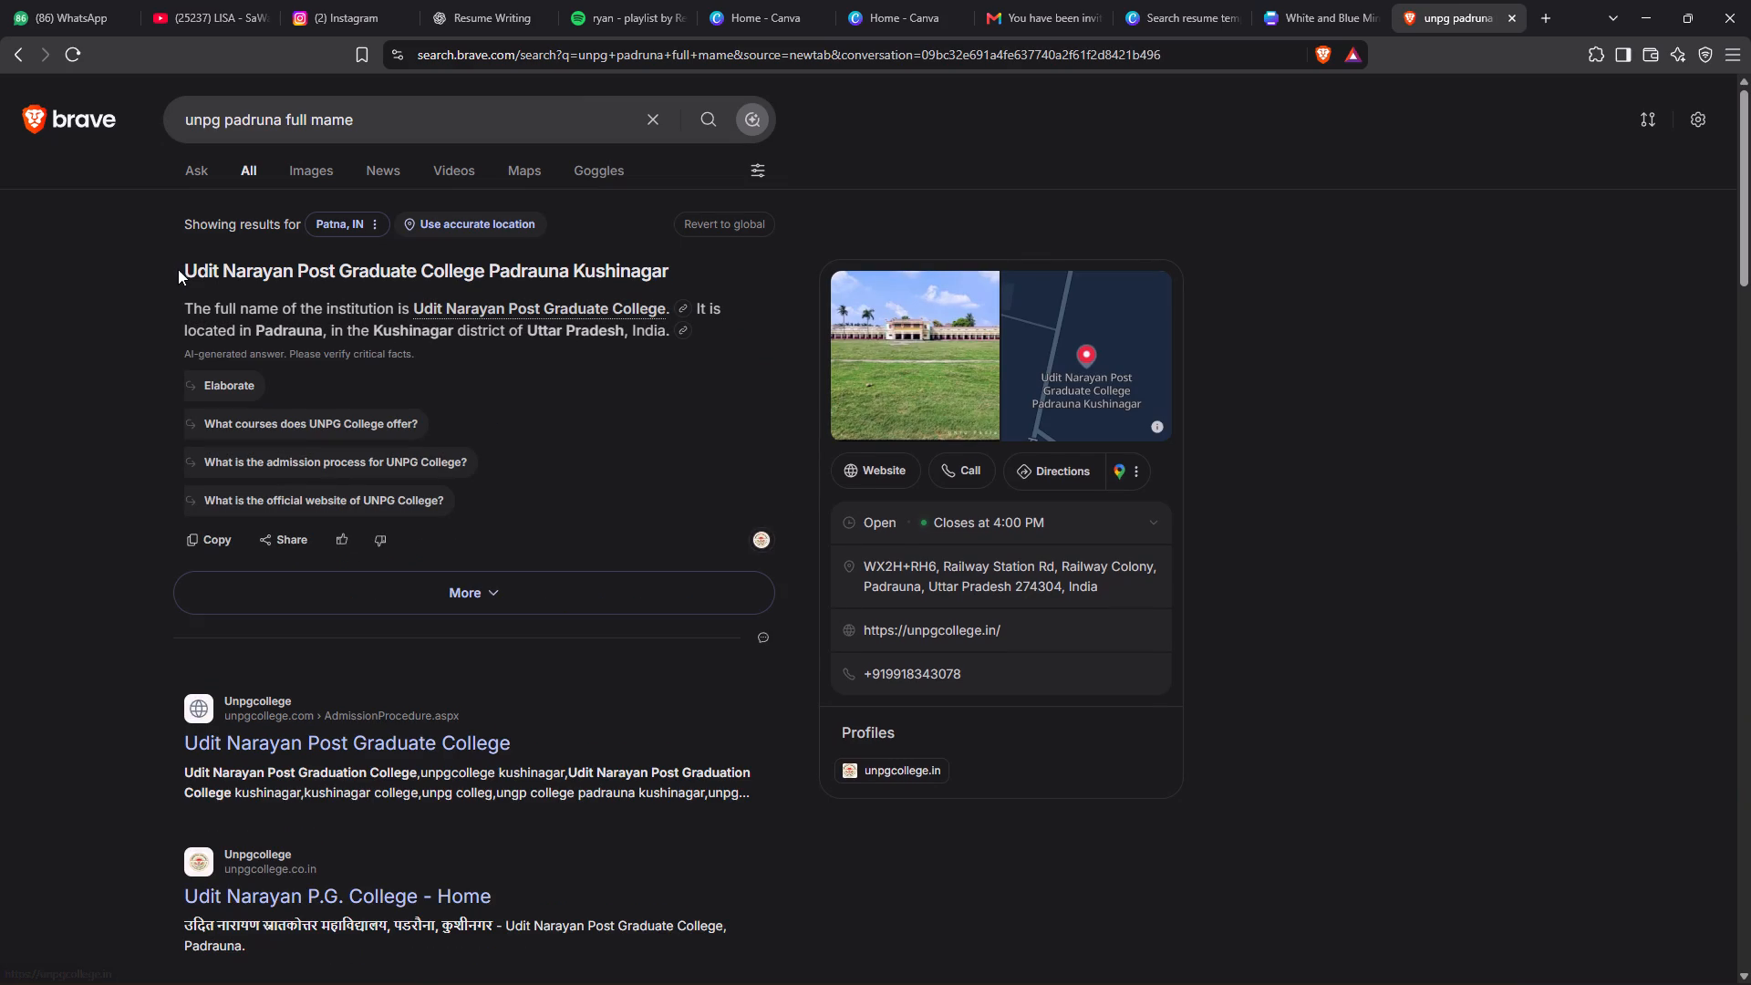
pyautogui.moveTo(182, 262); pyautogui.dragTo(672, 257)
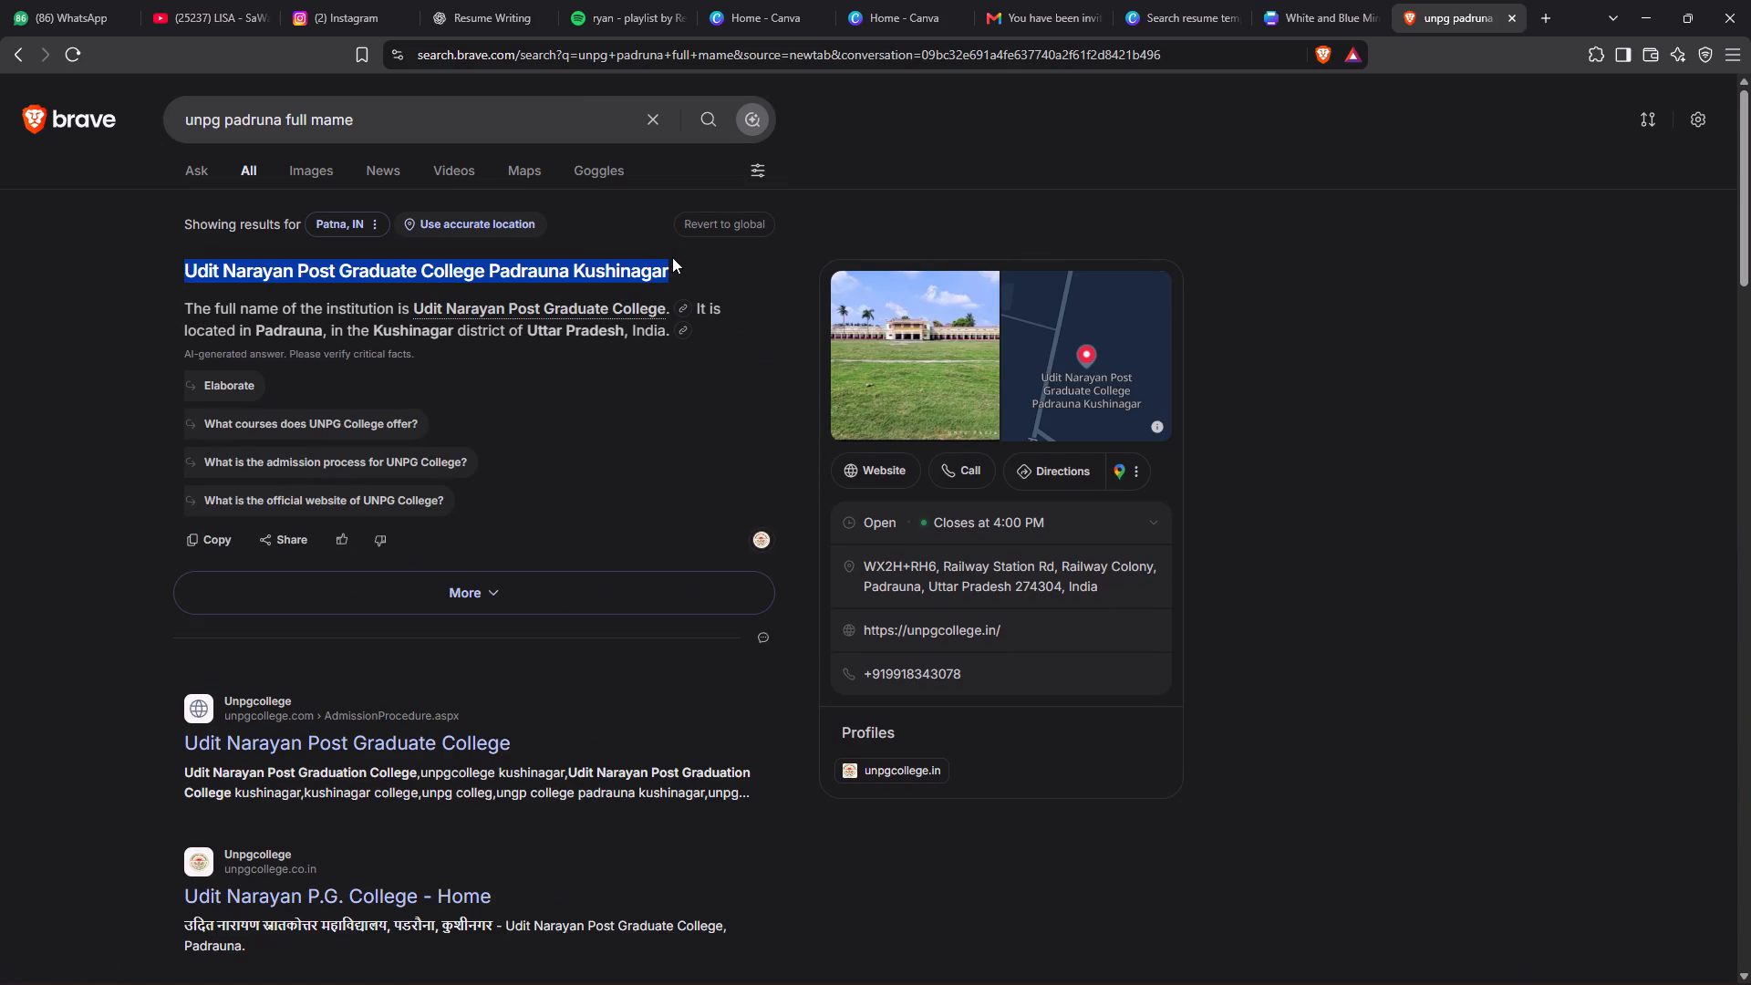
pyautogui.moveTo(672, 257); pyautogui.dragTo(674, 257)
pyautogui.hotkey('ctrl', 'c')
# Examine the college's photos and the remaining web search results for the college.
pyautogui.click(956, 308)
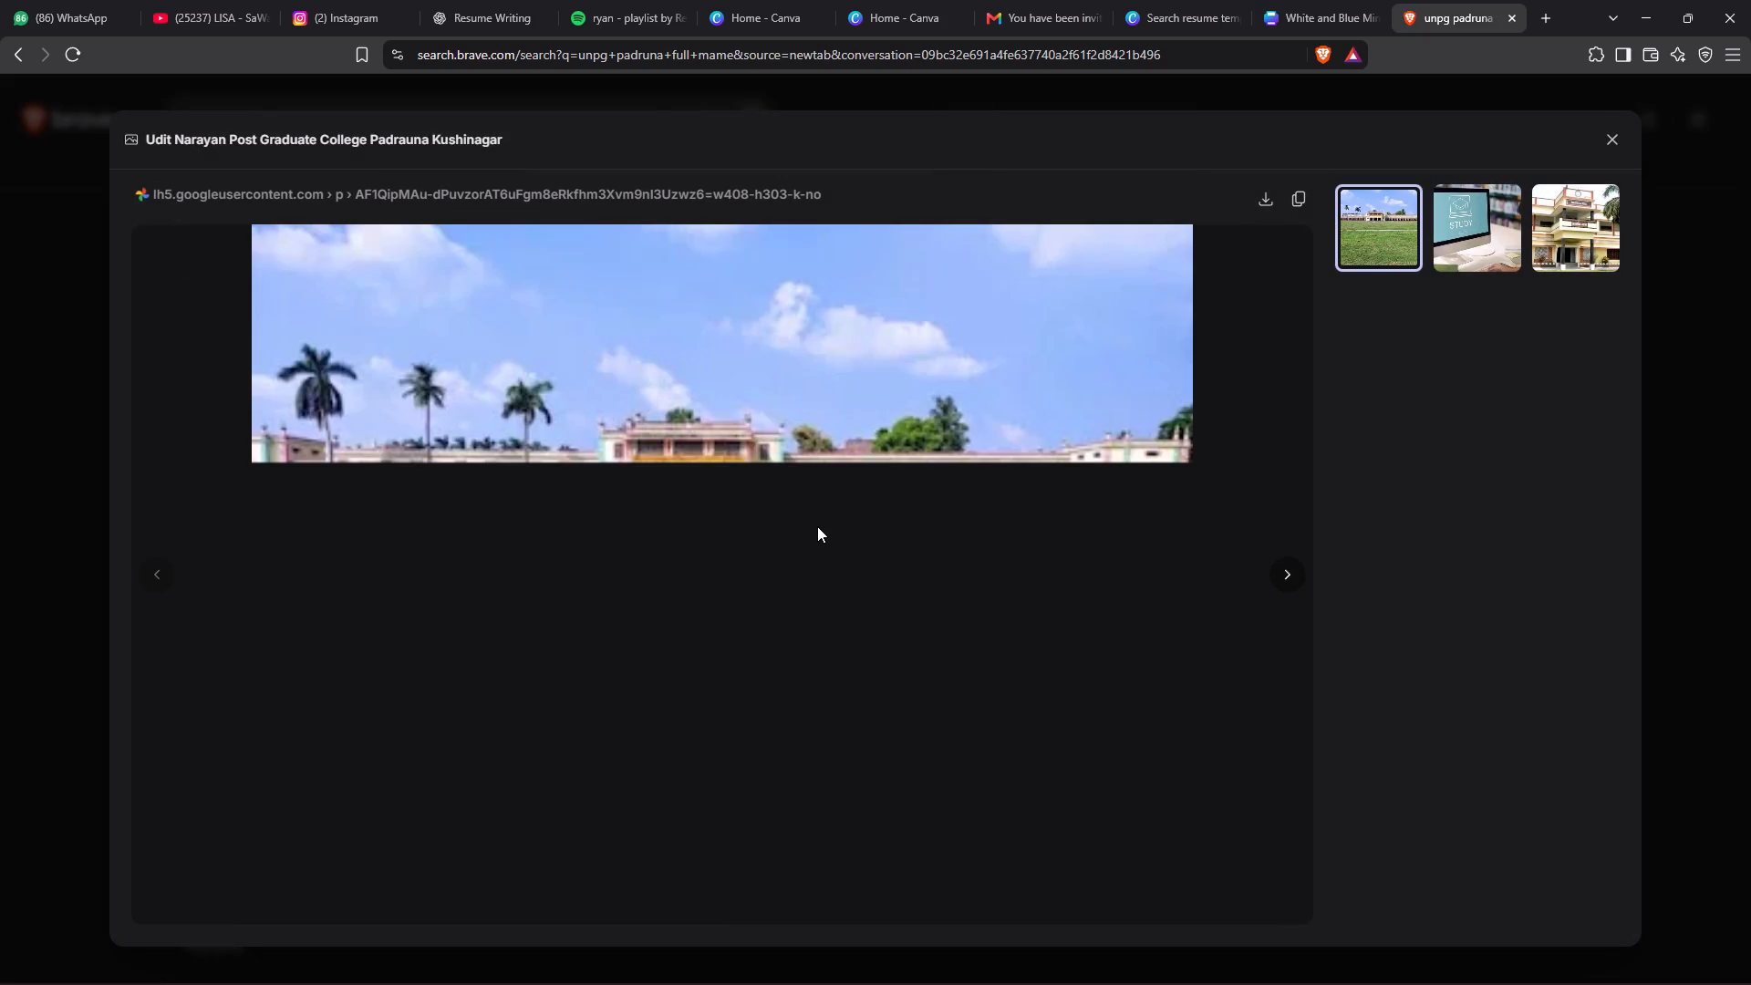
pyautogui.click(1553, 231)
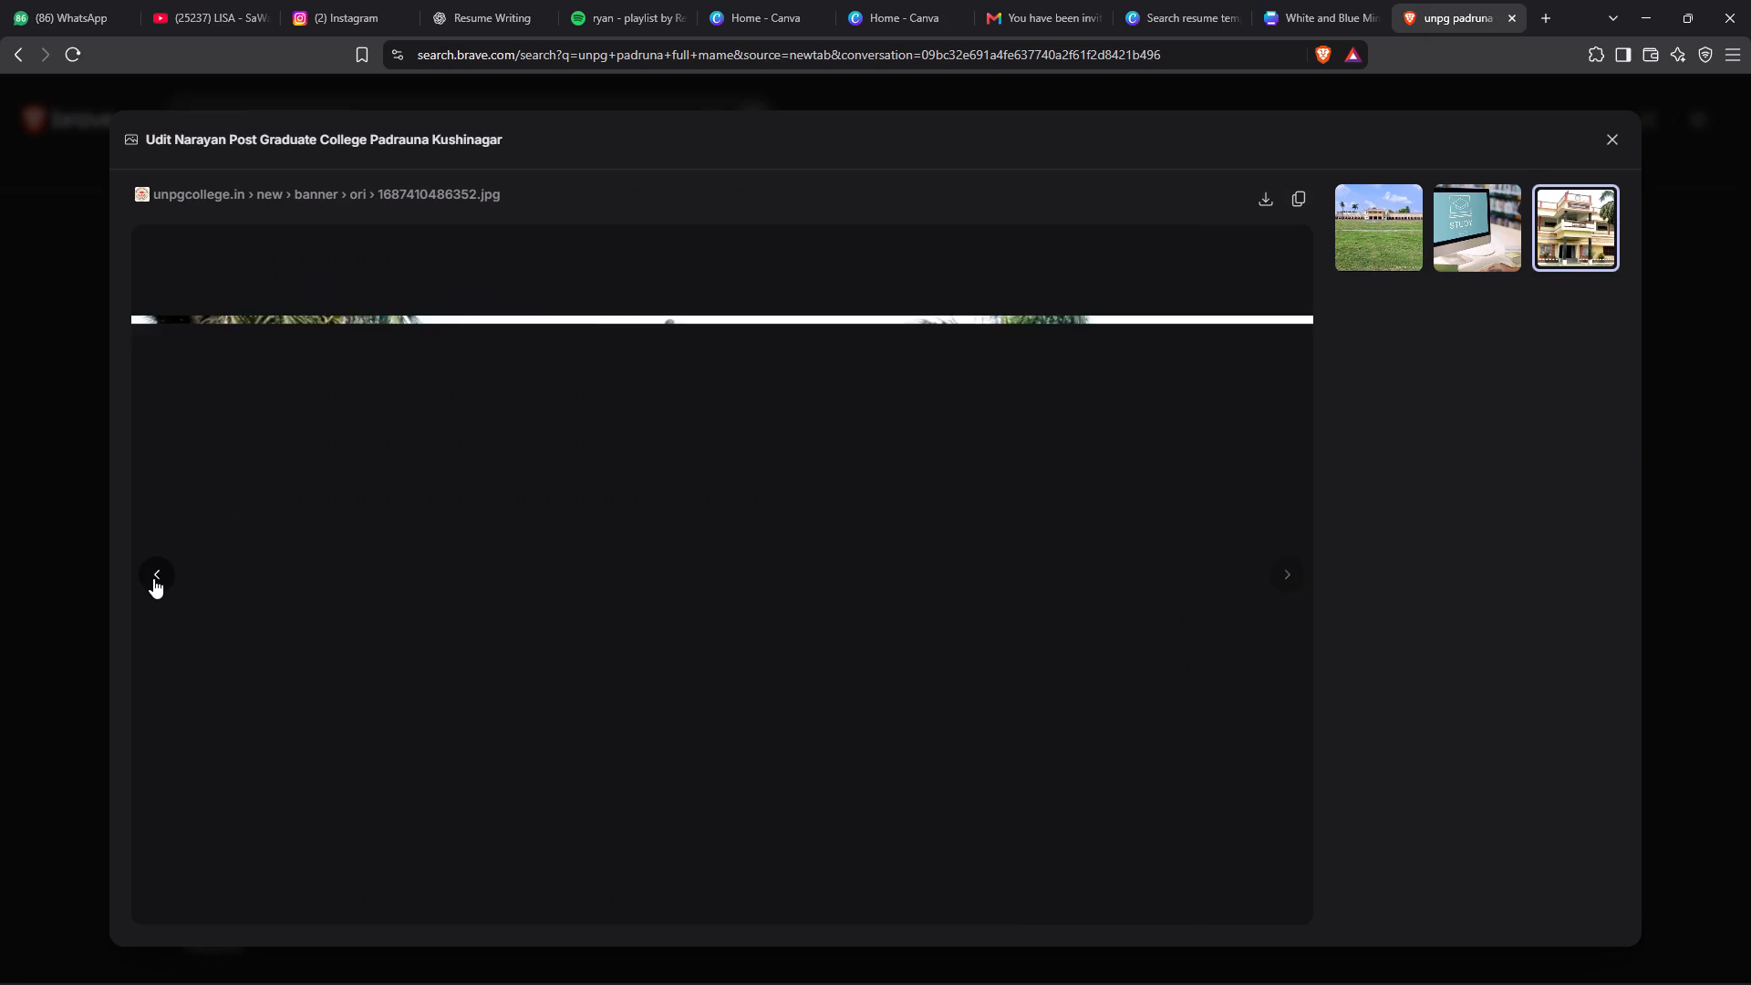
pyautogui.click(153, 578)
pyautogui.click(1573, 245)
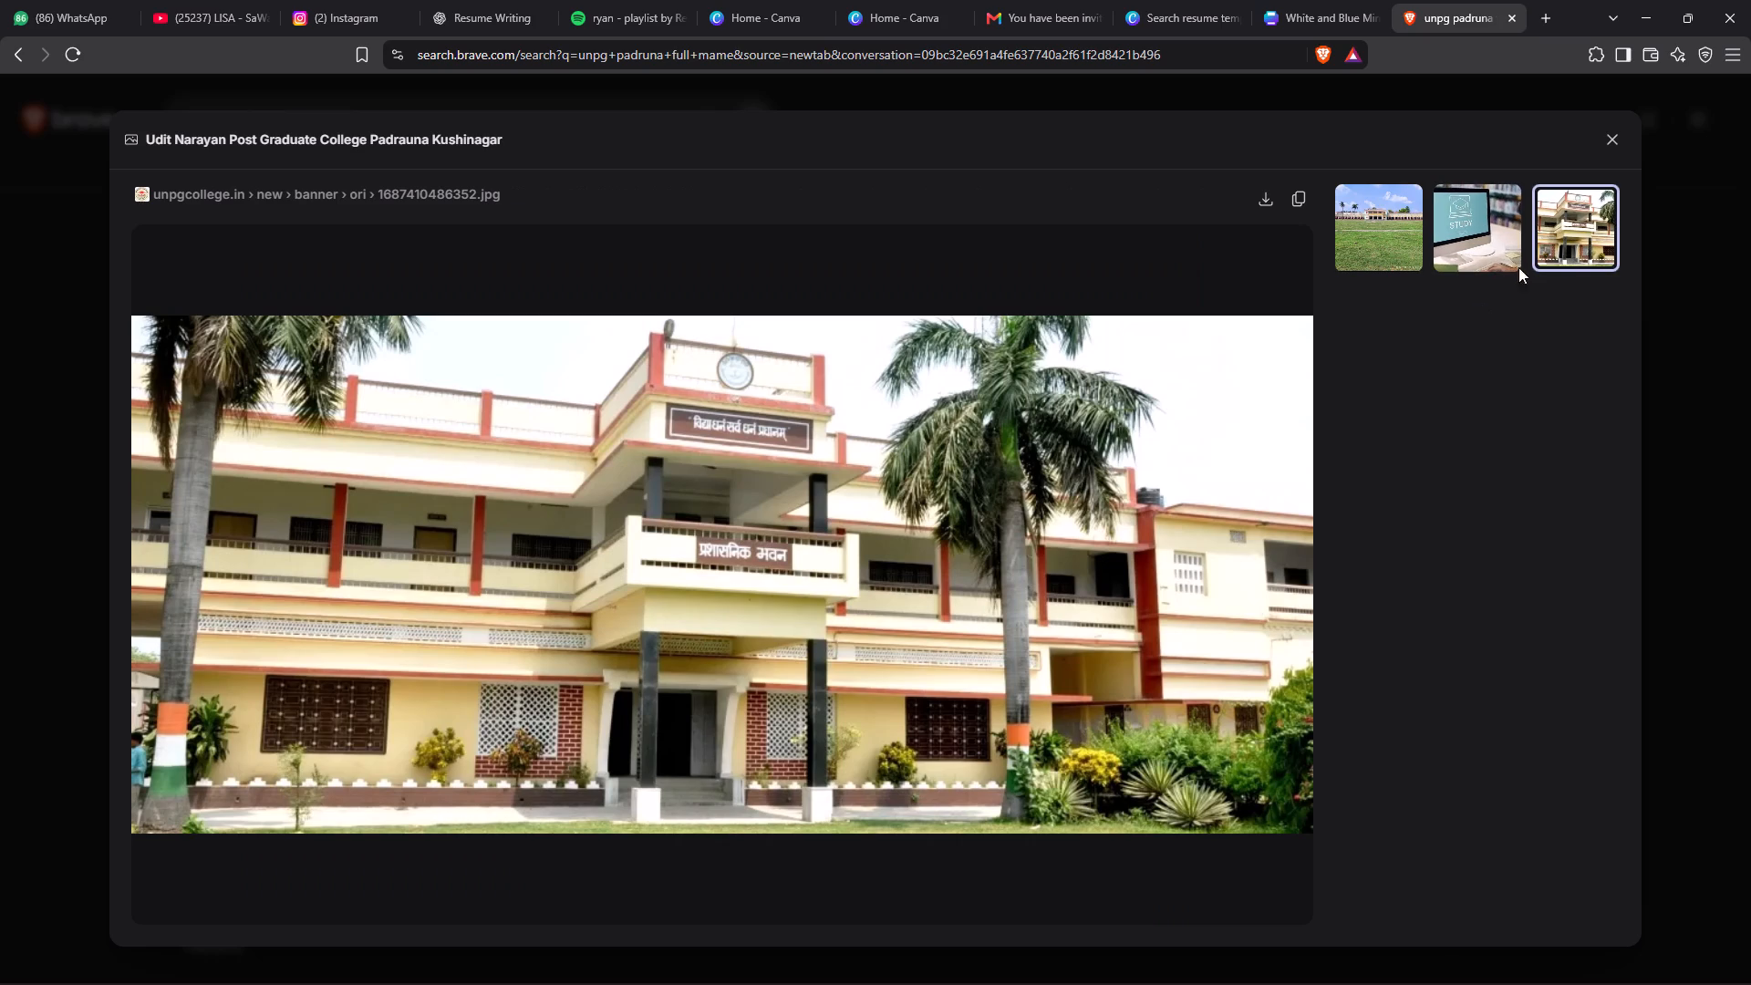
pyautogui.click(1587, 140)
pyautogui.click(1621, 142)
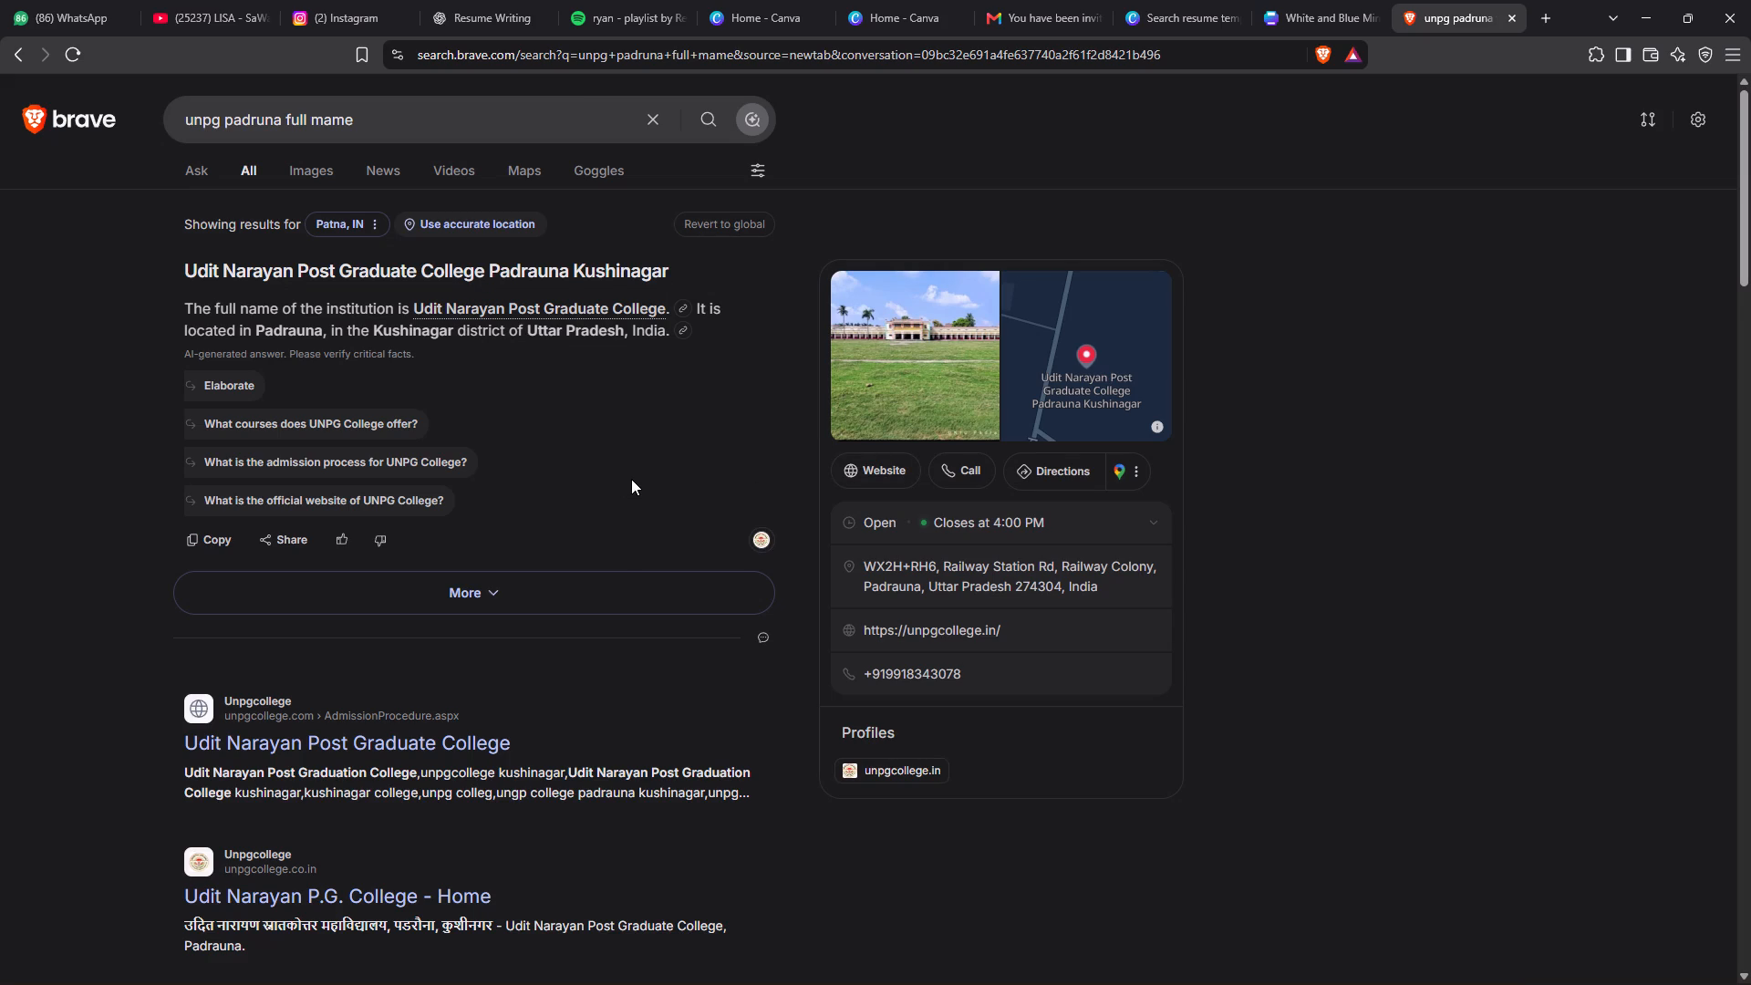
pyautogui.scroll(-4, 631, 511)
pyautogui.scroll(-3, 378, 547)
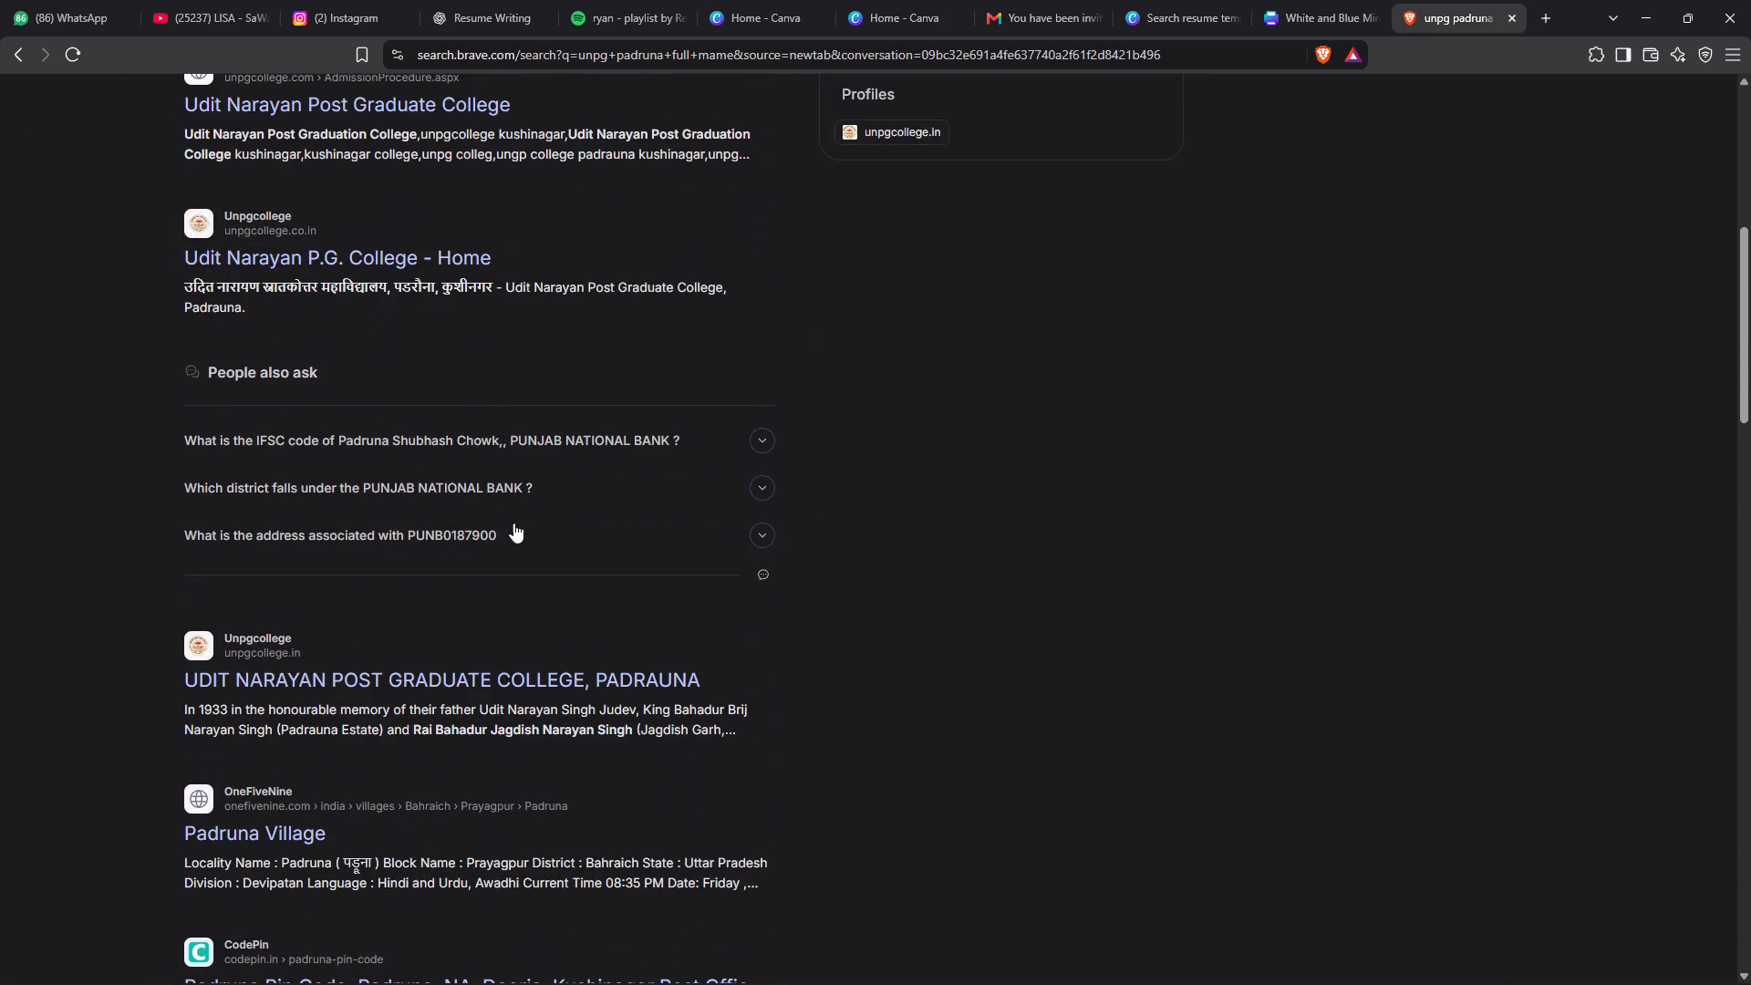
pyautogui.scroll(-4, 632, 499)
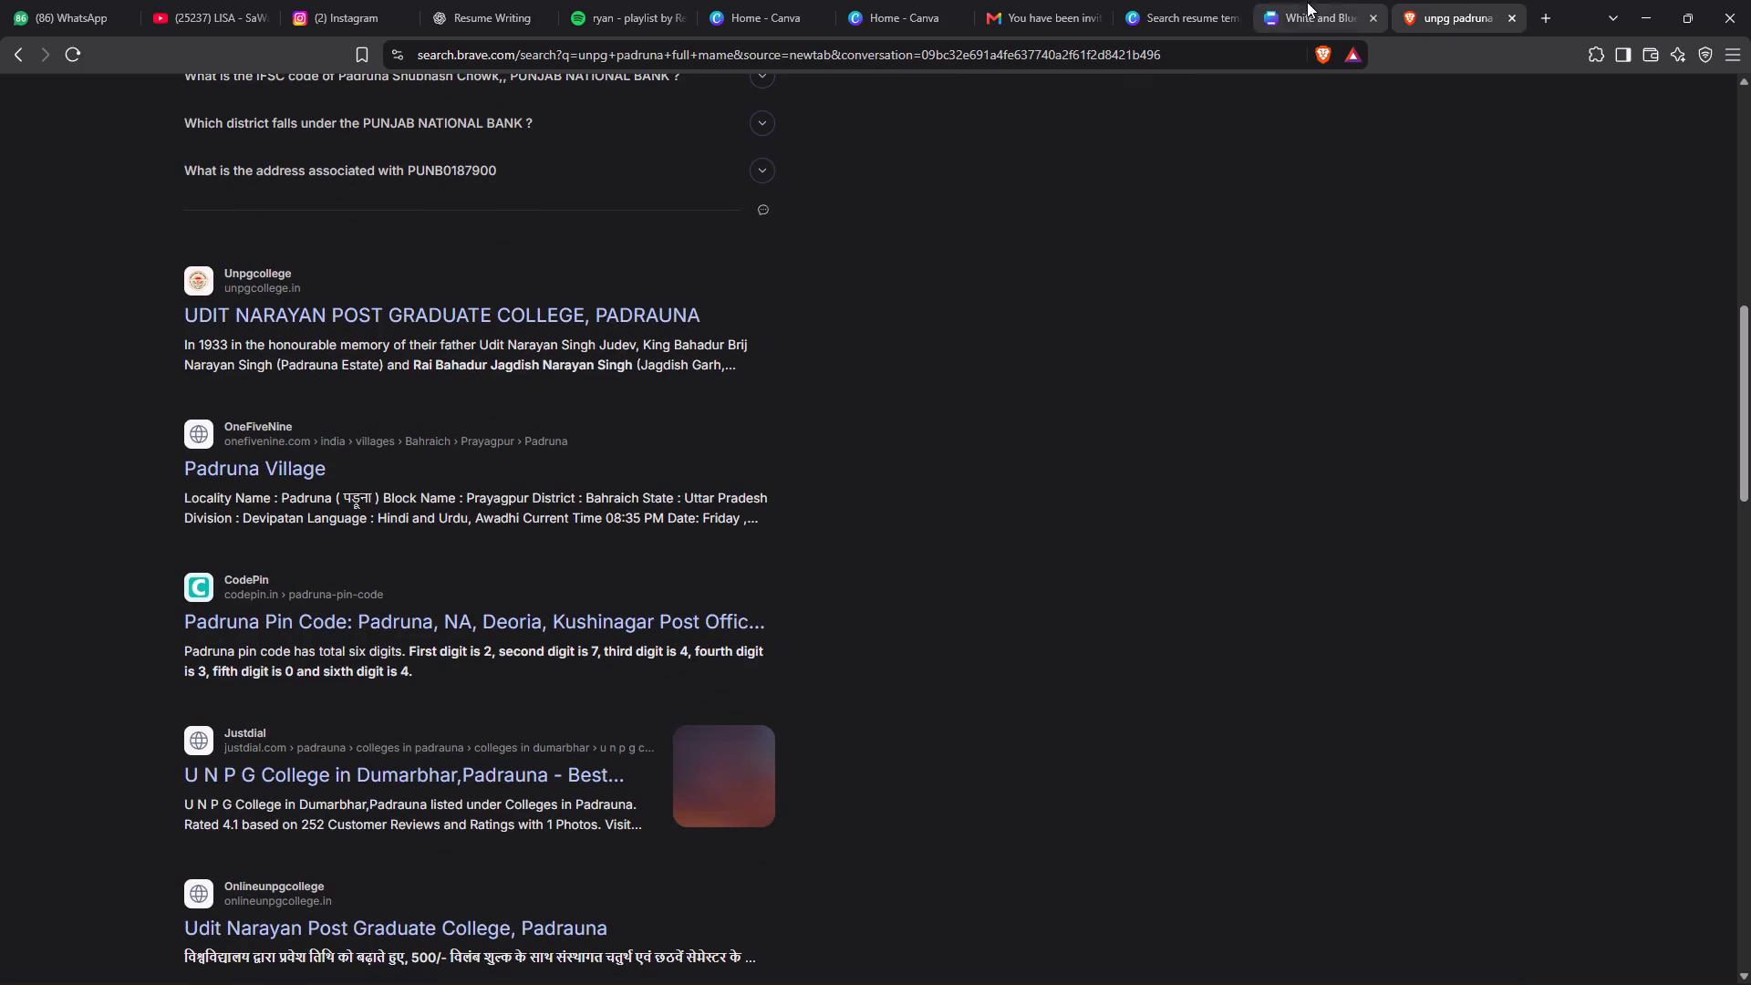
# Search for "google earth" in a new browser tab and open the Google Earth web app.
pyautogui.click(1545, 20)
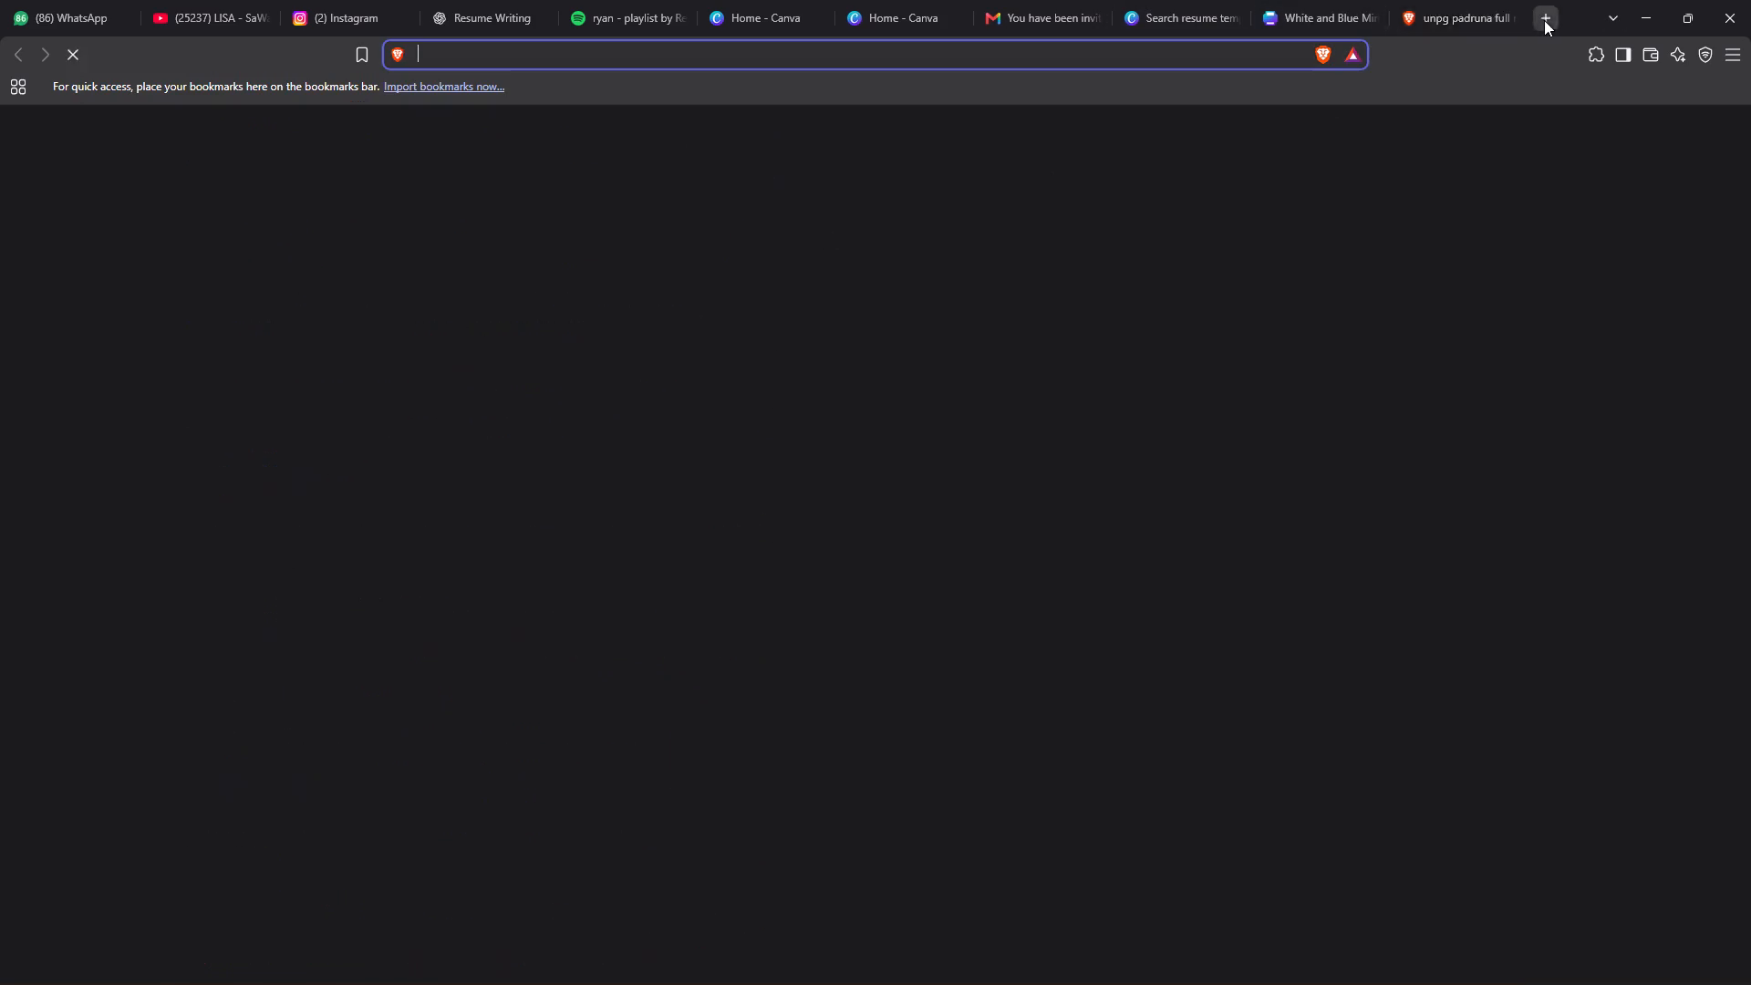
pyautogui.click(816, 254)
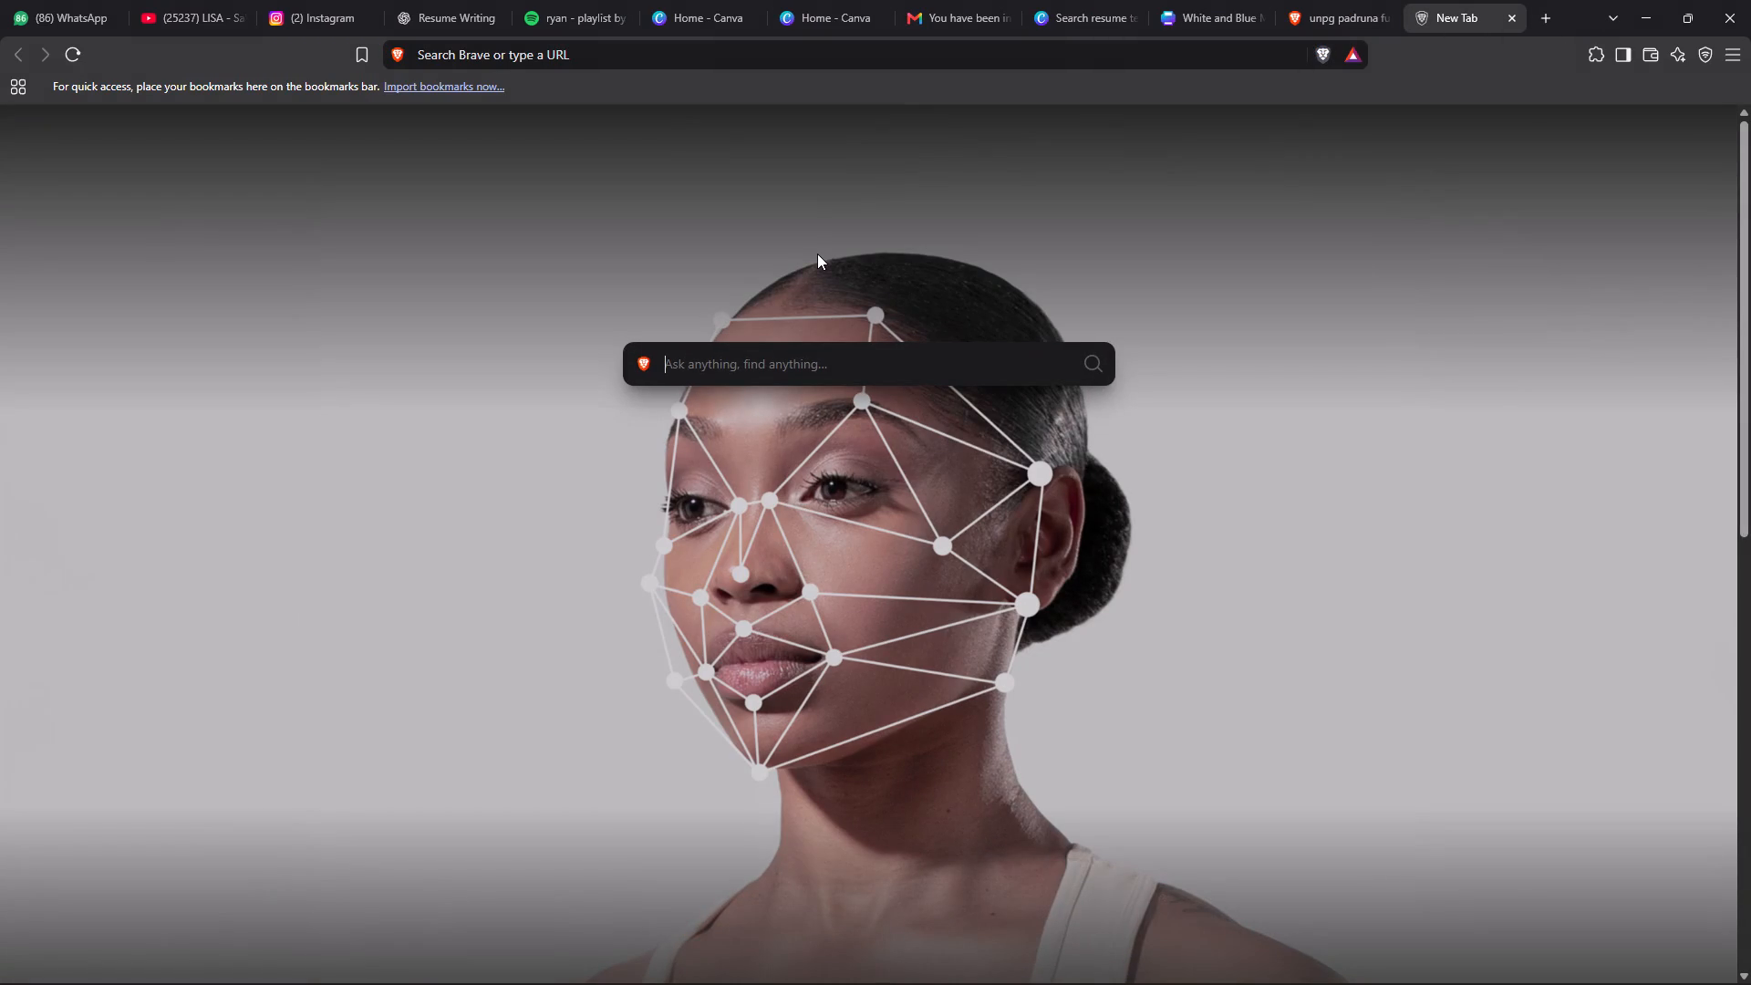
pyautogui.press('g')
pyautogui.click(753, 498)
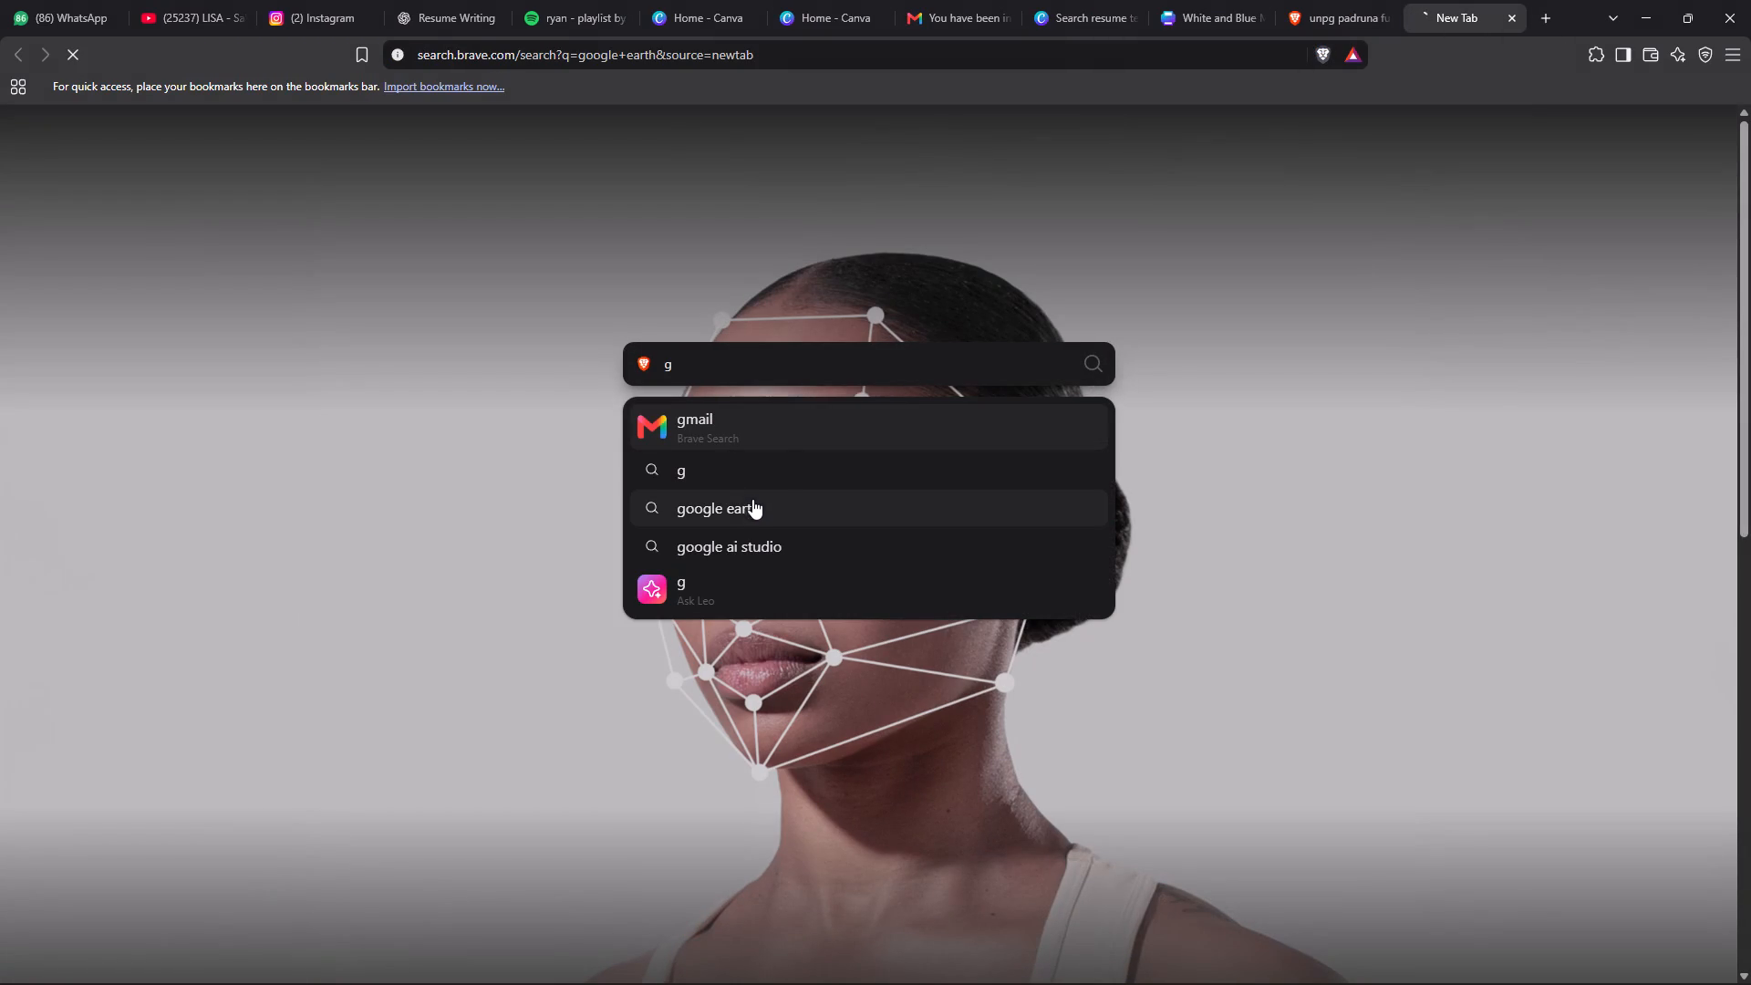
pyautogui.click(298, 555)
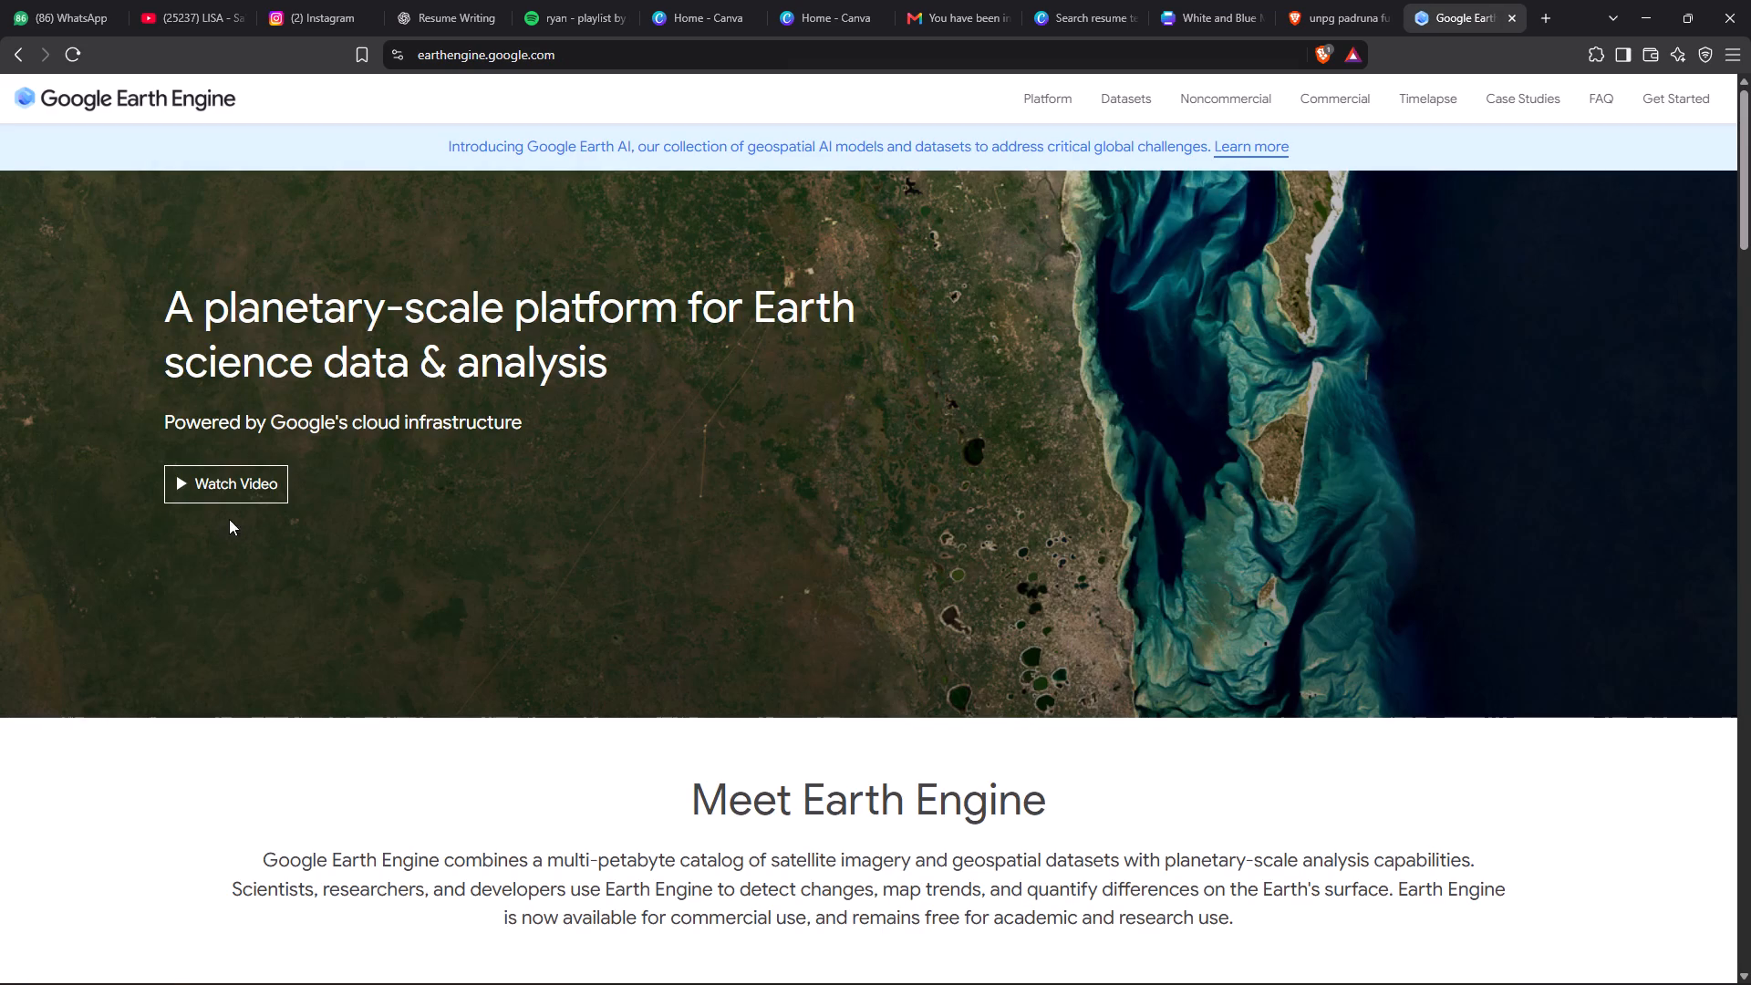
pyautogui.scroll(-6, 884, 622)
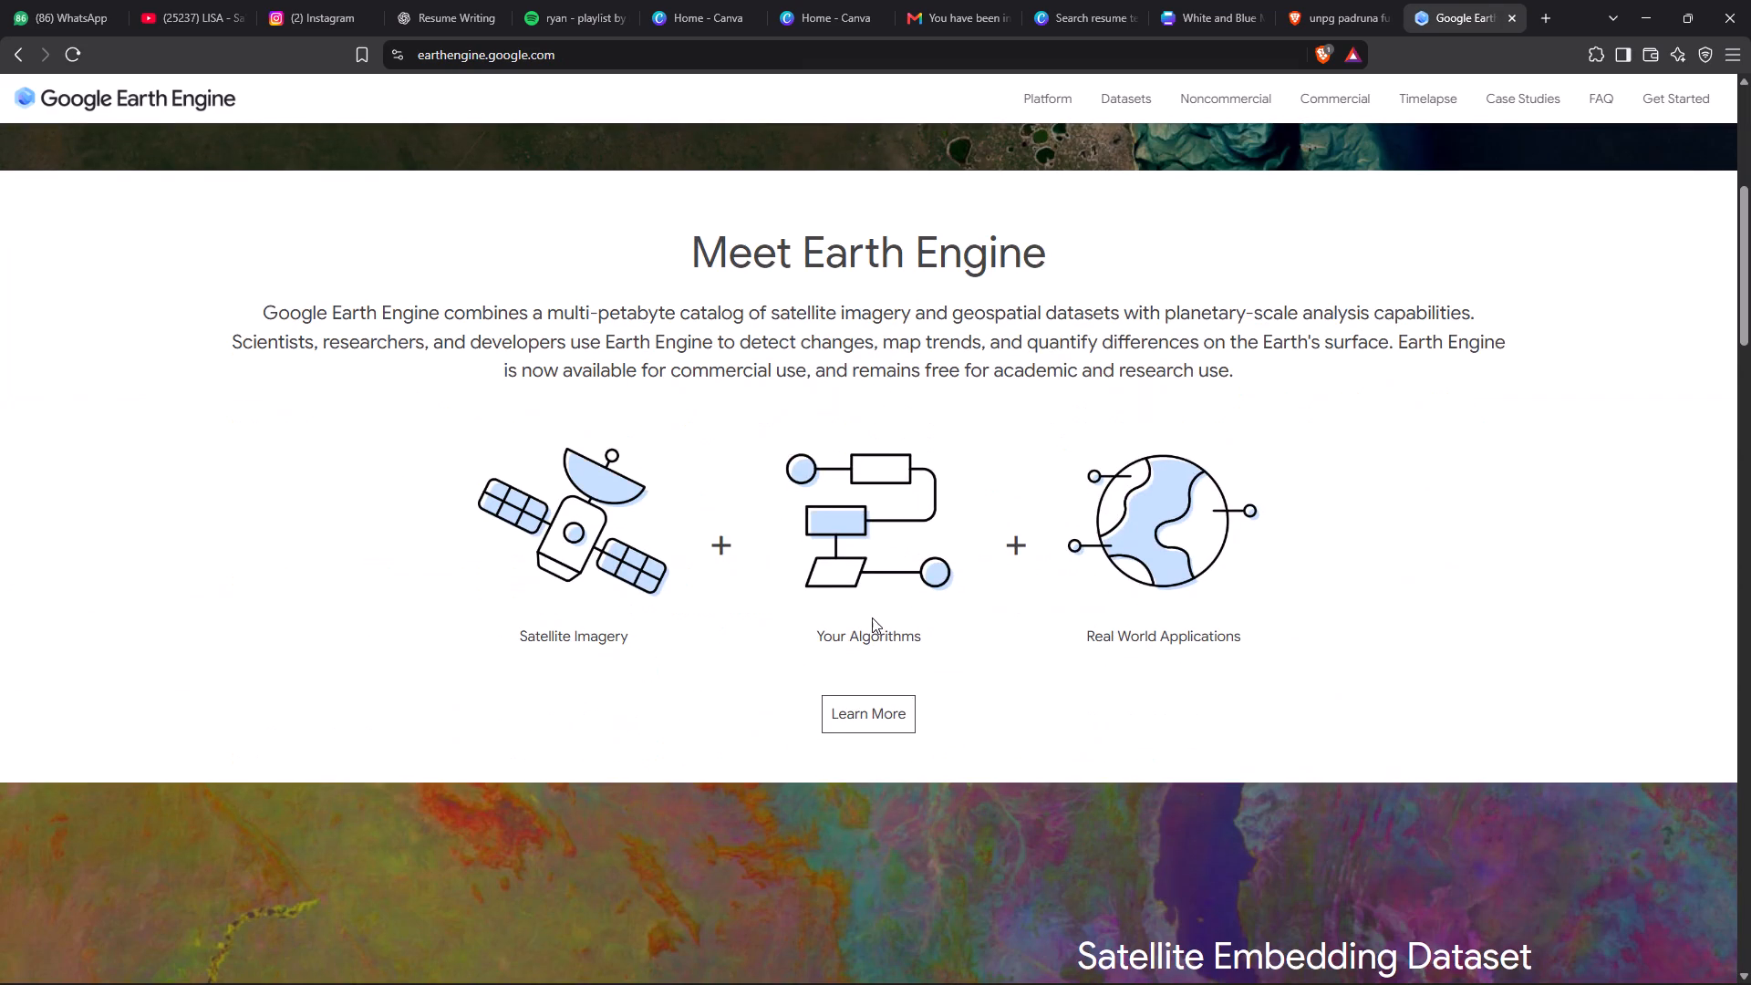
pyautogui.scroll(-16, 903, 679)
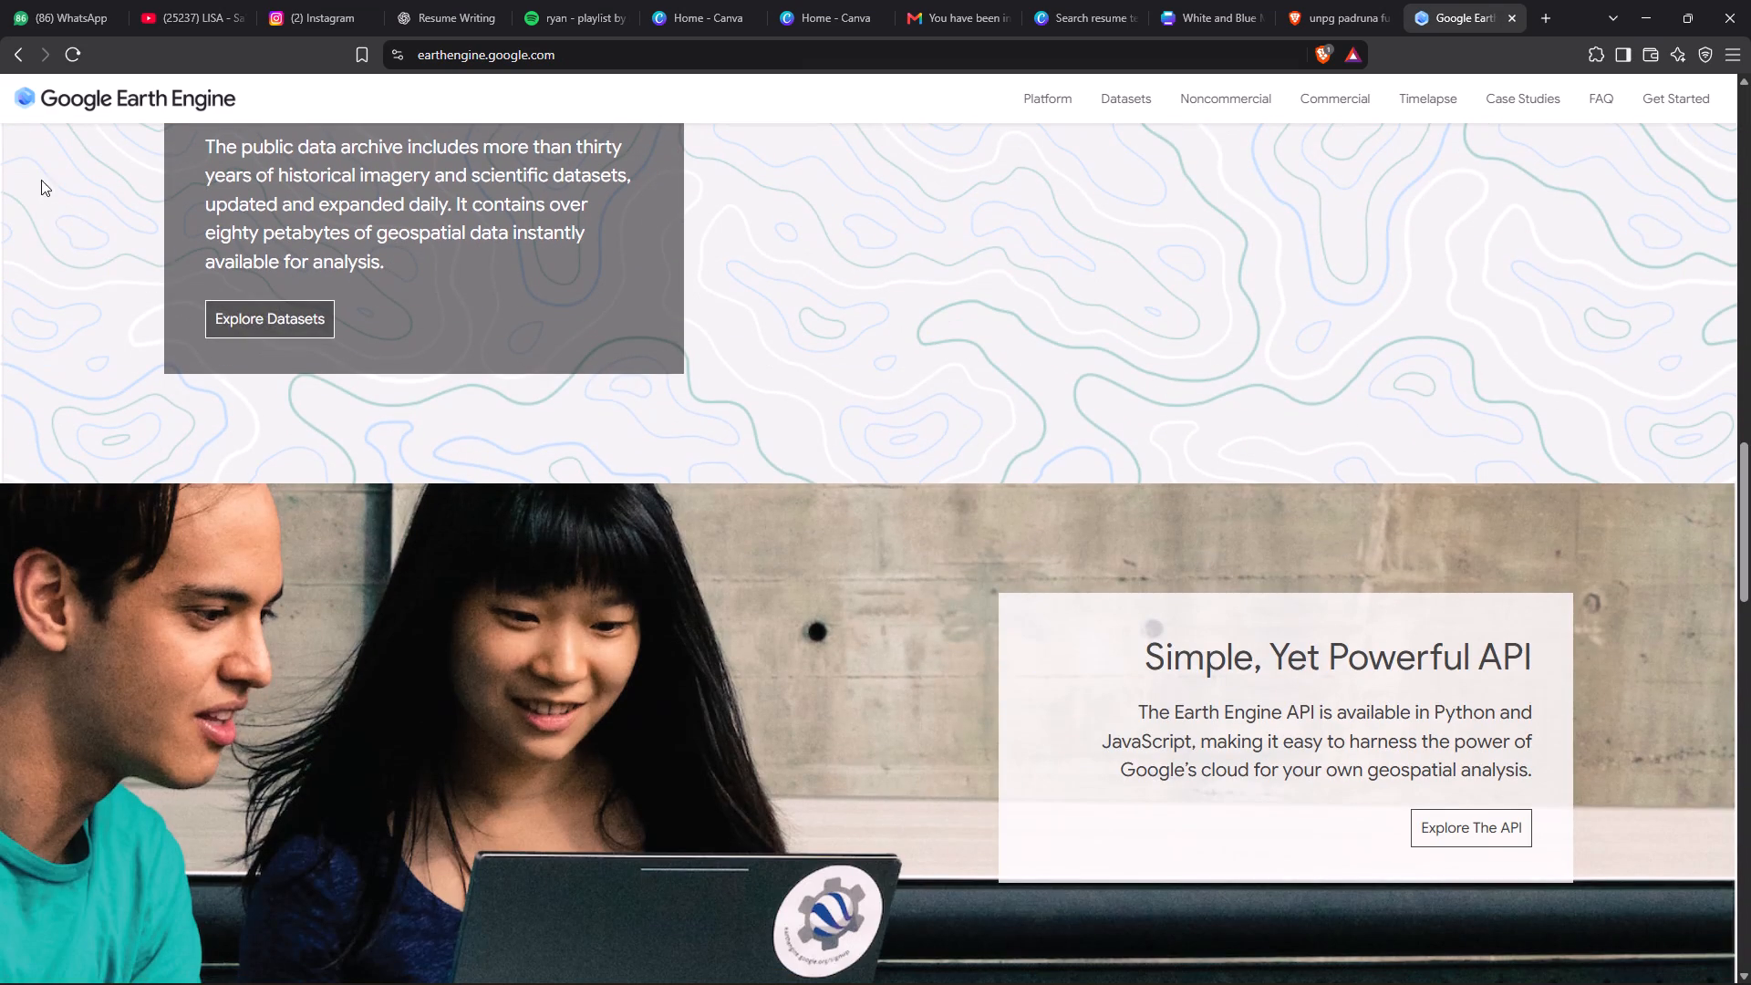
pyautogui.click(11, 55)
pyautogui.scroll(-10, 454, 586)
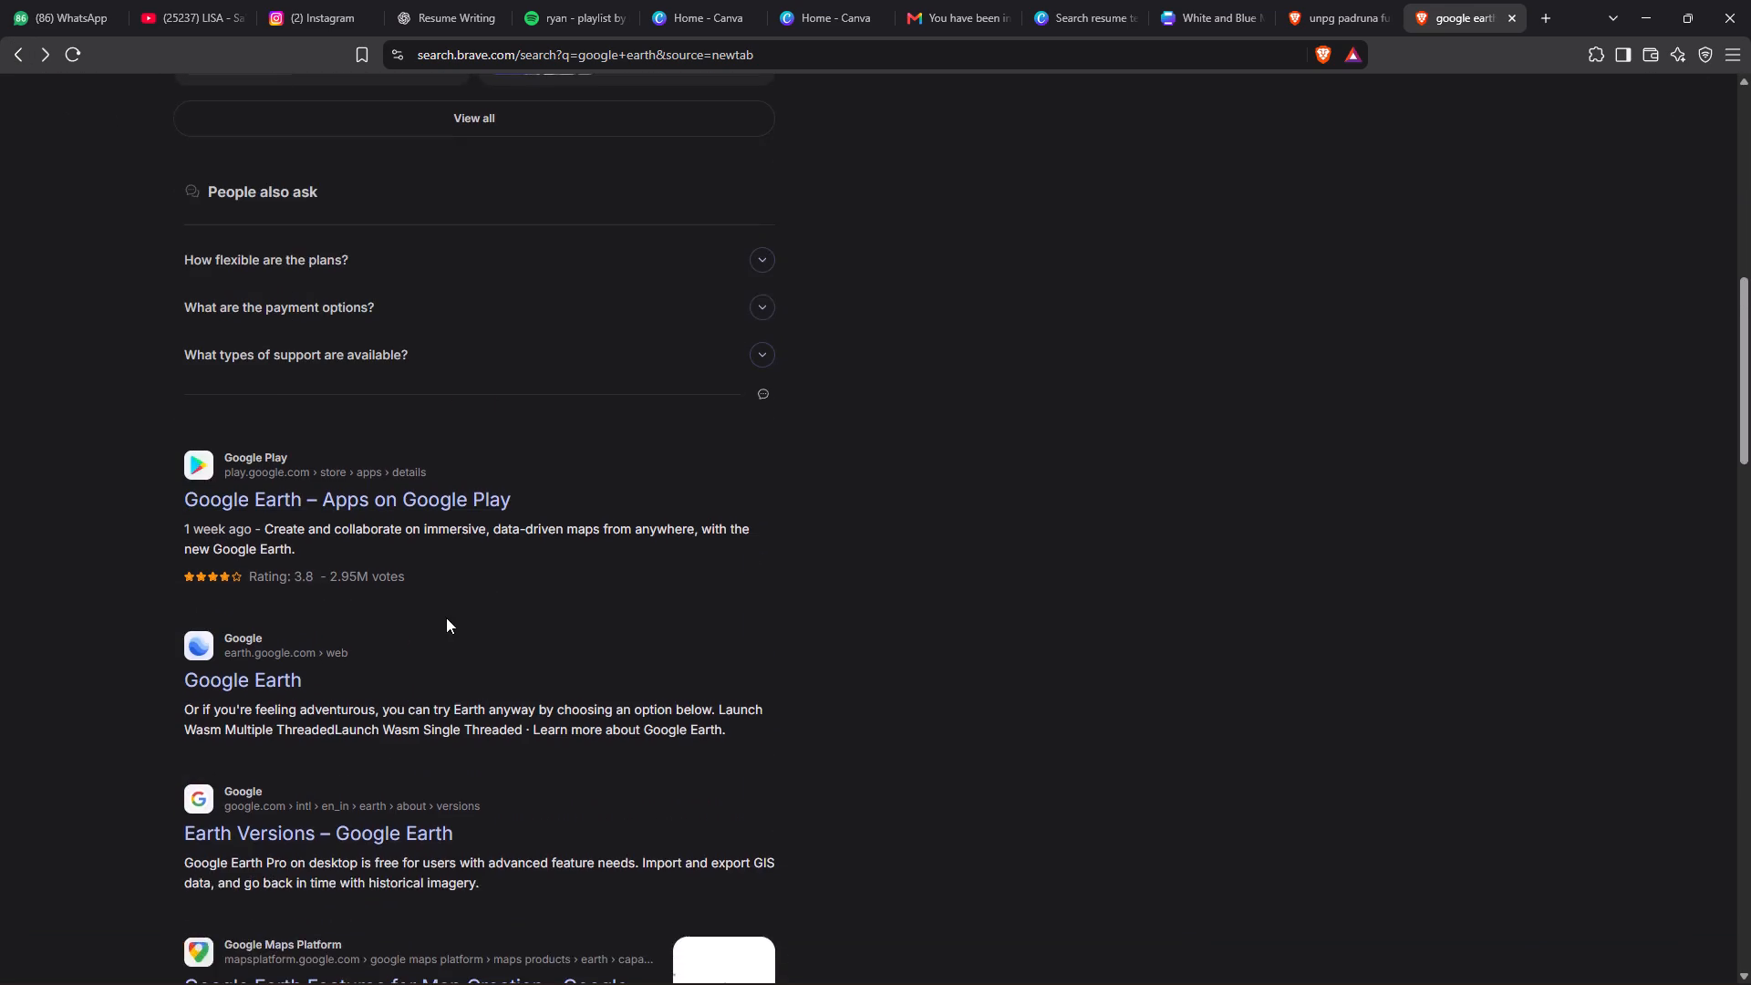
pyautogui.scroll(-3, 446, 617)
pyautogui.click(209, 390)
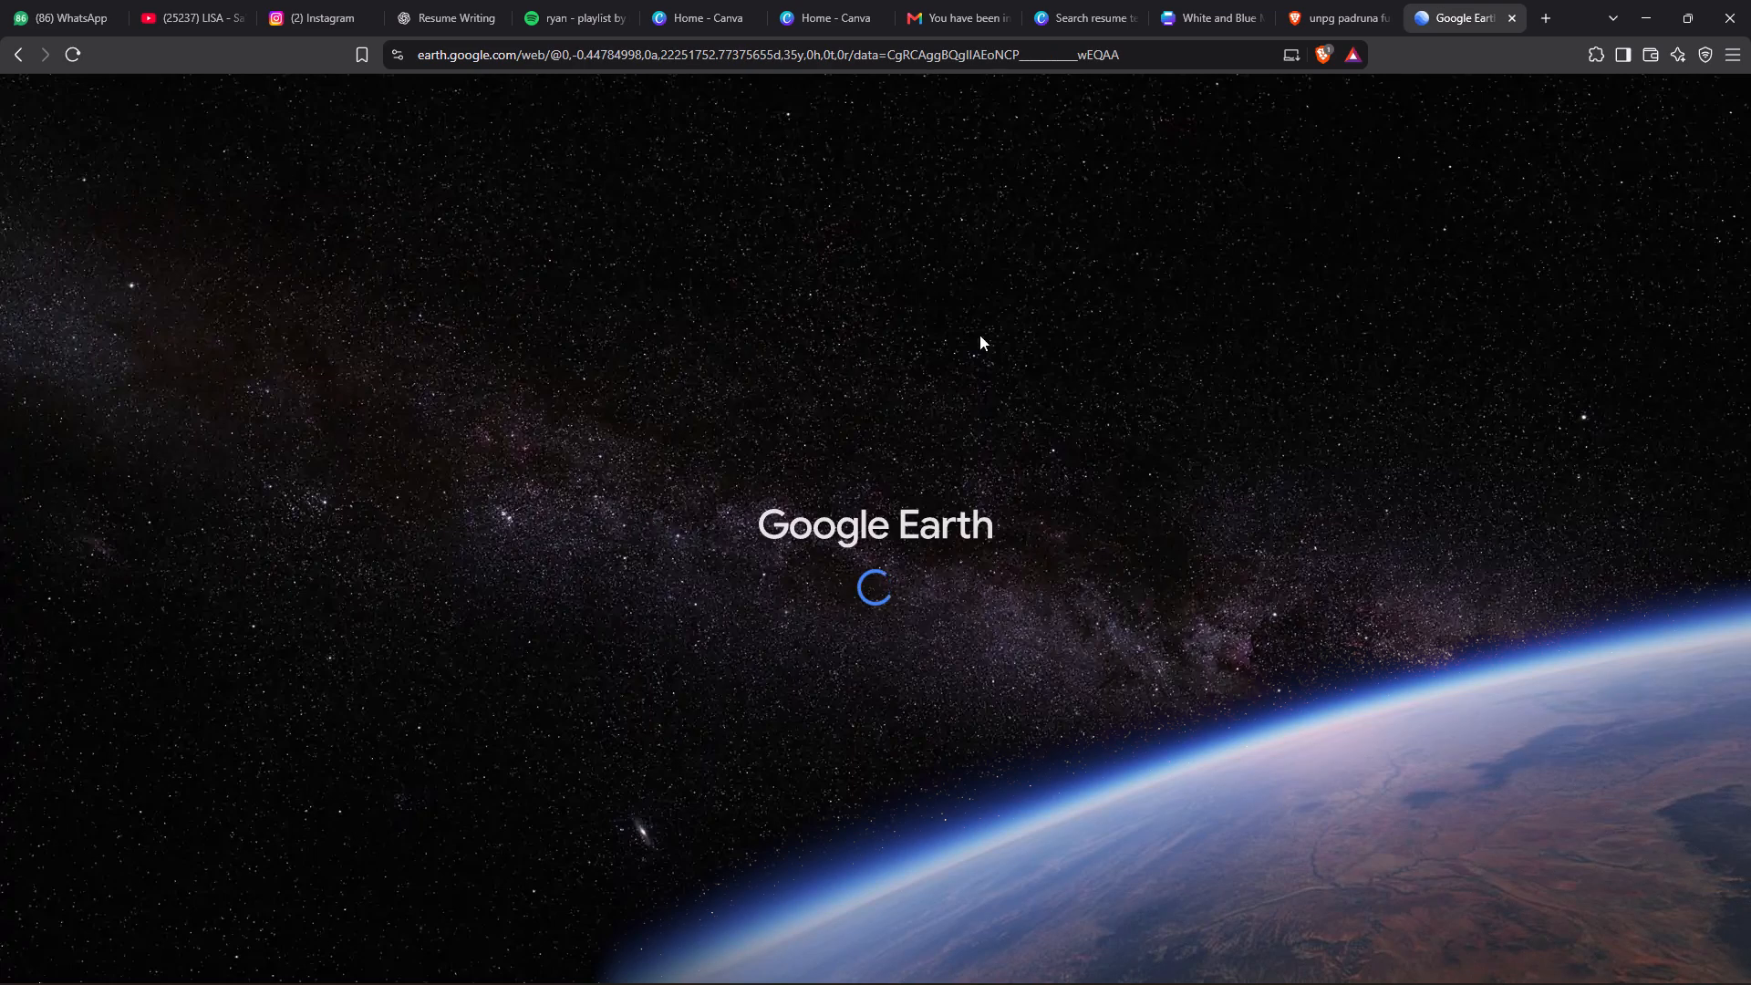
pyautogui.click(1461, 112)
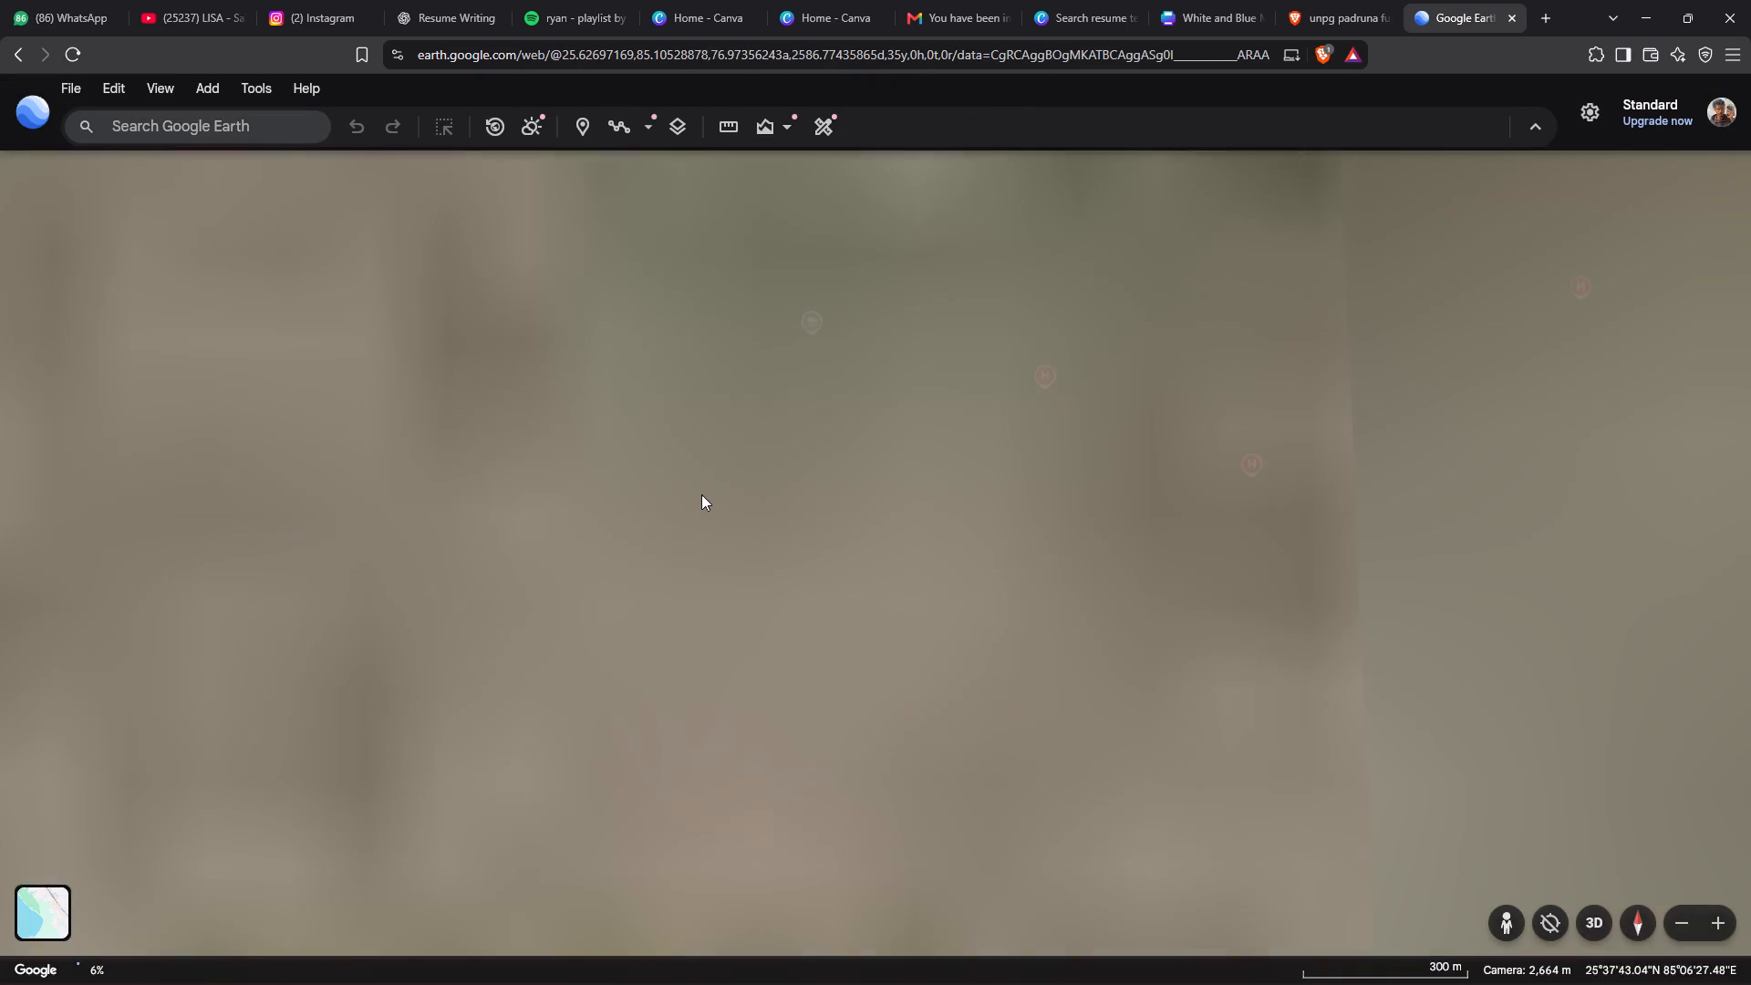
# Find Padrauna on the satellite map and zoom in to the Udit Narayan Intermediate College grounds.
pyautogui.scroll(-20, 694, 492)
pyautogui.moveTo(576, 482); pyautogui.dragTo(1314, 500)
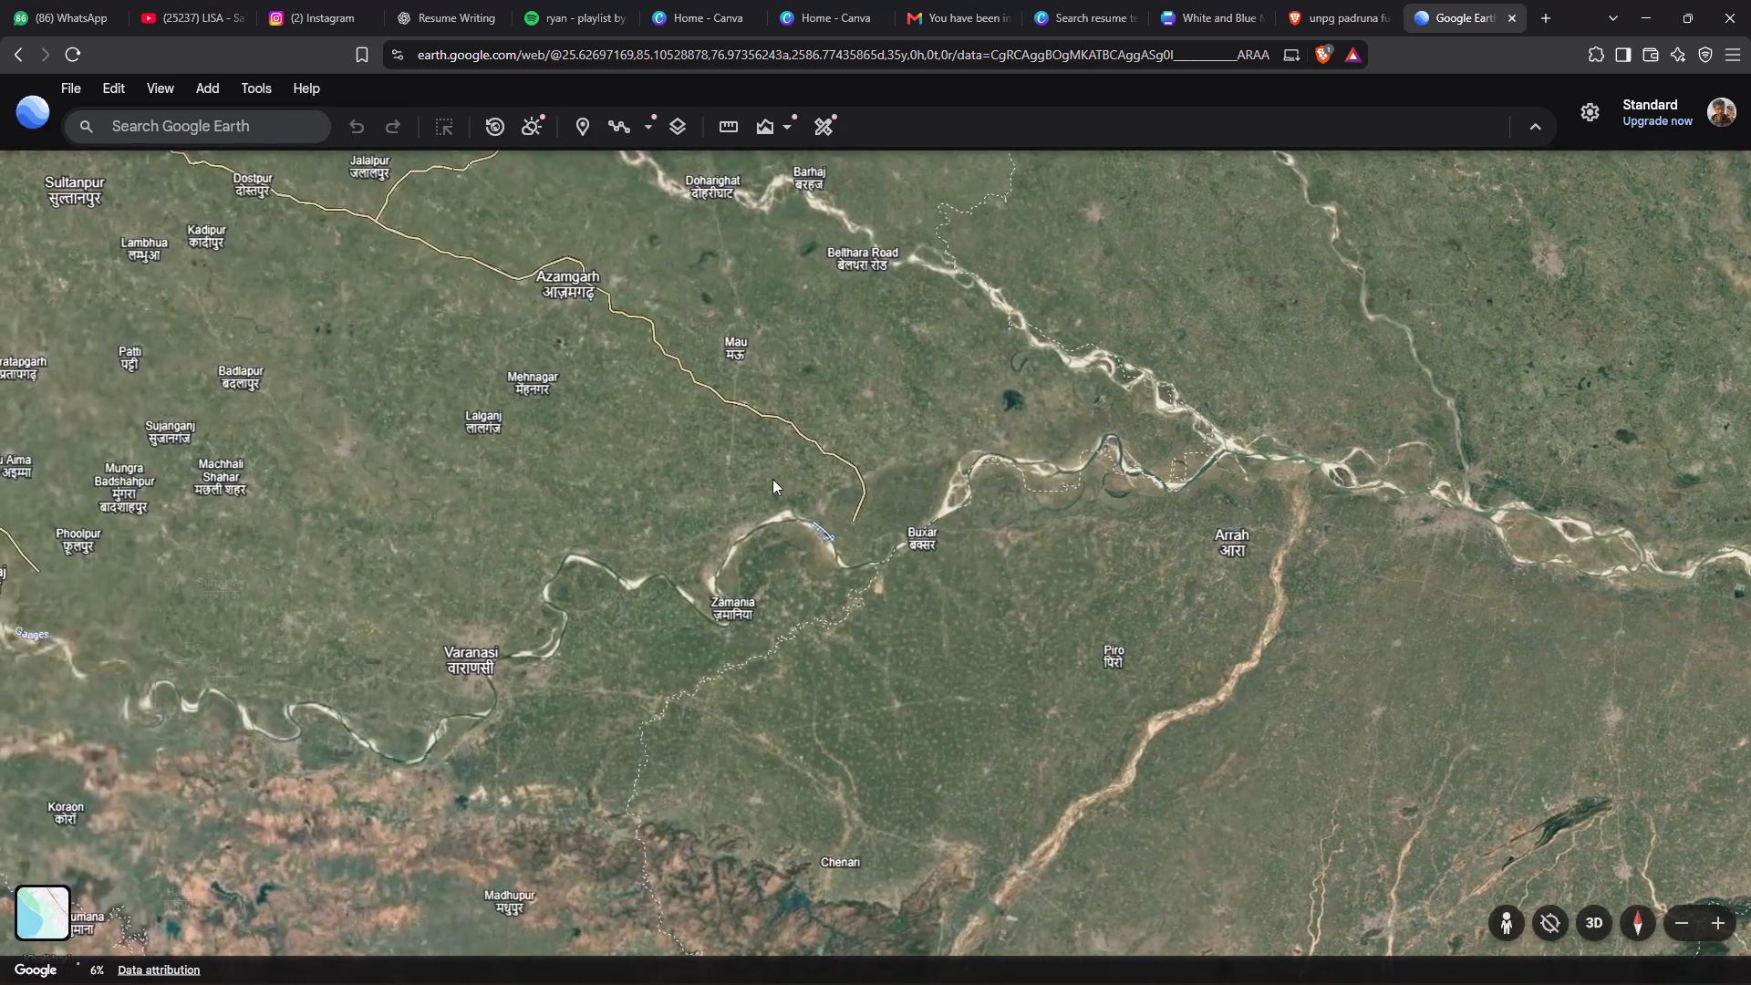
pyautogui.moveTo(656, 472); pyautogui.dragTo(658, 660)
pyautogui.scroll(5, 855, 399)
pyautogui.moveTo(857, 388); pyautogui.dragTo(746, 769)
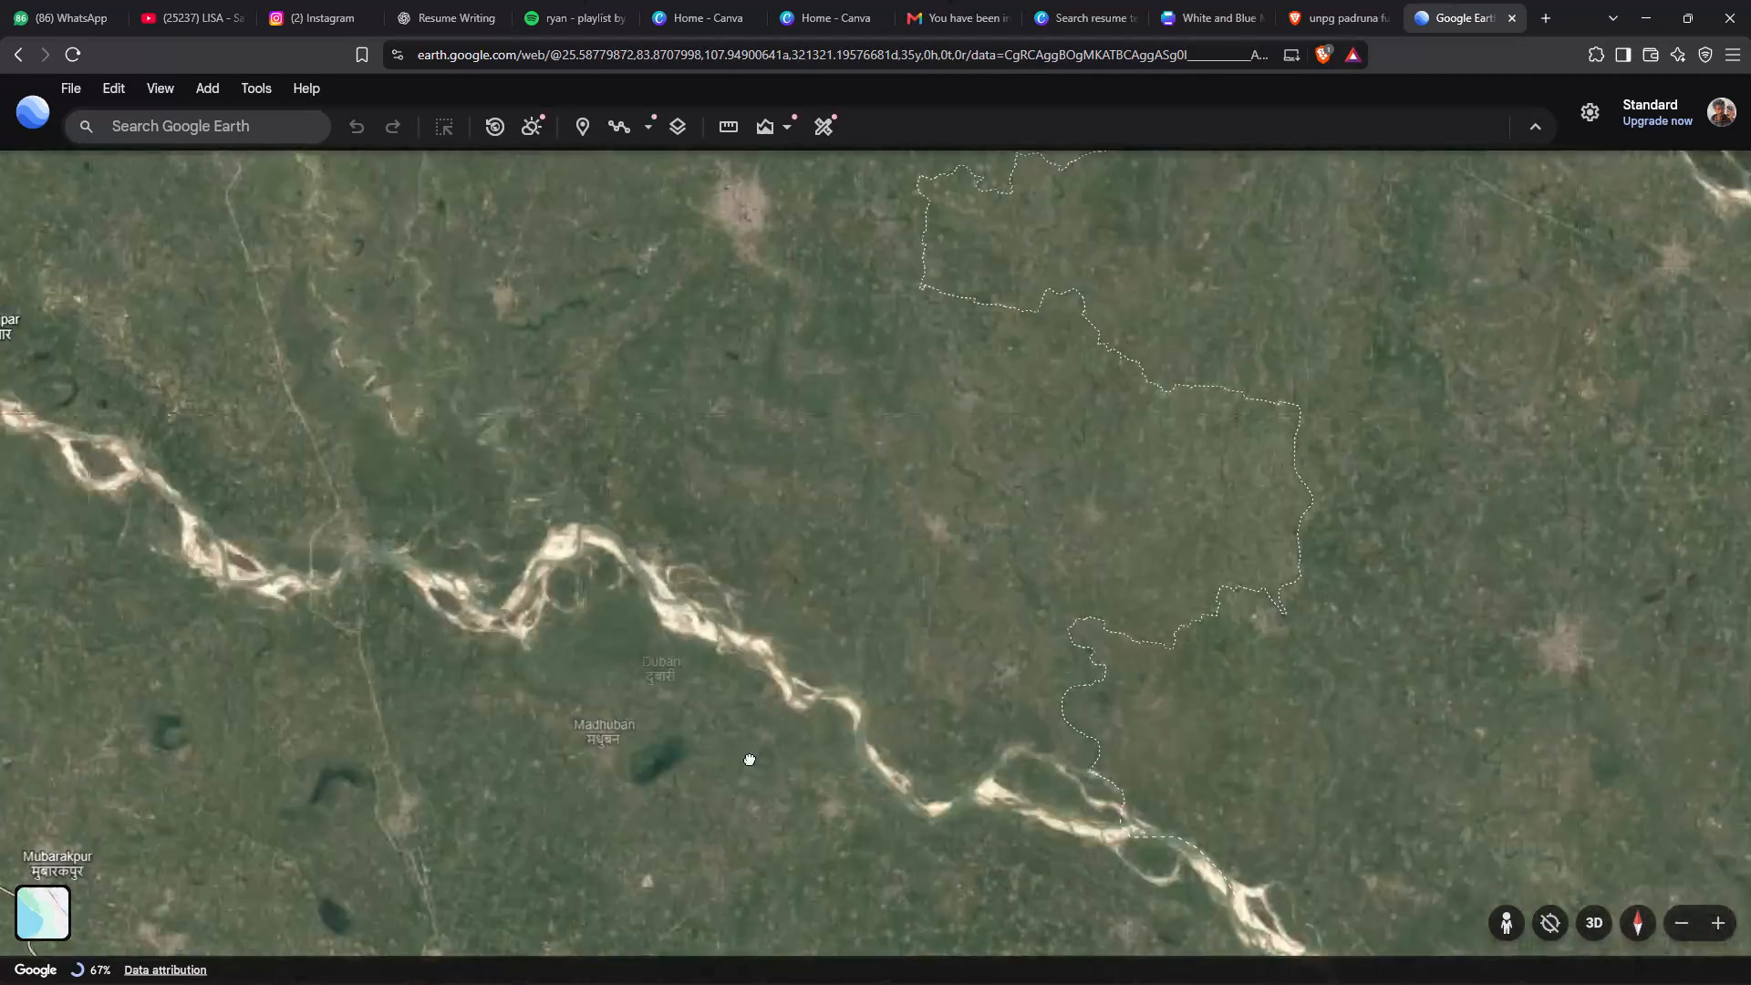
pyautogui.moveTo(746, 769); pyautogui.dragTo(726, 835)
pyautogui.scroll(-4, 815, 641)
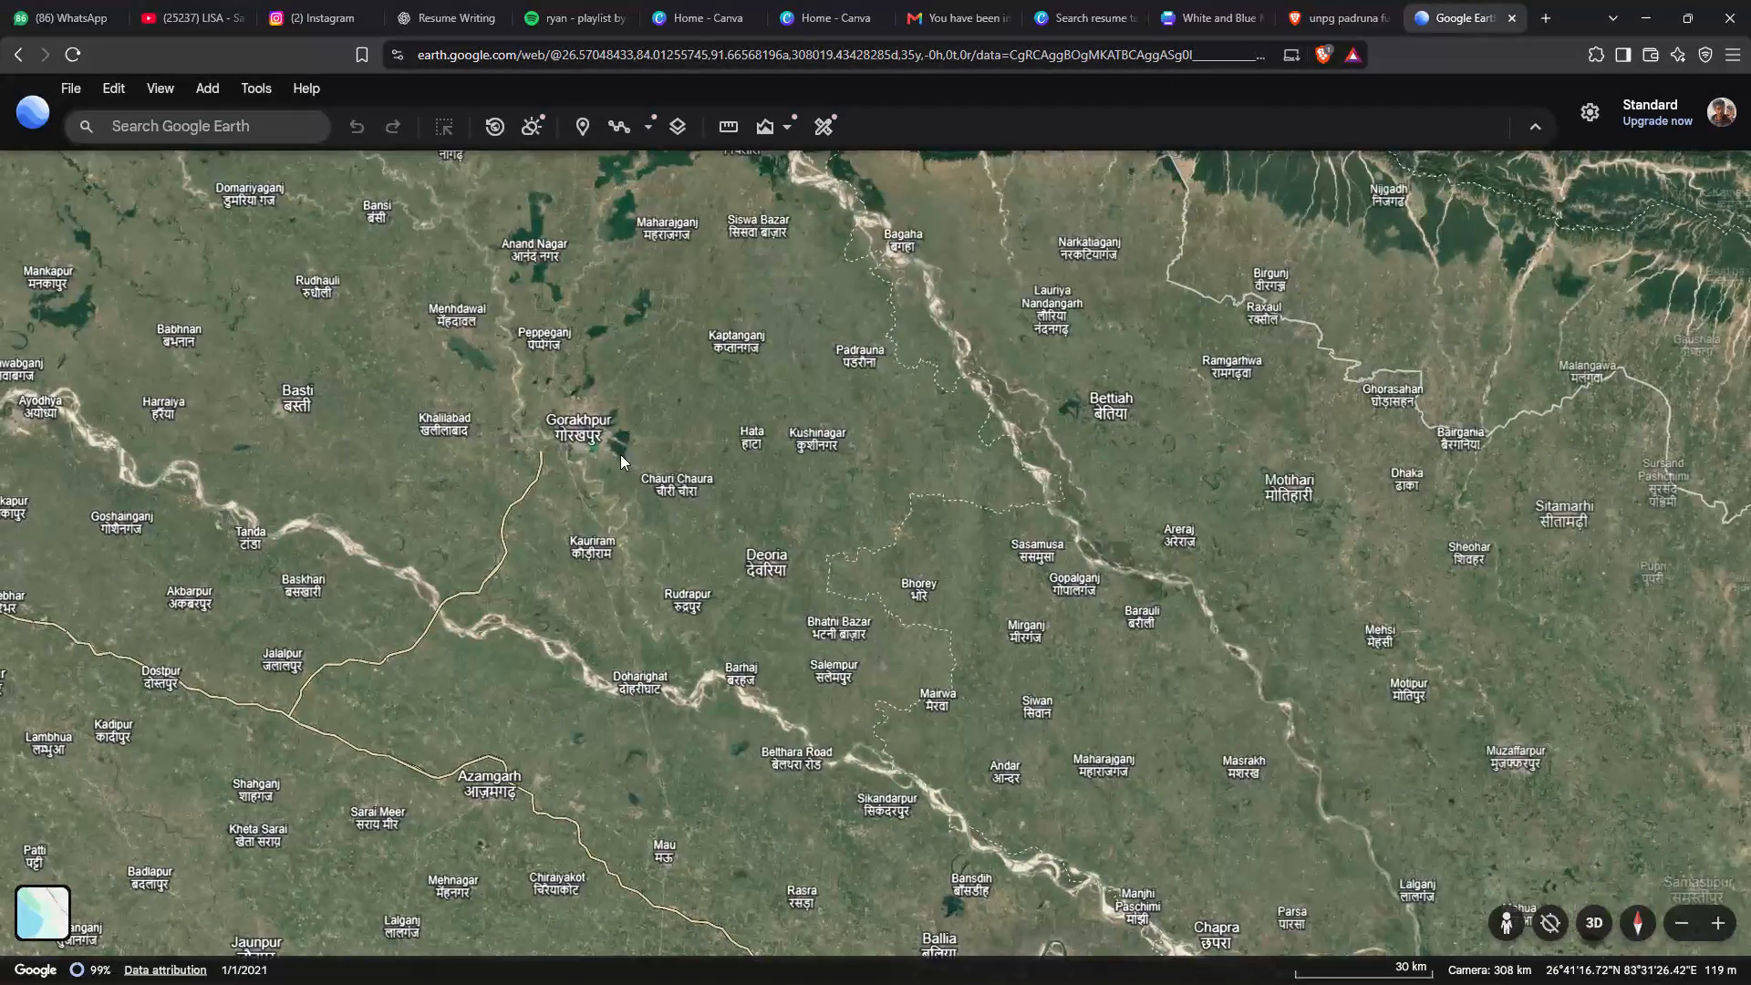
pyautogui.scroll(2, 877, 422)
pyautogui.scroll(3, 852, 327)
pyautogui.moveTo(850, 325); pyautogui.dragTo(858, 493)
pyautogui.scroll(4, 860, 468)
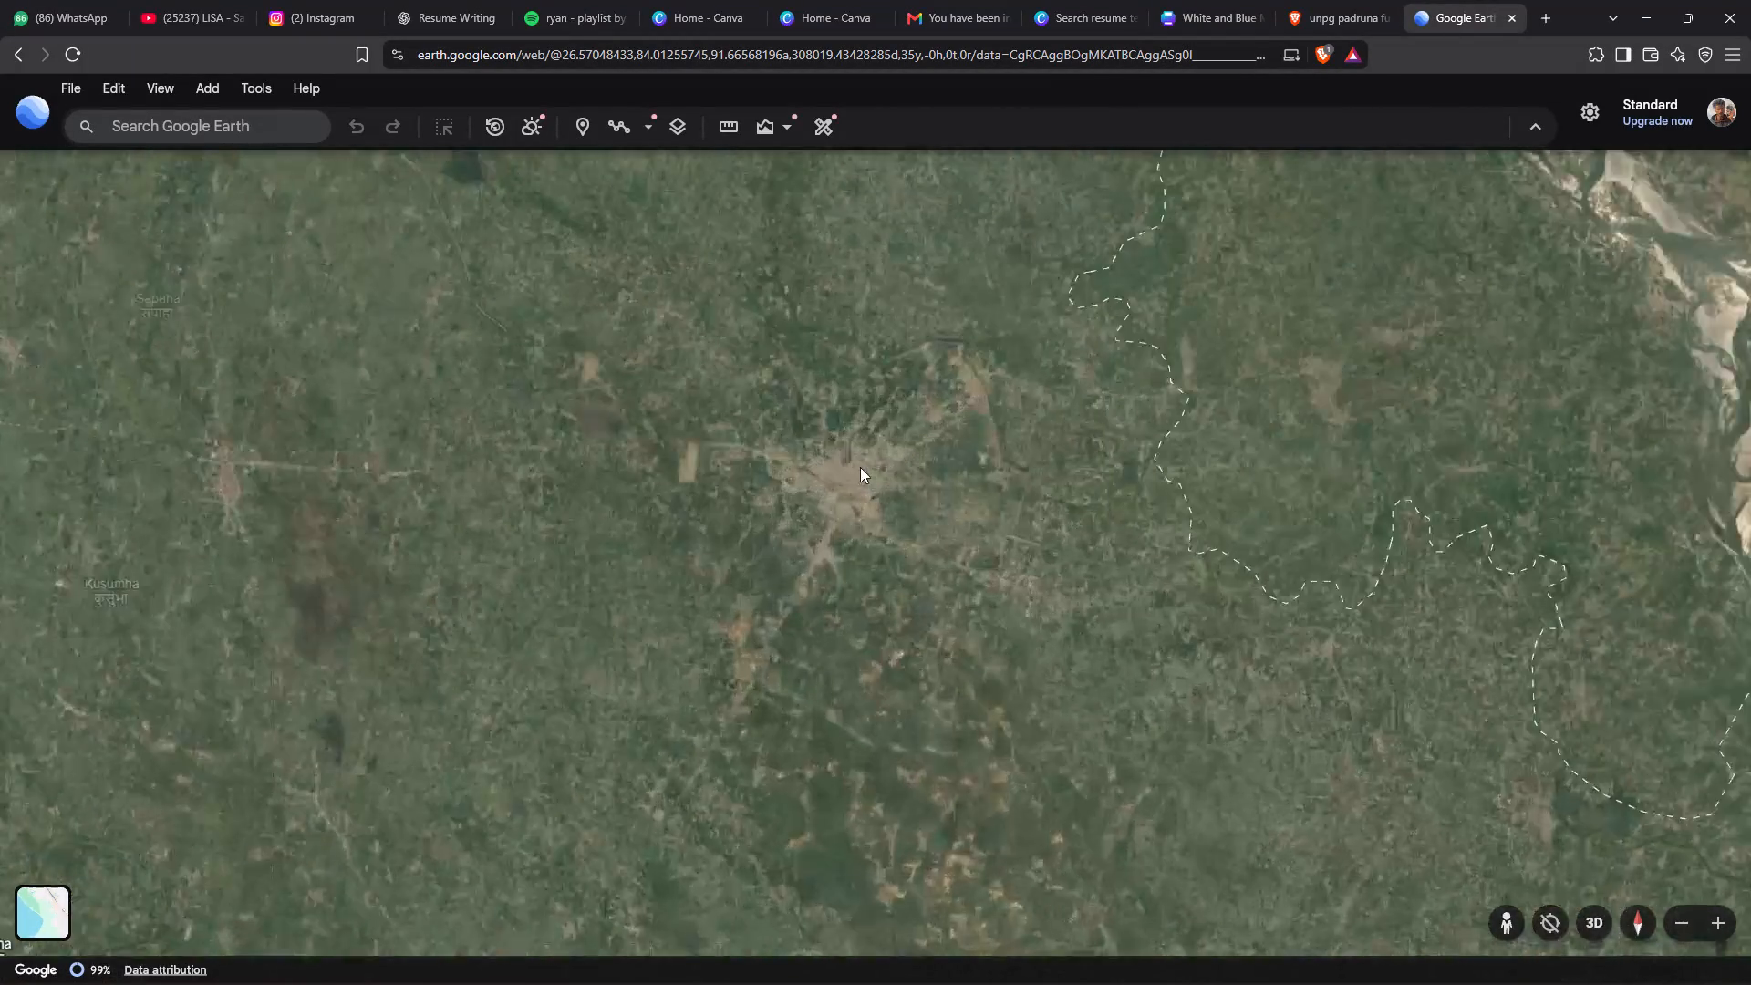
pyautogui.scroll(12, 860, 467)
pyautogui.moveTo(766, 587); pyautogui.dragTo(886, 285)
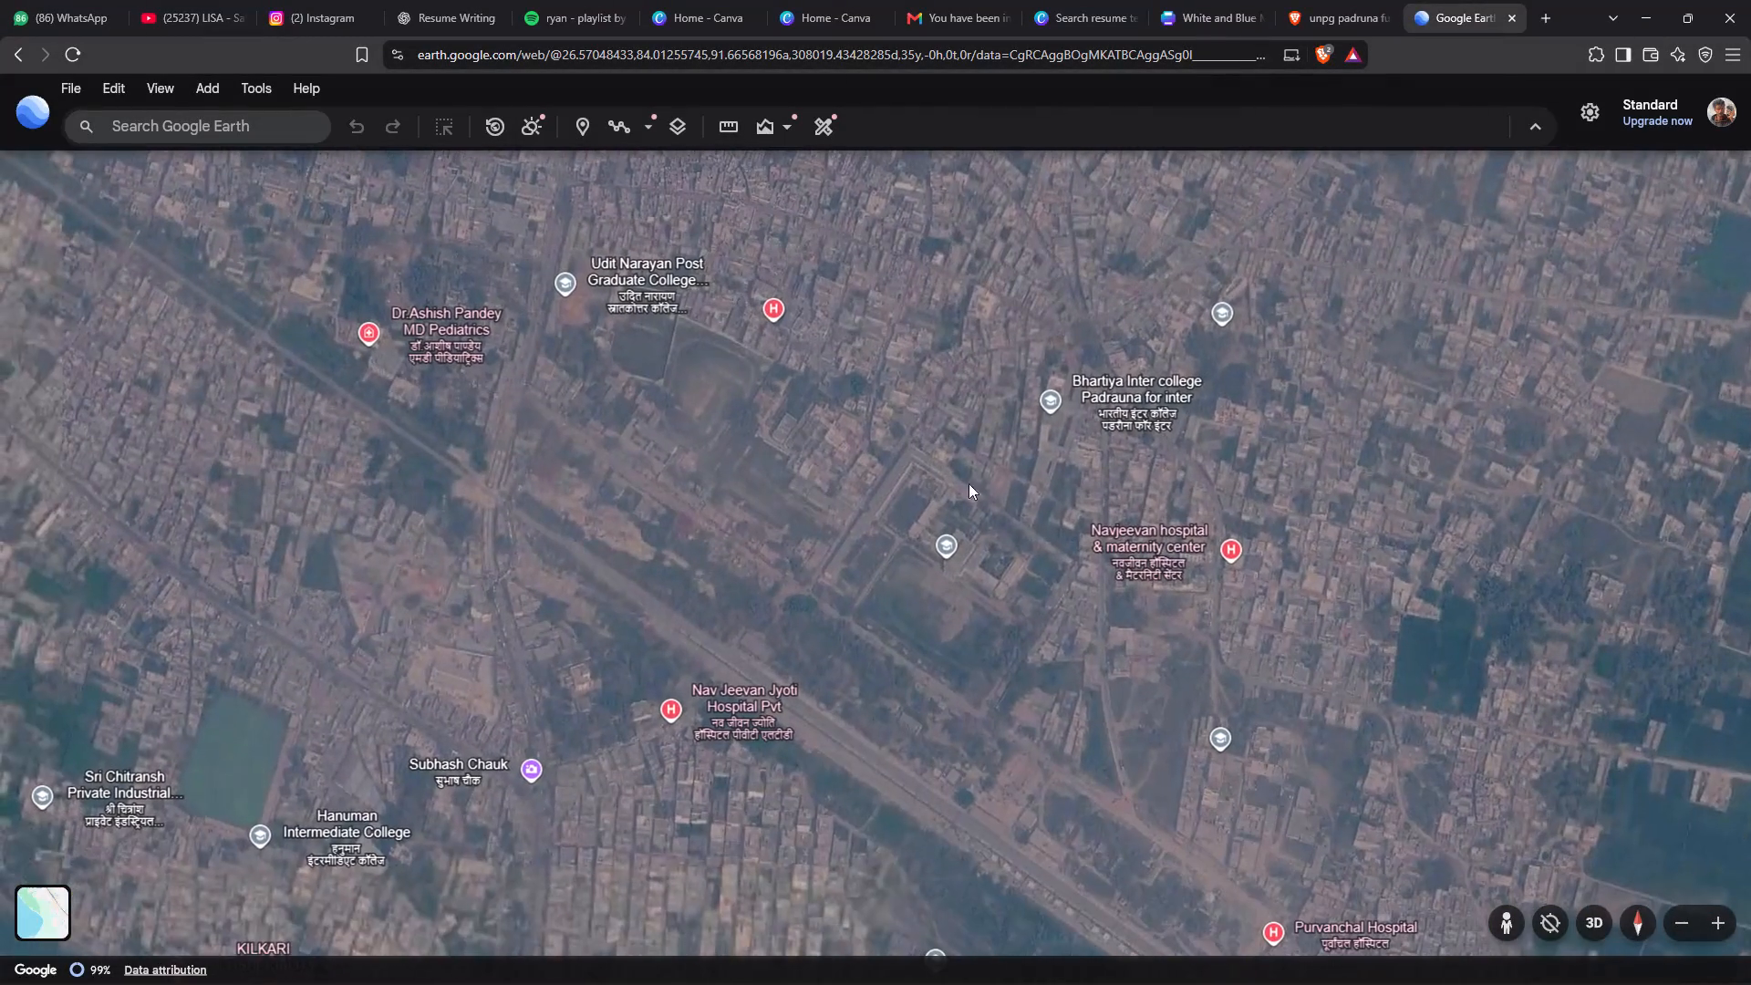
pyautogui.scroll(5, 964, 563)
pyautogui.moveTo(907, 599); pyautogui.dragTo(885, 410)
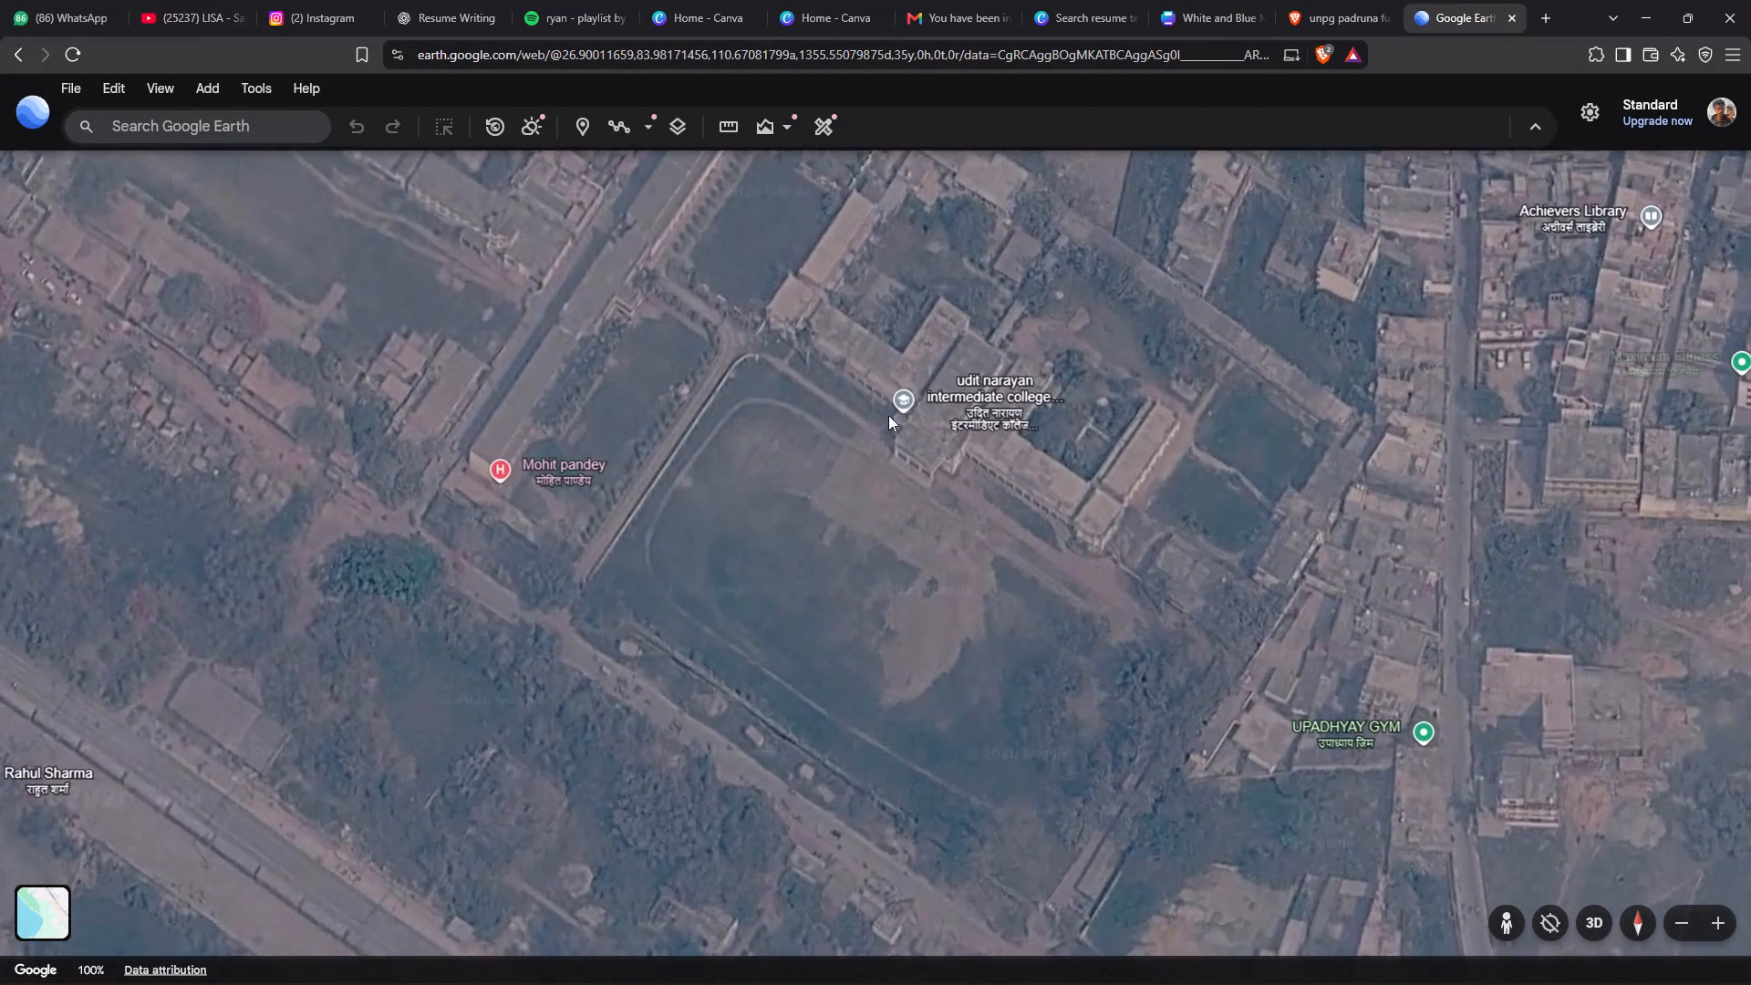
# Examine the satellite imagery around Udit Narayan Intermediate College and the neighbouring blocks.
pyautogui.scroll(-3, 901, 550)
pyautogui.moveTo(881, 546); pyautogui.dragTo(880, 670)
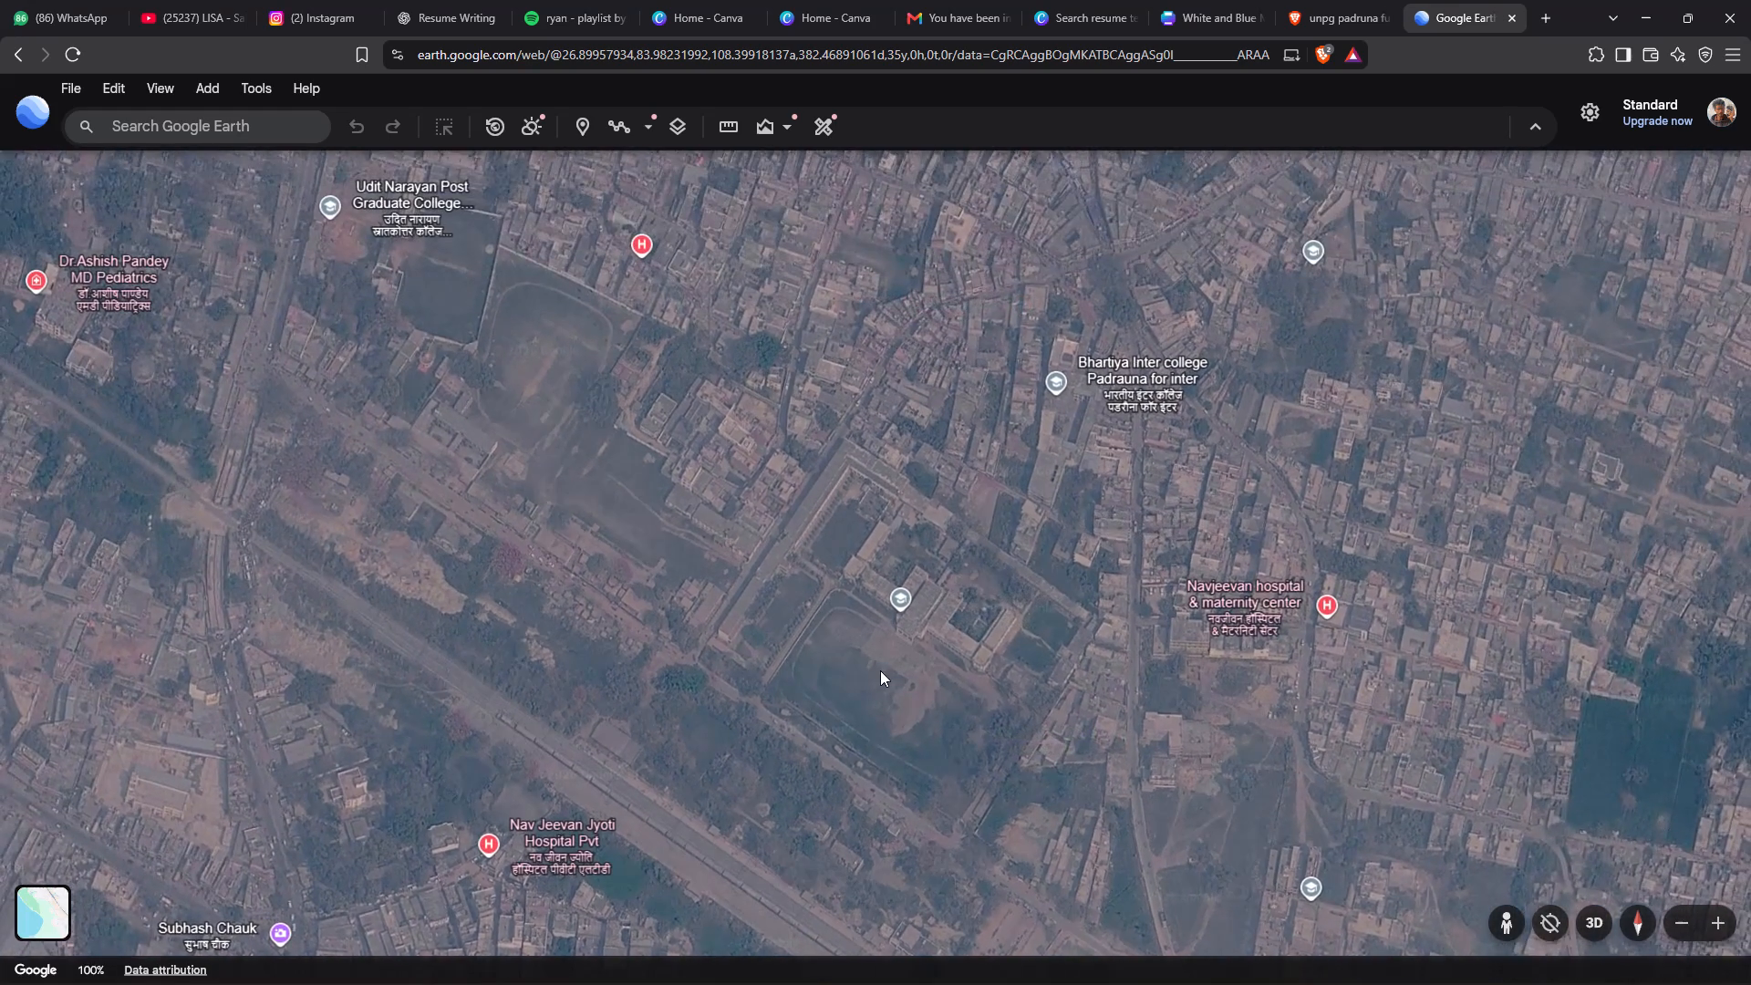
pyautogui.scroll(1, 880, 670)
pyautogui.moveTo(835, 637); pyautogui.dragTo(870, 700)
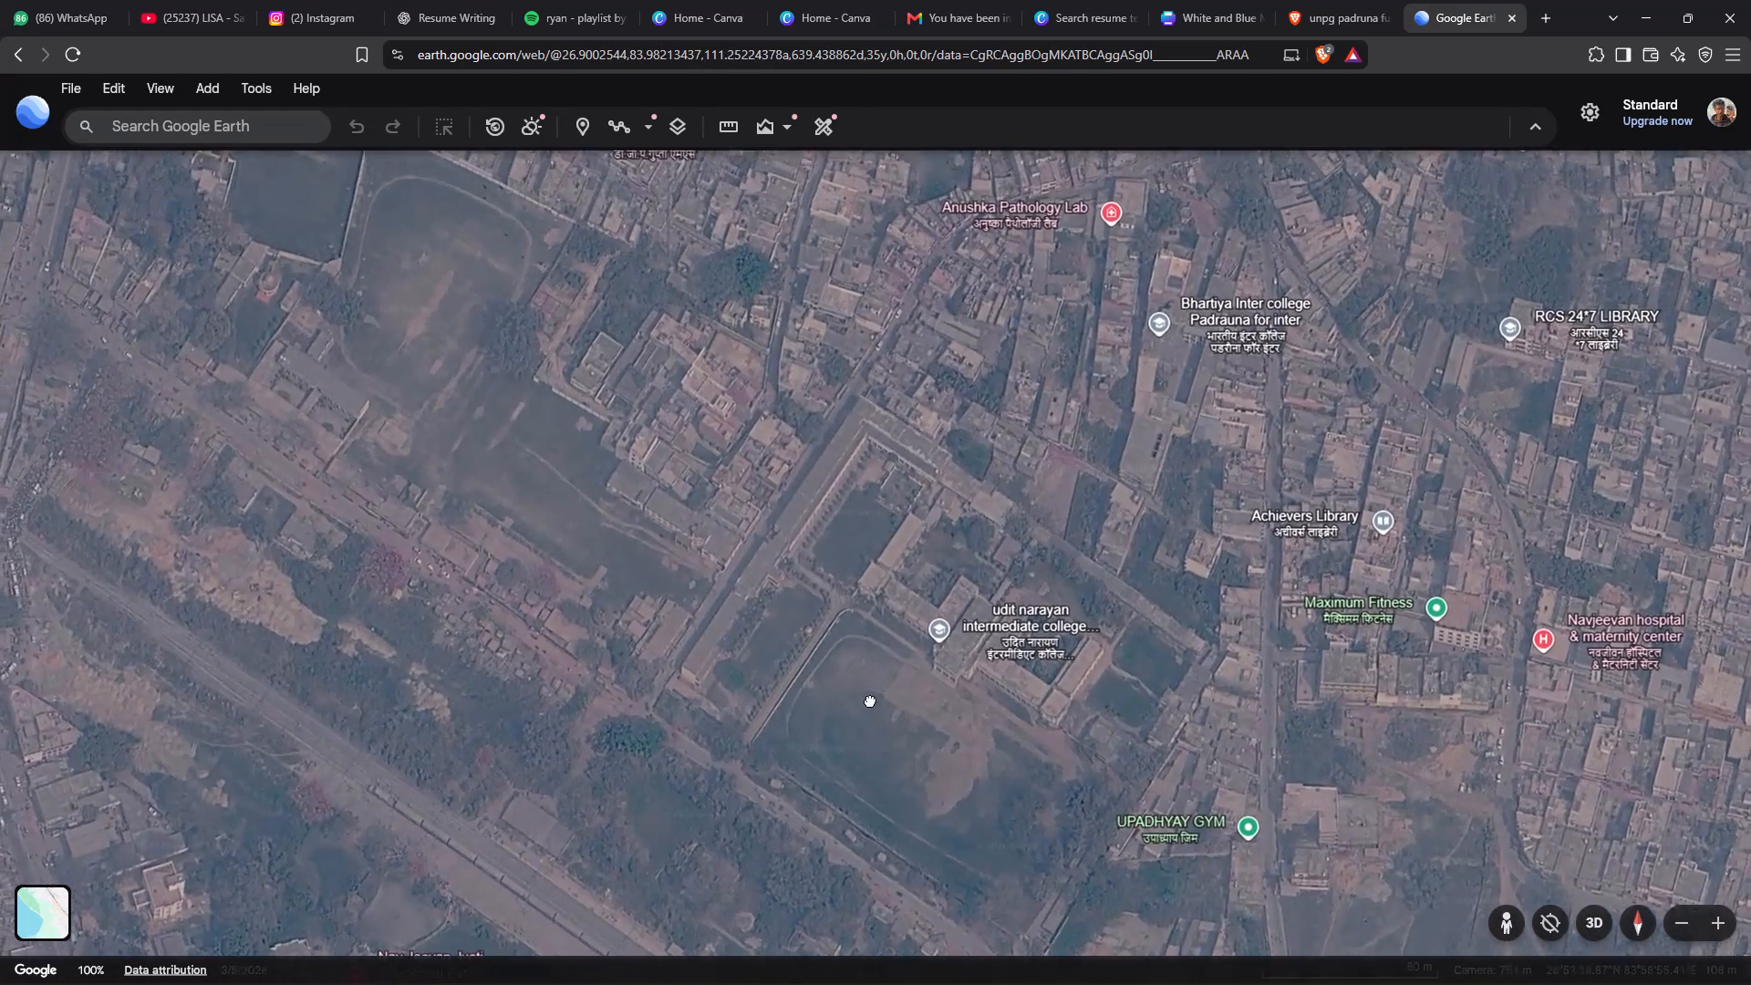
pyautogui.moveTo(870, 700); pyautogui.dragTo(882, 735)
pyautogui.moveTo(928, 783); pyautogui.dragTo(946, 752)
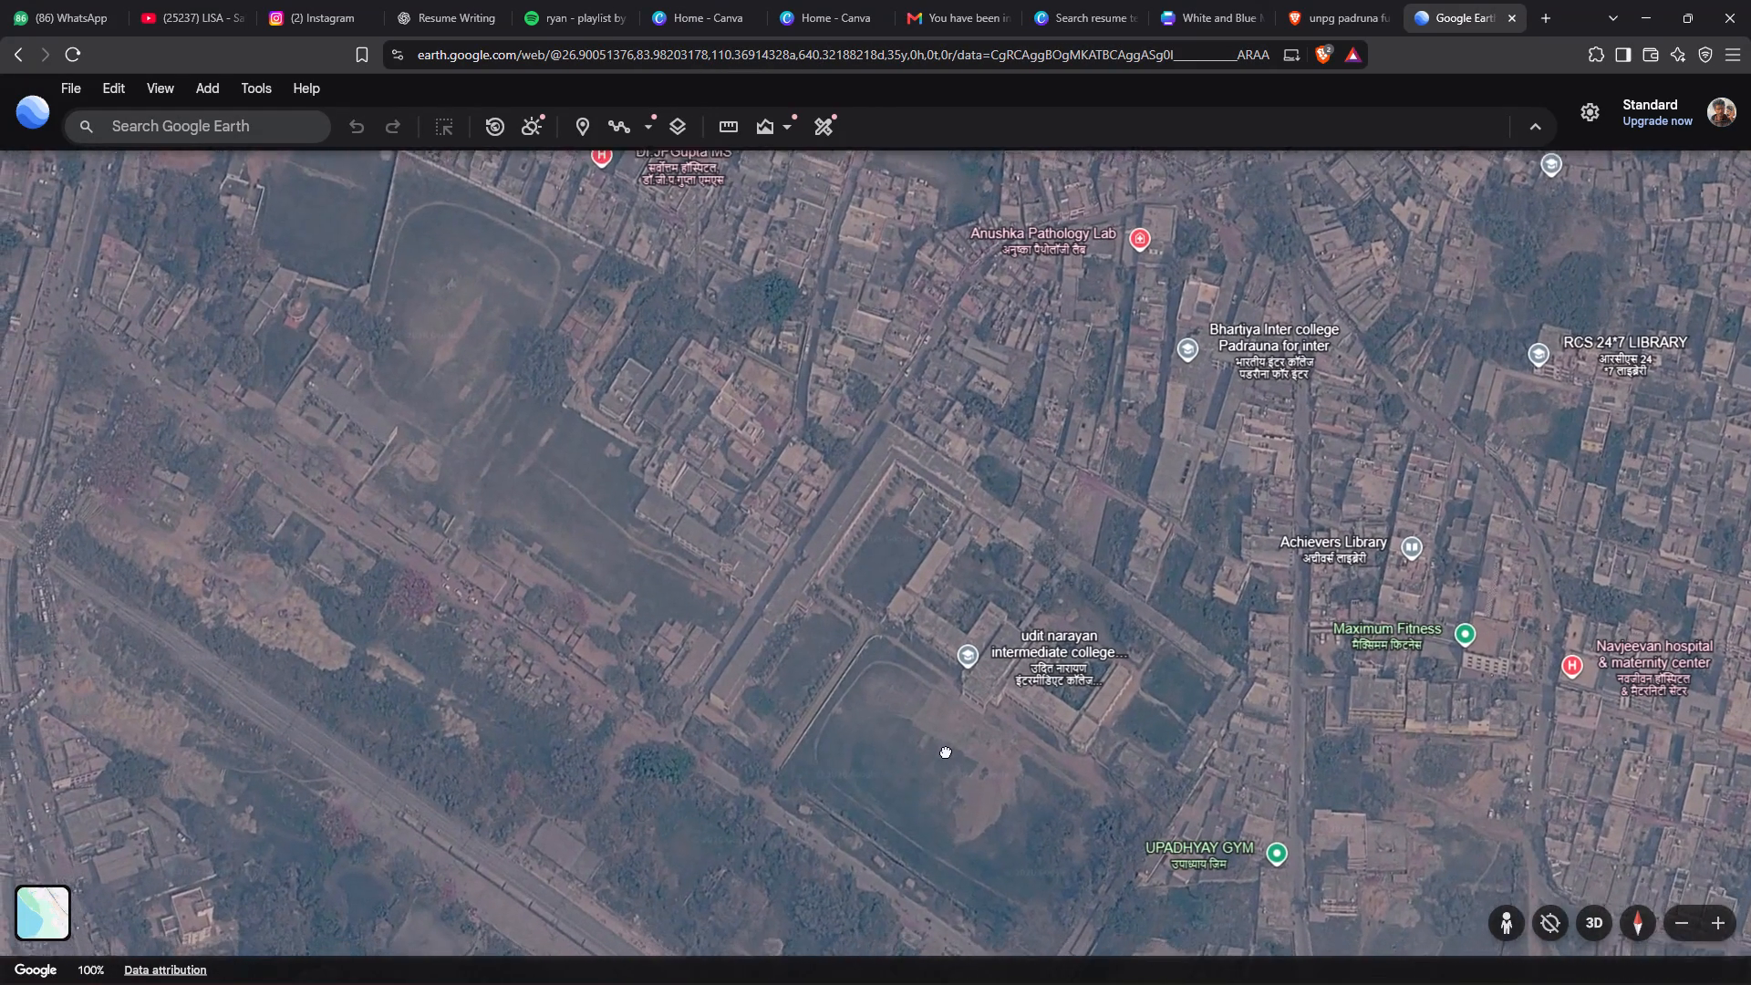
pyautogui.moveTo(946, 752); pyautogui.dragTo(949, 735)
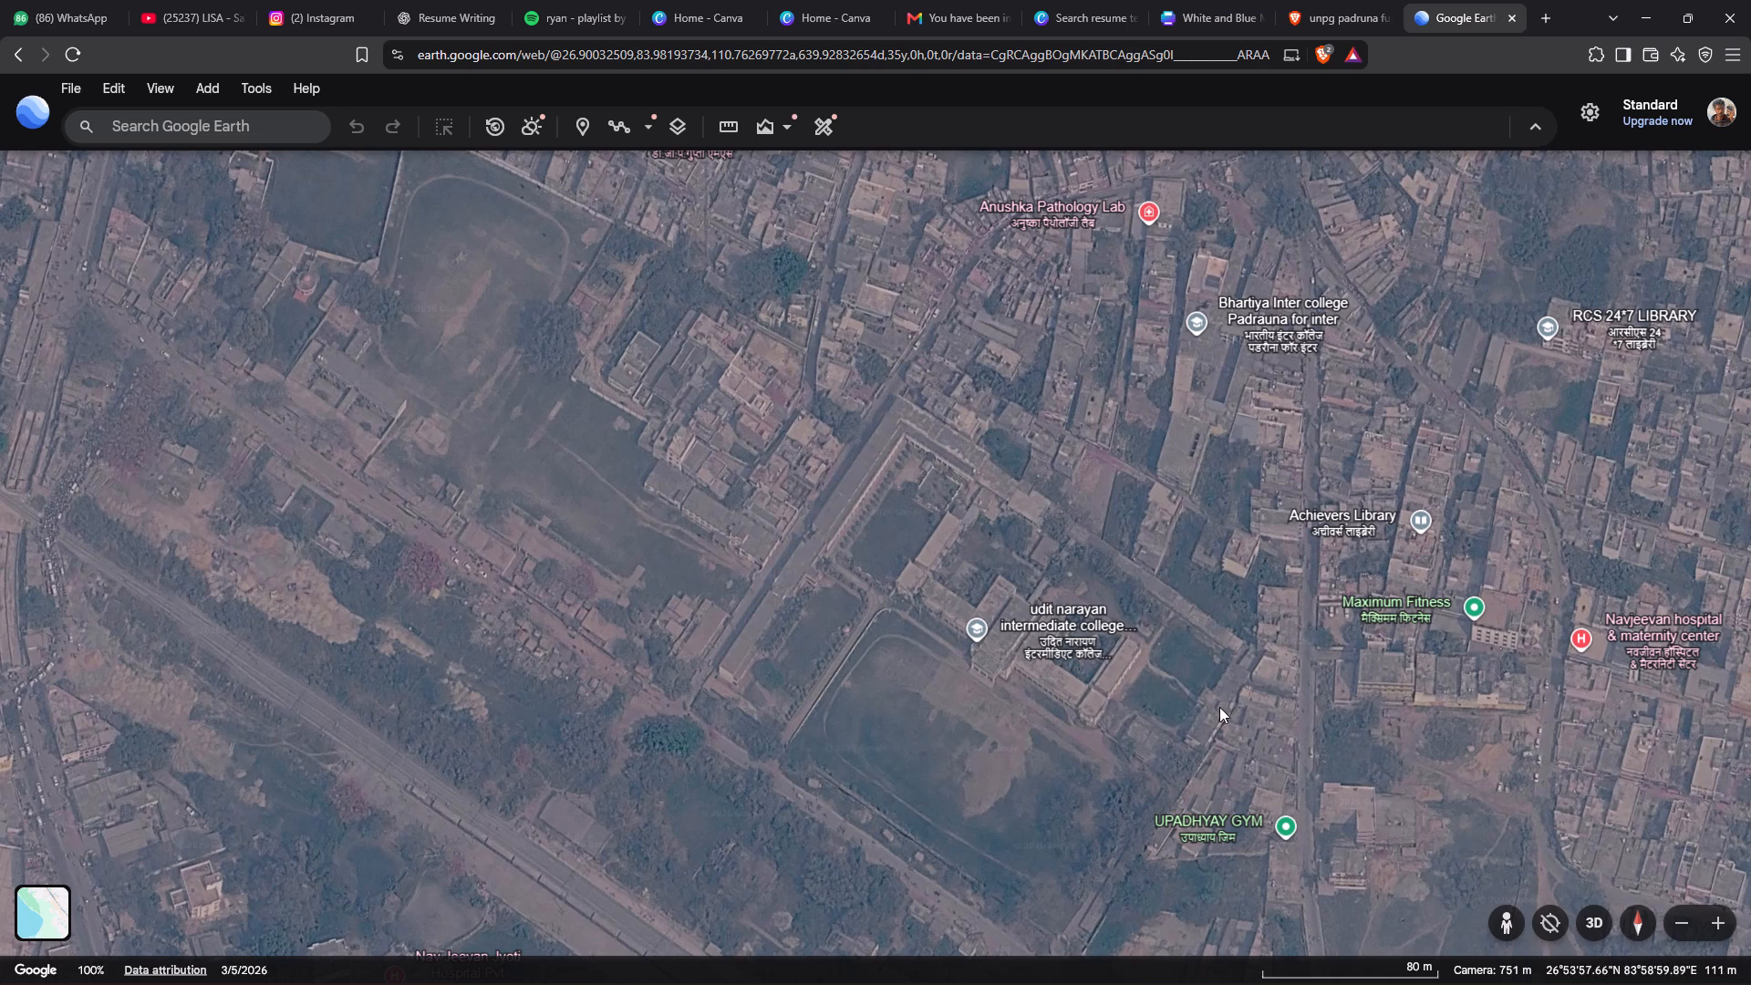
pyautogui.scroll(2, 654, 514)
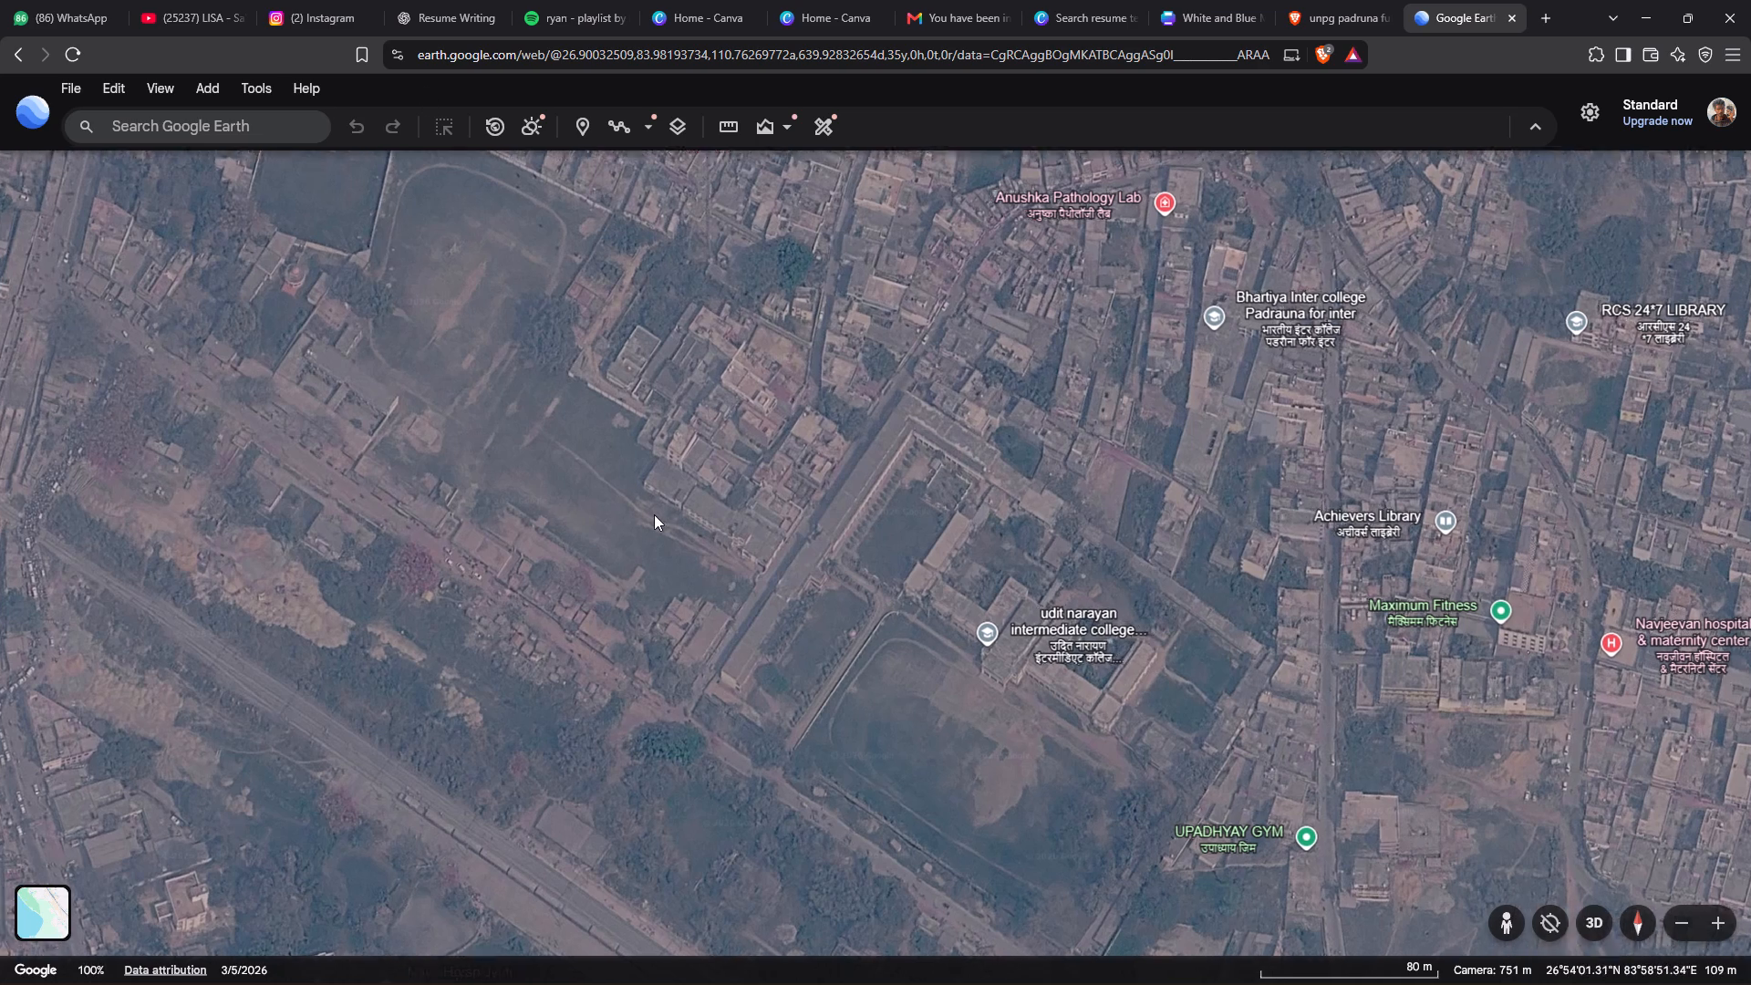
pyautogui.scroll(1, 654, 514)
pyautogui.scroll(-3, 627, 523)
# Enter Street View on Railway Station Rd beside Udit Narayan Intermediate College, look around the roadside, and return to the map.
pyautogui.click(1516, 924)
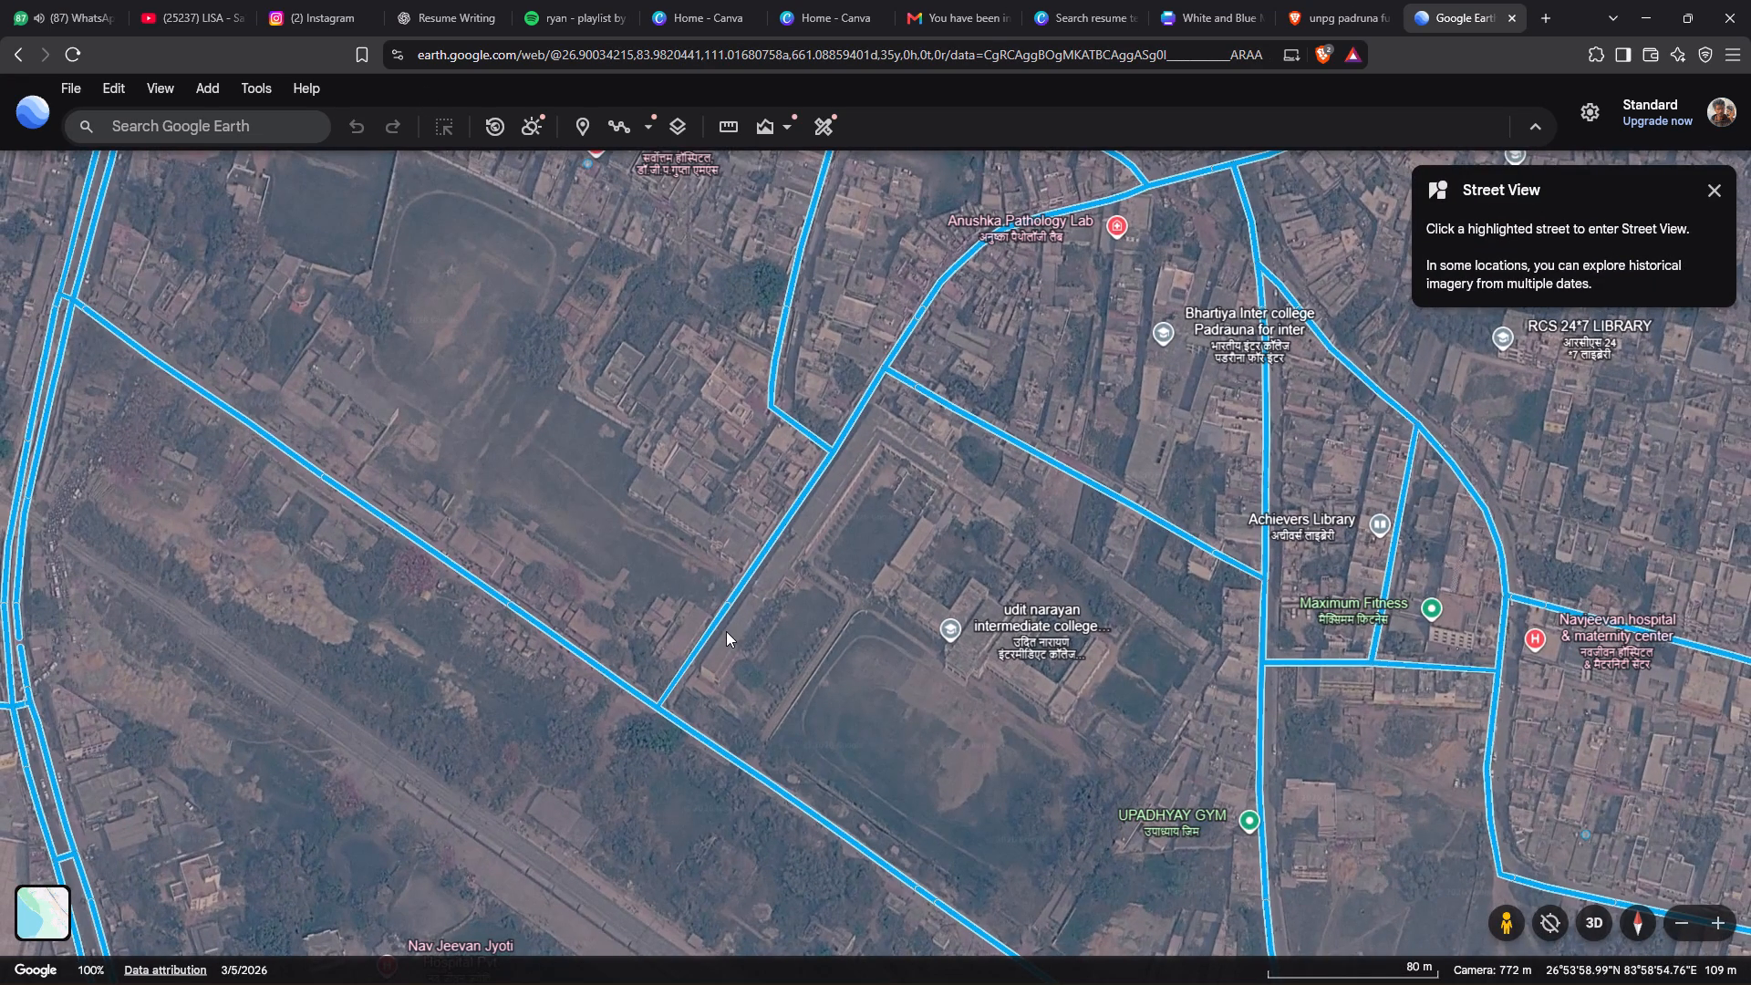
pyautogui.scroll(2, 726, 631)
pyautogui.moveTo(824, 621); pyautogui.dragTo(783, 586)
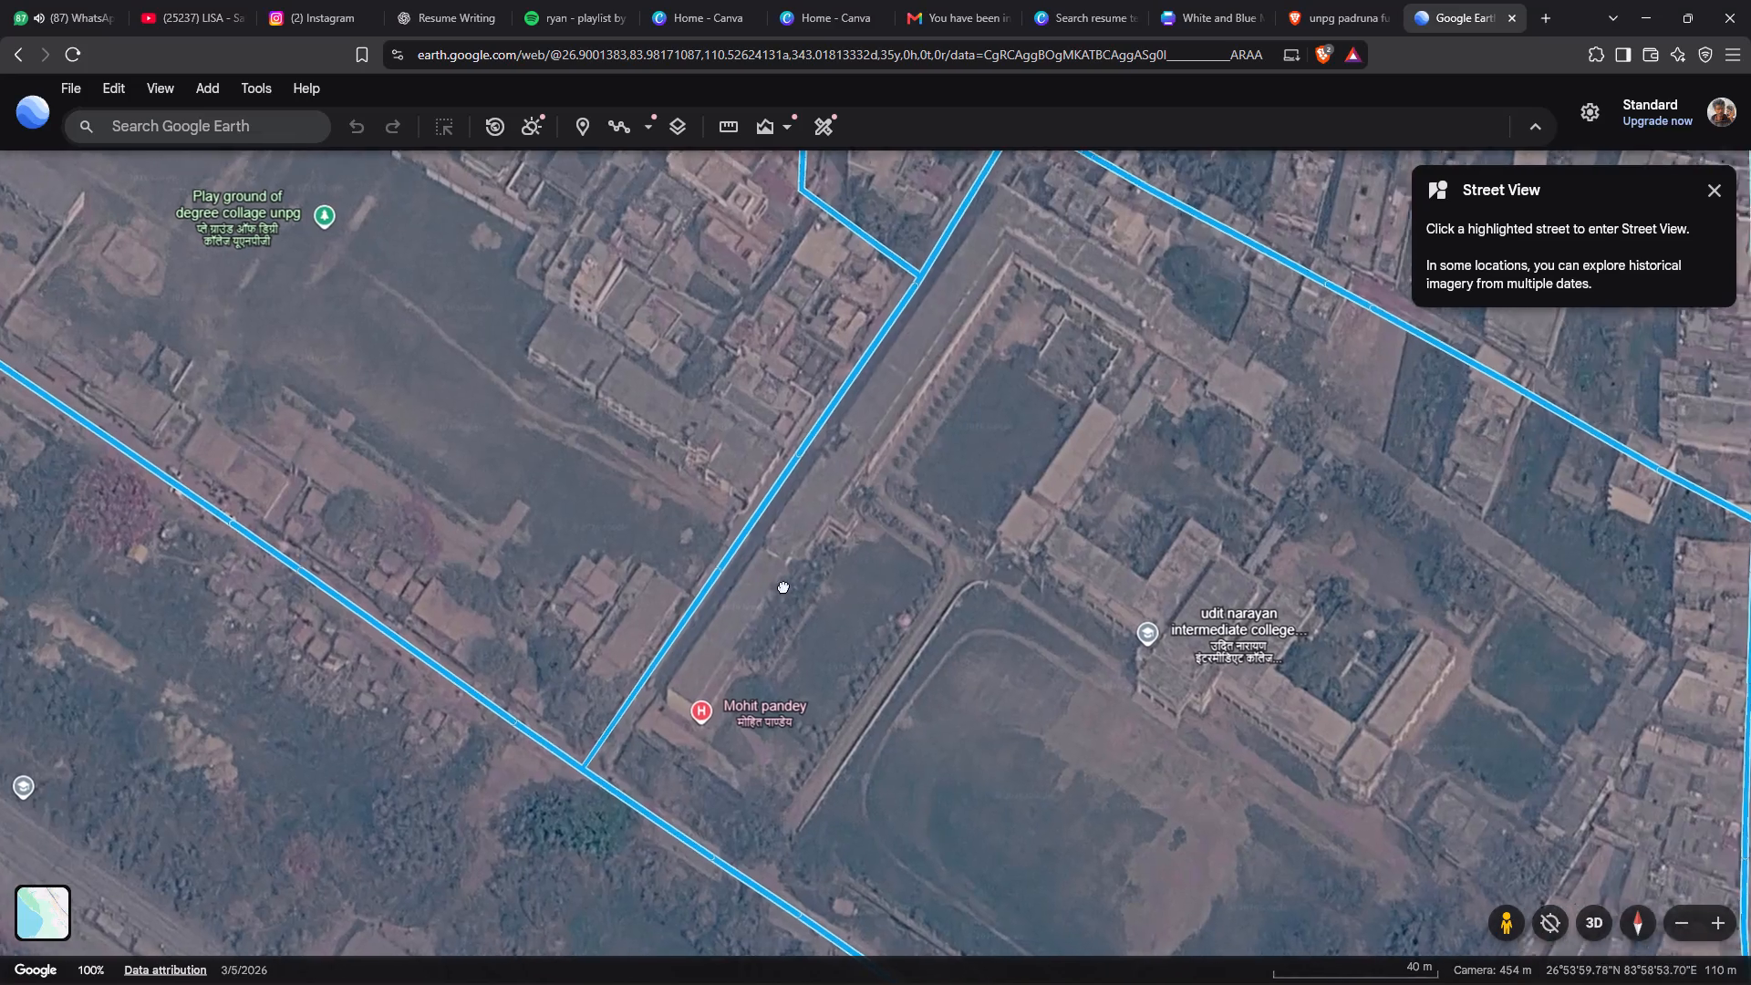
pyautogui.moveTo(783, 586); pyautogui.dragTo(568, 343)
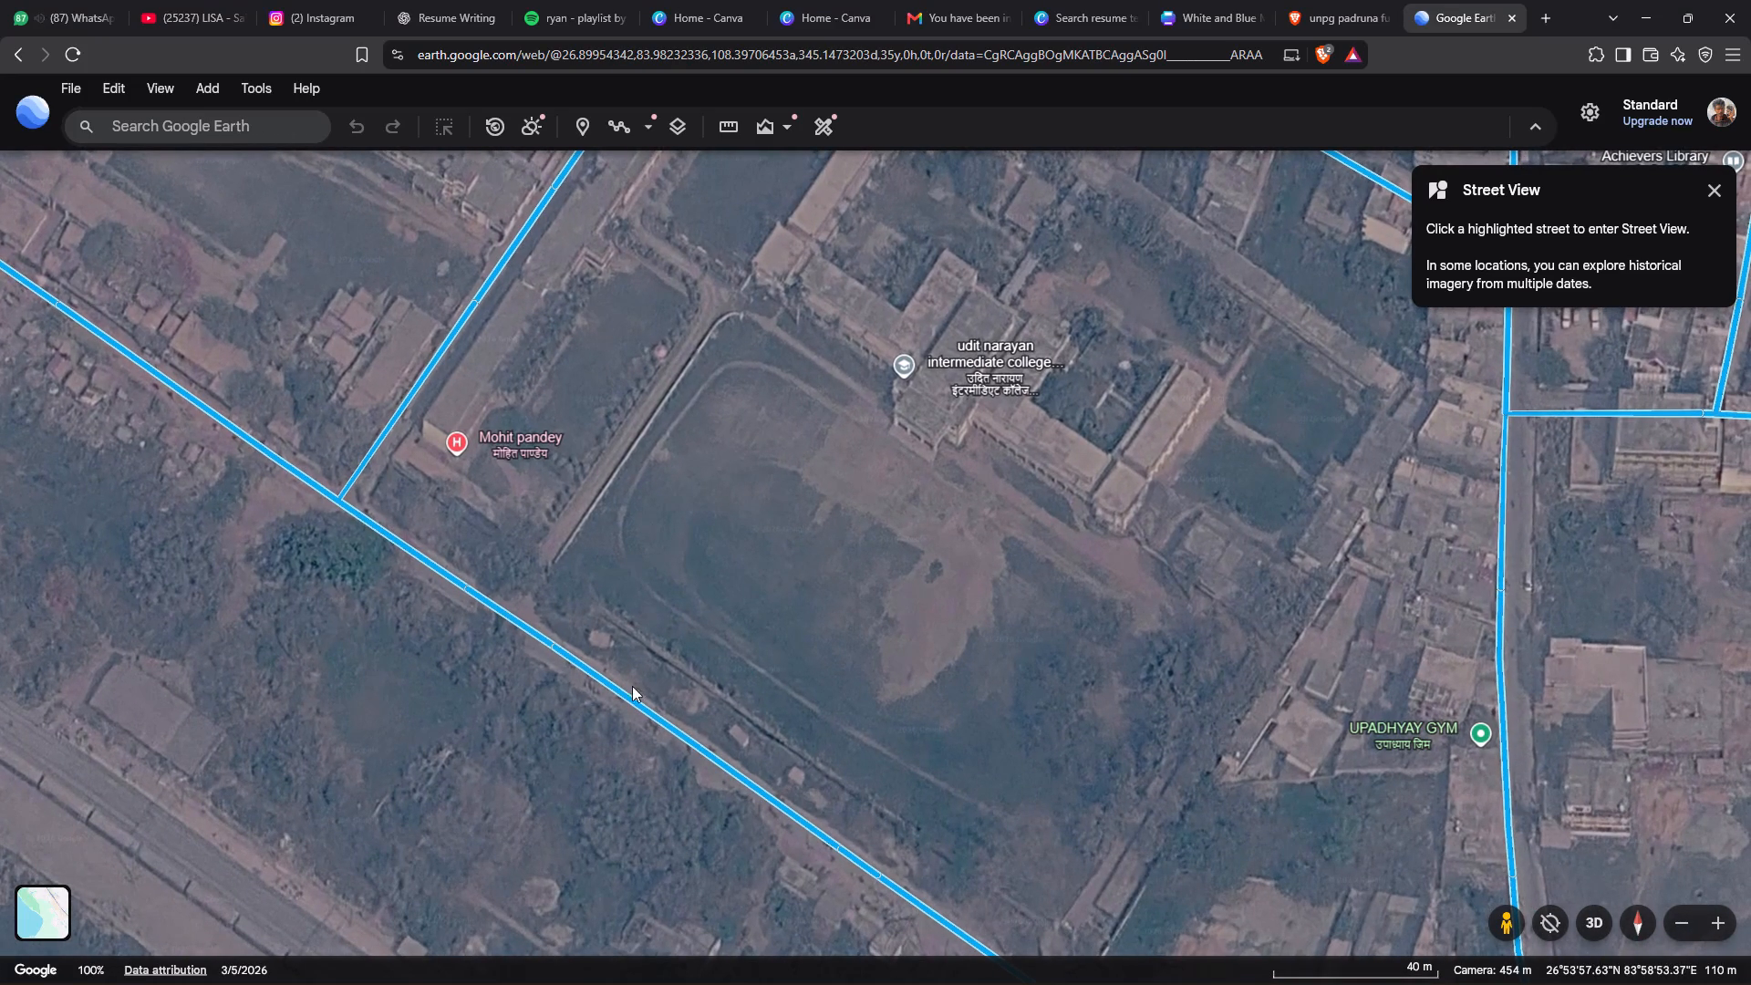
pyautogui.click(779, 812)
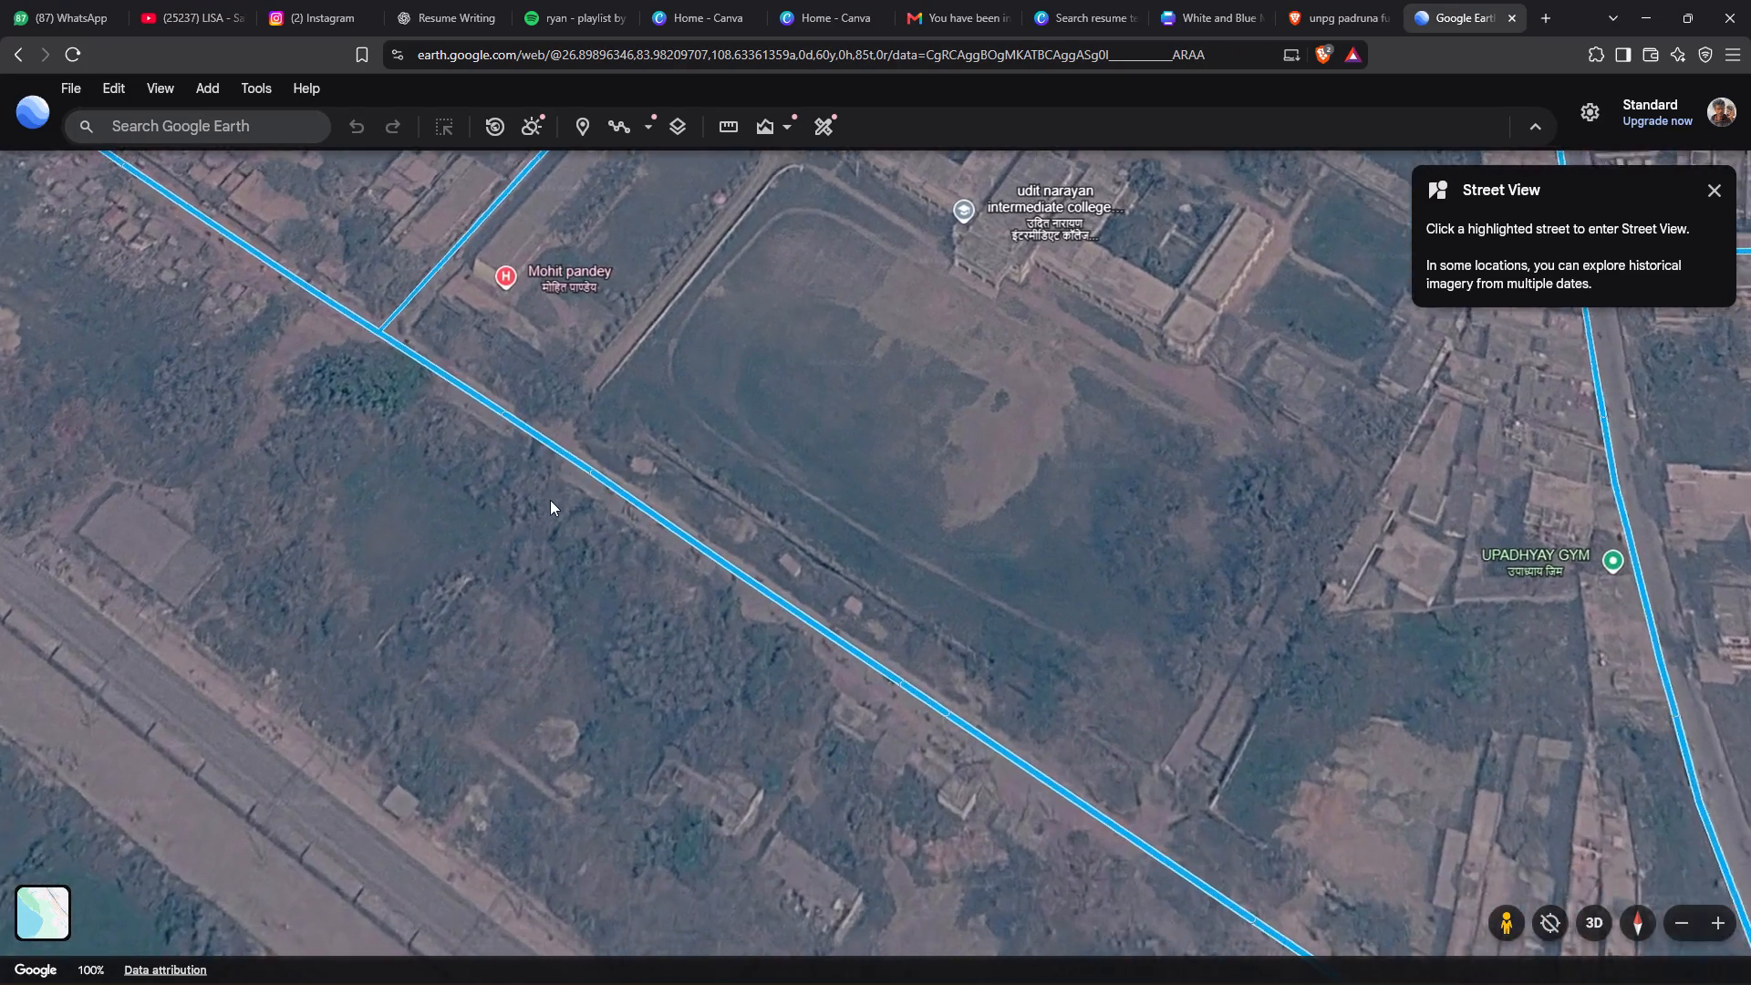
pyautogui.moveTo(779, 454); pyautogui.dragTo(653, 464)
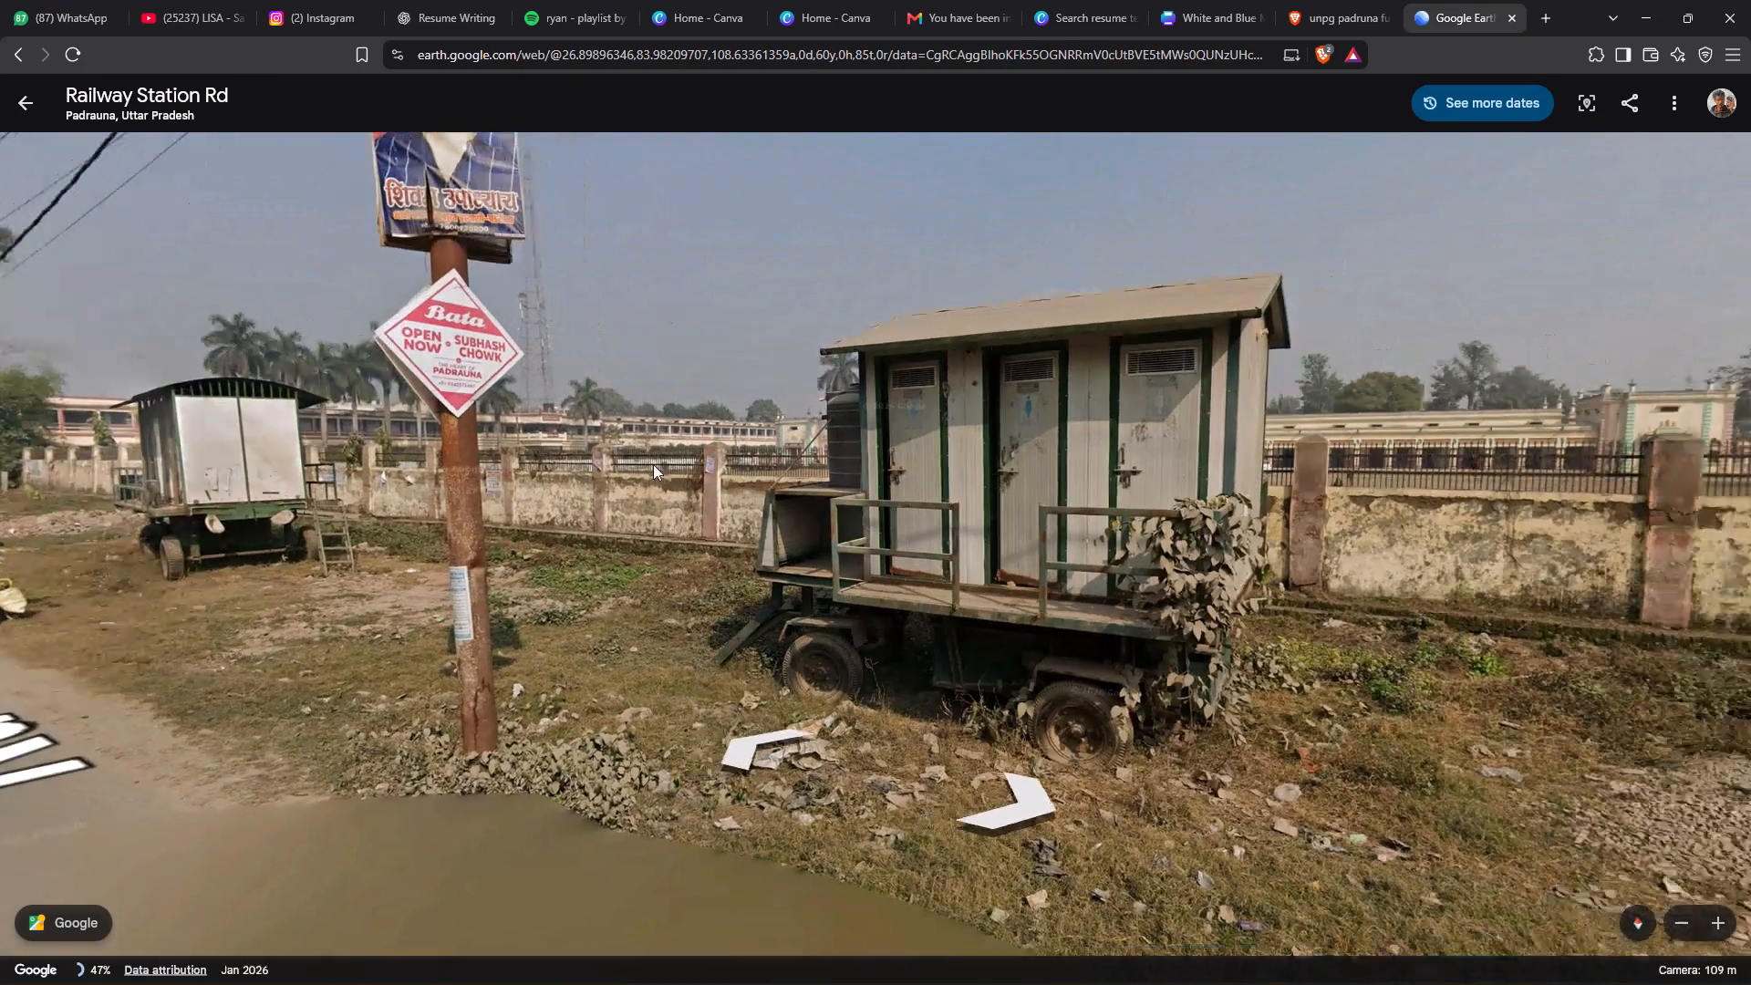
pyautogui.moveTo(653, 464); pyautogui.dragTo(935, 472)
pyautogui.moveTo(619, 464); pyautogui.dragTo(631, 464)
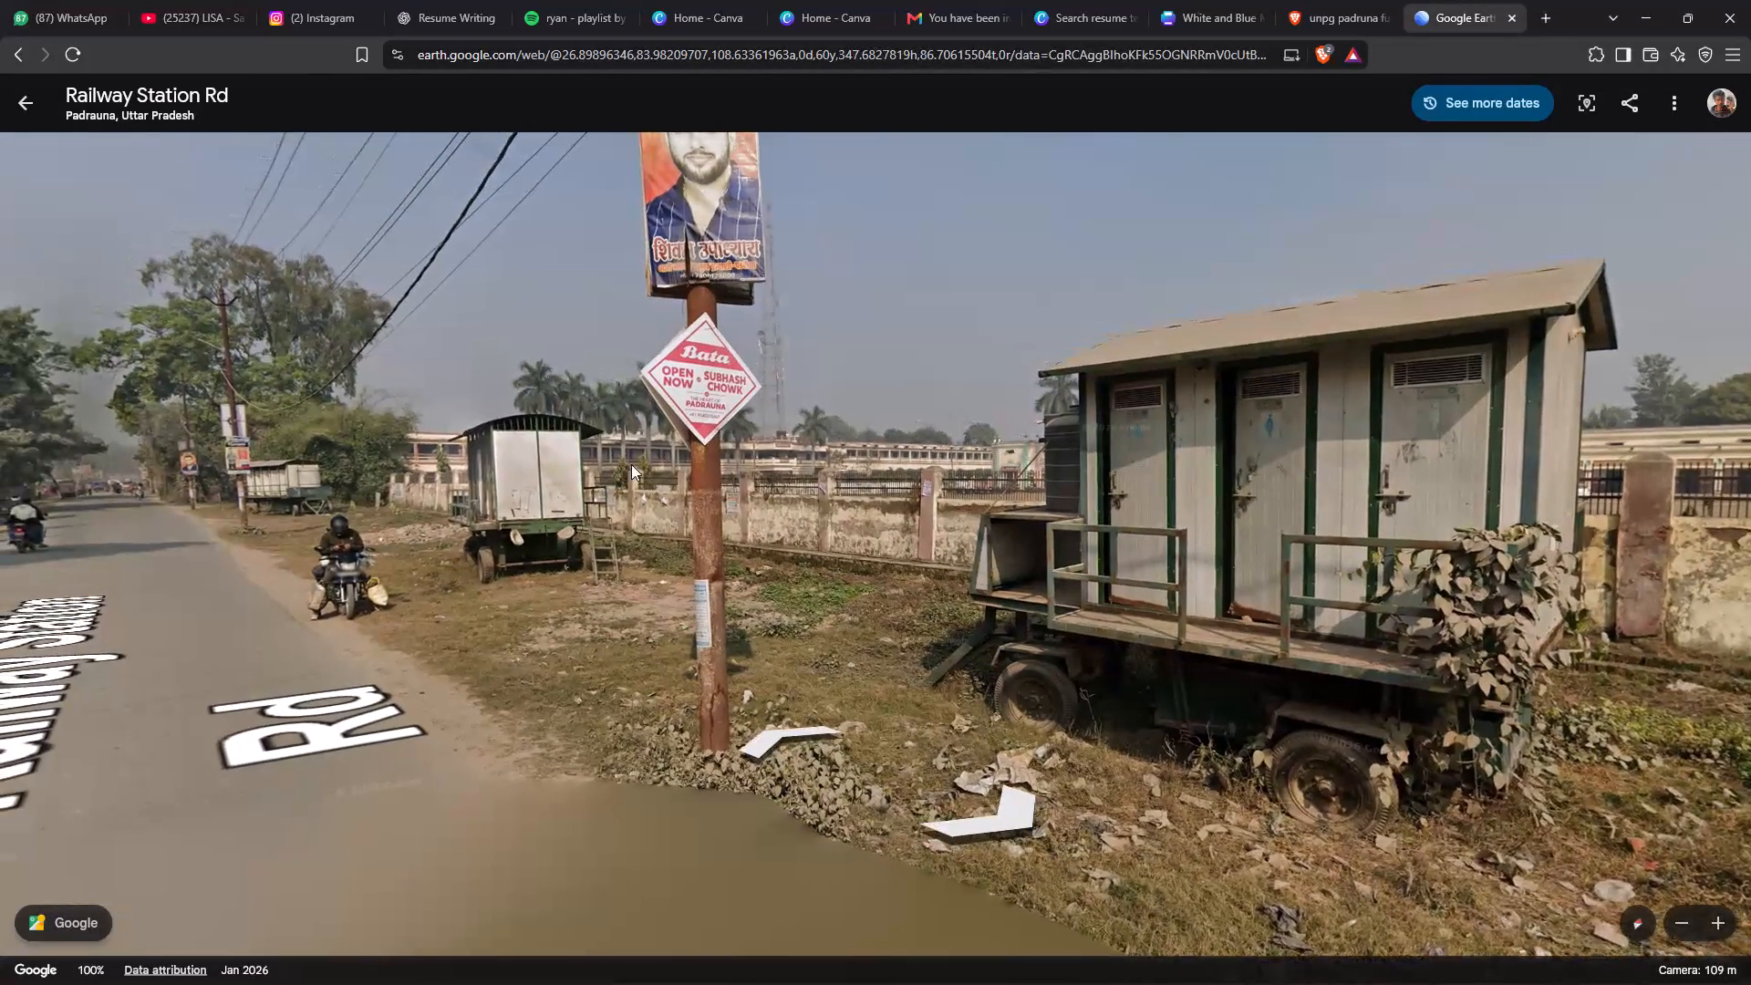
pyautogui.moveTo(631, 464); pyautogui.dragTo(1164, 446)
pyautogui.click(874, 721)
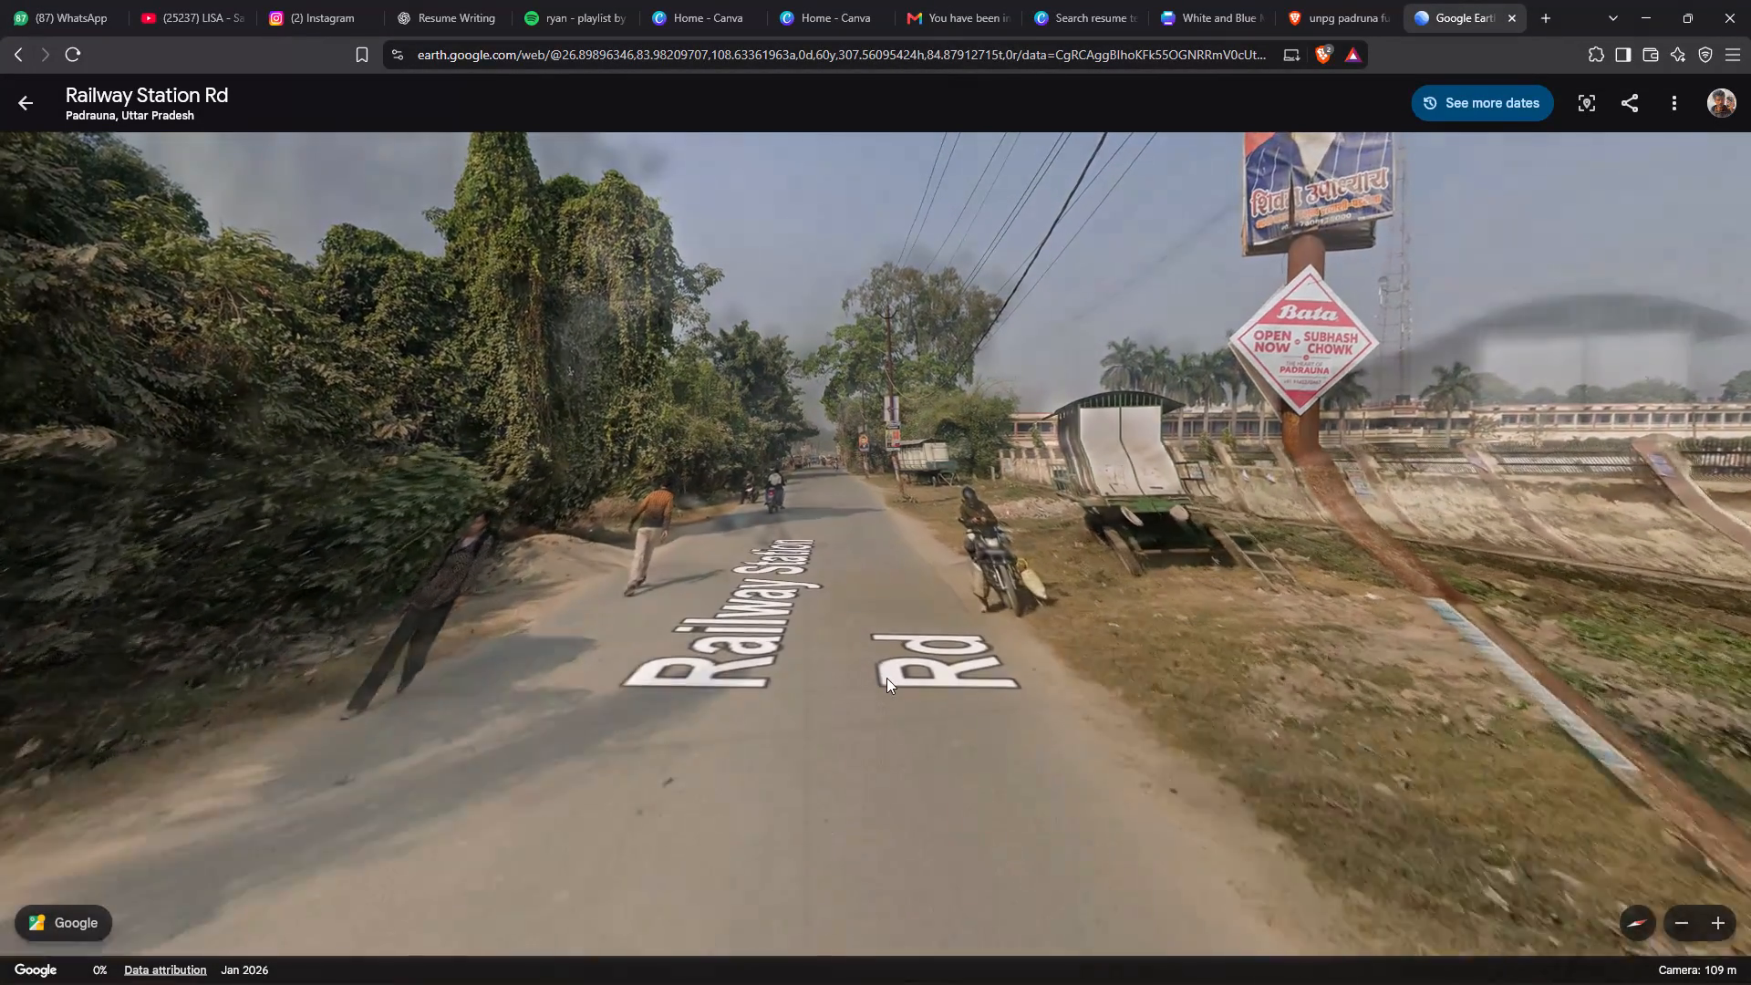
pyautogui.moveTo(1257, 615); pyautogui.dragTo(458, 557)
pyautogui.moveTo(1300, 394); pyautogui.dragTo(1111, 406)
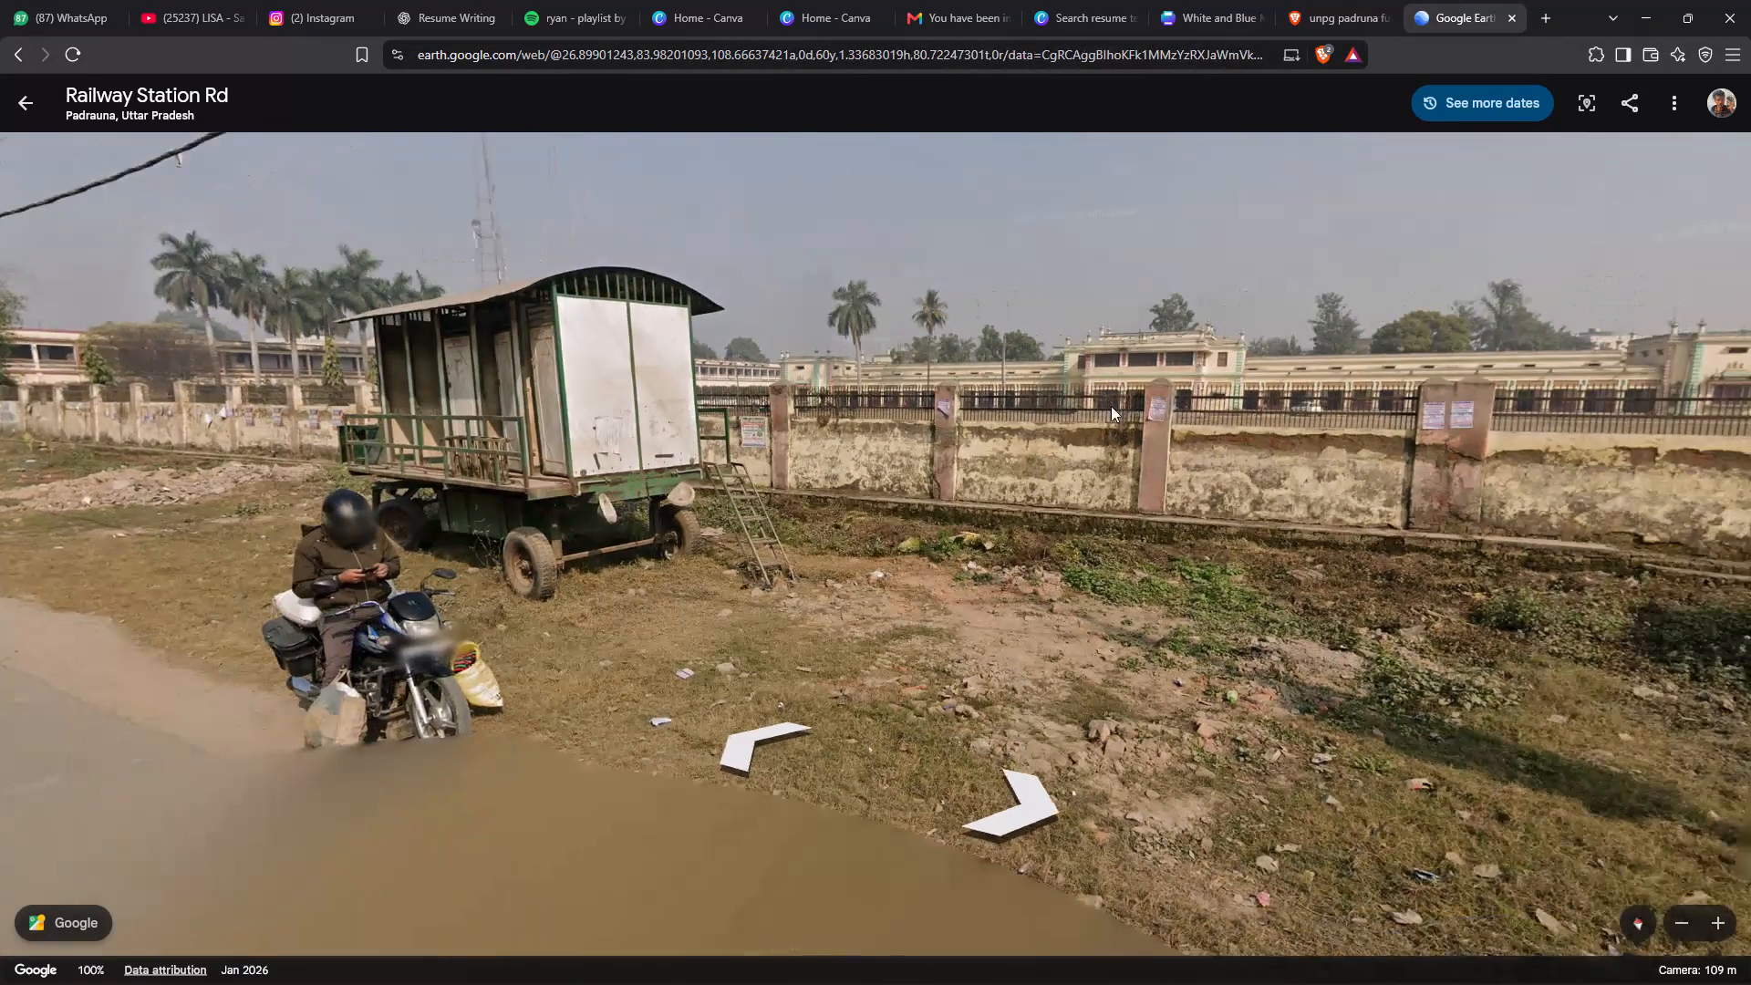
pyautogui.moveTo(1111, 406); pyautogui.dragTo(1102, 407)
pyautogui.click(21, 98)
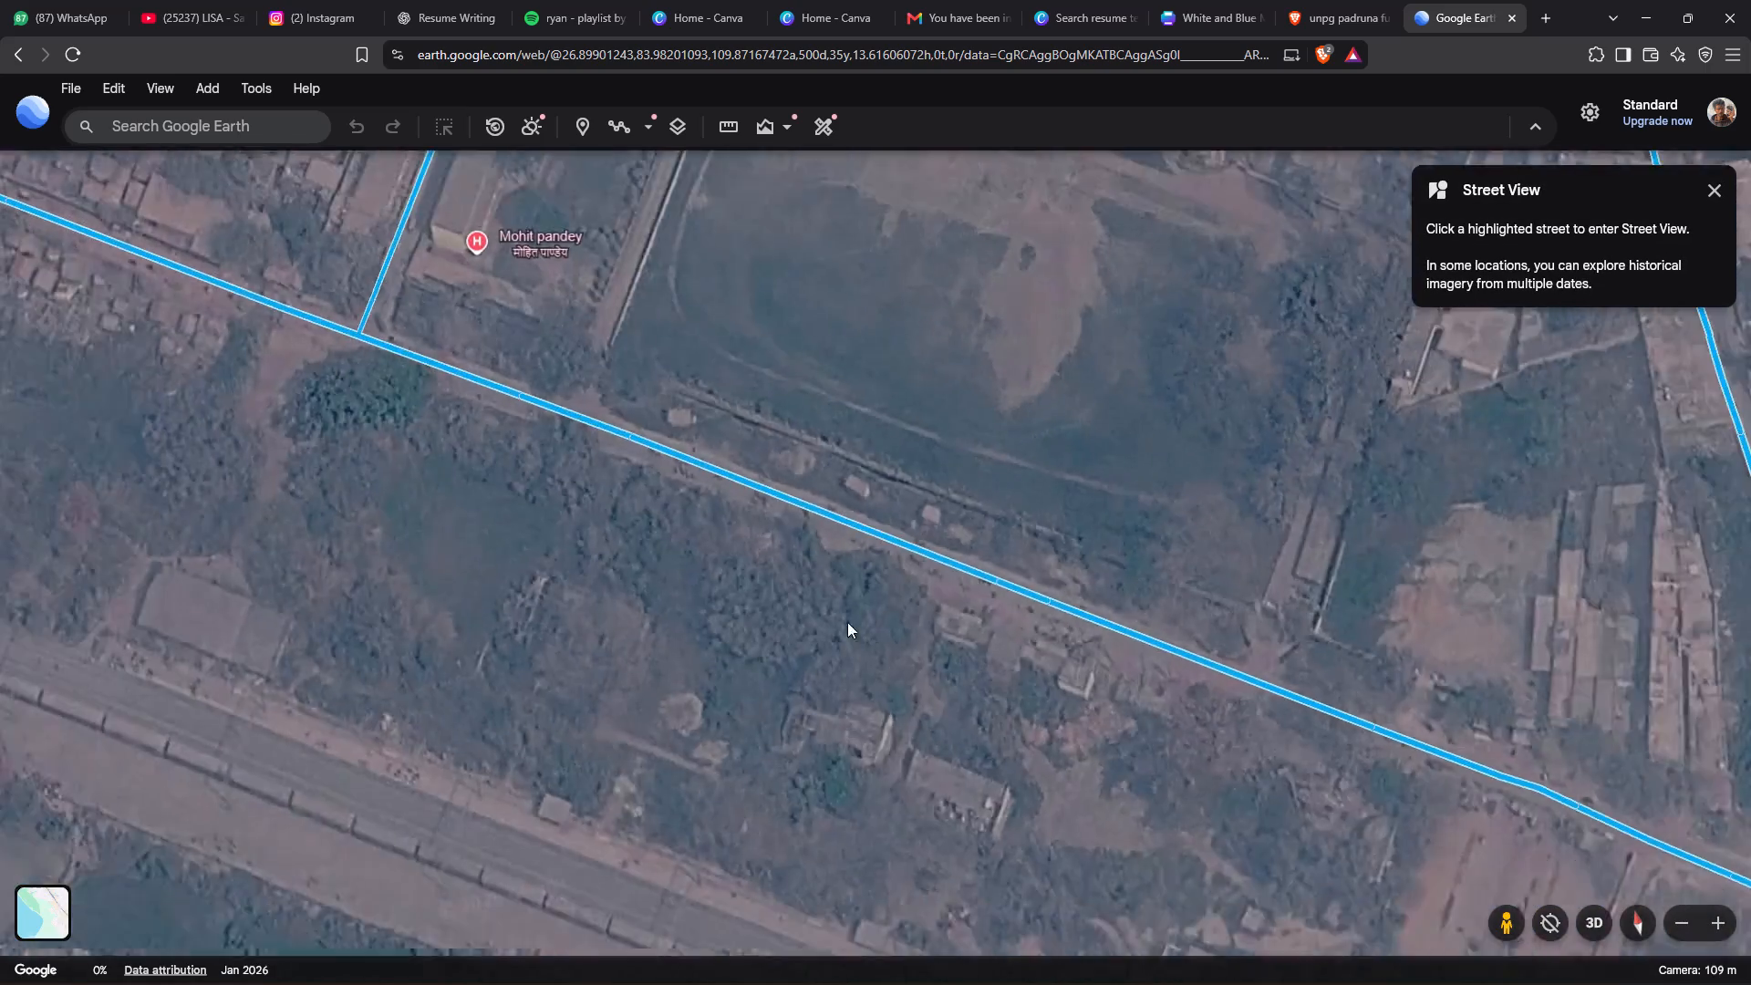
# Reopen Street View on Railway Station Rd and examine the college building behind the boundary wall.
pyautogui.click(870, 526)
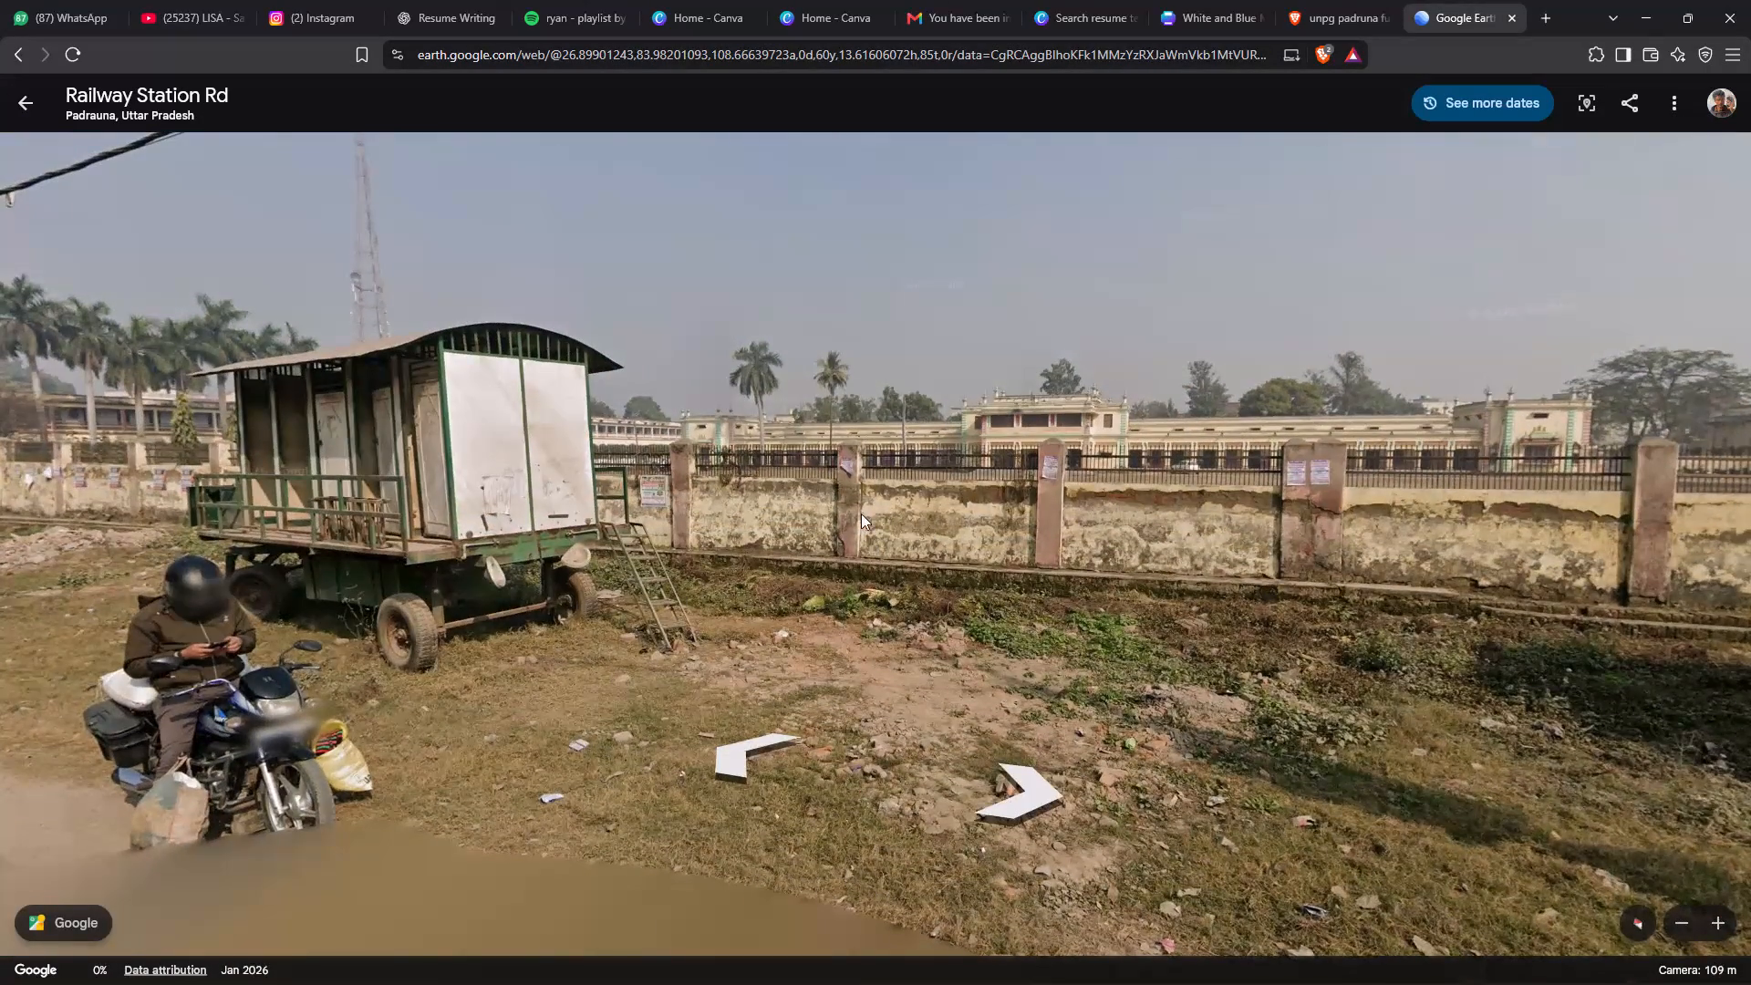
pyautogui.moveTo(840, 497); pyautogui.dragTo(757, 517)
pyautogui.scroll(5, 983, 441)
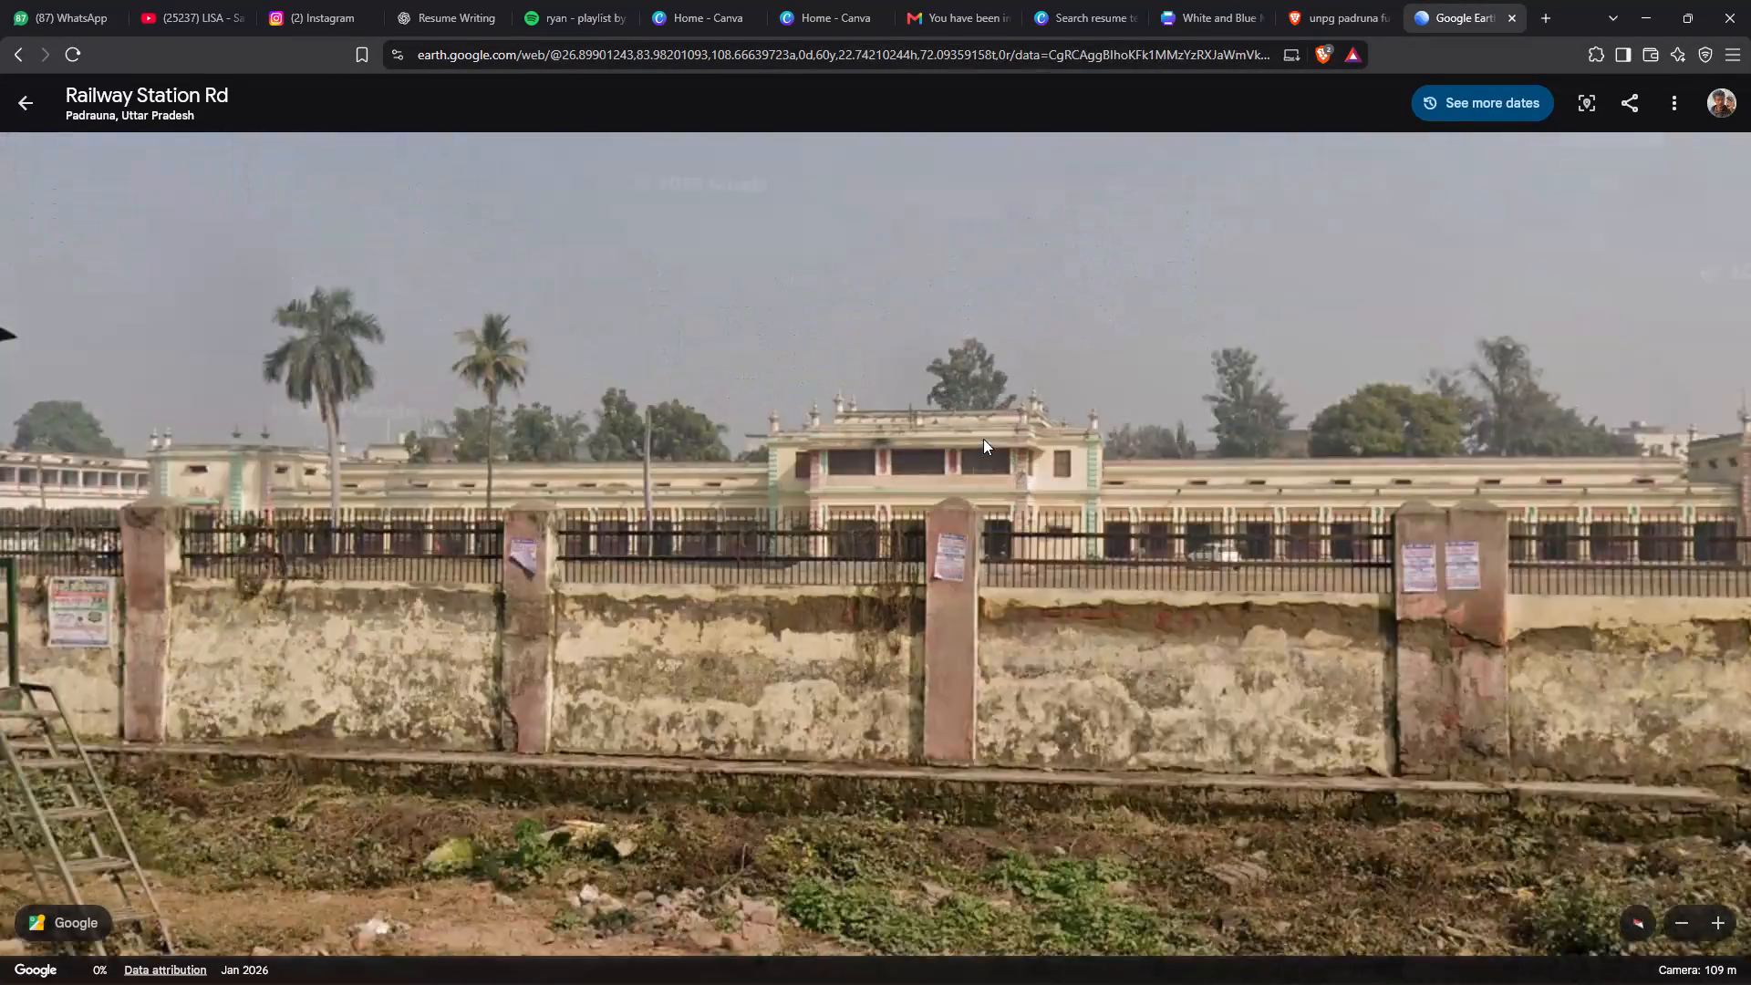
pyautogui.scroll(4, 969, 446)
pyautogui.scroll(-11, 956, 459)
pyautogui.moveTo(733, 491); pyautogui.dragTo(1279, 487)
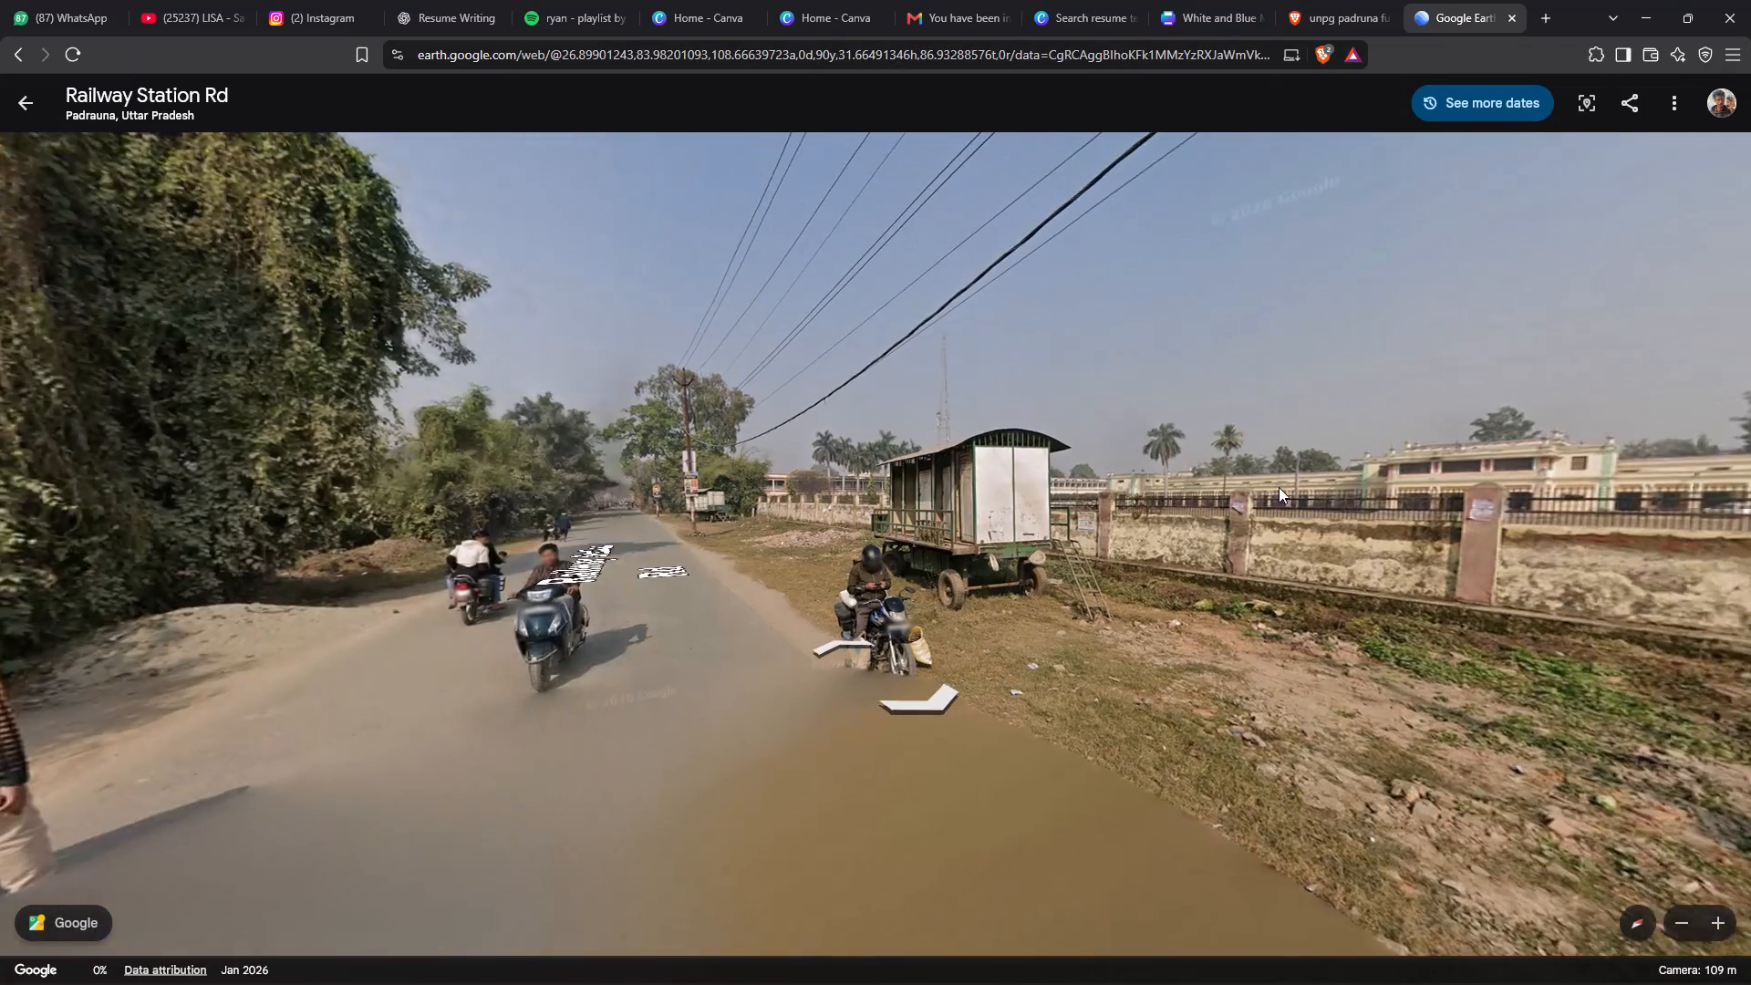
pyautogui.moveTo(1279, 487); pyautogui.dragTo(1287, 485)
# Follow Railway Station Rd in Street View past the college wall, examining both roadsides, and return to the map.
pyautogui.click(822, 647)
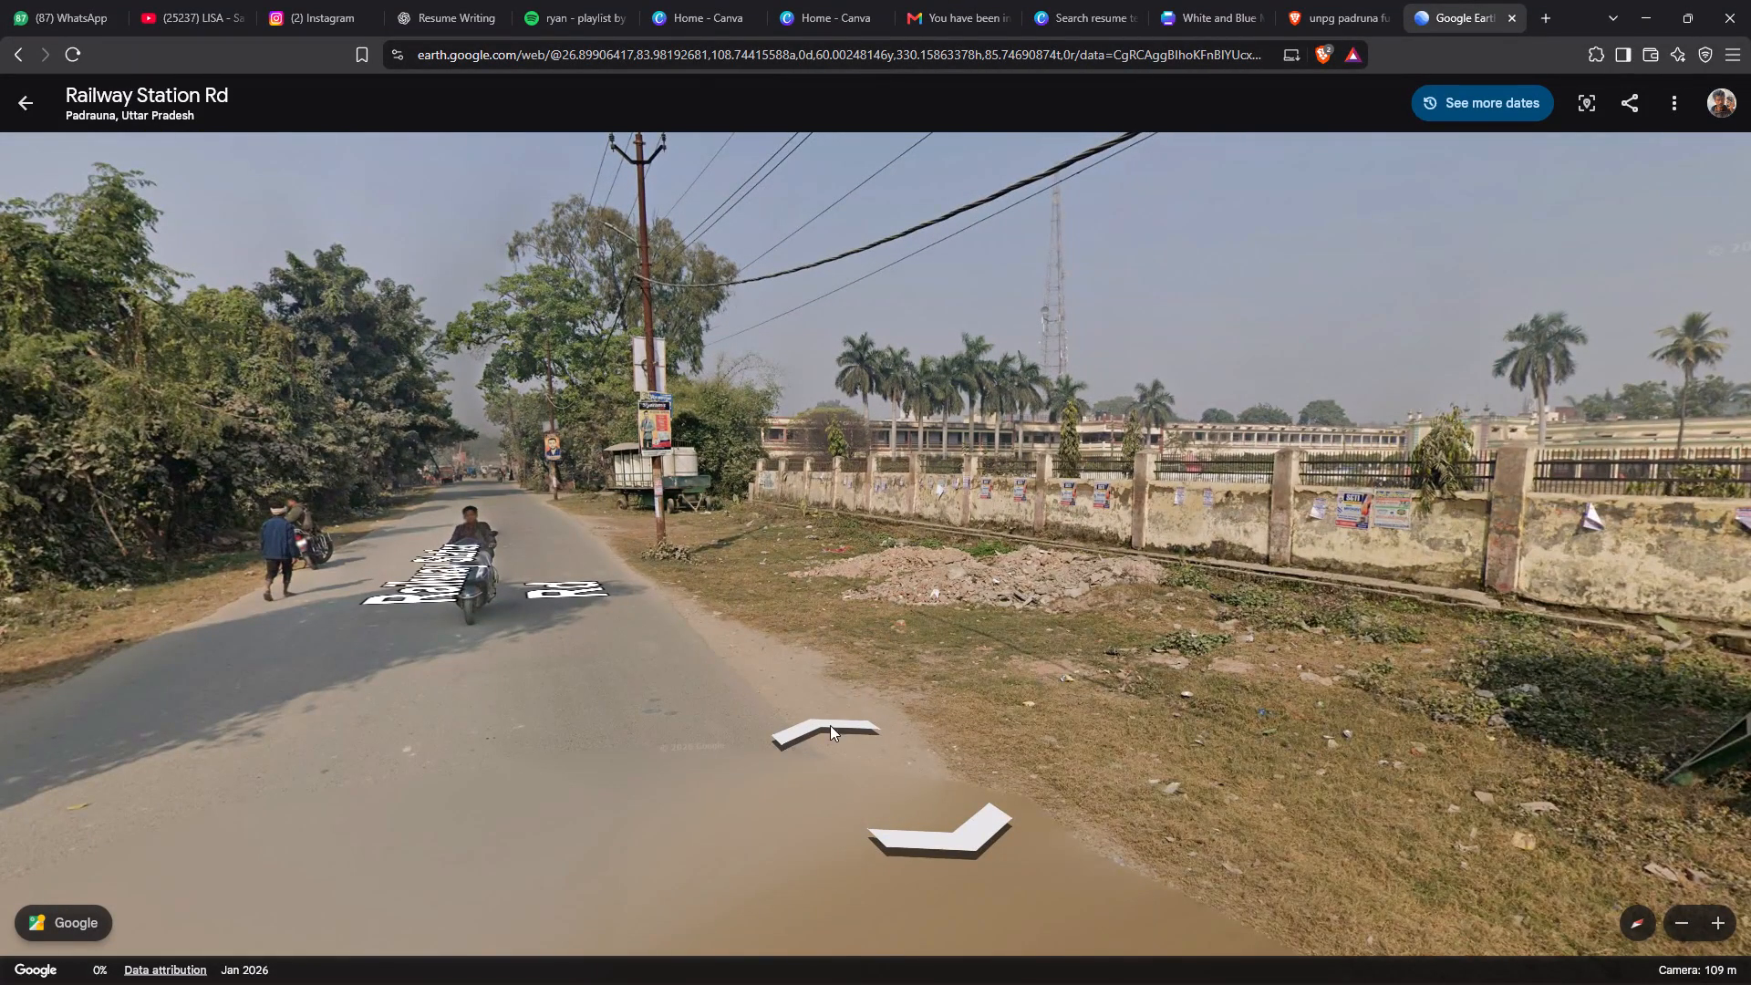
pyautogui.click(829, 727)
pyautogui.moveTo(632, 599); pyautogui.dragTo(651, 595)
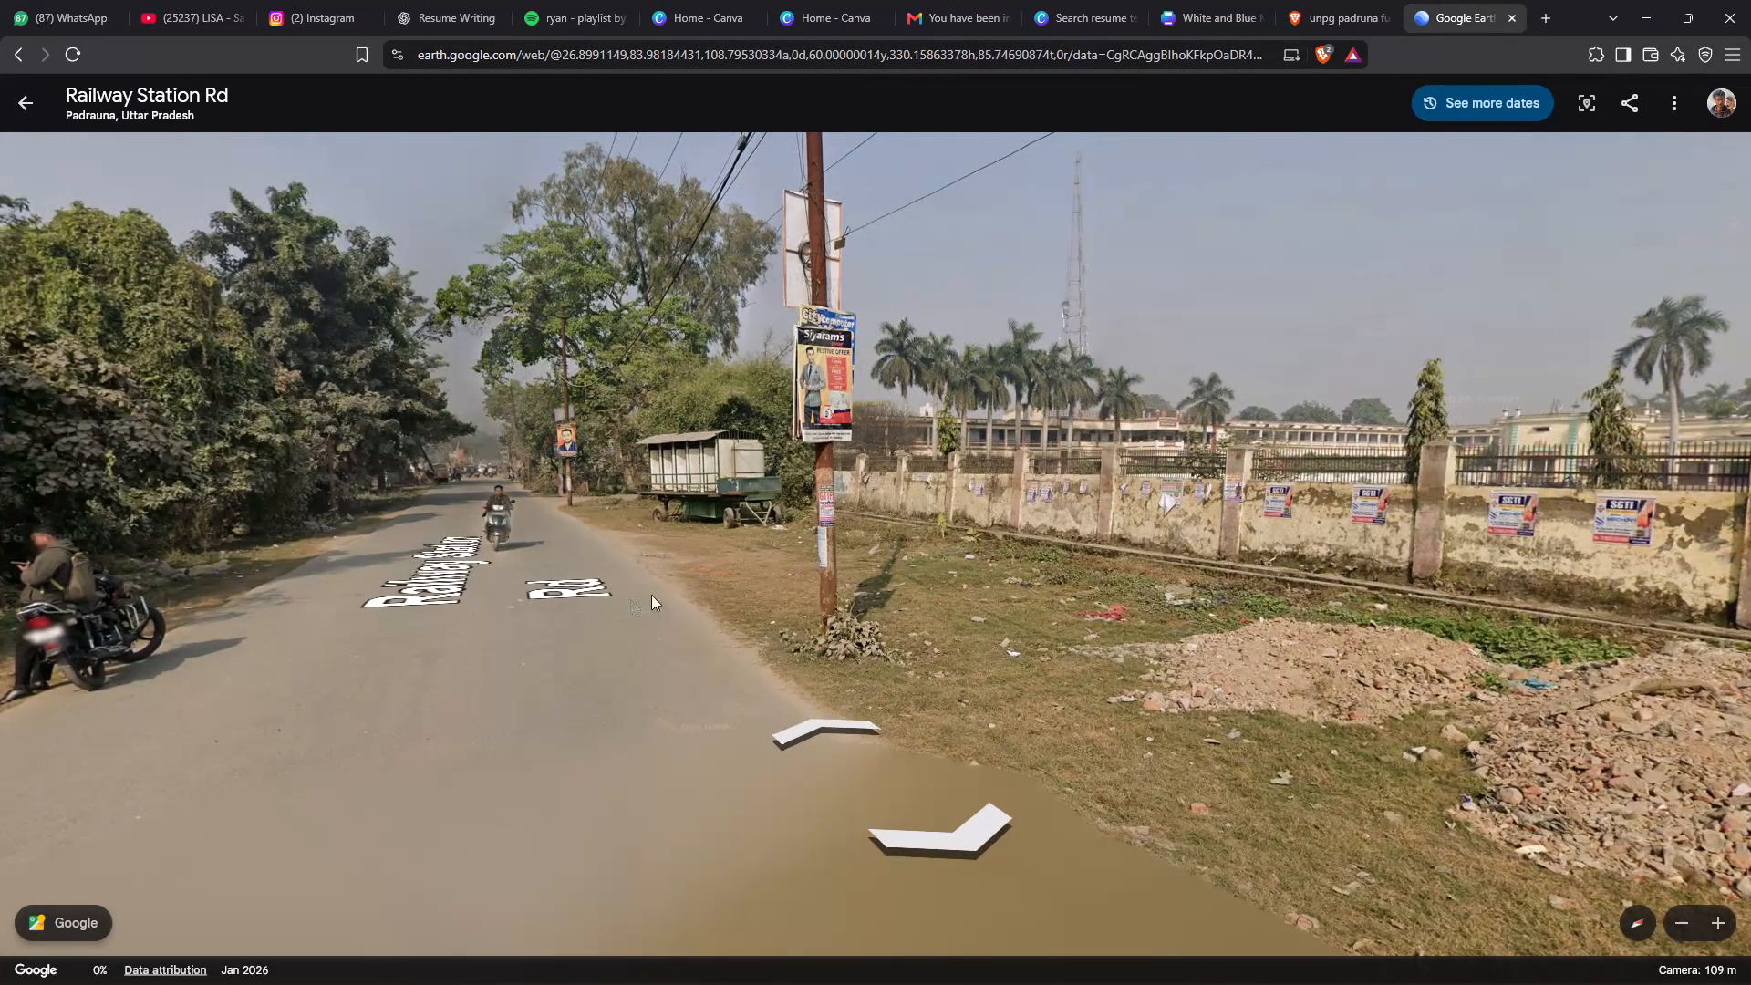
pyautogui.moveTo(651, 595); pyautogui.dragTo(1238, 505)
pyautogui.moveTo(664, 535); pyautogui.dragTo(1488, 556)
pyautogui.moveTo(436, 498); pyautogui.dragTo(1260, 509)
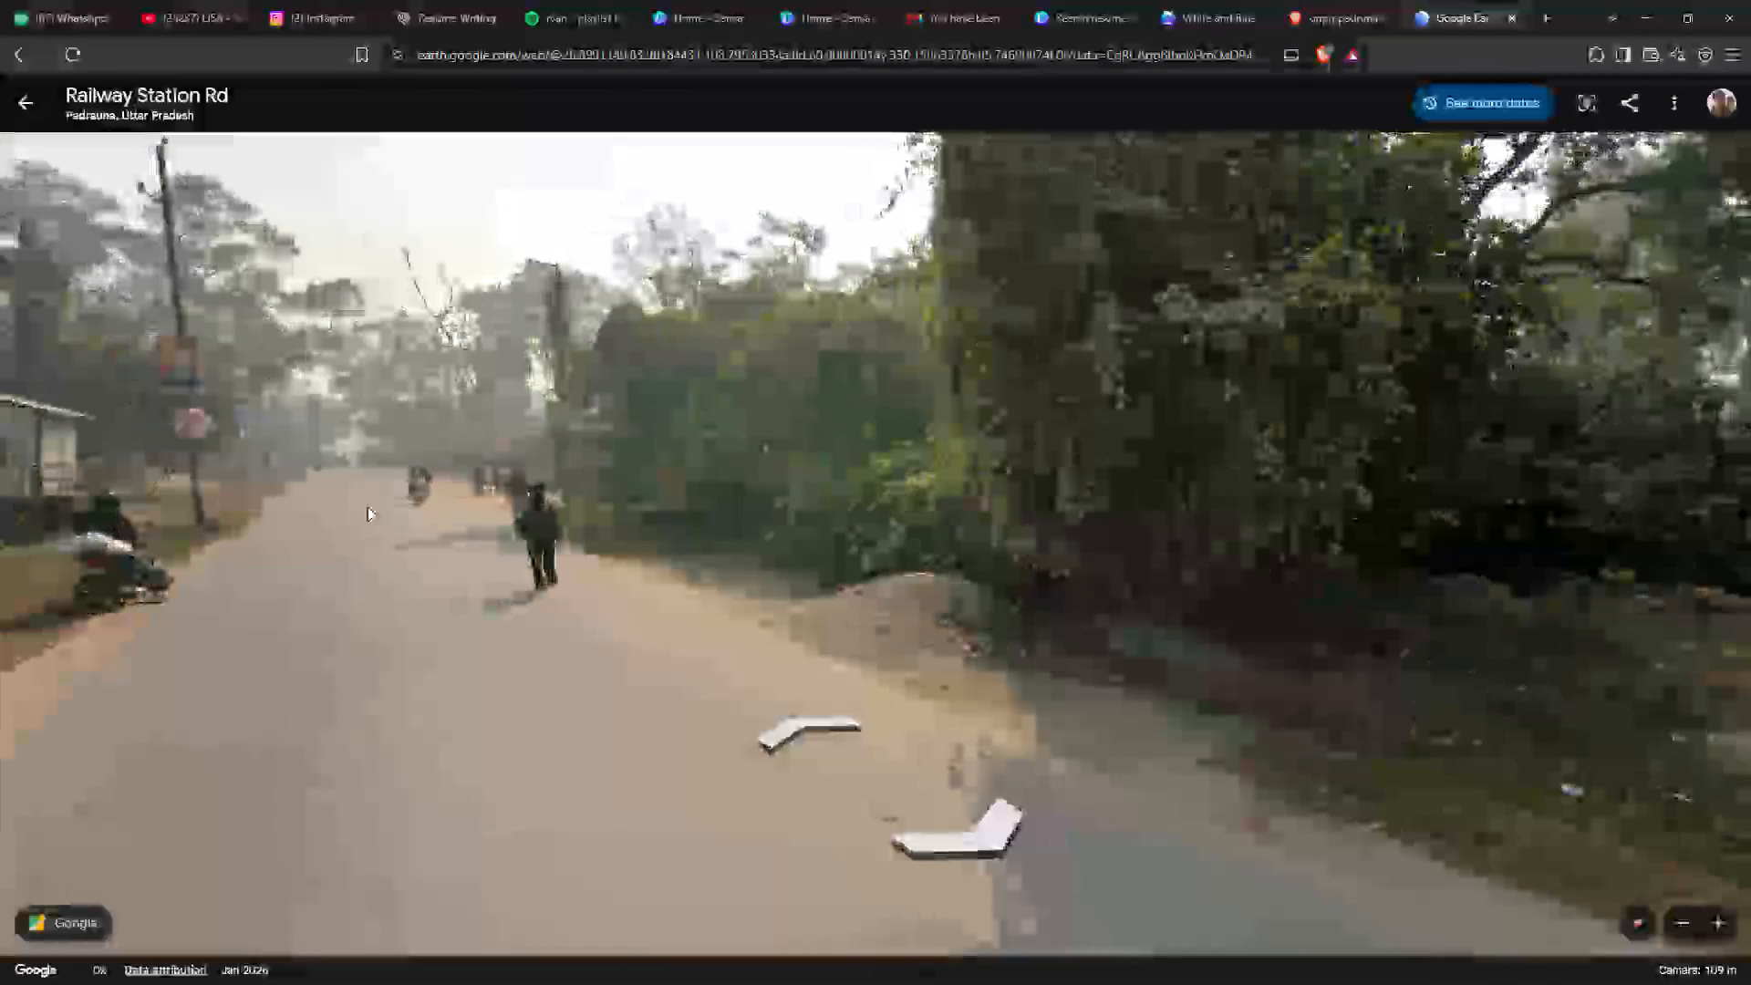
pyautogui.moveTo(1021, 602); pyautogui.dragTo(563, 534)
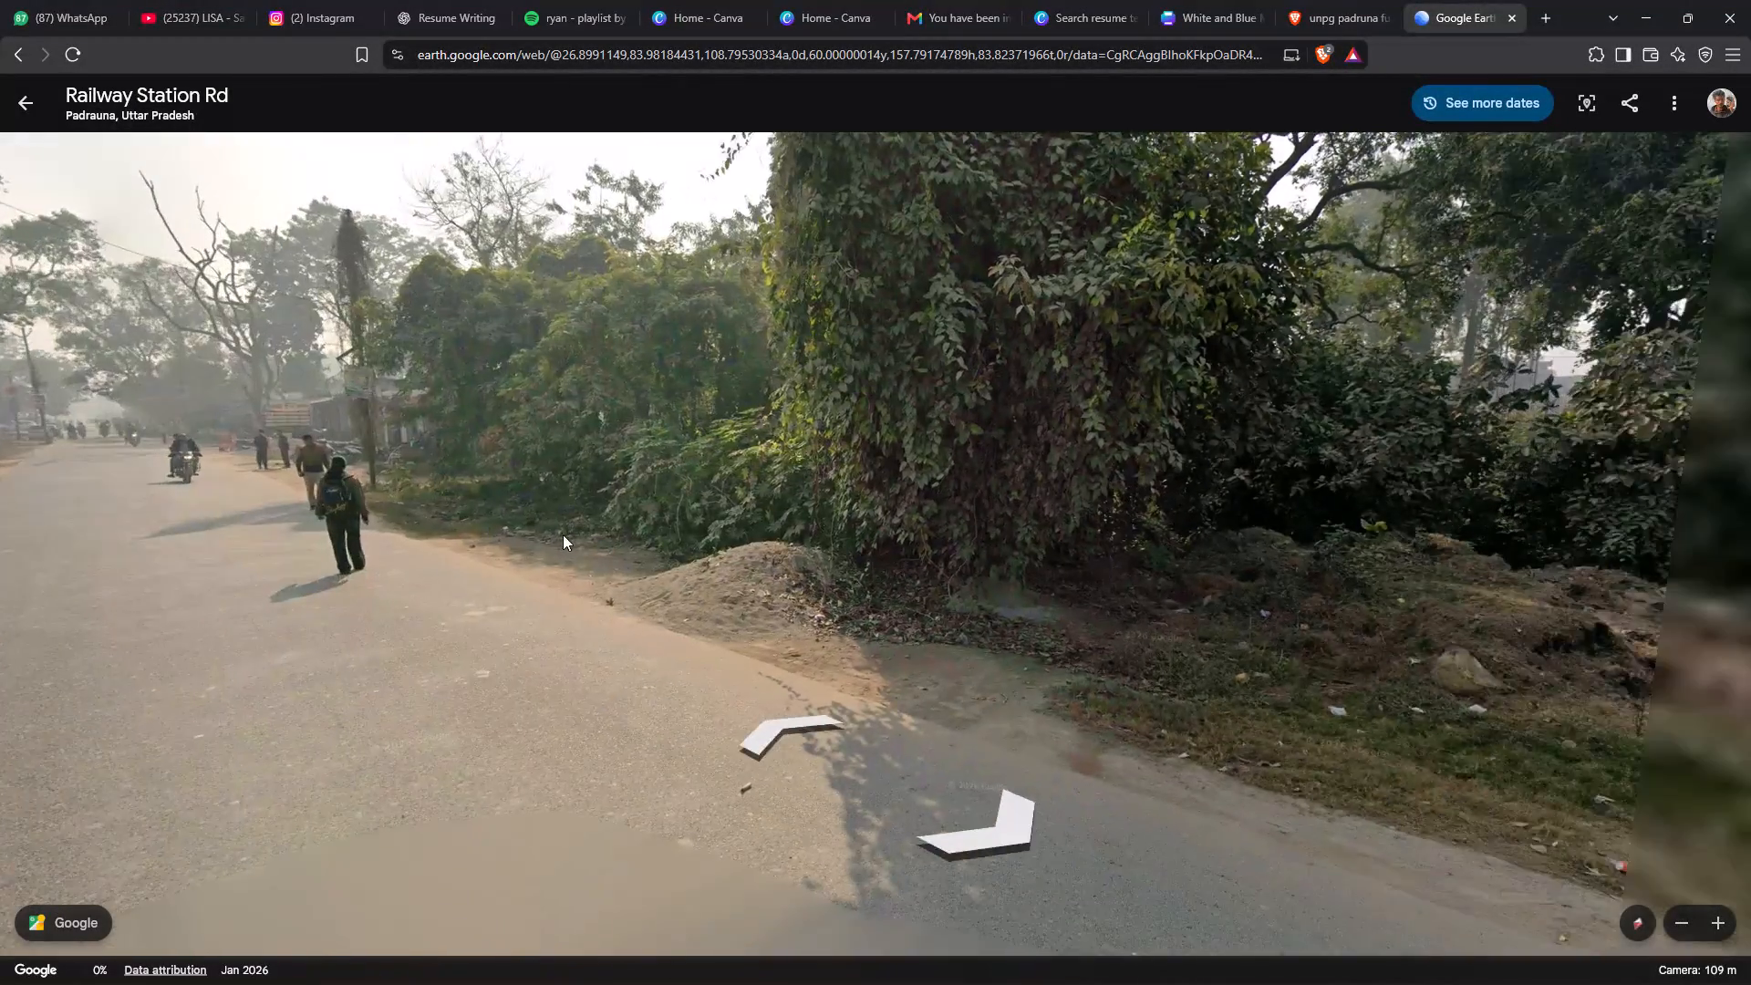
pyautogui.moveTo(563, 534); pyautogui.dragTo(196, 552)
pyautogui.moveTo(1109, 523); pyautogui.dragTo(197, 524)
pyautogui.moveTo(1136, 466); pyautogui.dragTo(665, 492)
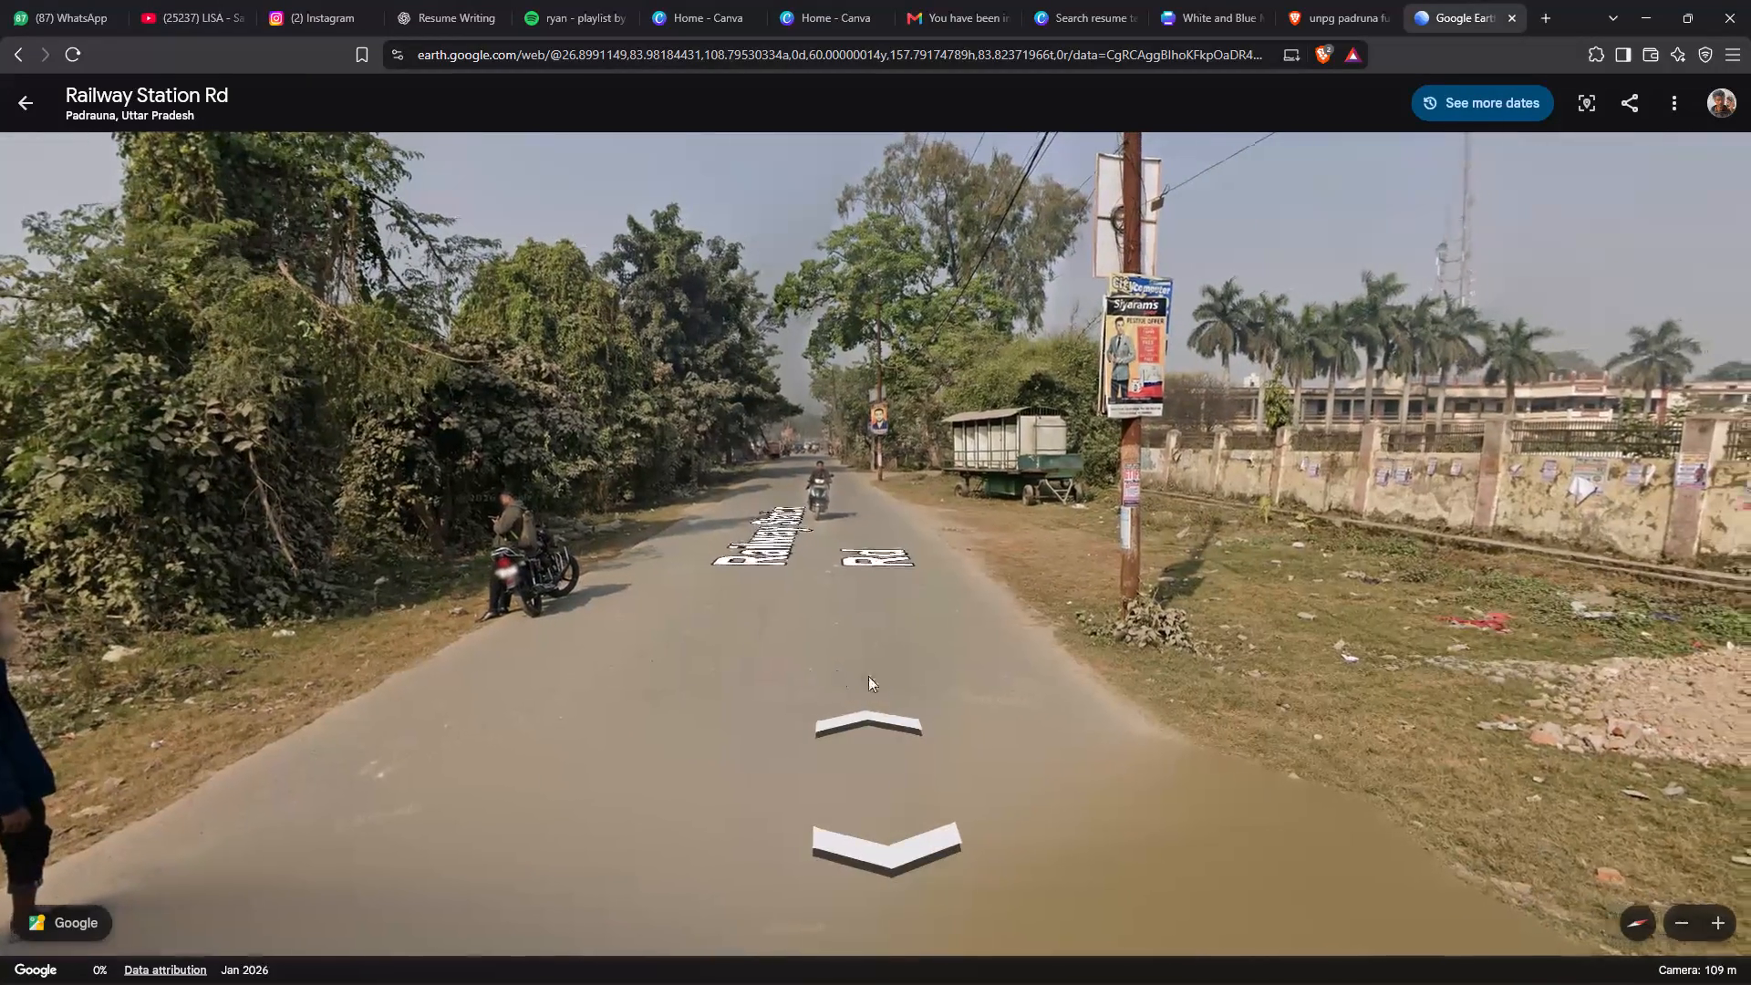
pyautogui.moveTo(874, 681); pyautogui.dragTo(877, 702)
pyautogui.click(876, 719)
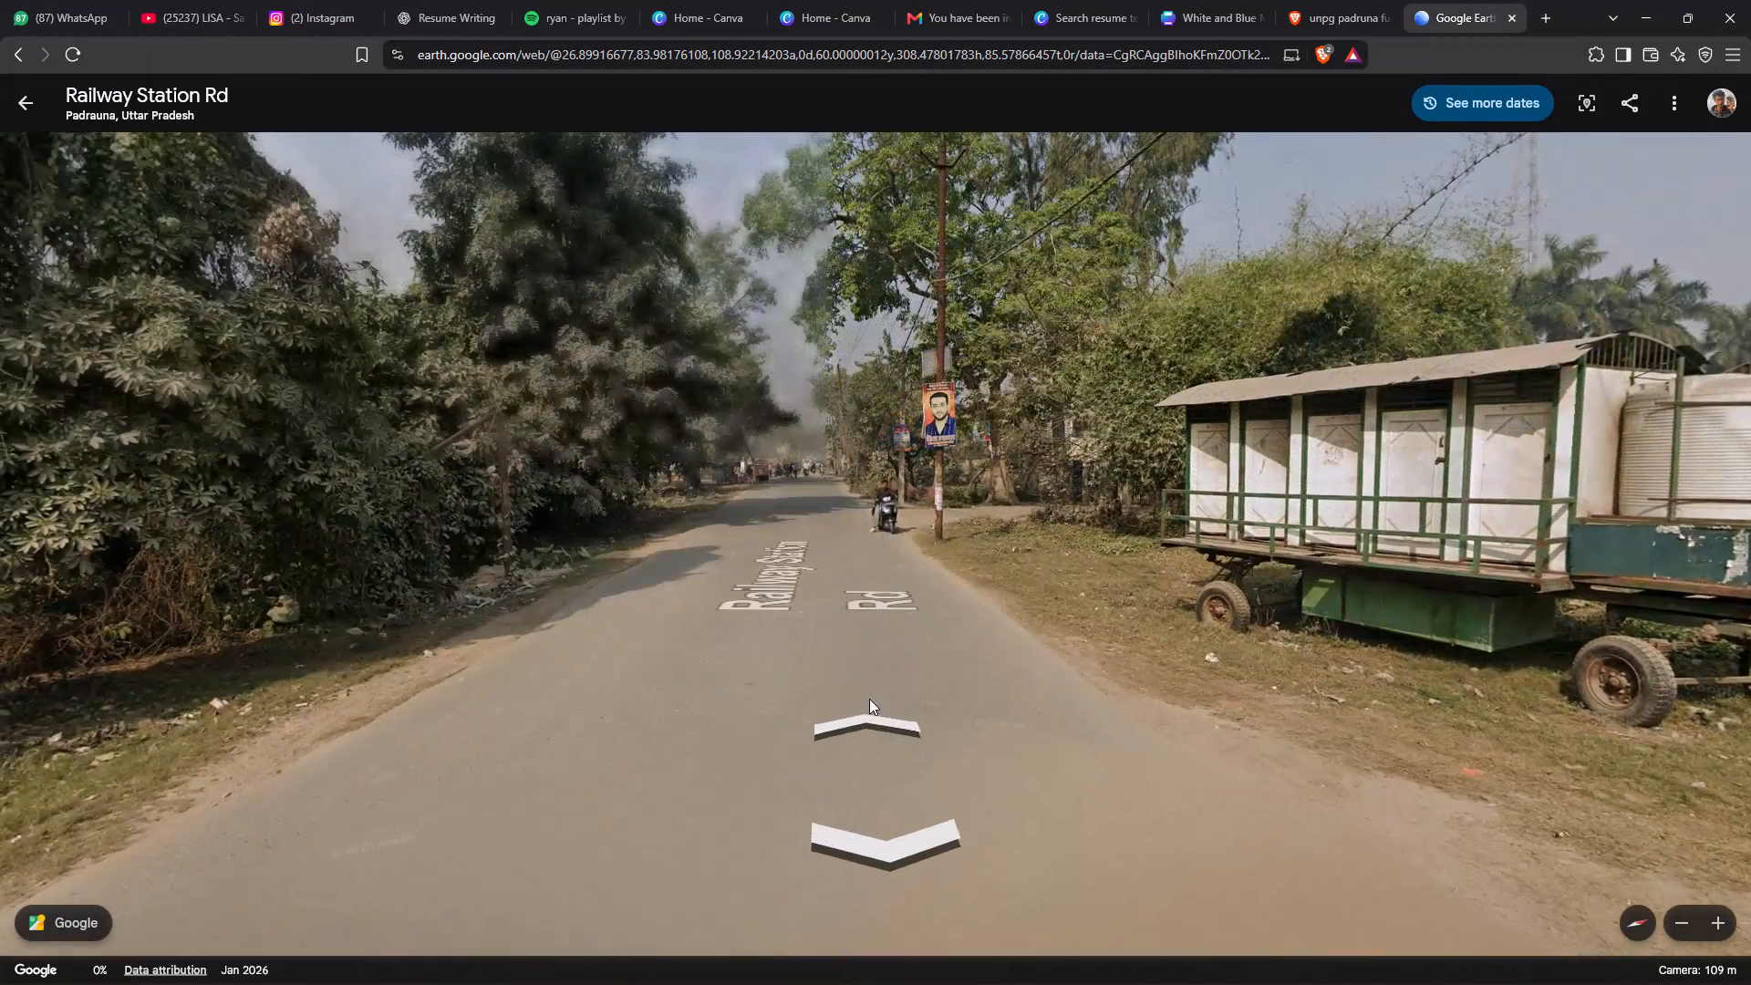
pyautogui.click(876, 730)
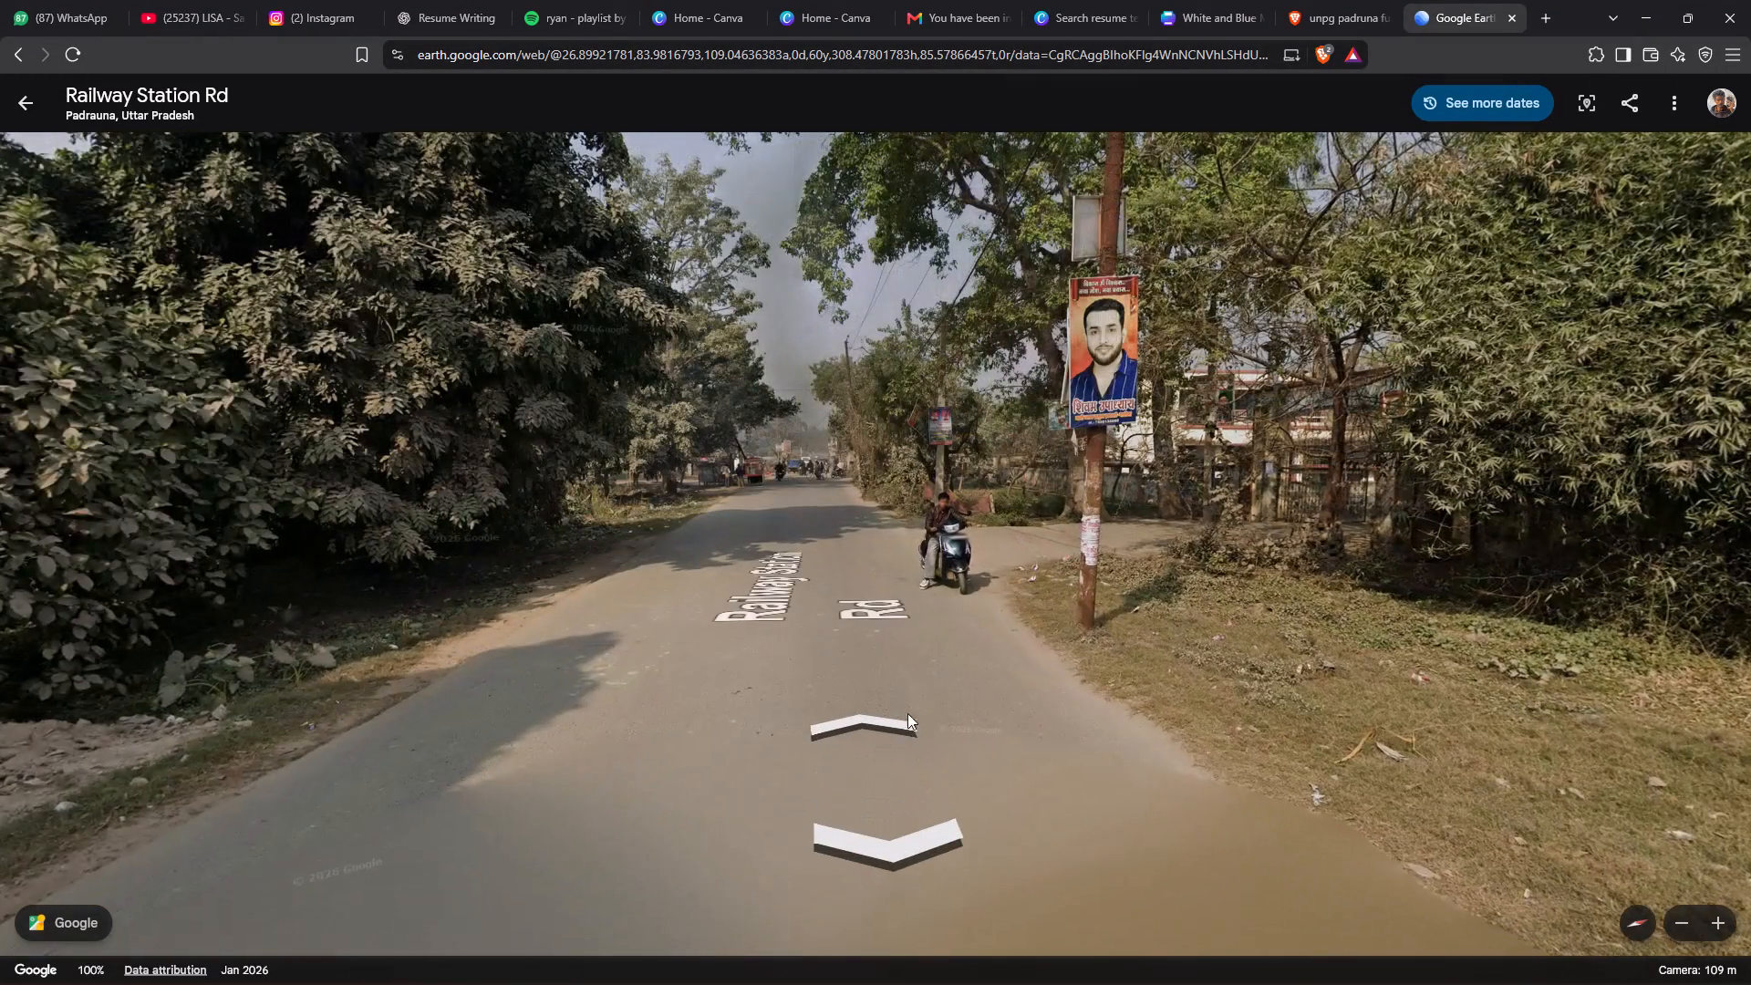
pyautogui.moveTo(956, 669); pyautogui.dragTo(830, 620)
pyautogui.click(816, 726)
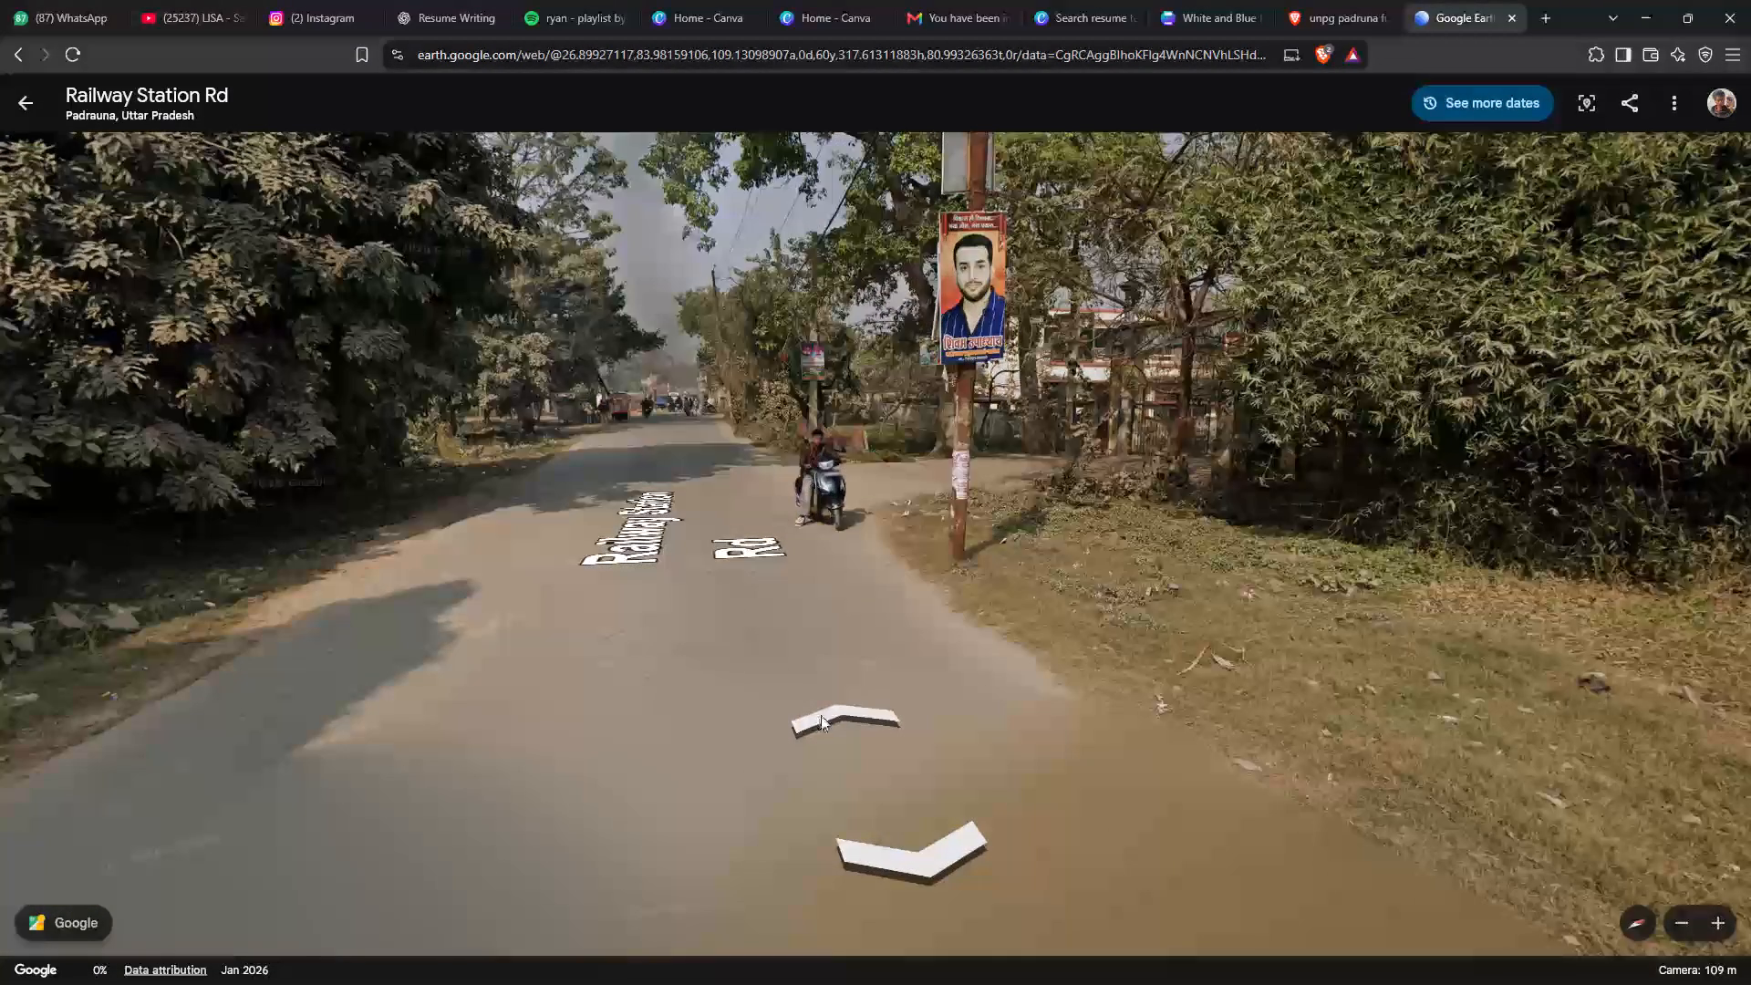
pyautogui.click(839, 731)
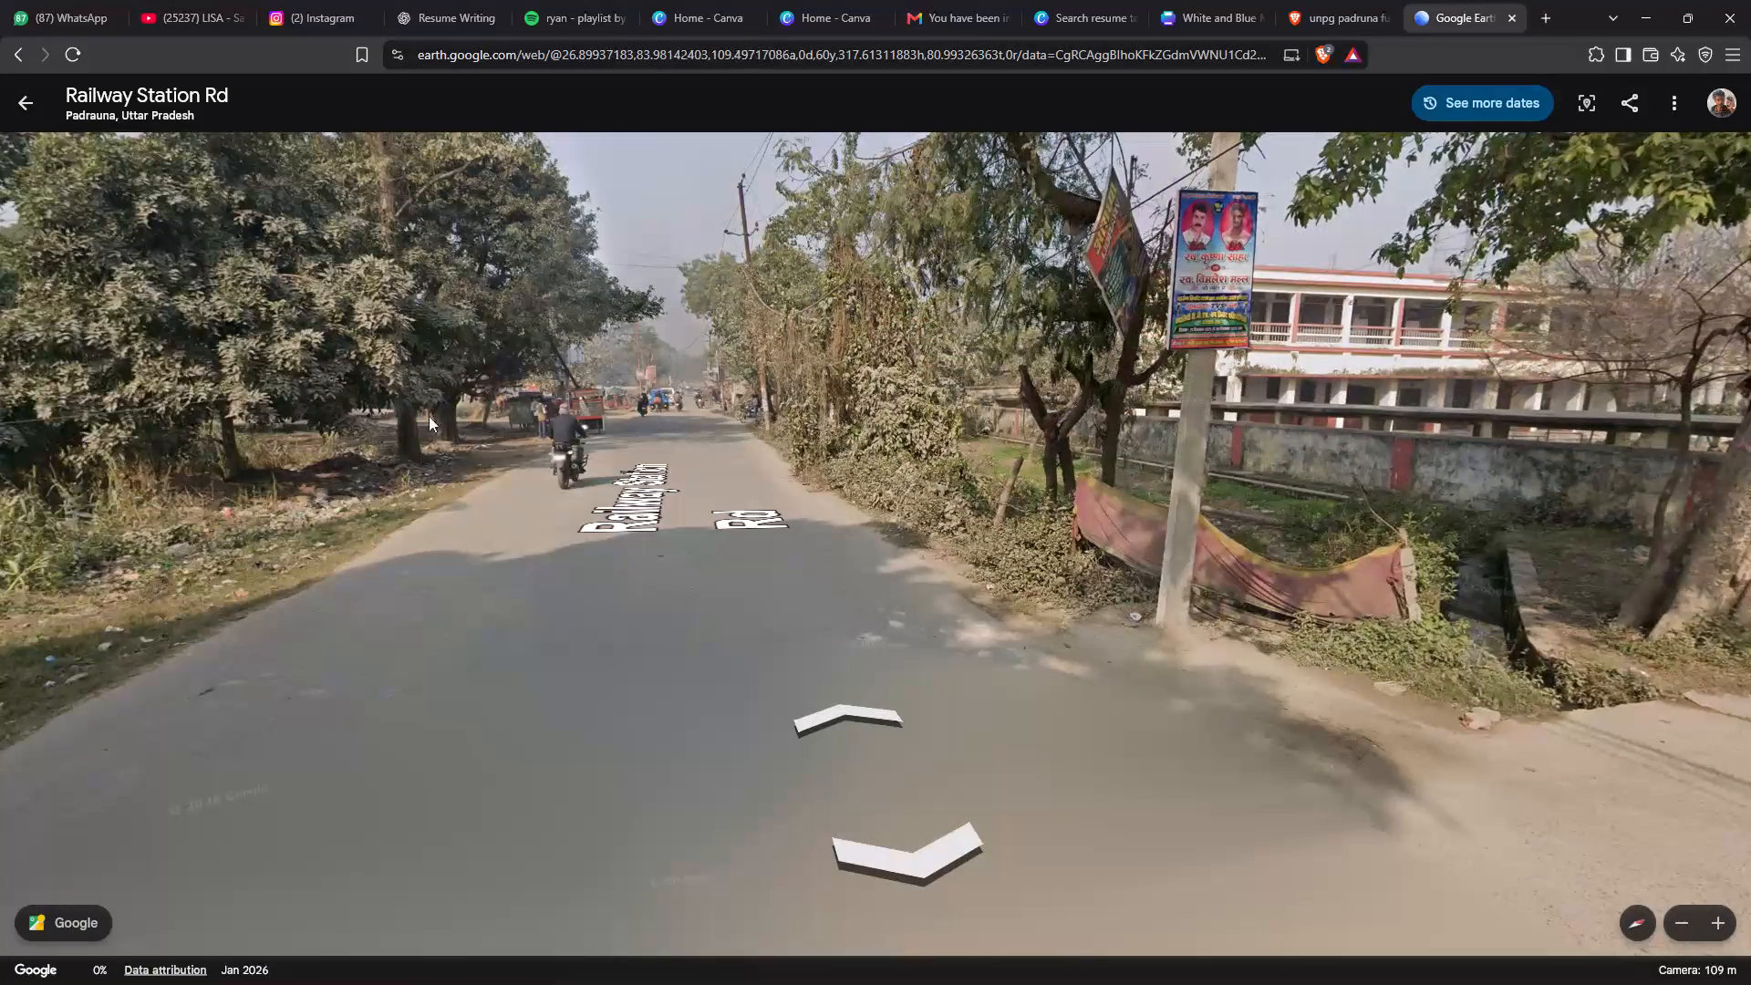
pyautogui.click(852, 710)
pyautogui.click(21, 119)
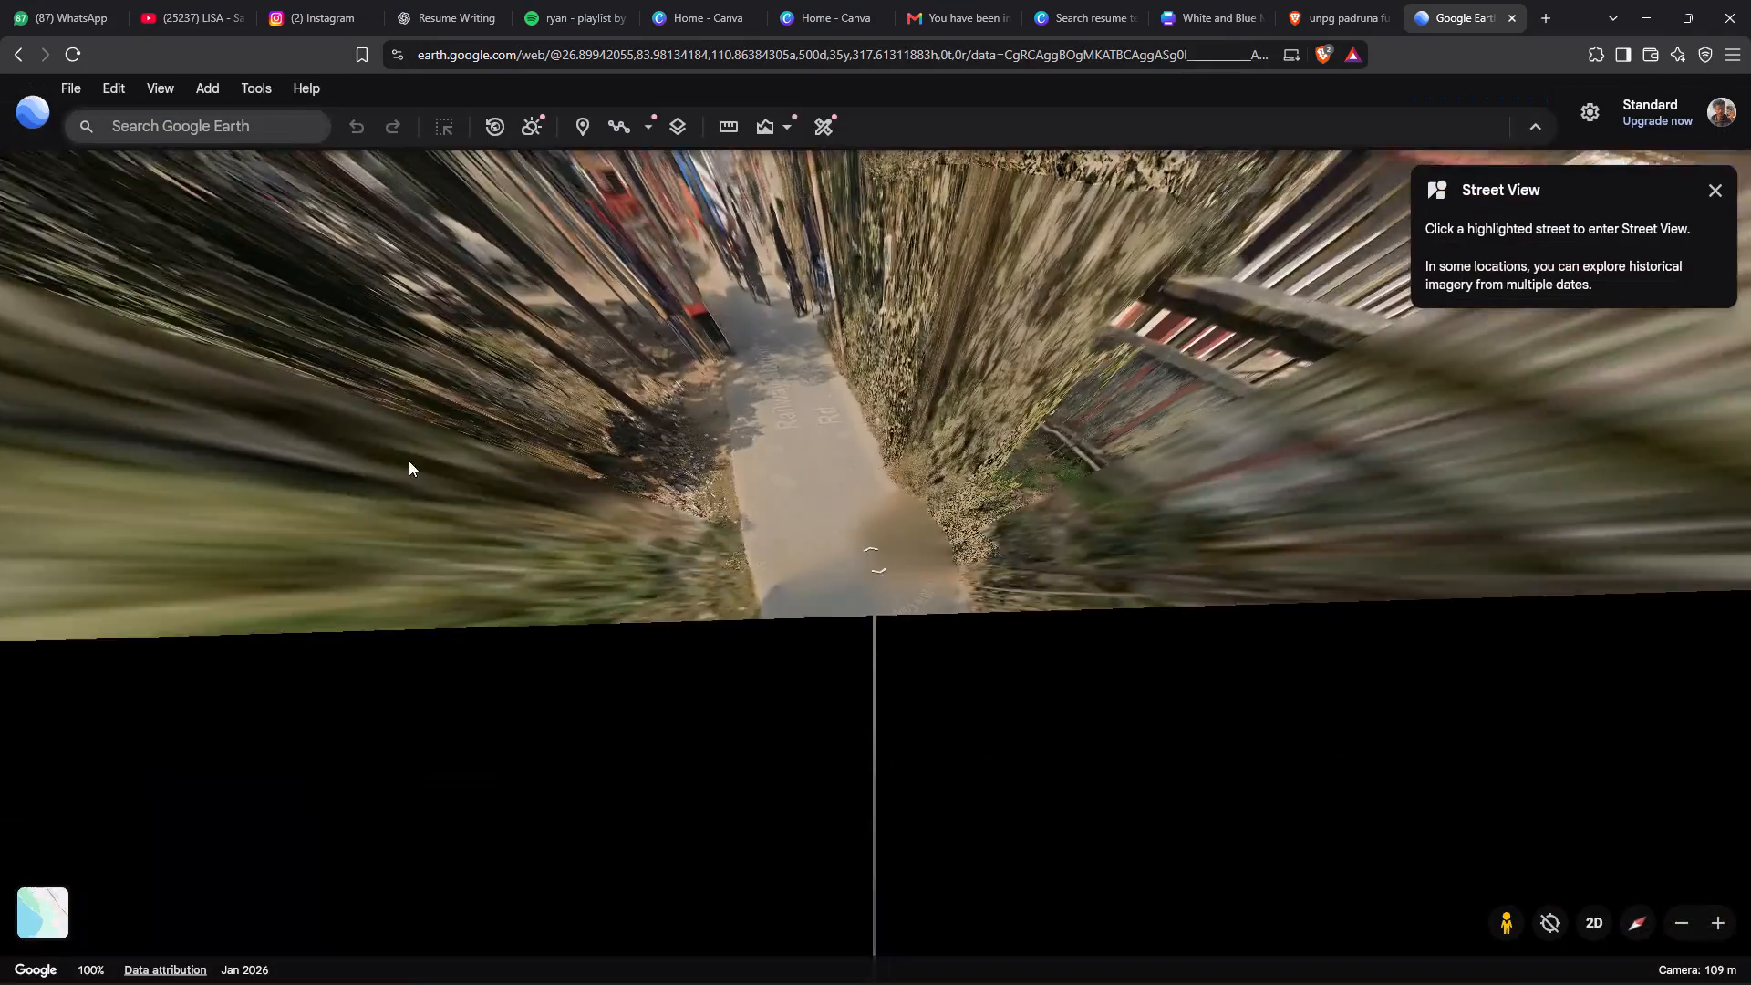
# Survey the Padrauna satellite map outward from the college, turn off the Street View coverage, and examine the road junction near Sarswati Hospital.
pyautogui.scroll(-2, 746, 548)
pyautogui.moveTo(751, 537); pyautogui.dragTo(803, 735)
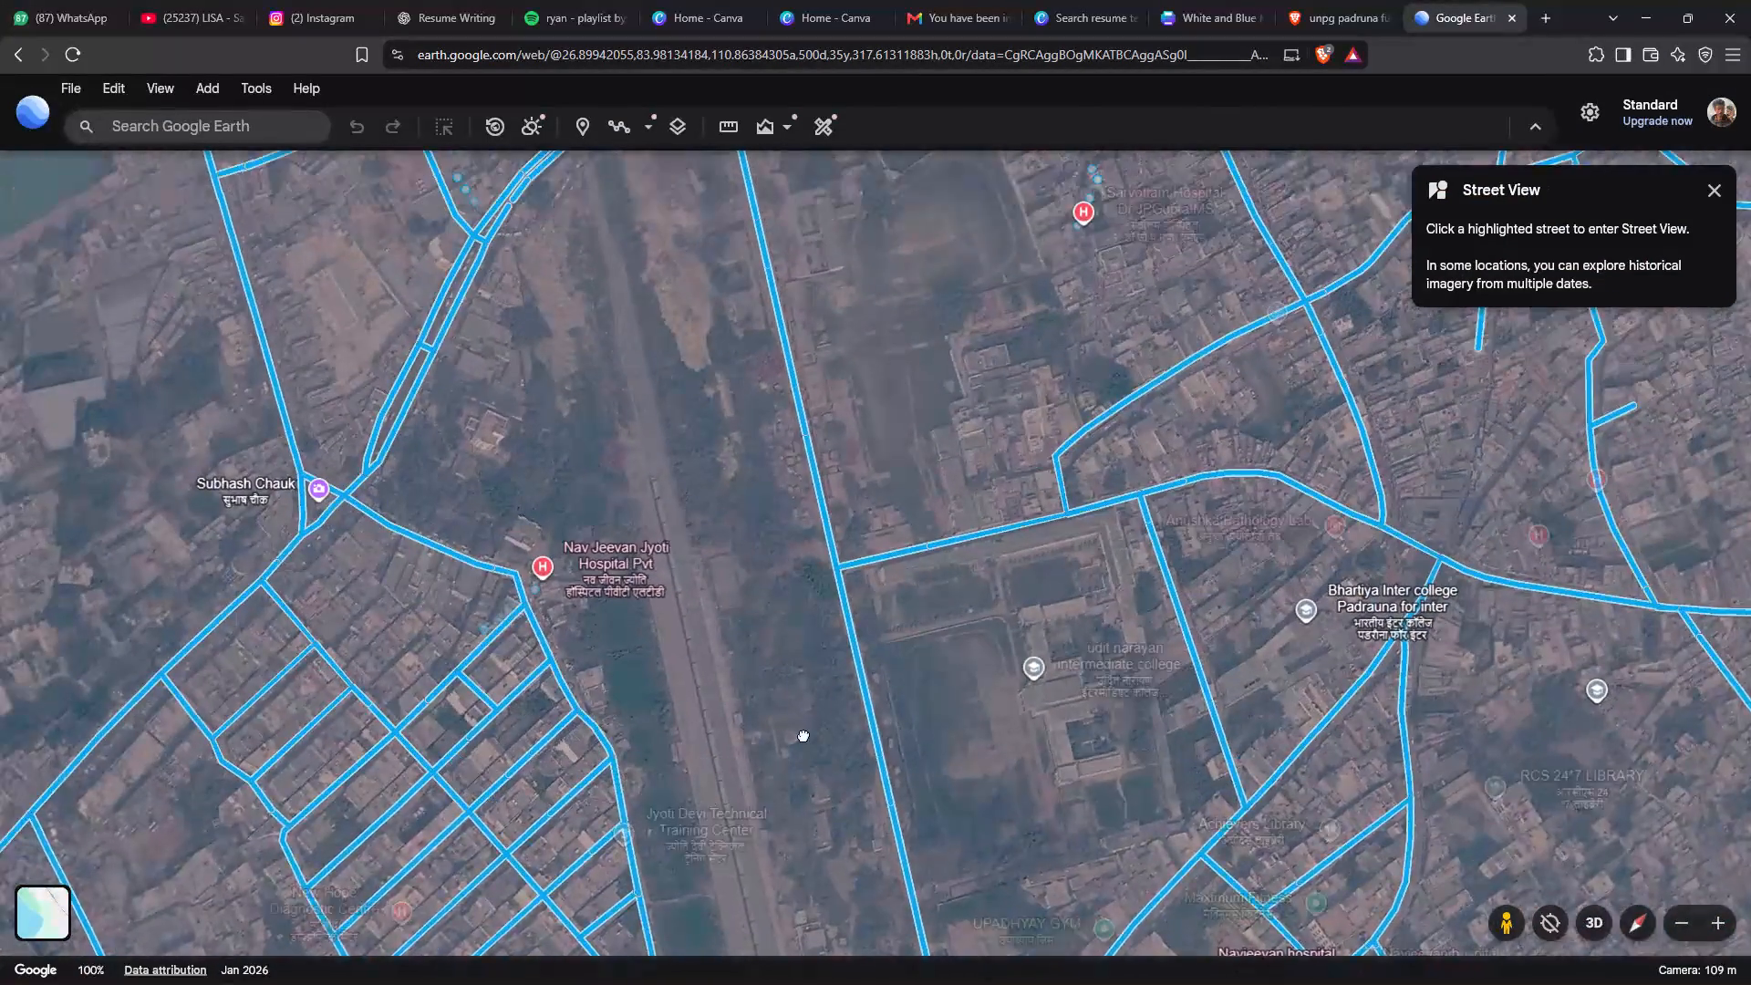
pyautogui.moveTo(803, 735); pyautogui.dragTo(804, 742)
pyautogui.scroll(-4, 784, 685)
pyautogui.moveTo(675, 549); pyautogui.dragTo(749, 698)
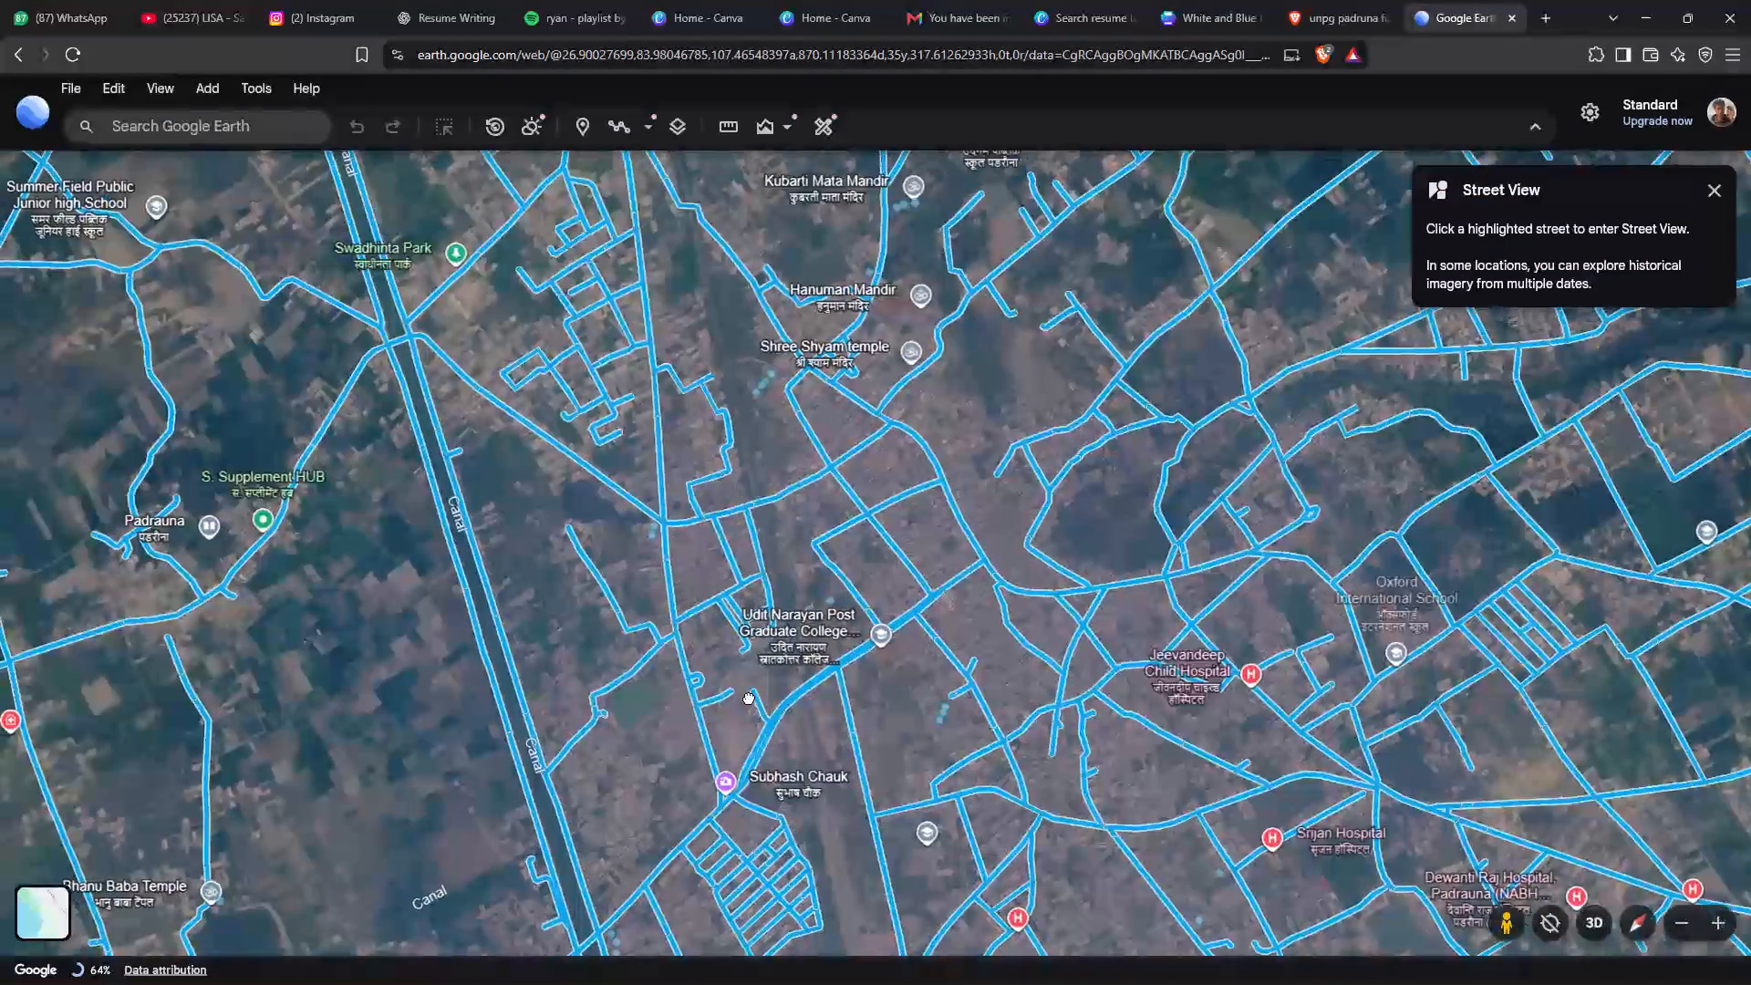
pyautogui.moveTo(749, 698); pyautogui.dragTo(773, 829)
pyautogui.scroll(-5, 653, 670)
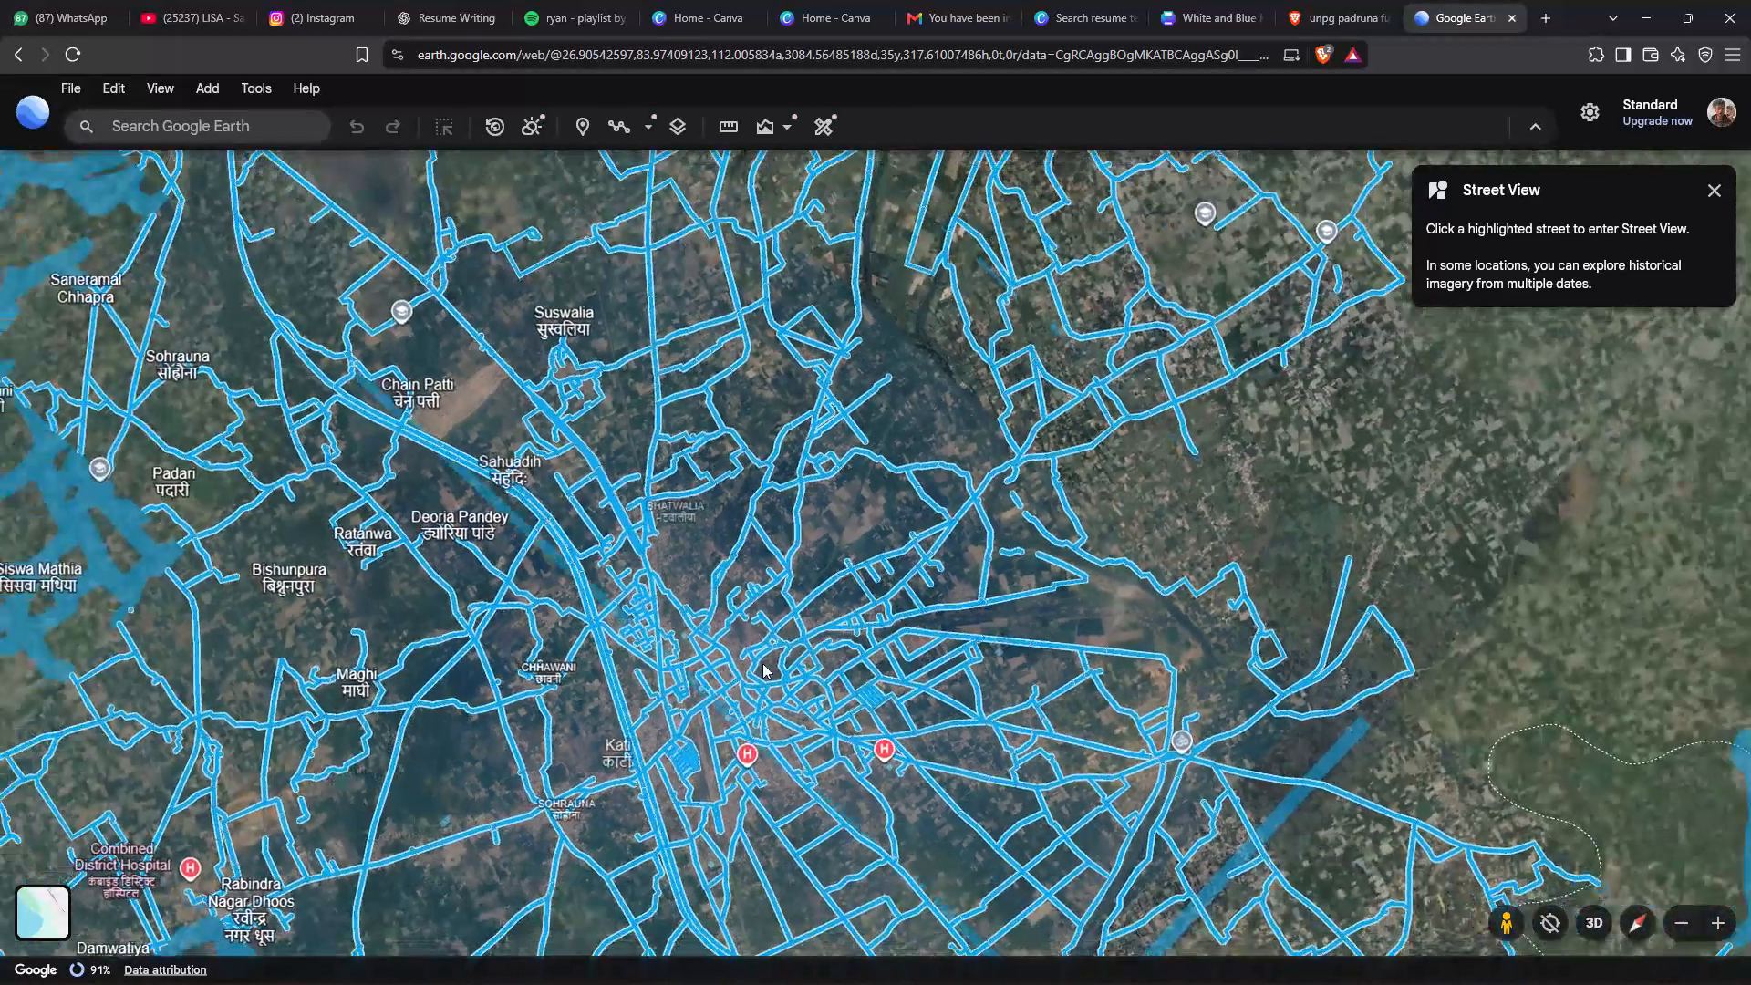
pyautogui.click(1492, 920)
pyautogui.scroll(3, 523, 662)
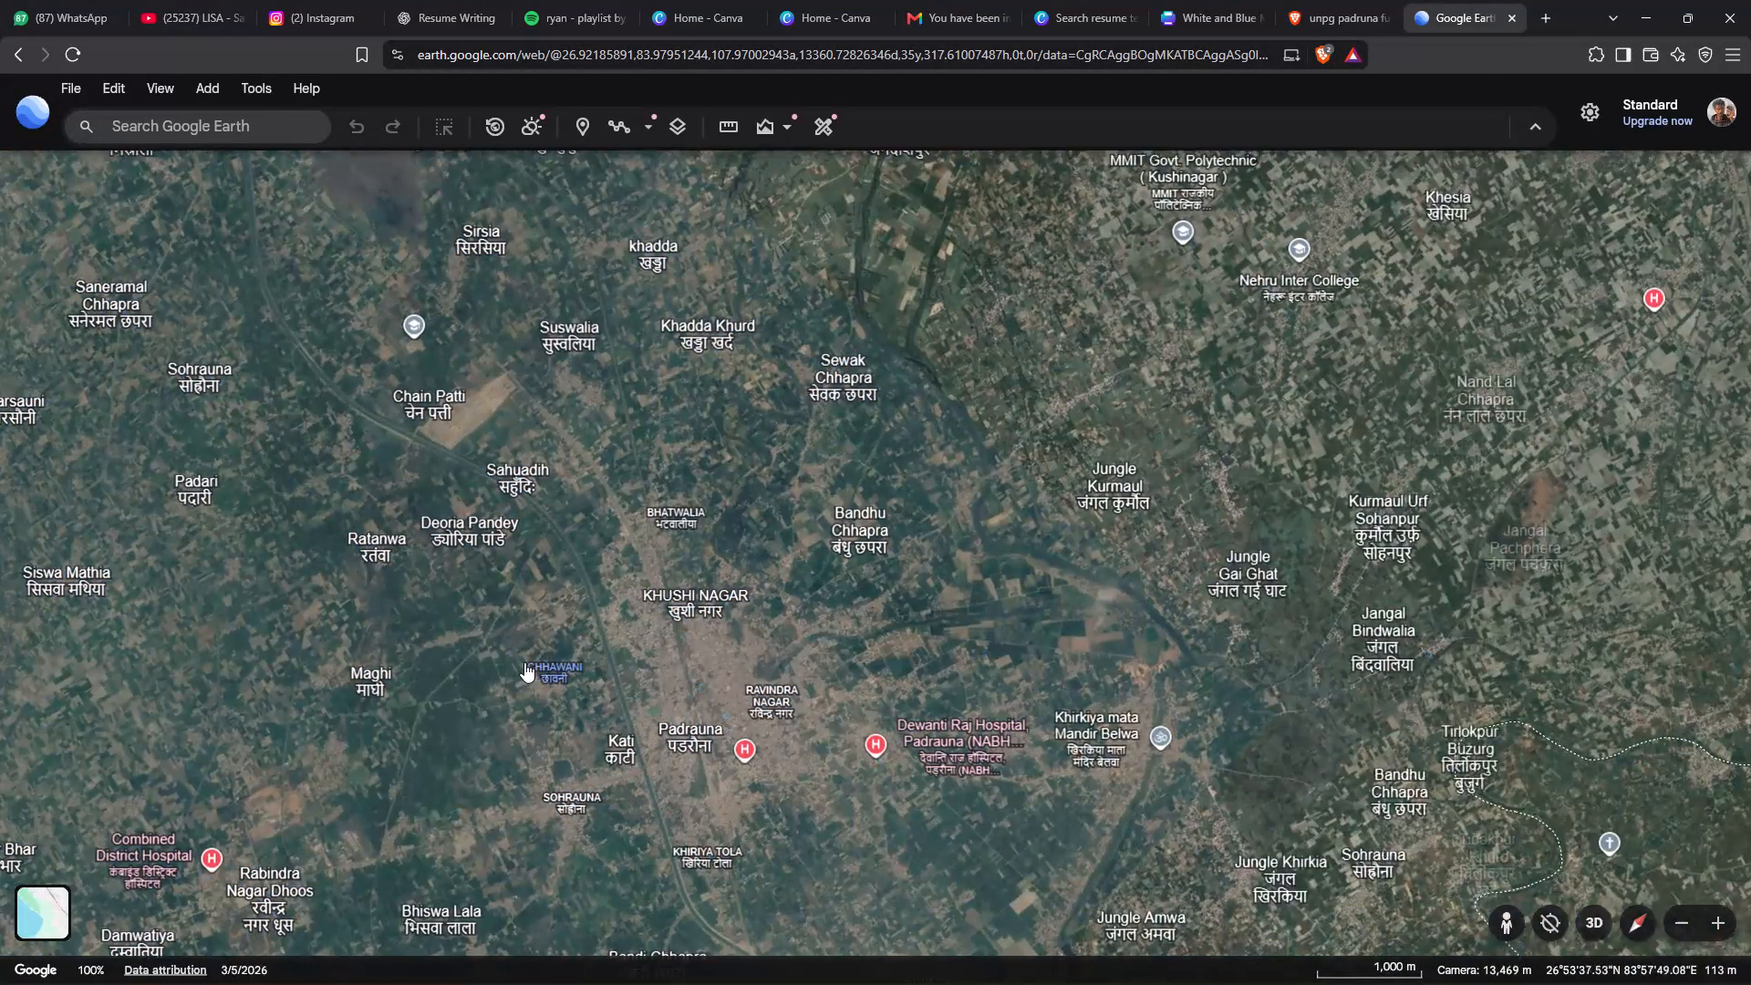
pyautogui.scroll(2, 573, 649)
pyautogui.moveTo(710, 548); pyautogui.dragTo(639, 747)
pyautogui.scroll(2, 938, 524)
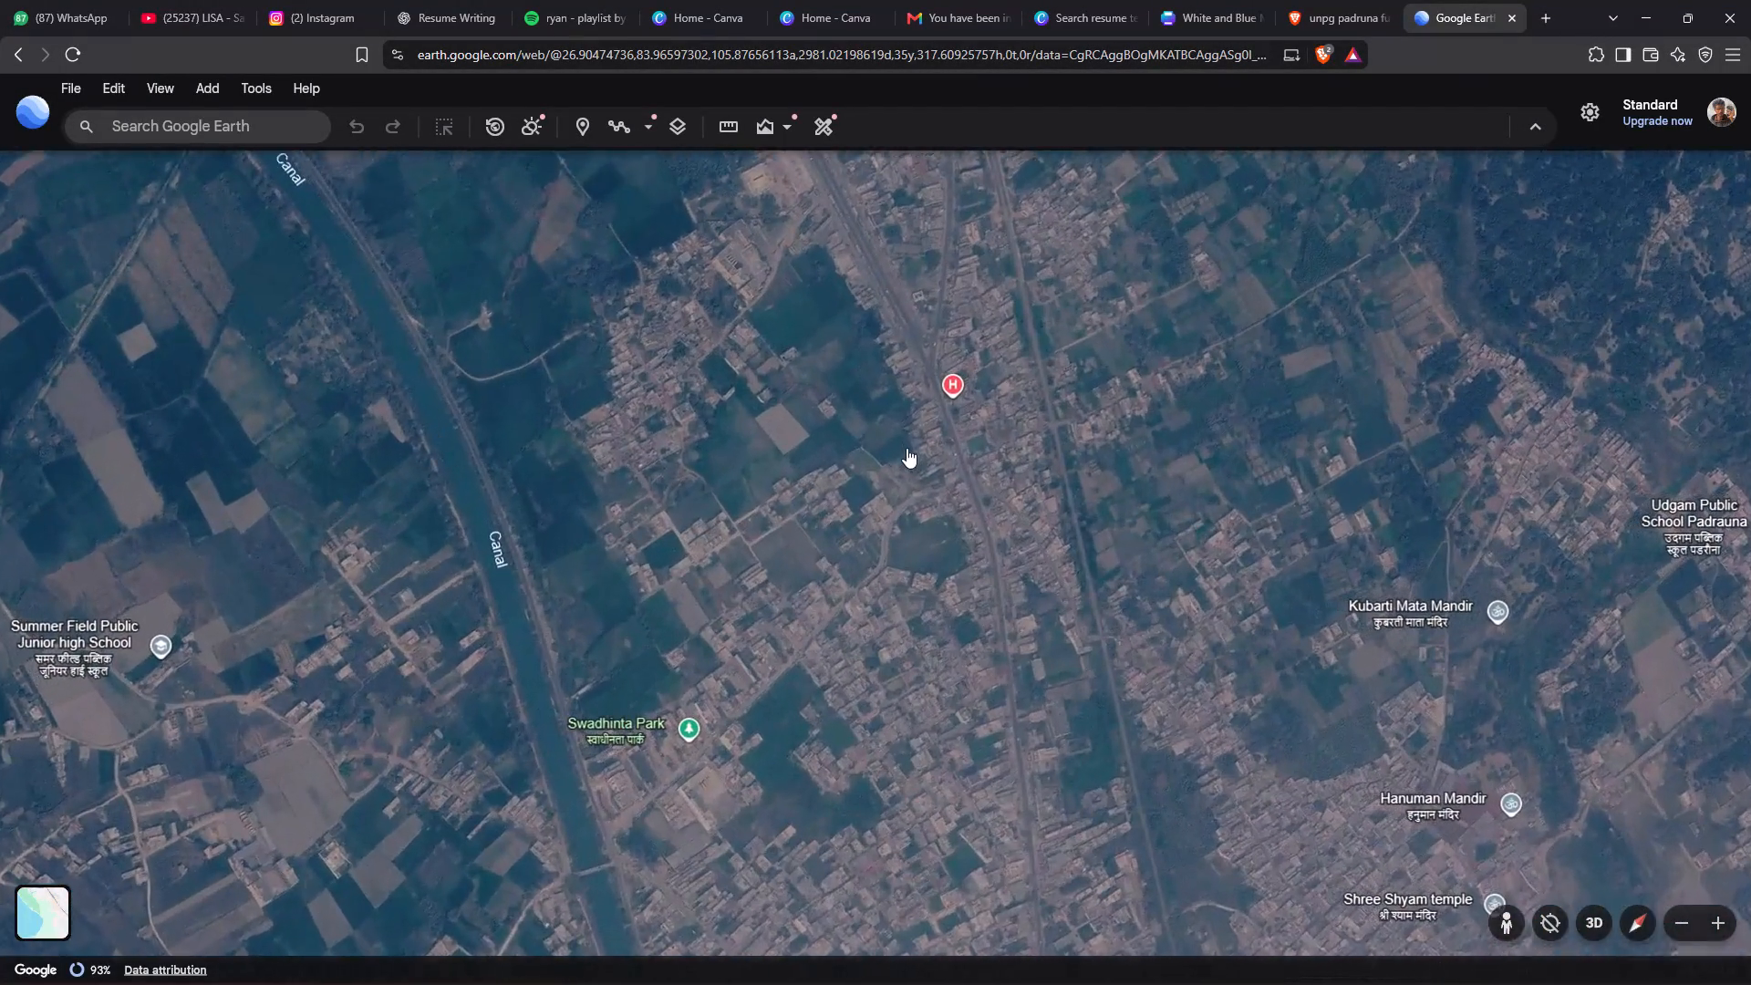
pyautogui.moveTo(907, 448); pyautogui.dragTo(893, 573)
pyautogui.scroll(2, 906, 565)
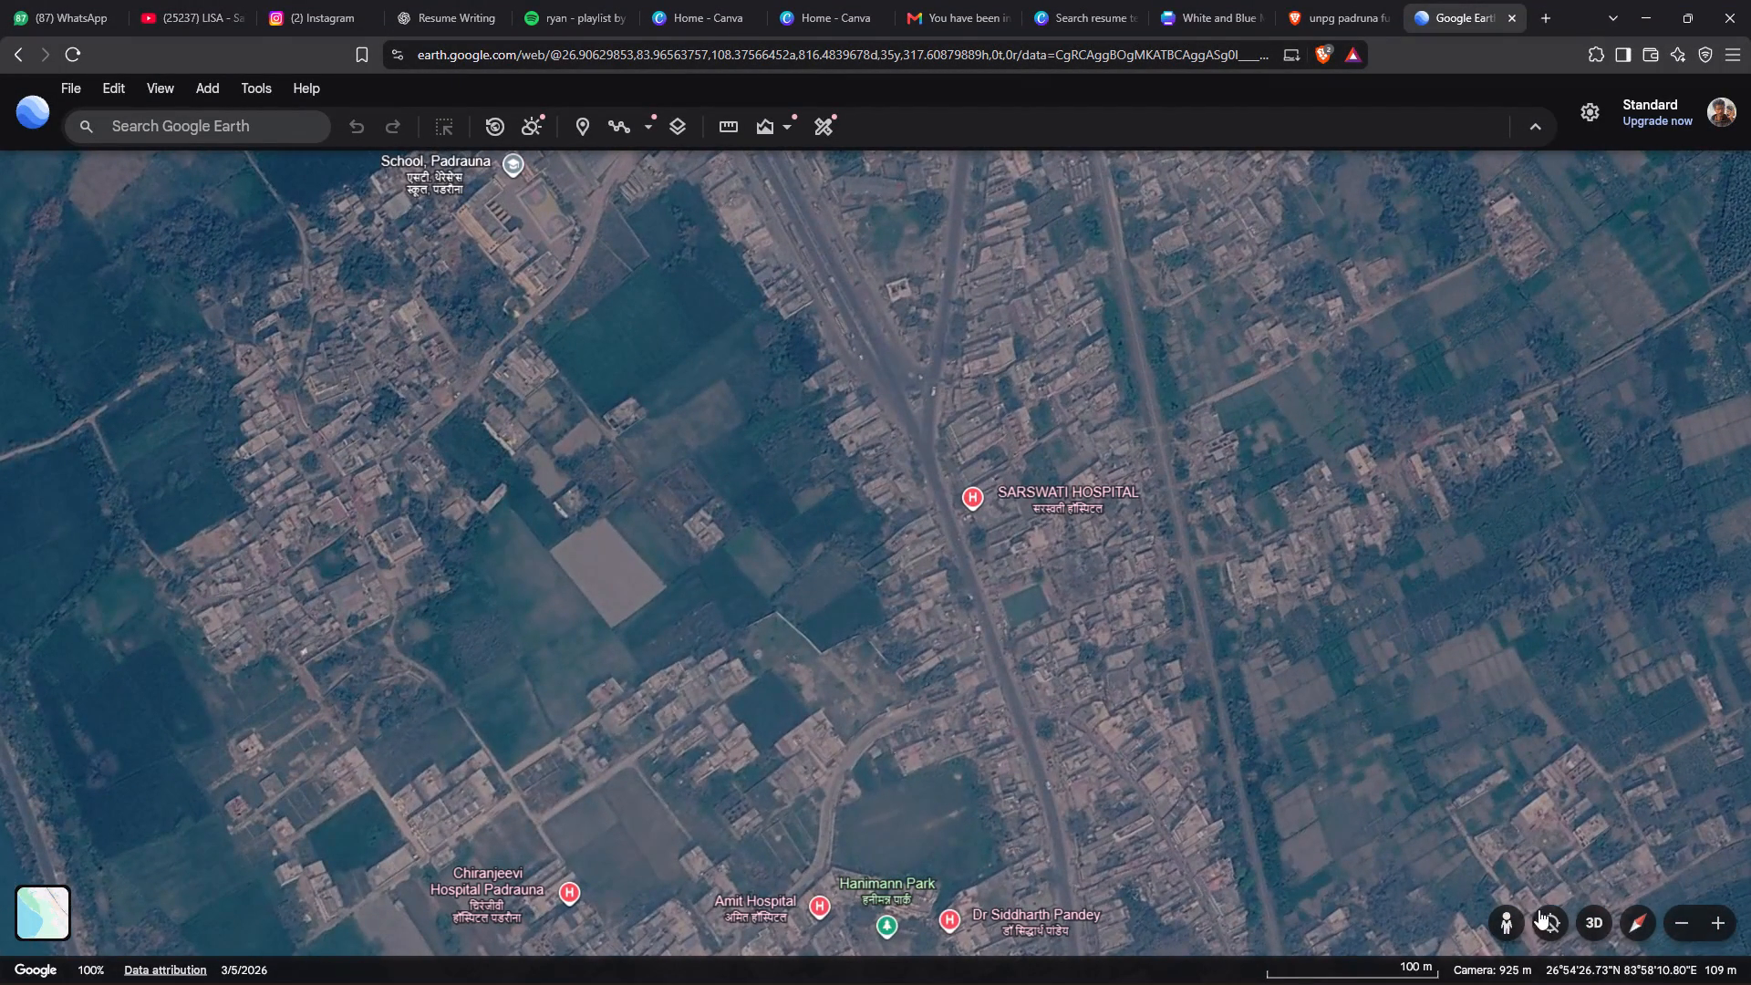
# Enter Street View on Bagaha Dhala Rd near Sarswati Hospital, examine the statue at the Padrauna Ramkola Rd junction, and return to the map.
pyautogui.click(1518, 918)
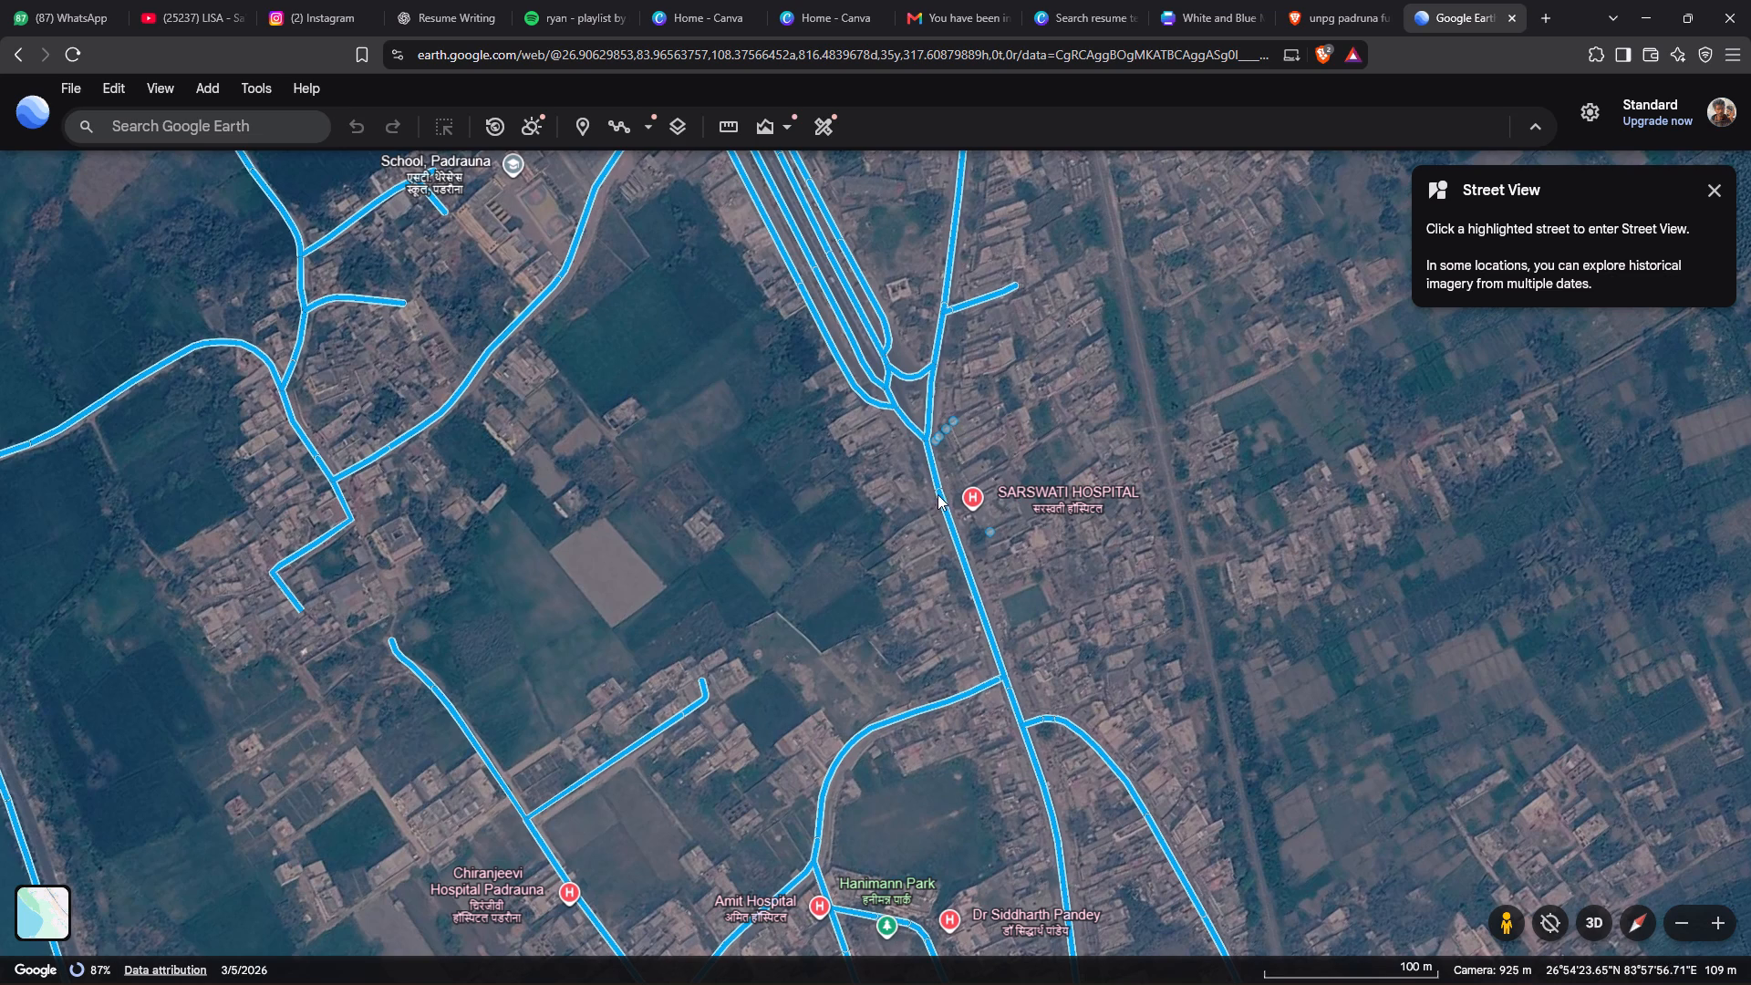
pyautogui.click(940, 491)
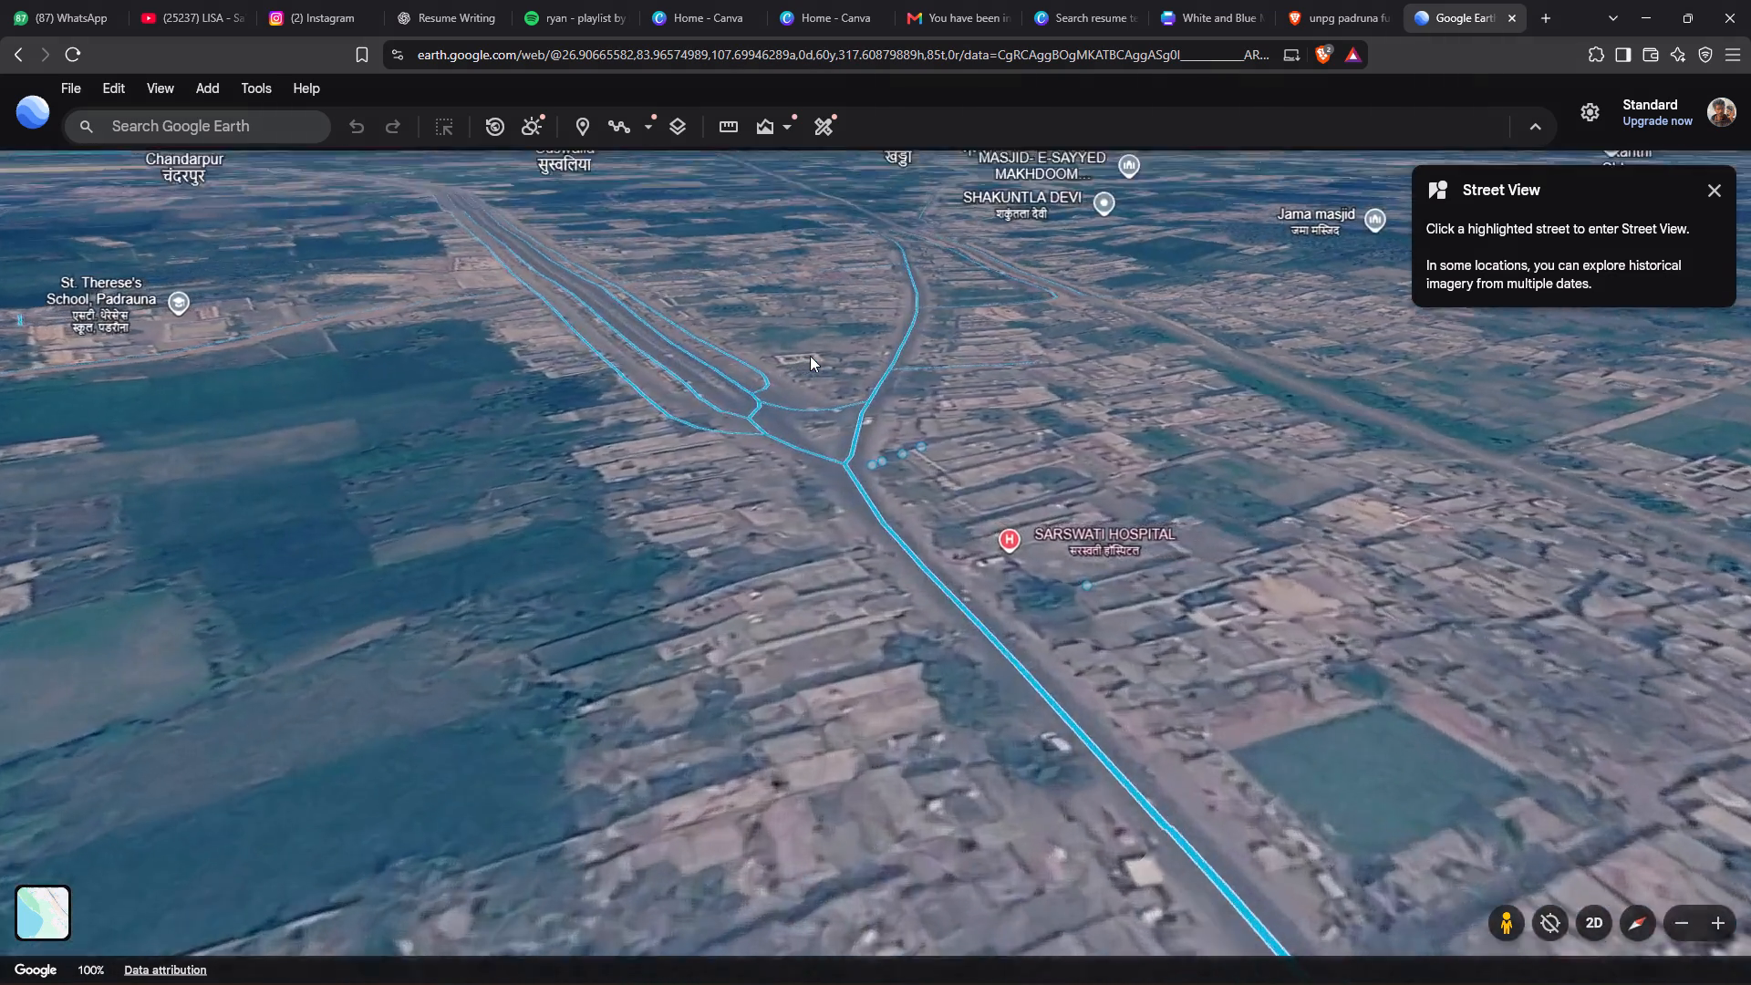
pyautogui.moveTo(635, 389); pyautogui.dragTo(895, 341)
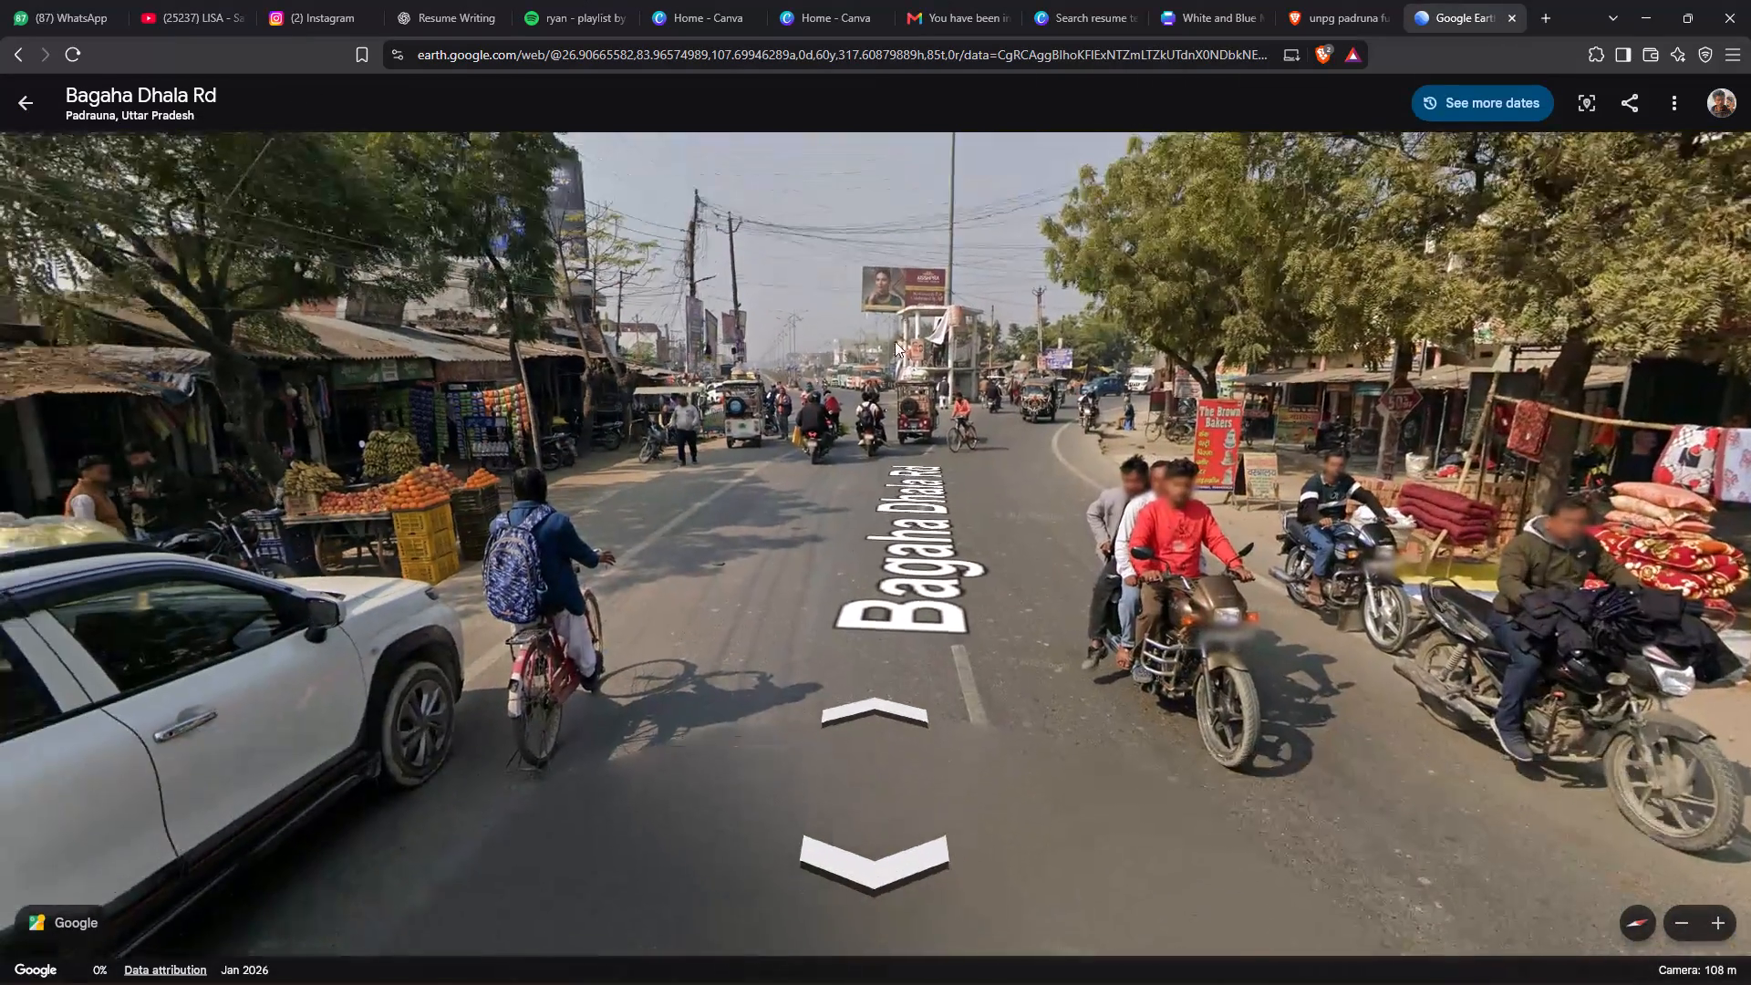
pyautogui.moveTo(895, 341); pyautogui.dragTo(888, 357)
pyautogui.click(875, 714)
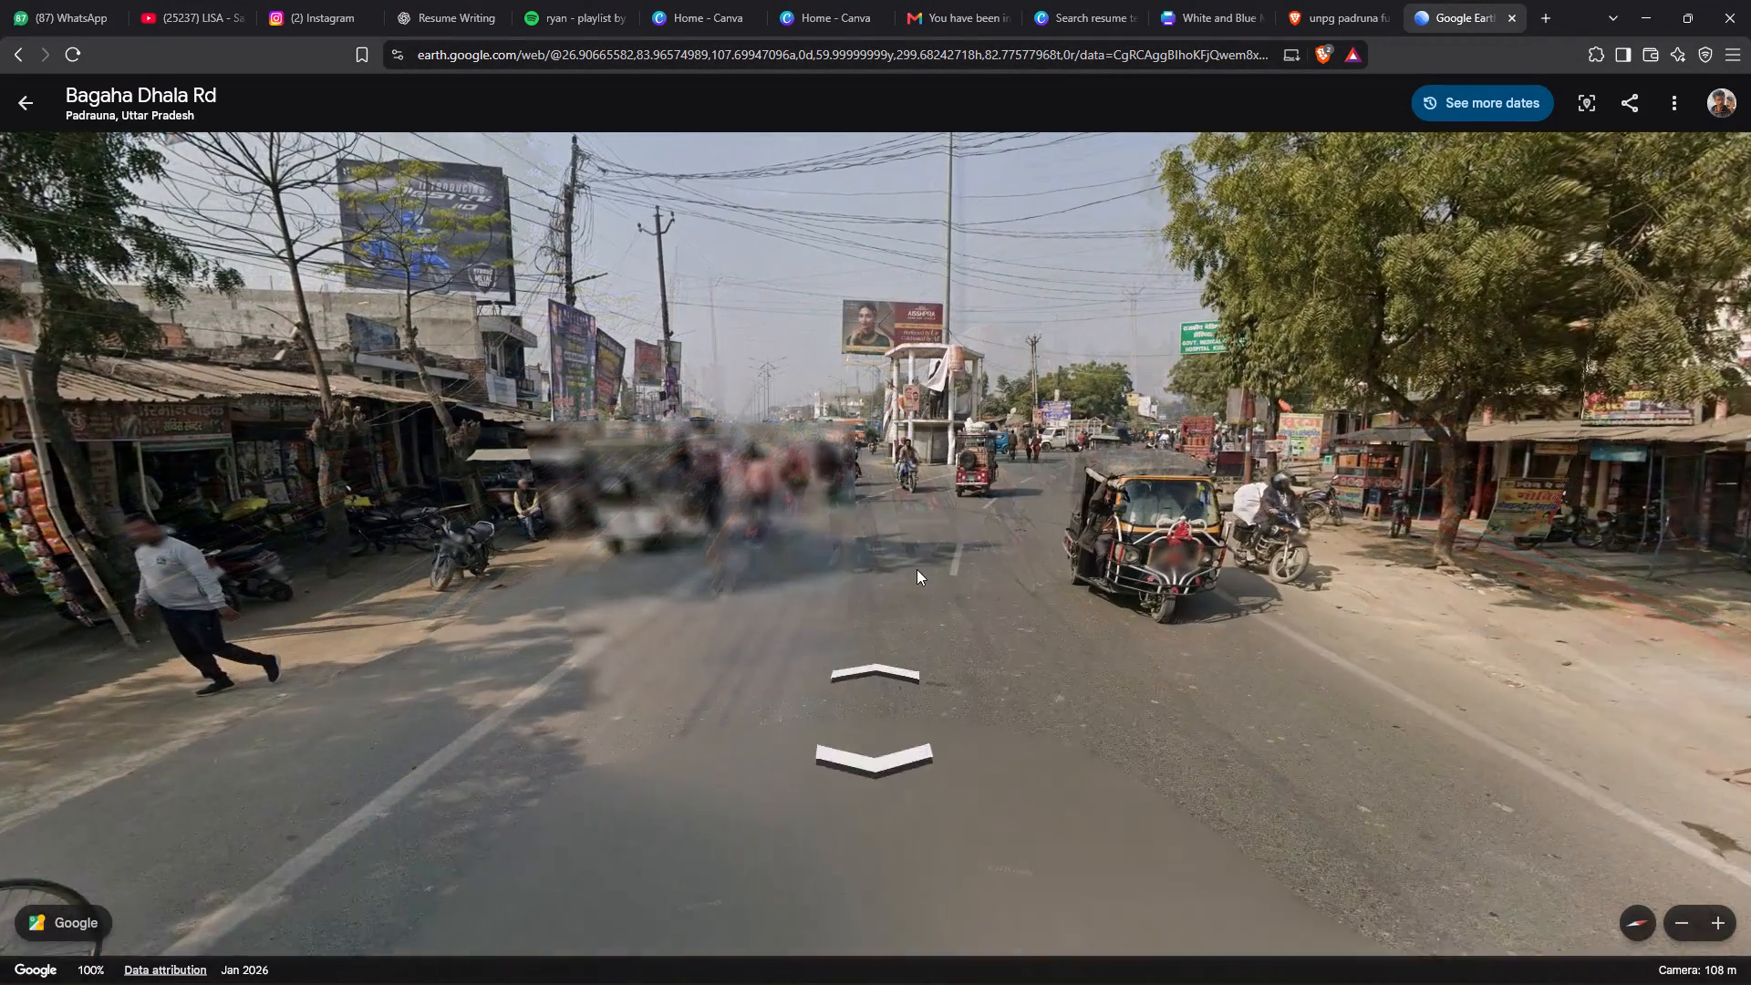
pyautogui.click(859, 731)
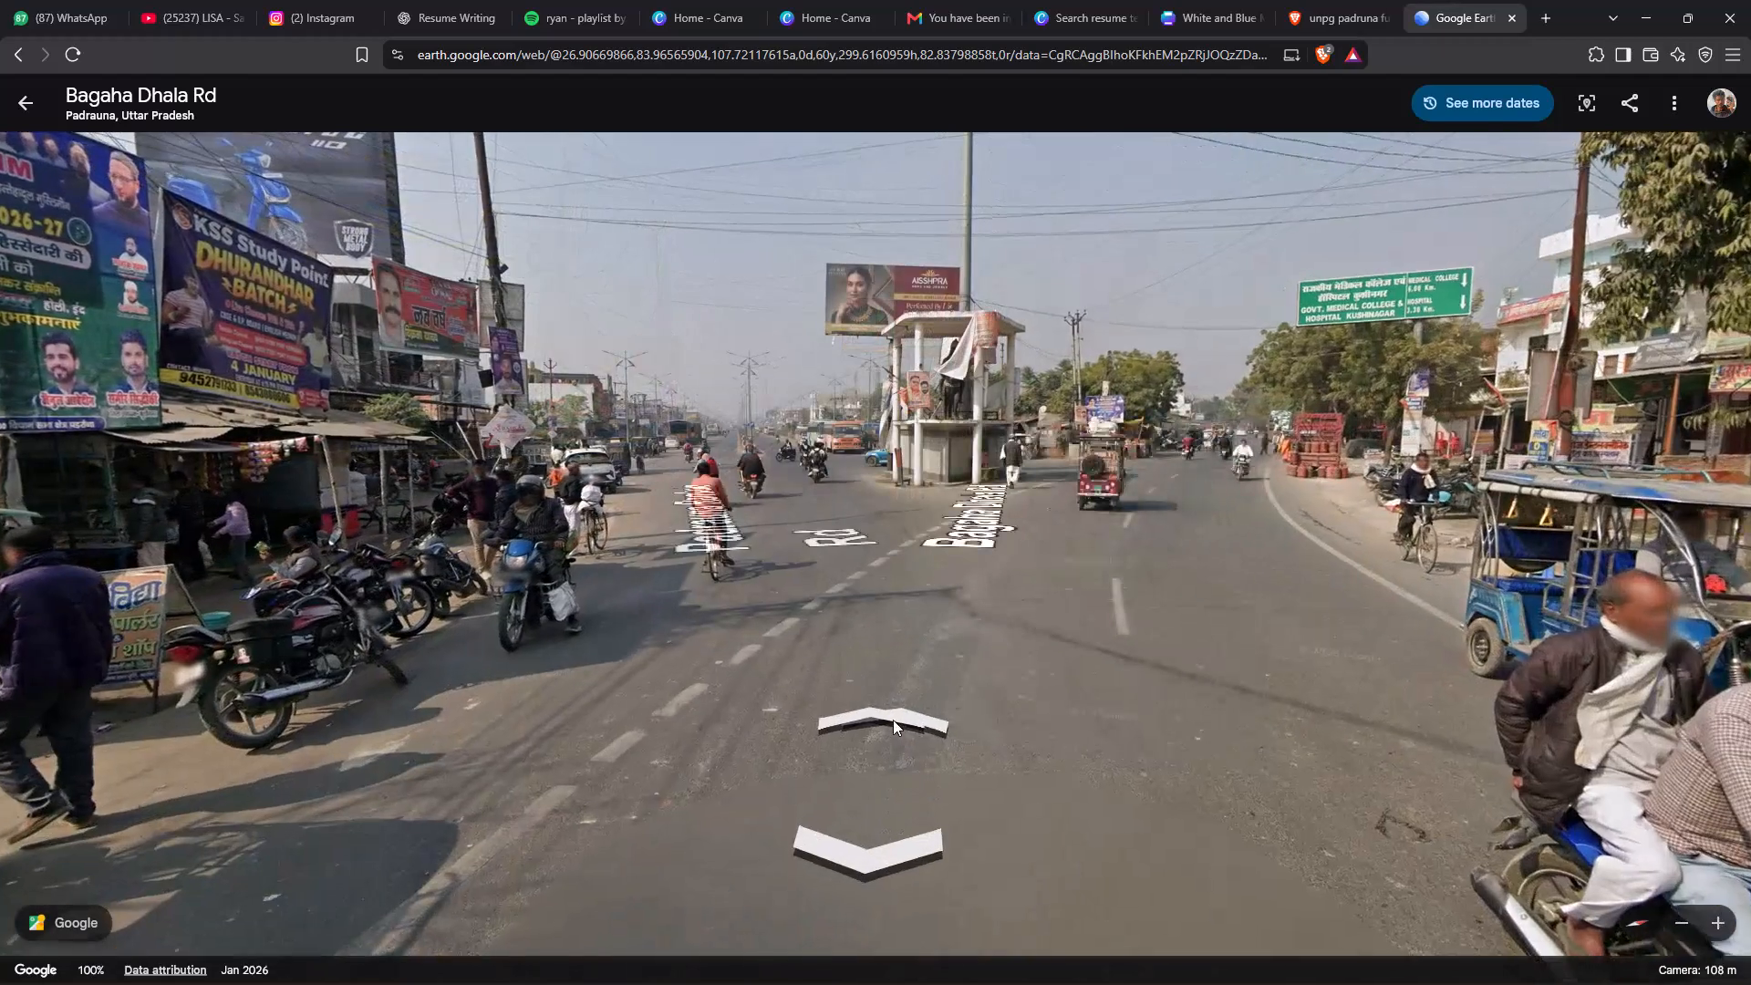
pyautogui.click(893, 720)
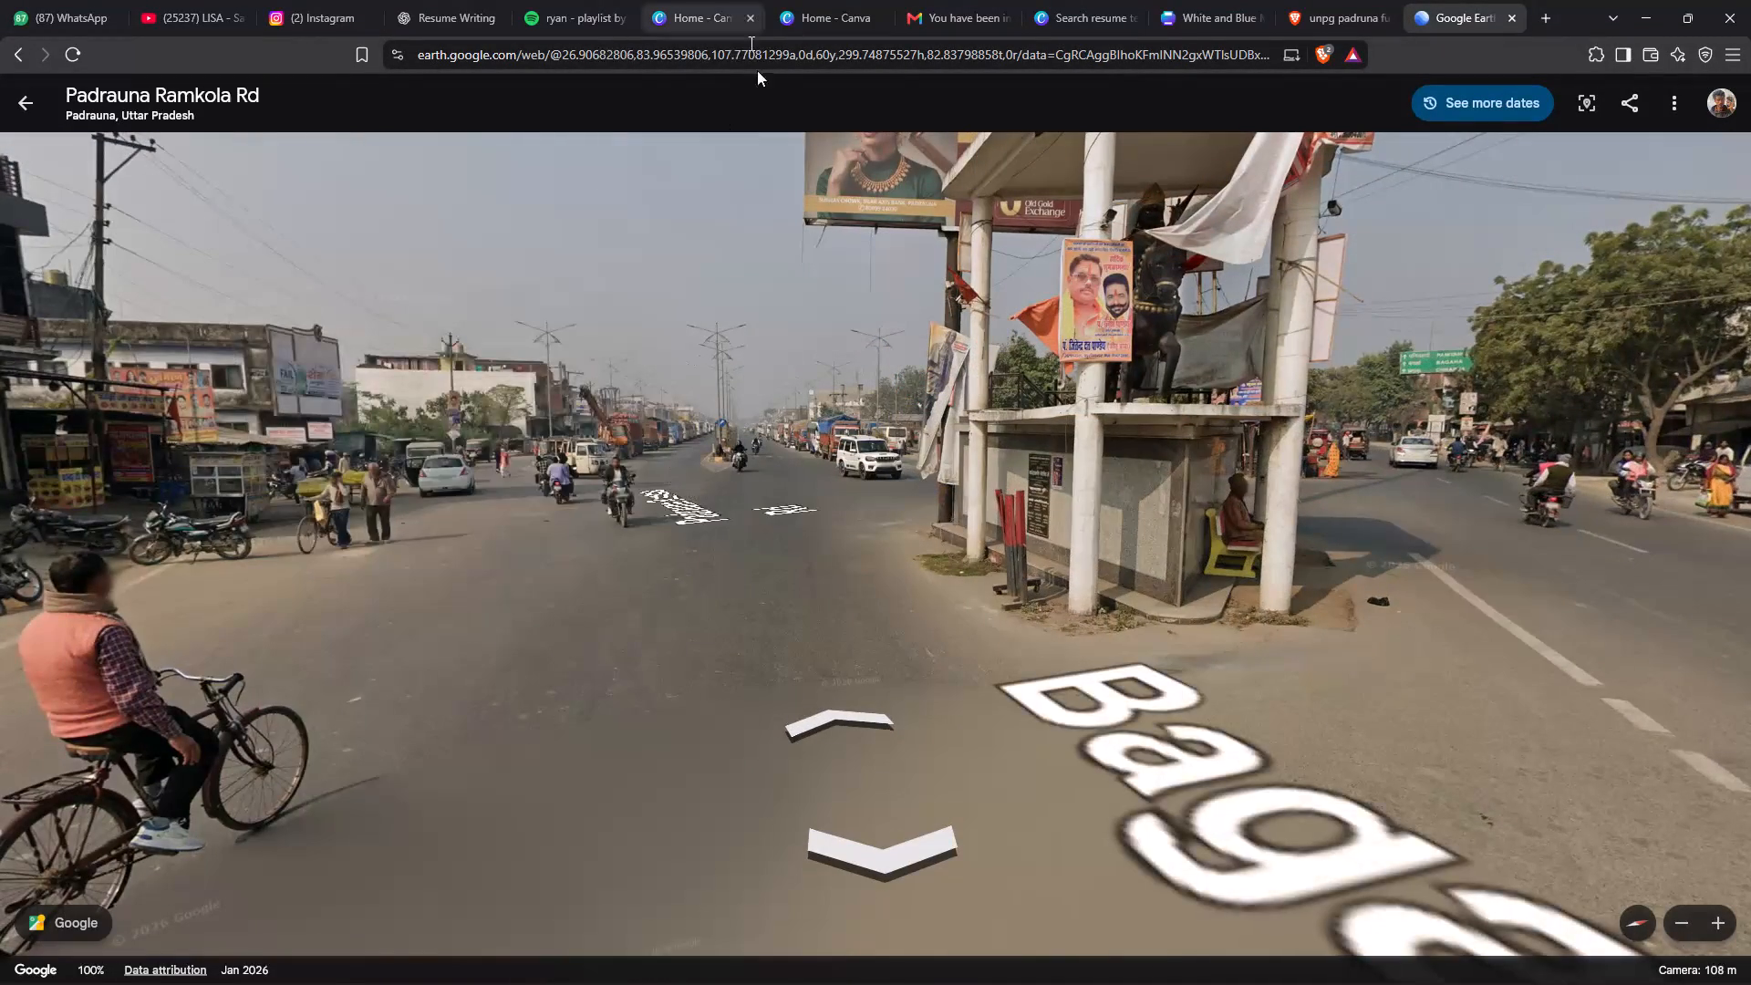
pyautogui.moveTo(1477, 567); pyautogui.dragTo(1033, 548)
pyautogui.click(834, 726)
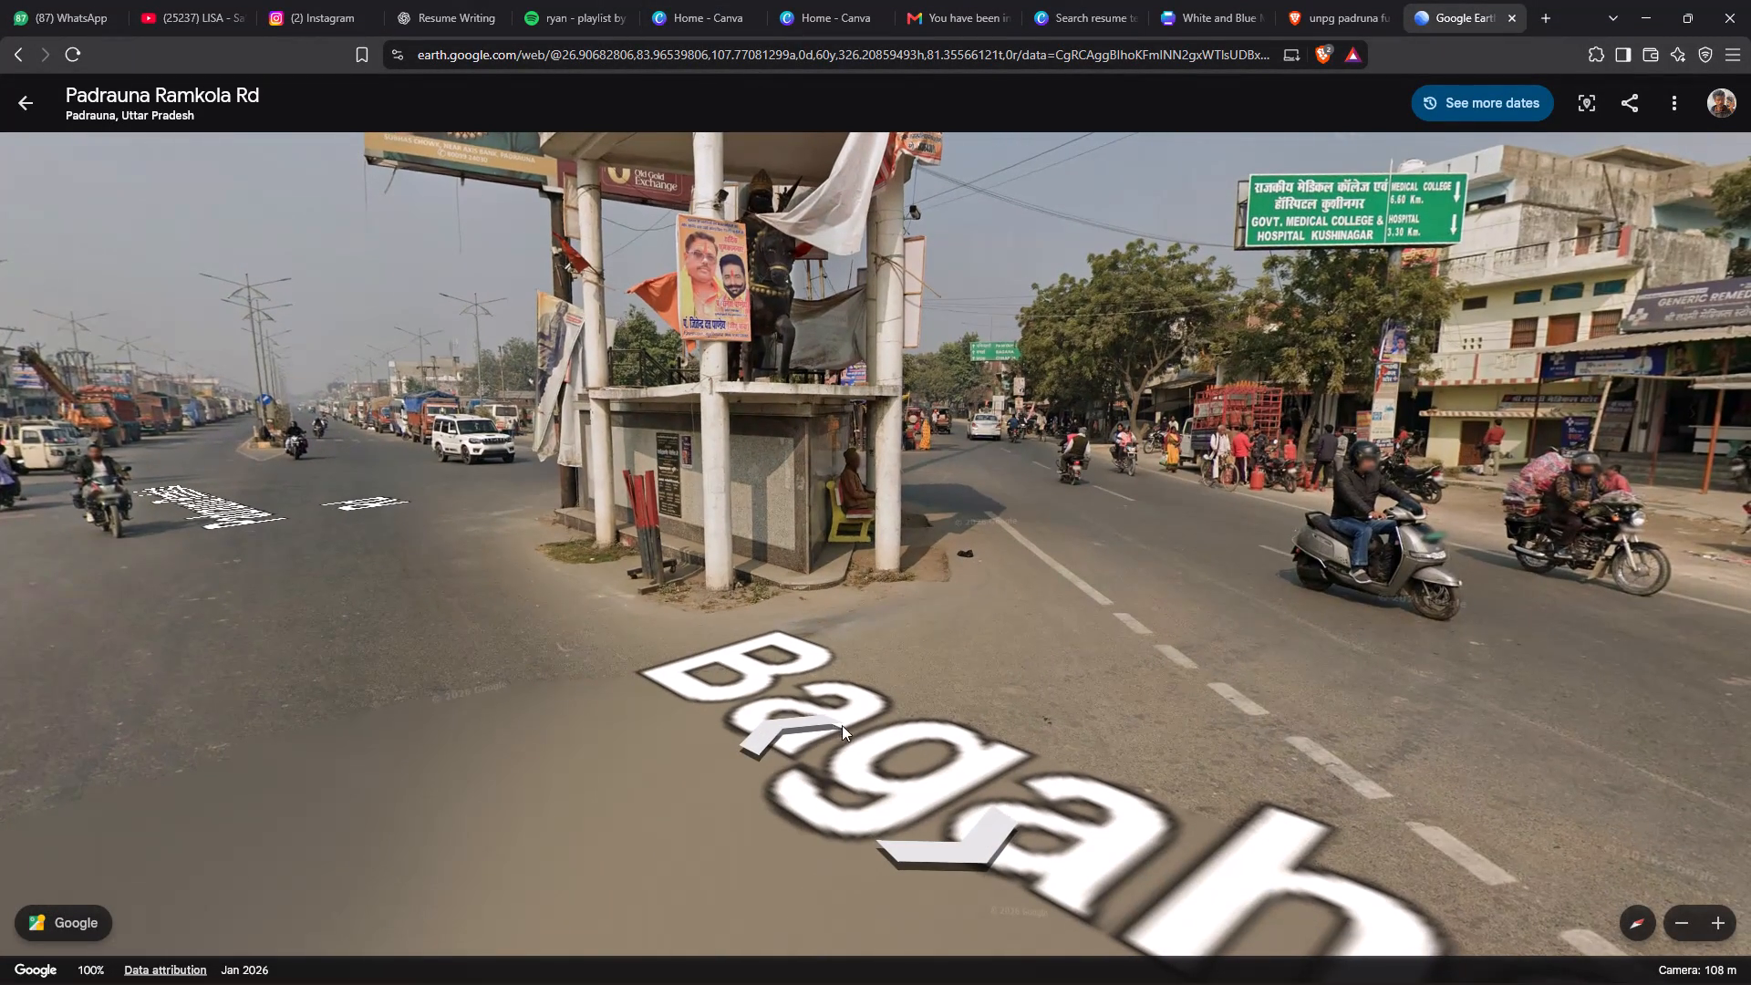
pyautogui.moveTo(1087, 598); pyautogui.dragTo(869, 589)
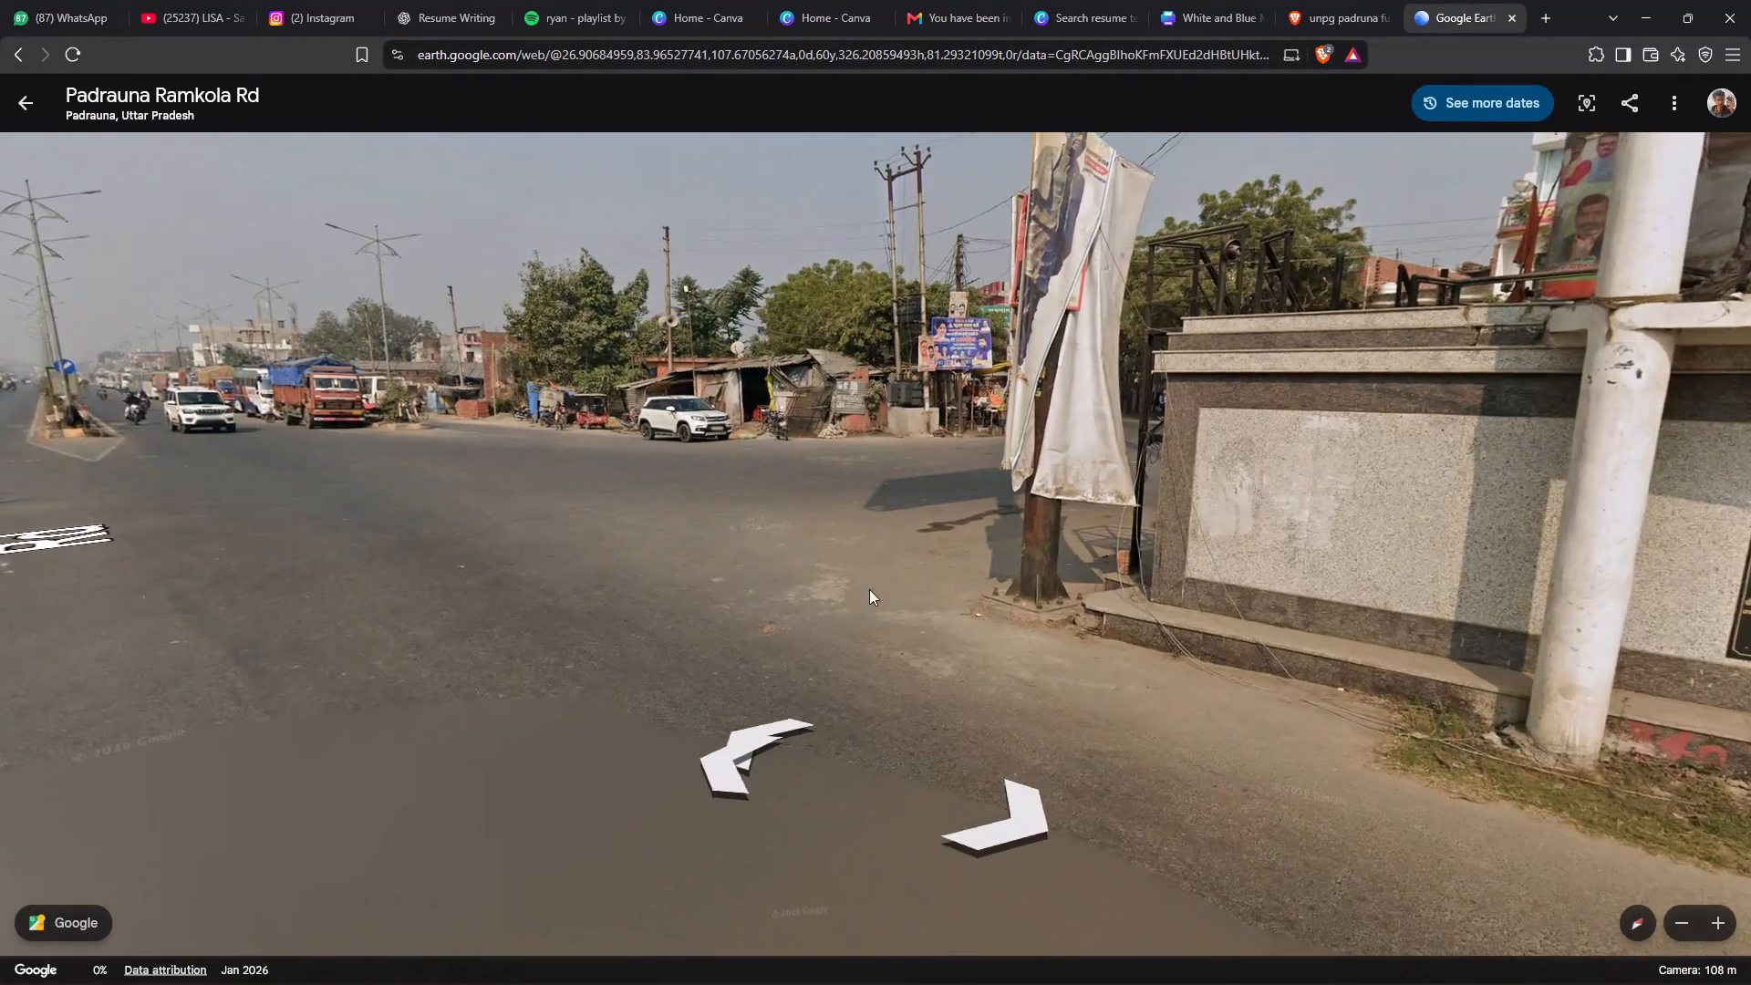
pyautogui.moveTo(869, 589); pyautogui.dragTo(835, 655)
pyautogui.scroll(-6, 1122, 605)
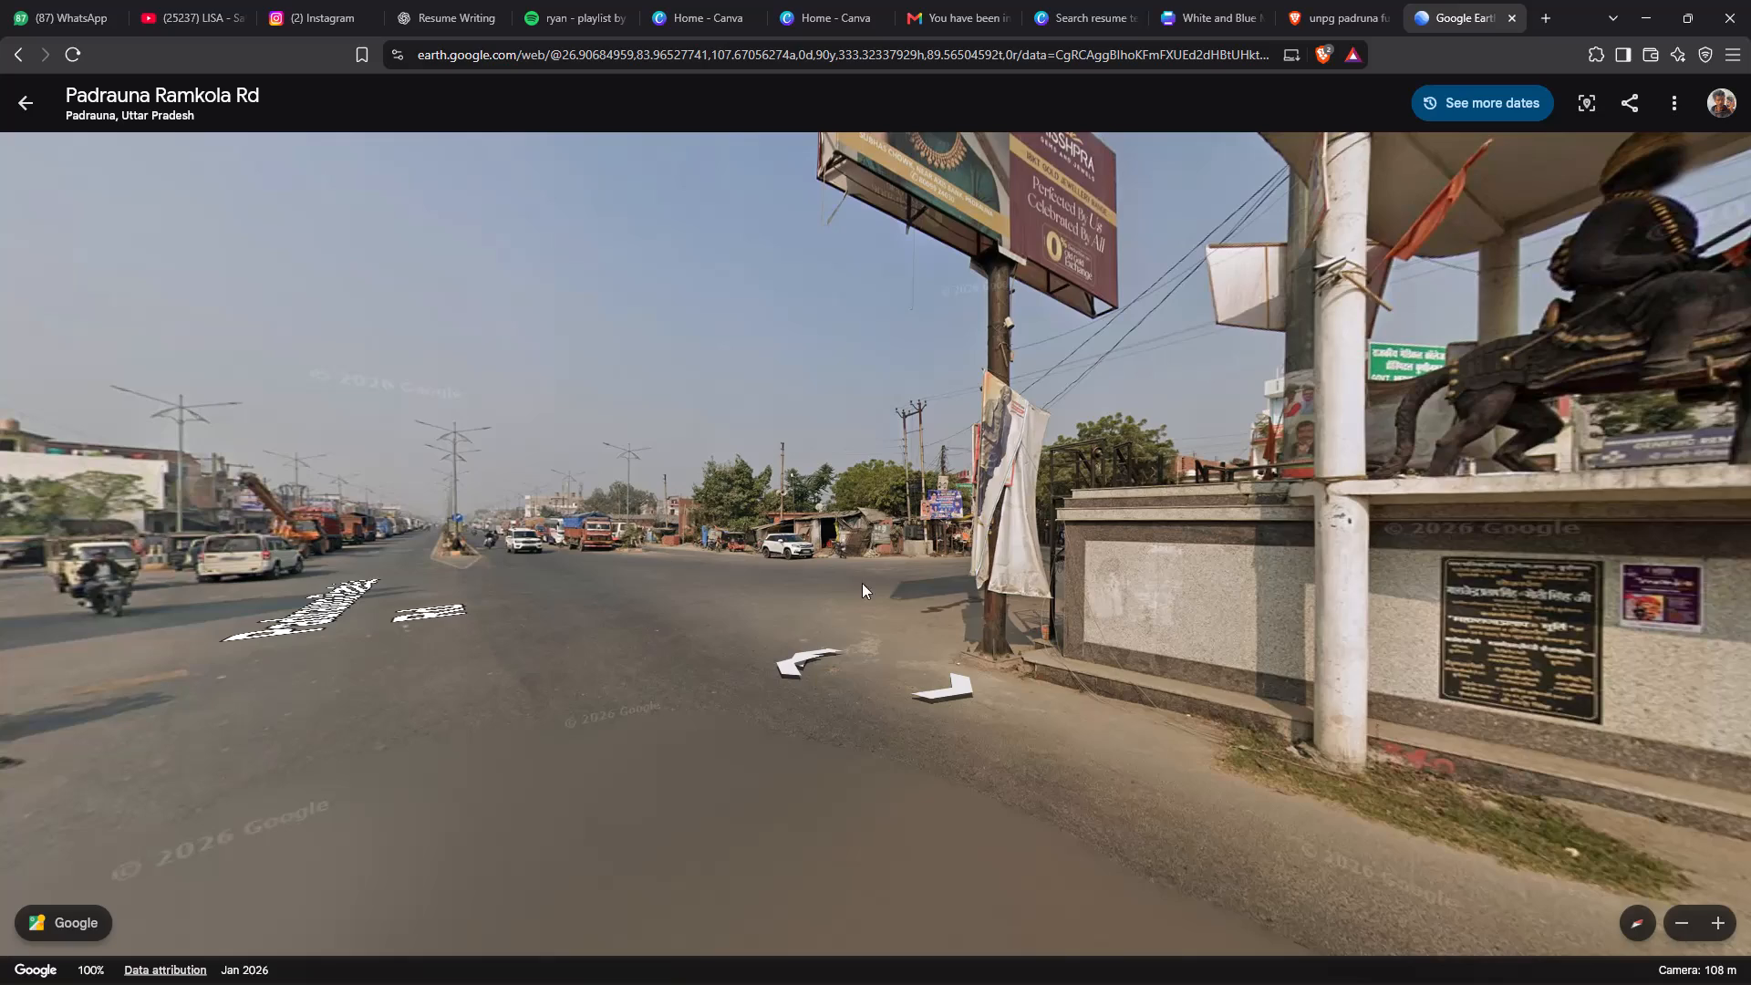
pyautogui.click(29, 103)
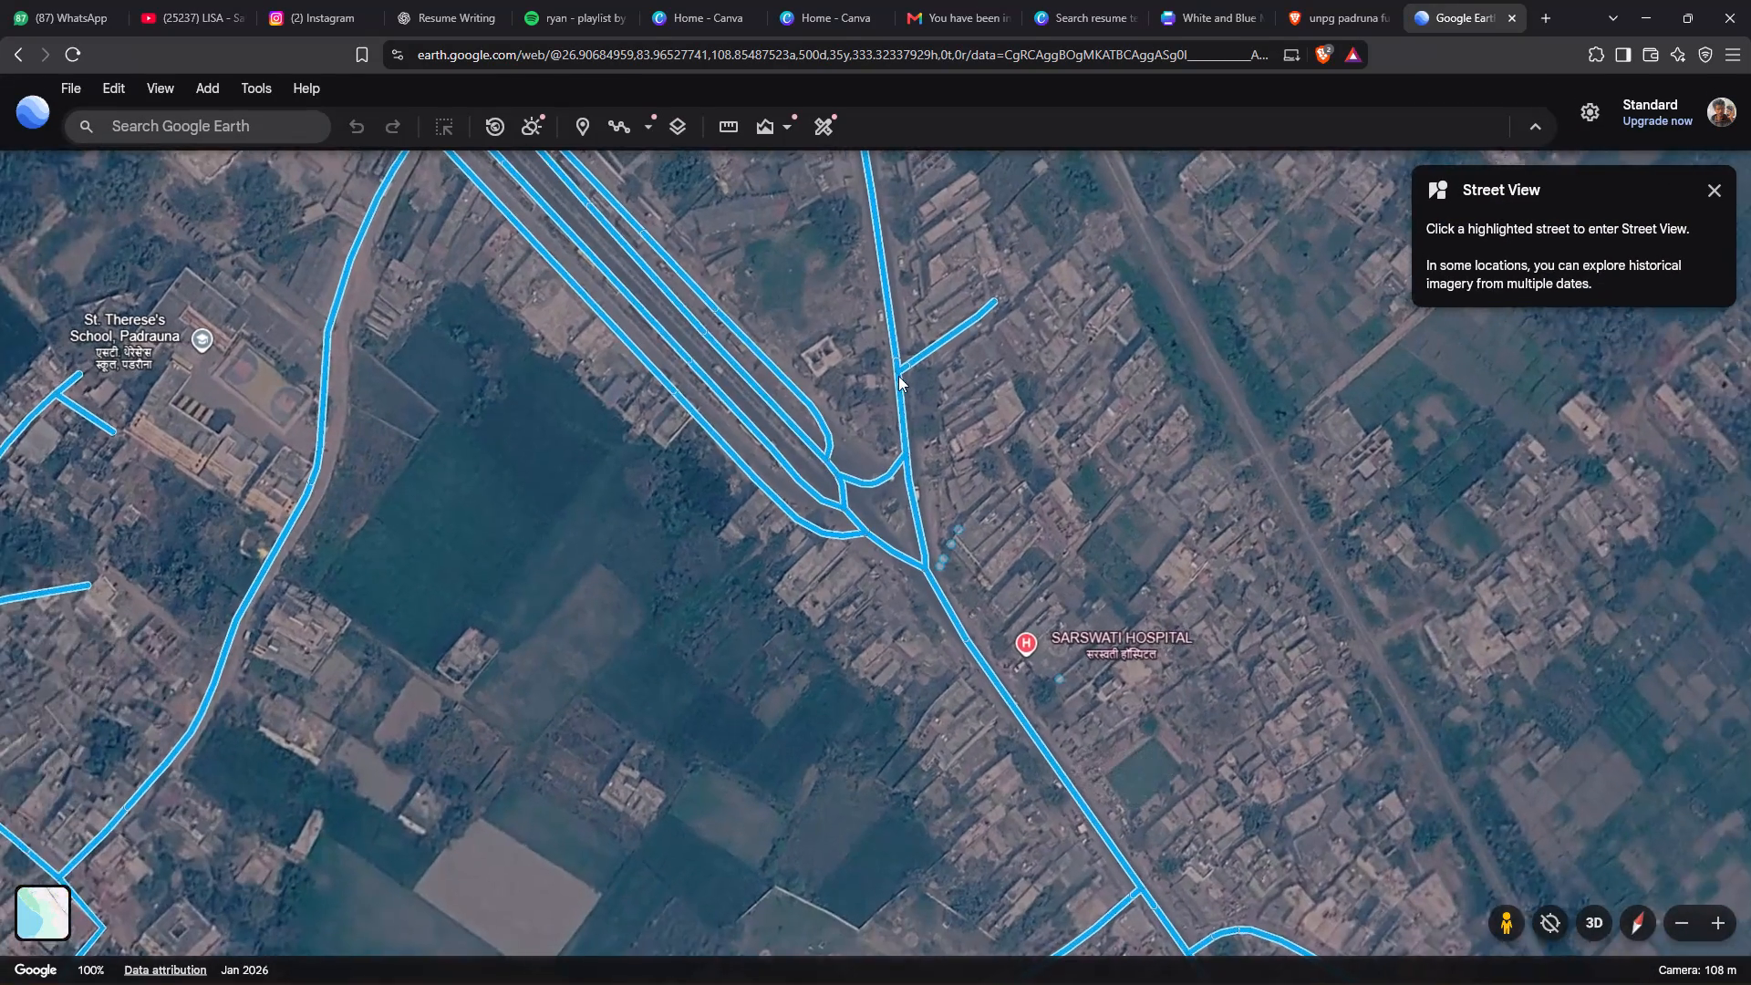
# Enter Street View on Bagaha Dhala Rd just past the statue junction and examine the roadside shops and stalls.
pyautogui.click(900, 401)
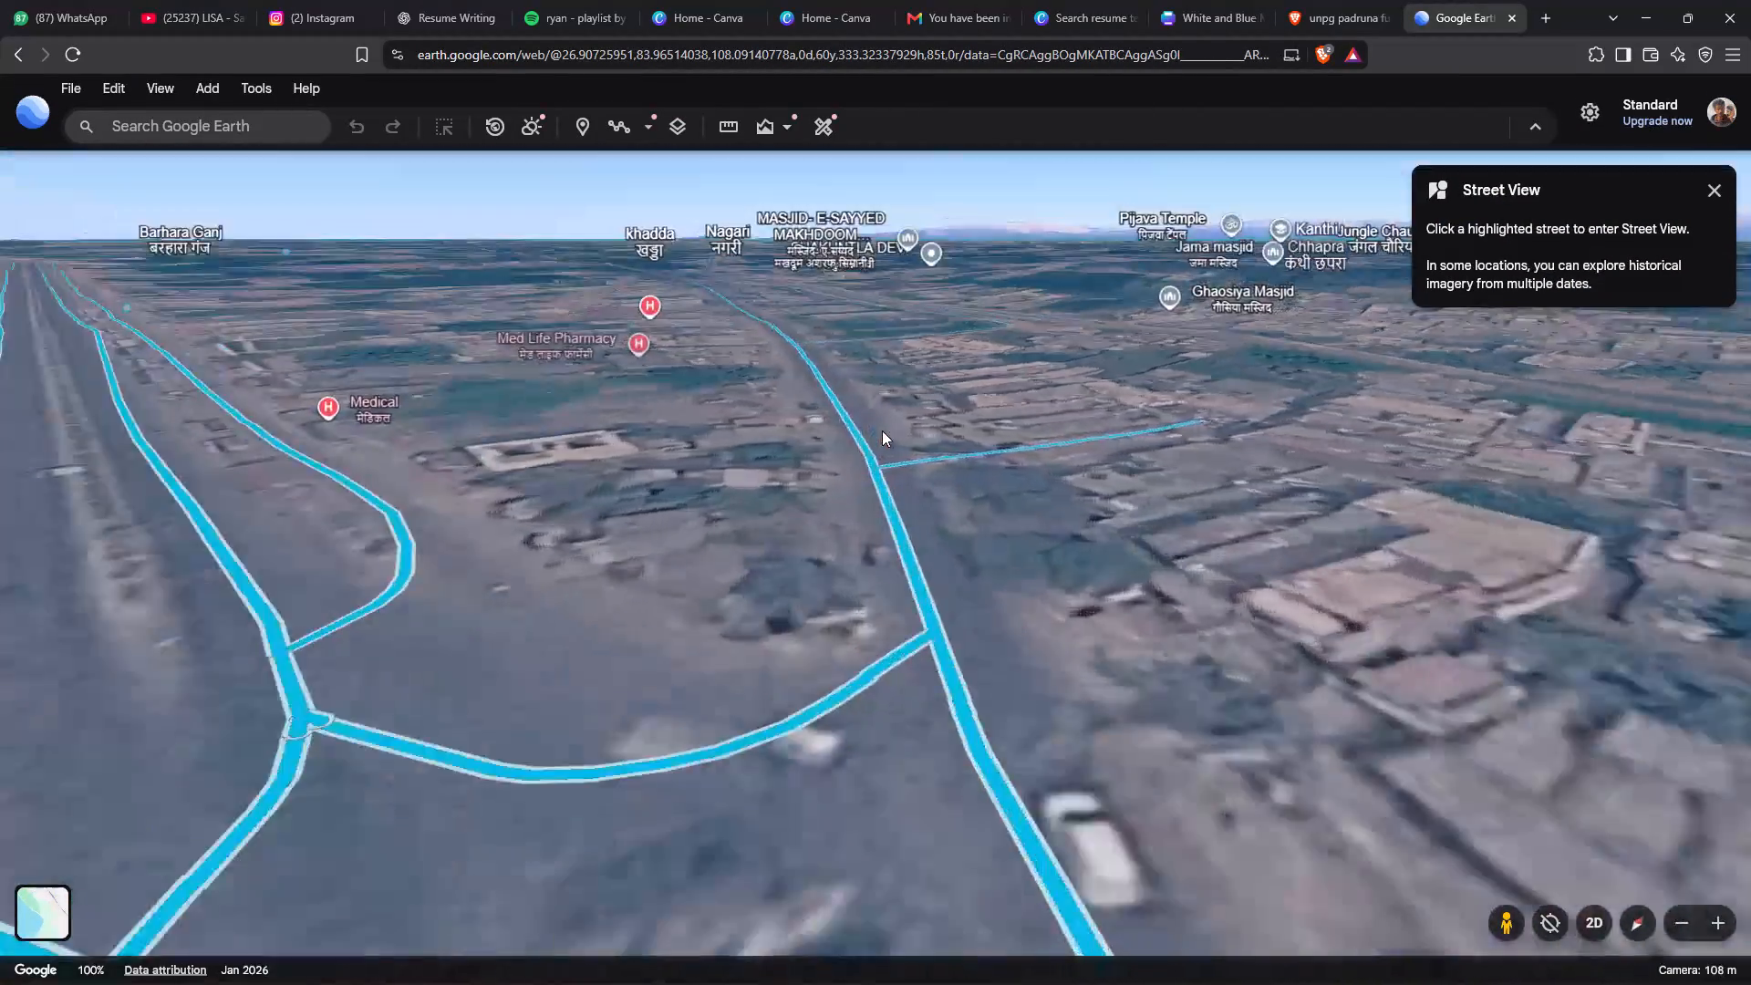
pyautogui.click(873, 726)
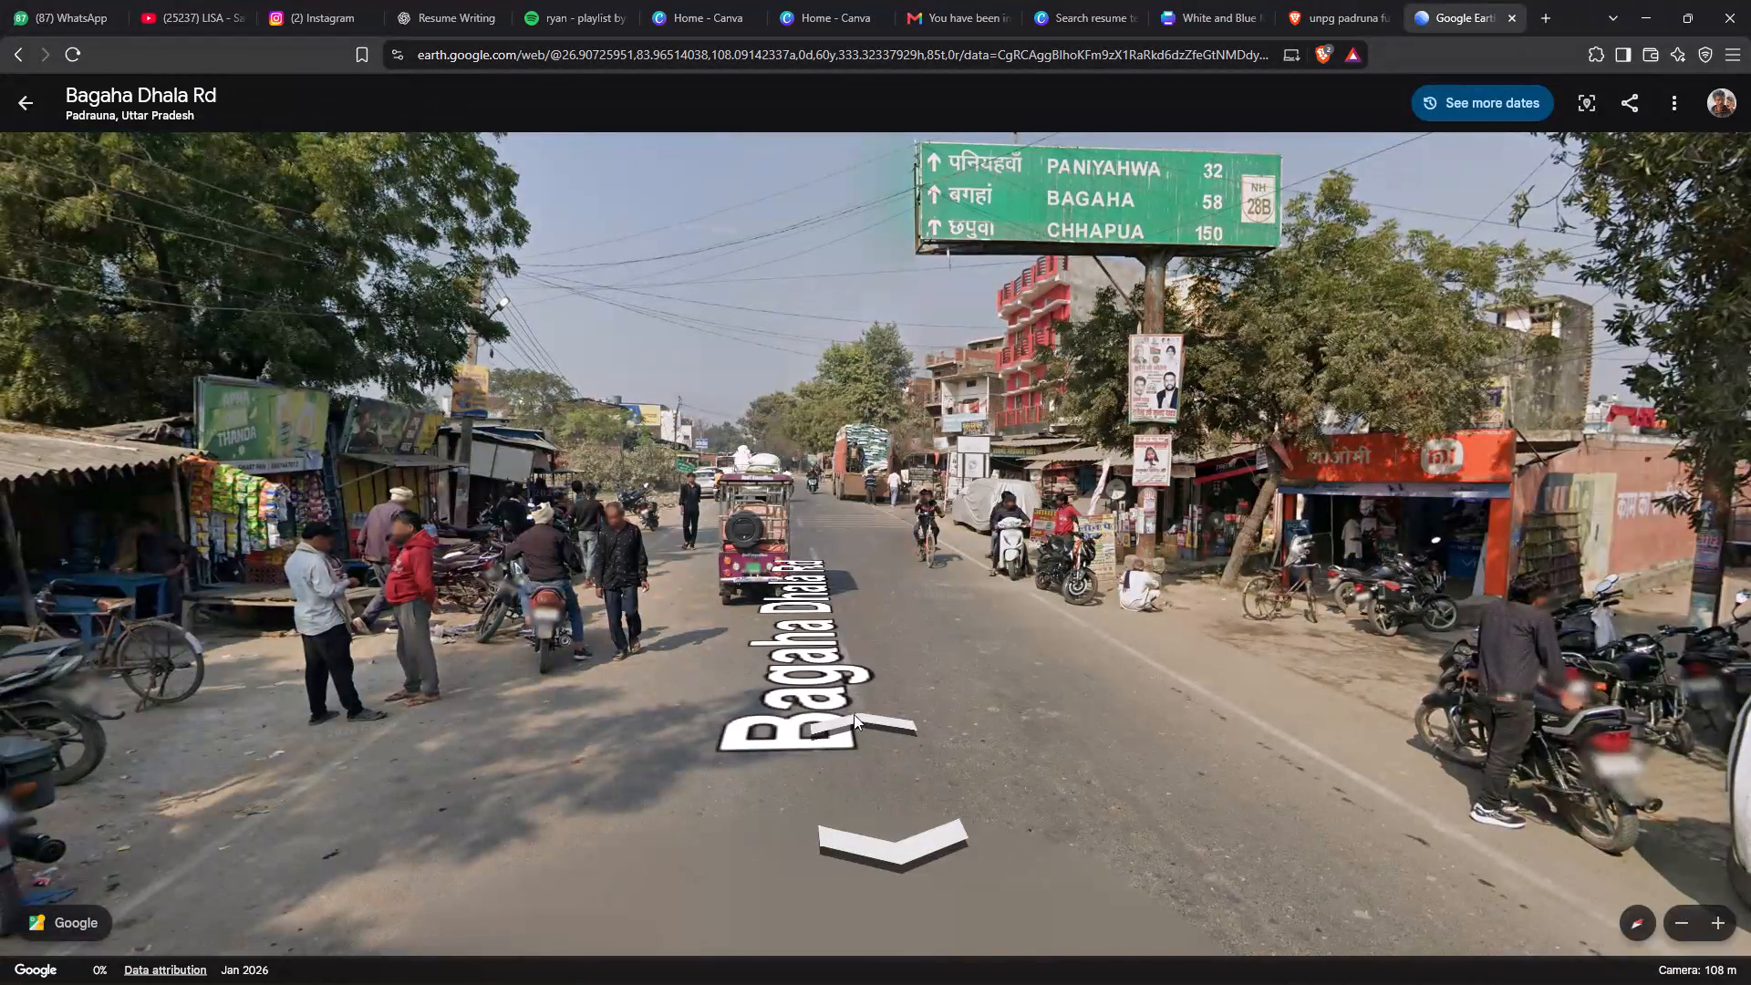
pyautogui.moveTo(548, 596); pyautogui.dragTo(1265, 588)
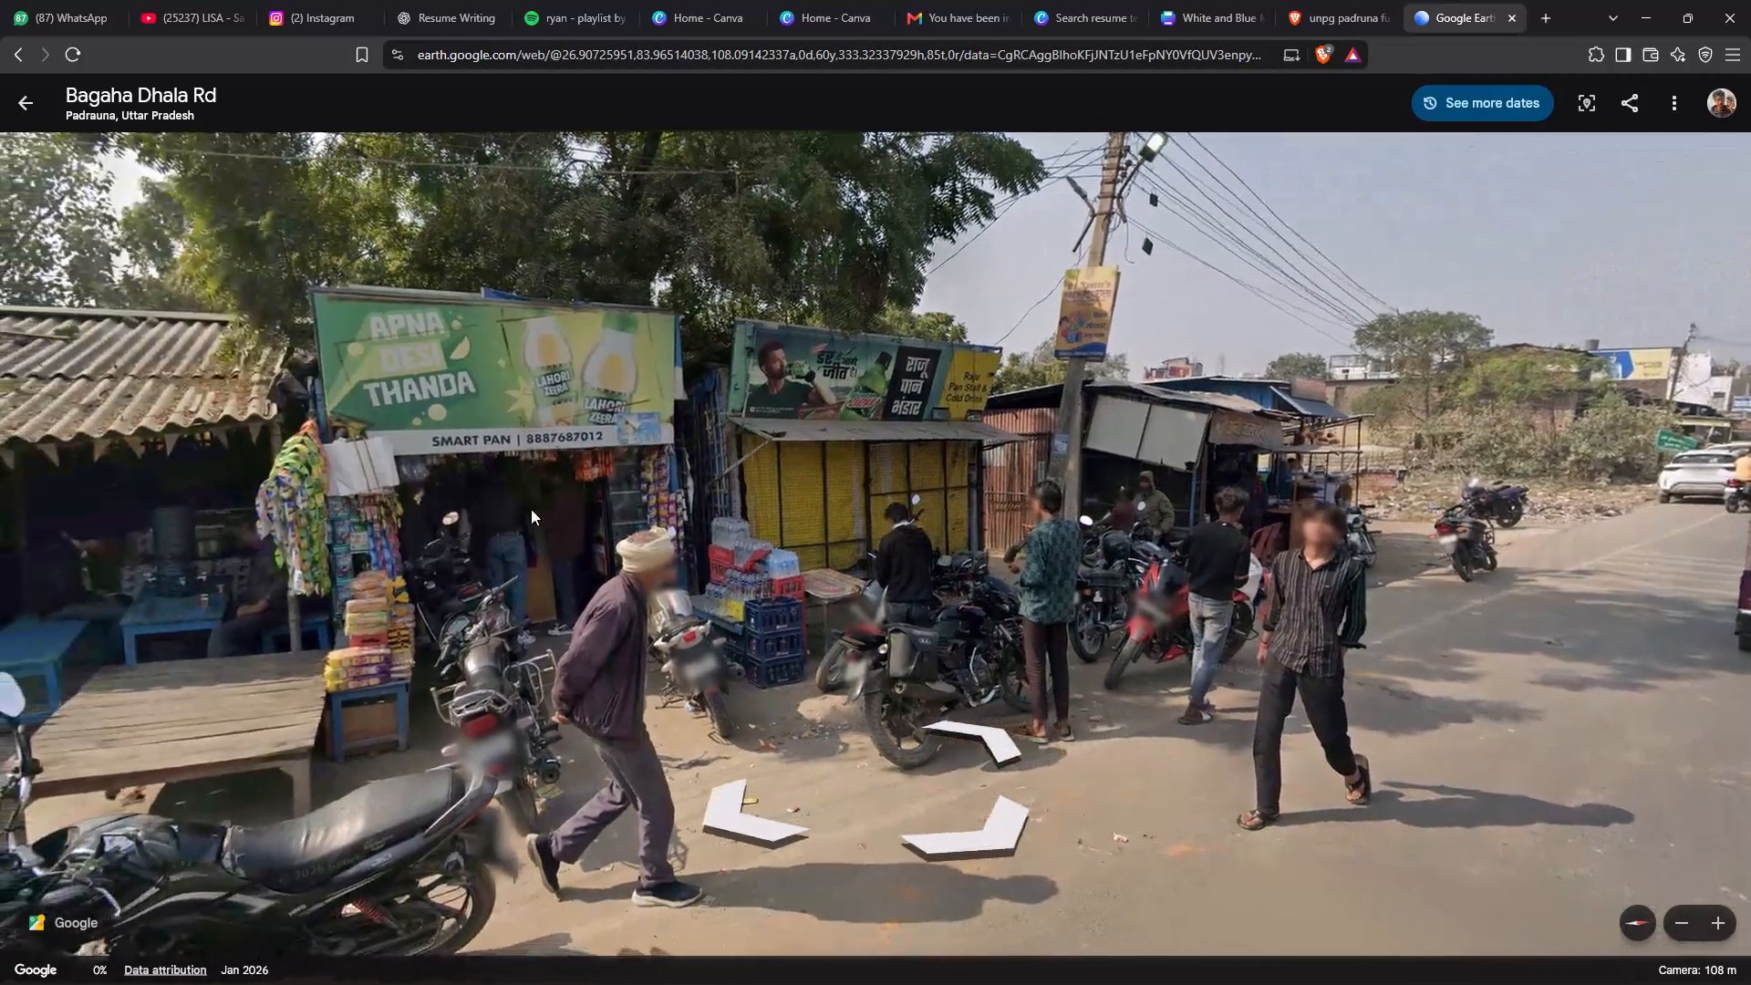
pyautogui.moveTo(523, 509); pyautogui.dragTo(642, 481)
pyautogui.scroll(5, 627, 475)
pyautogui.scroll(-2, 793, 421)
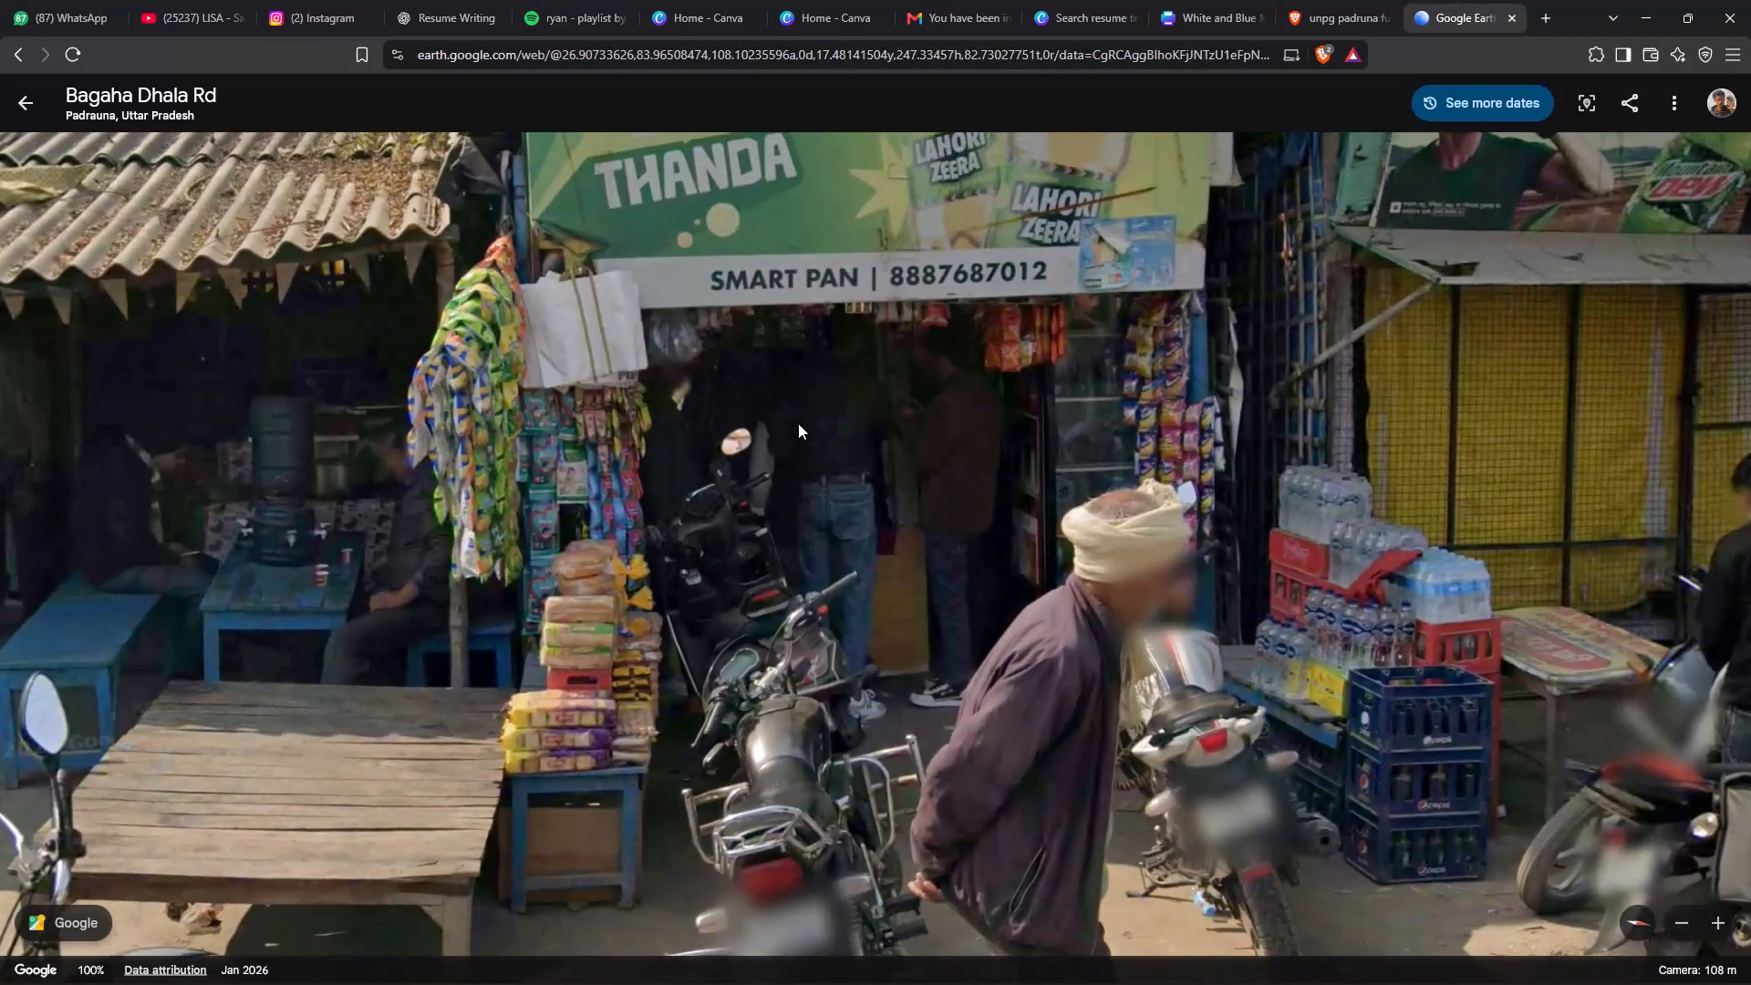
pyautogui.moveTo(798, 423); pyautogui.dragTo(805, 626)
pyautogui.scroll(-9, 821, 576)
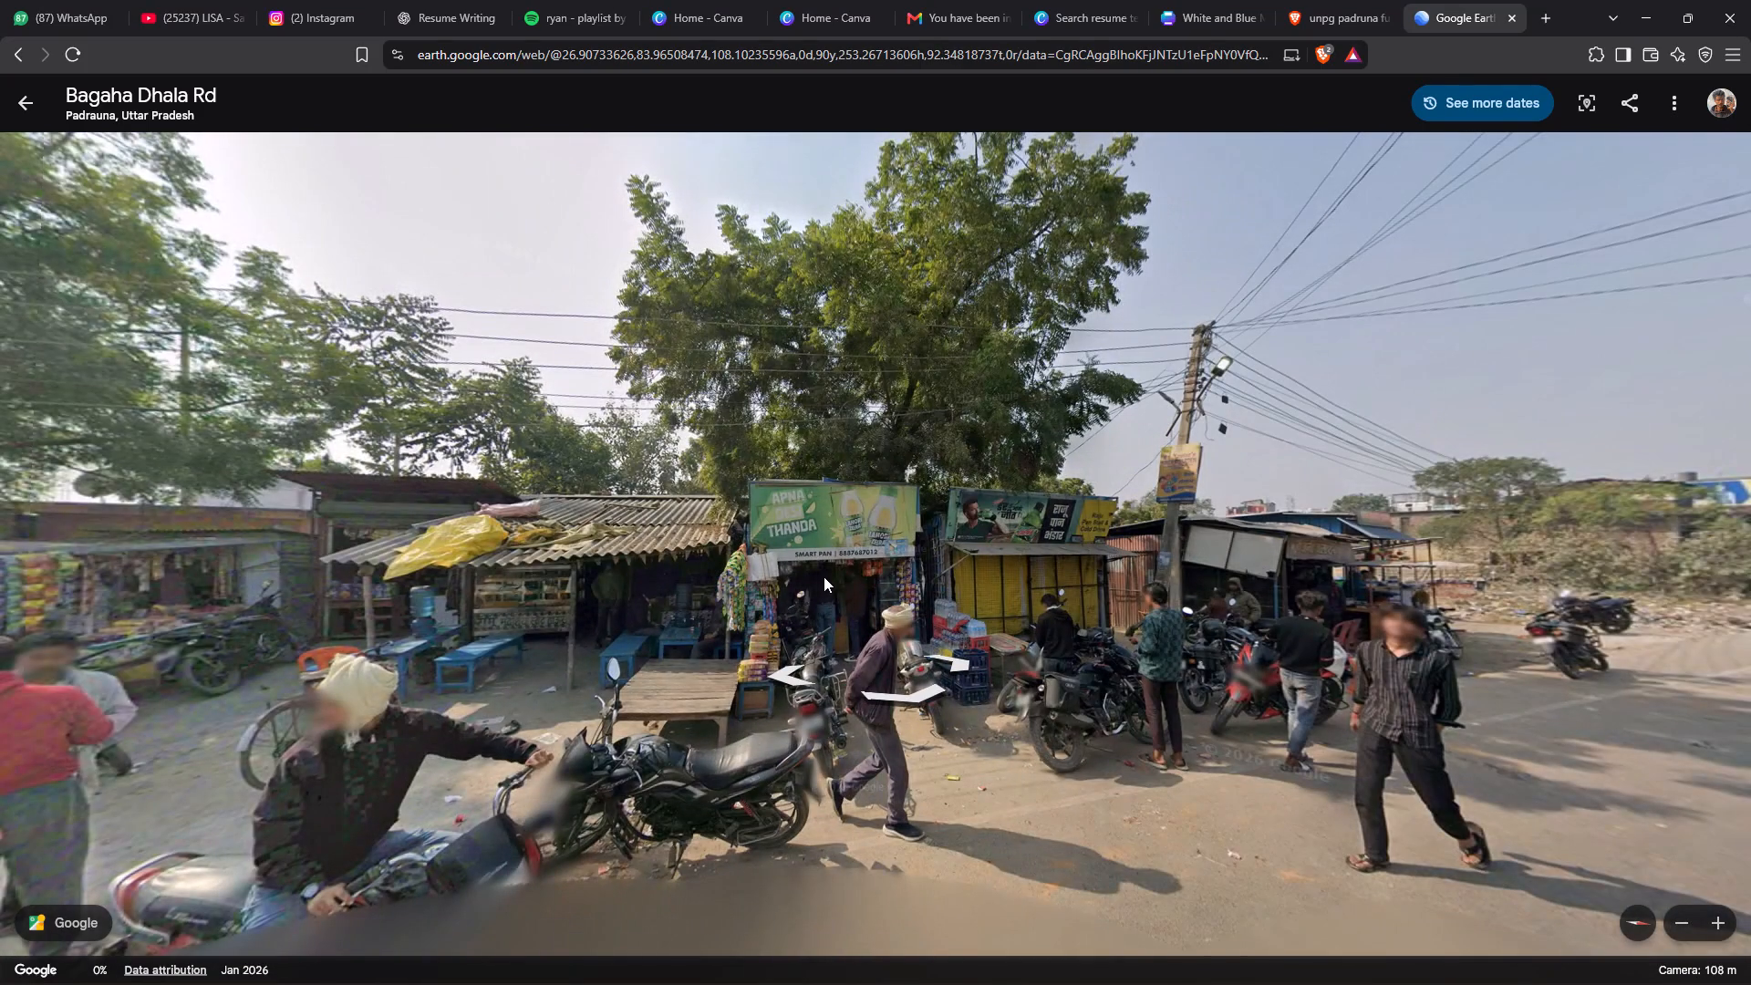
pyautogui.moveTo(1395, 597); pyautogui.dragTo(546, 441)
pyautogui.moveTo(1040, 429); pyautogui.dragTo(1167, 409)
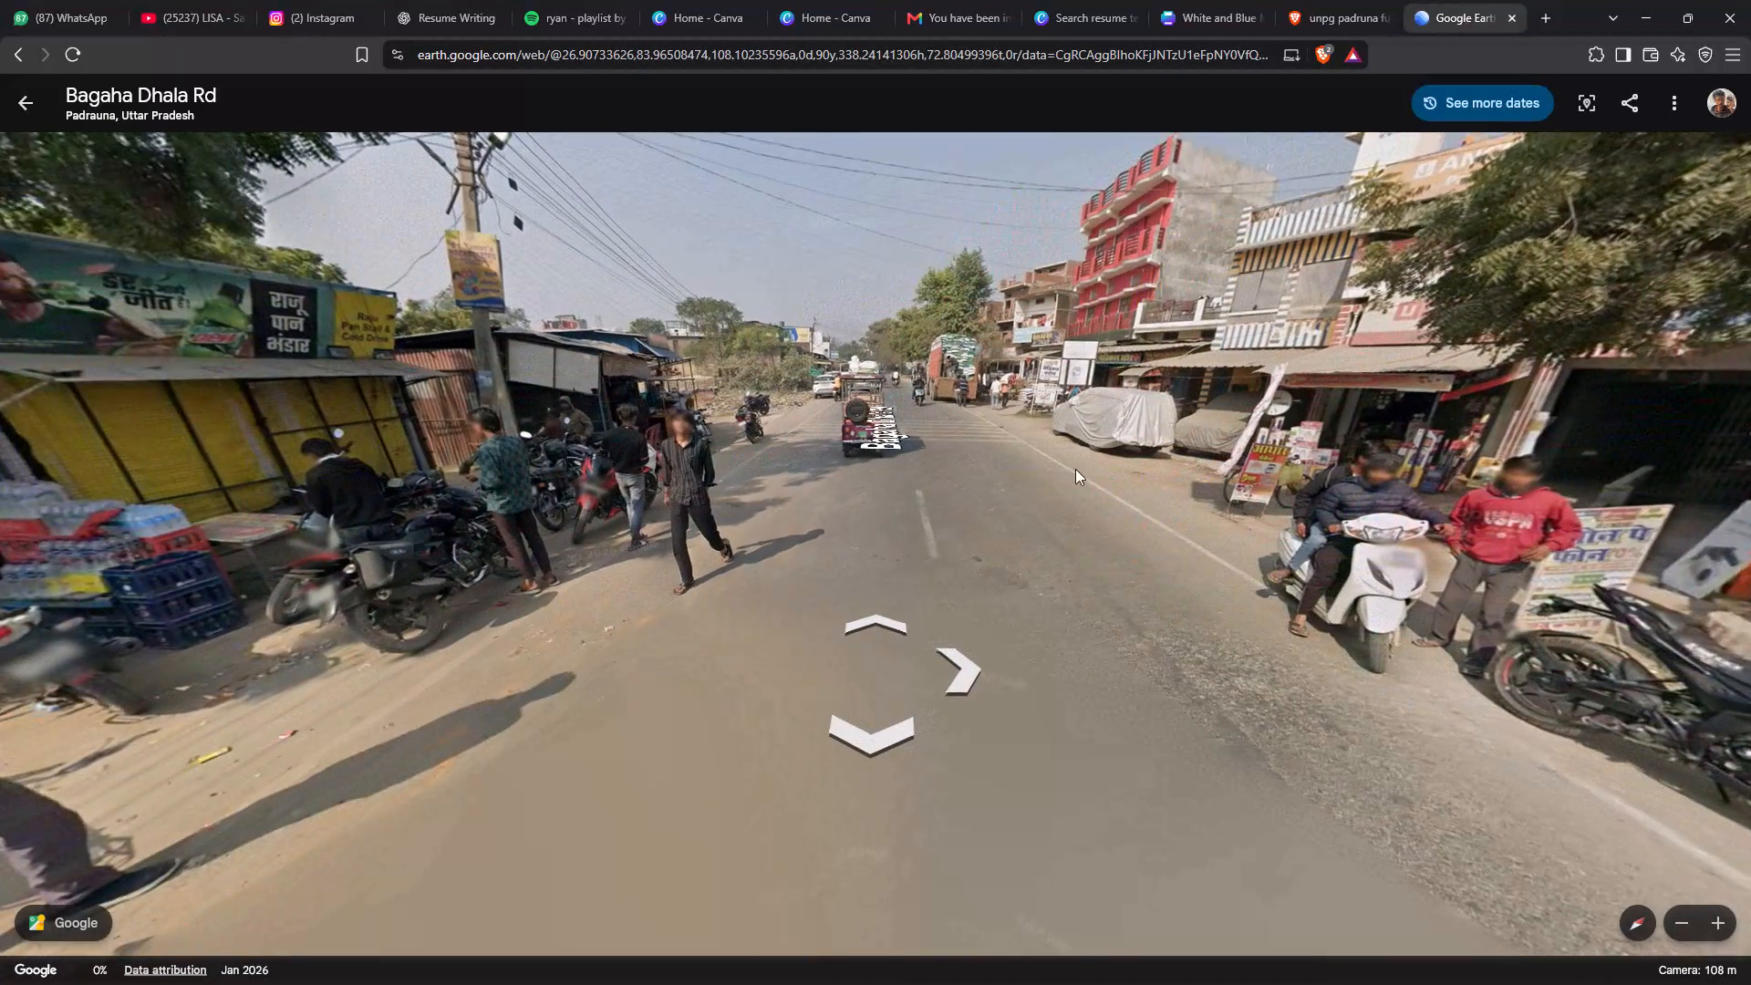
# Follow Bagaha Dhala Rd in Street View away from the statue junction, examining the roadside past the loaded orange truck.
pyautogui.click(876, 626)
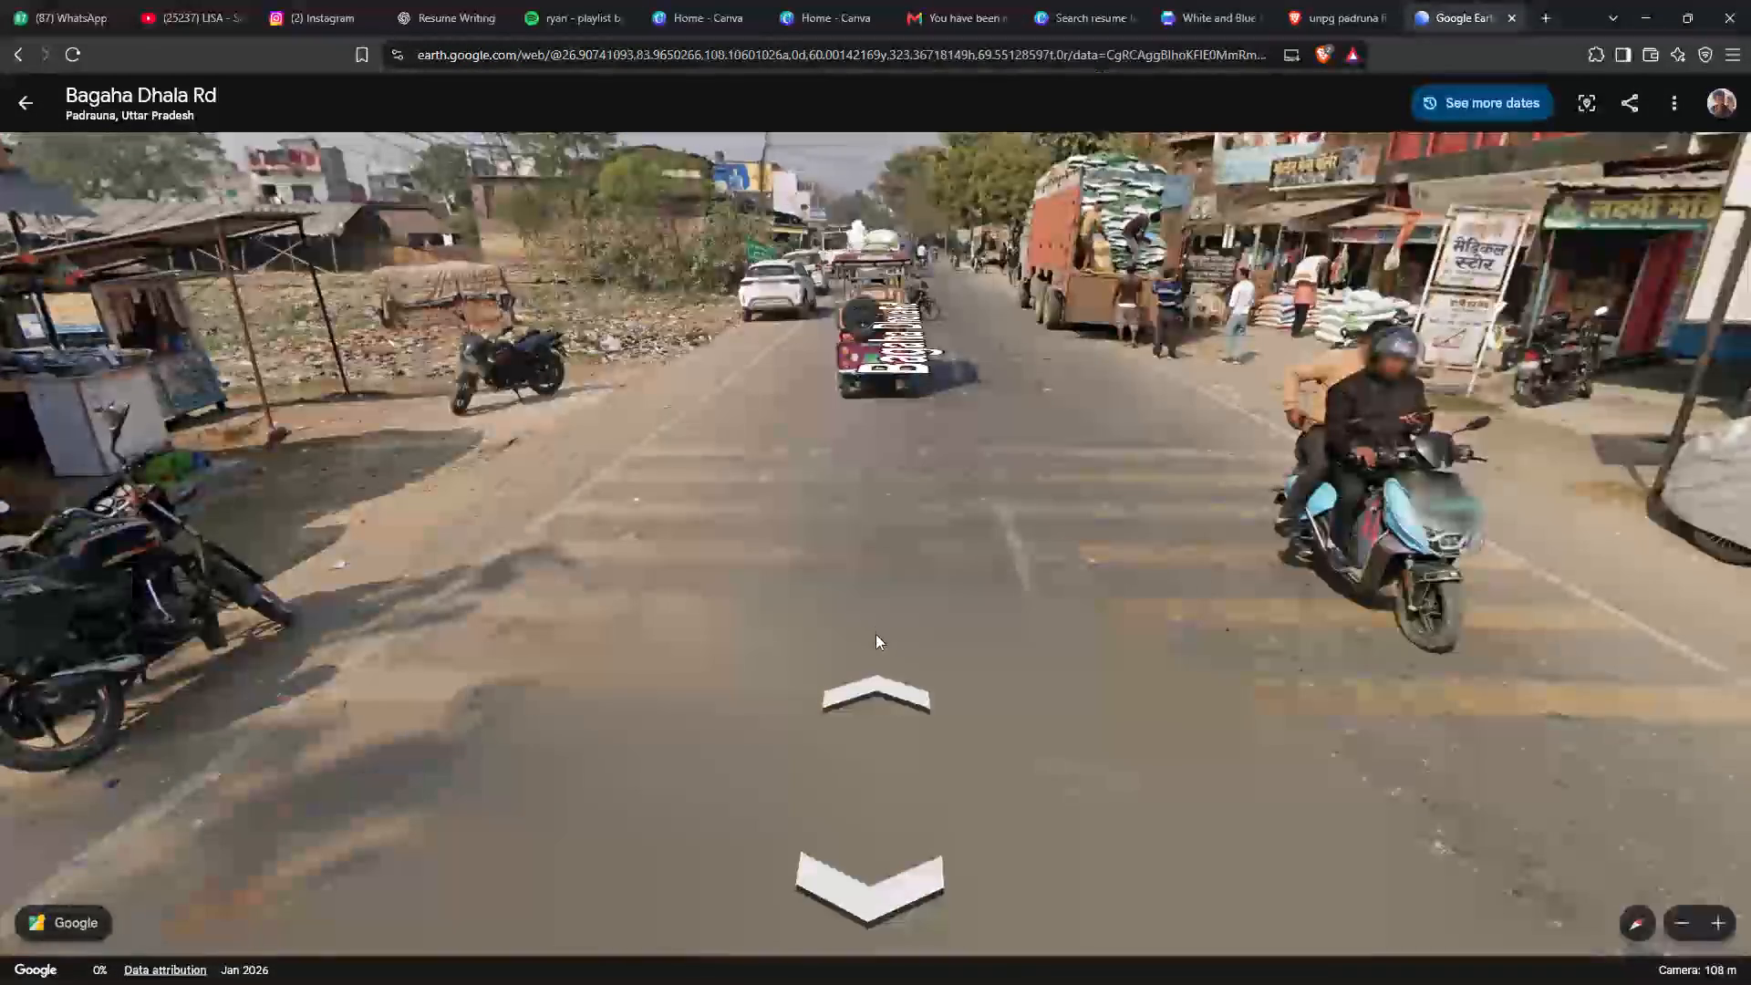
pyautogui.click(870, 684)
pyautogui.click(865, 693)
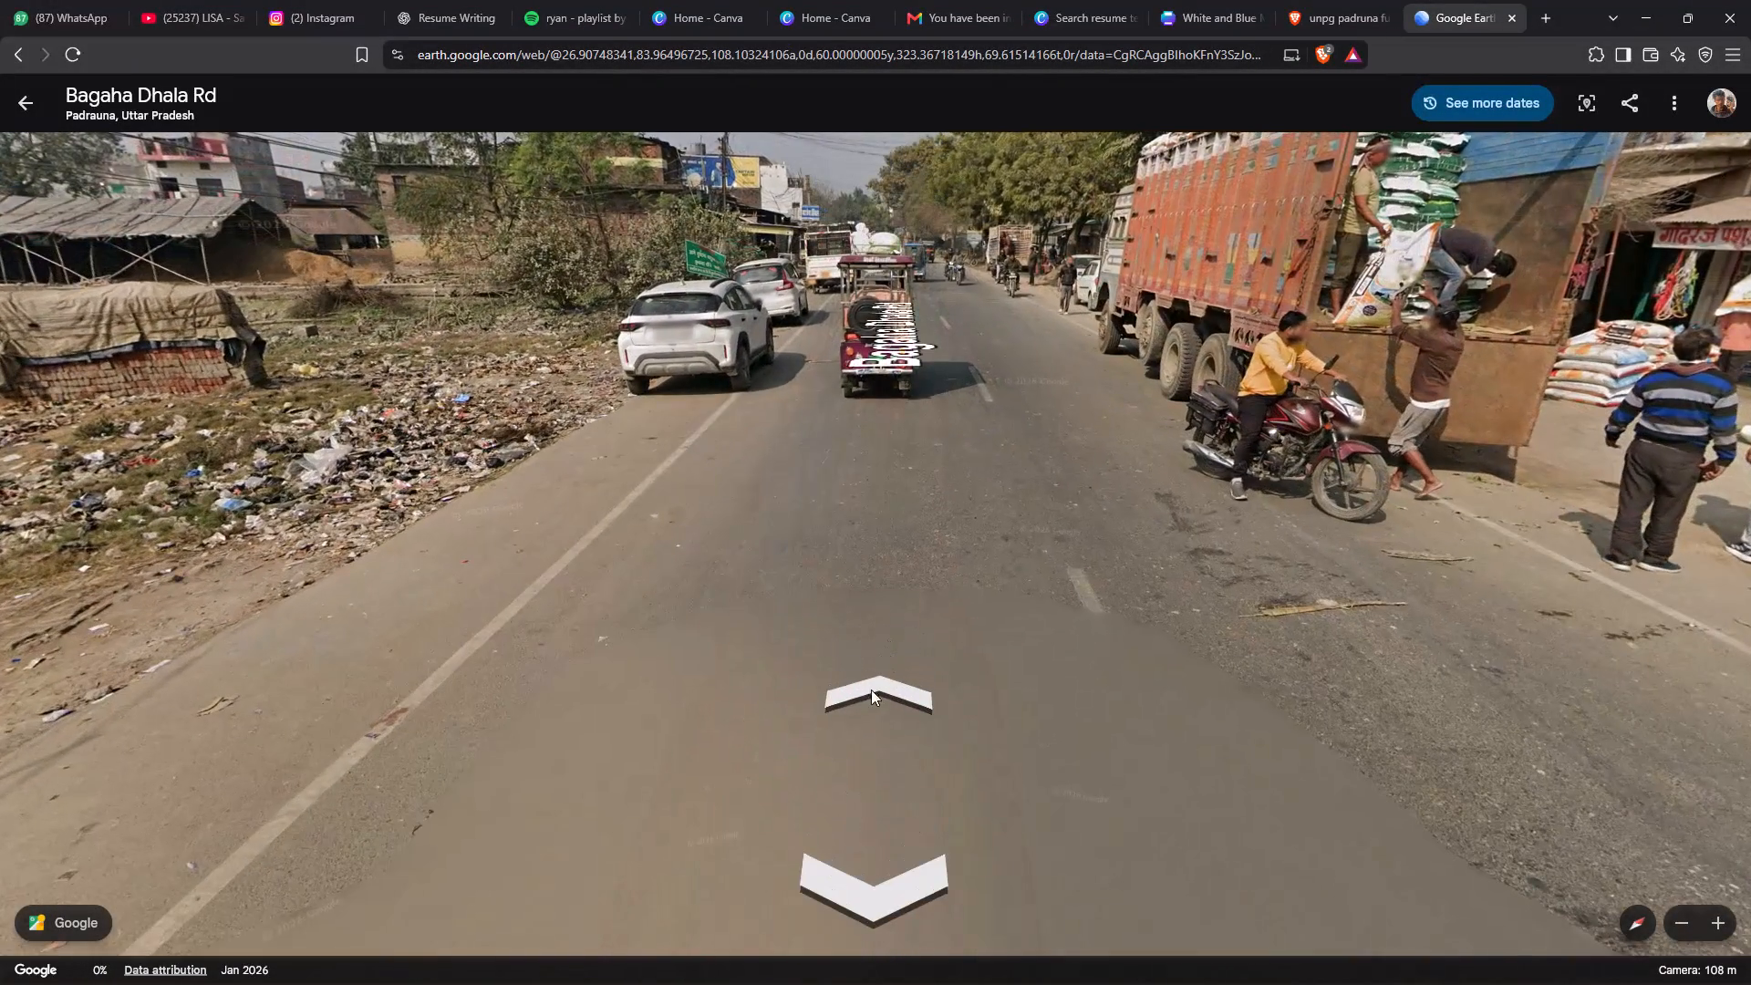
pyautogui.moveTo(922, 339); pyautogui.dragTo(902, 473)
pyautogui.click(855, 668)
pyautogui.click(864, 699)
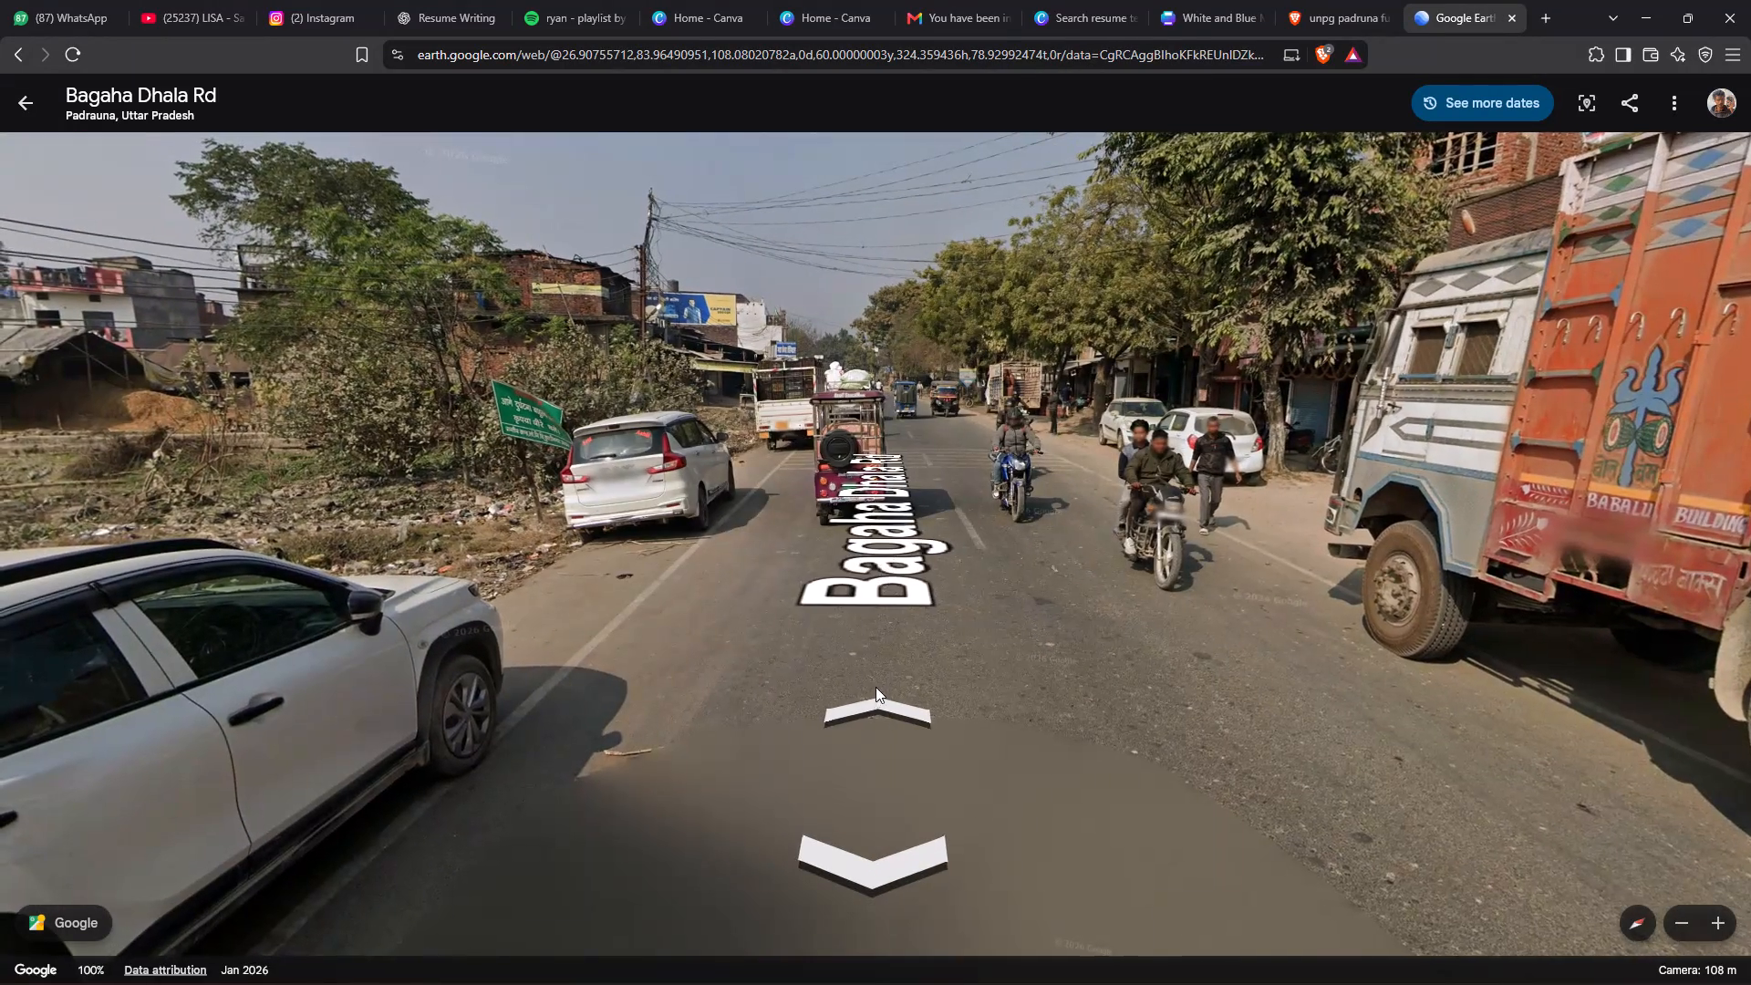
pyautogui.click(874, 710)
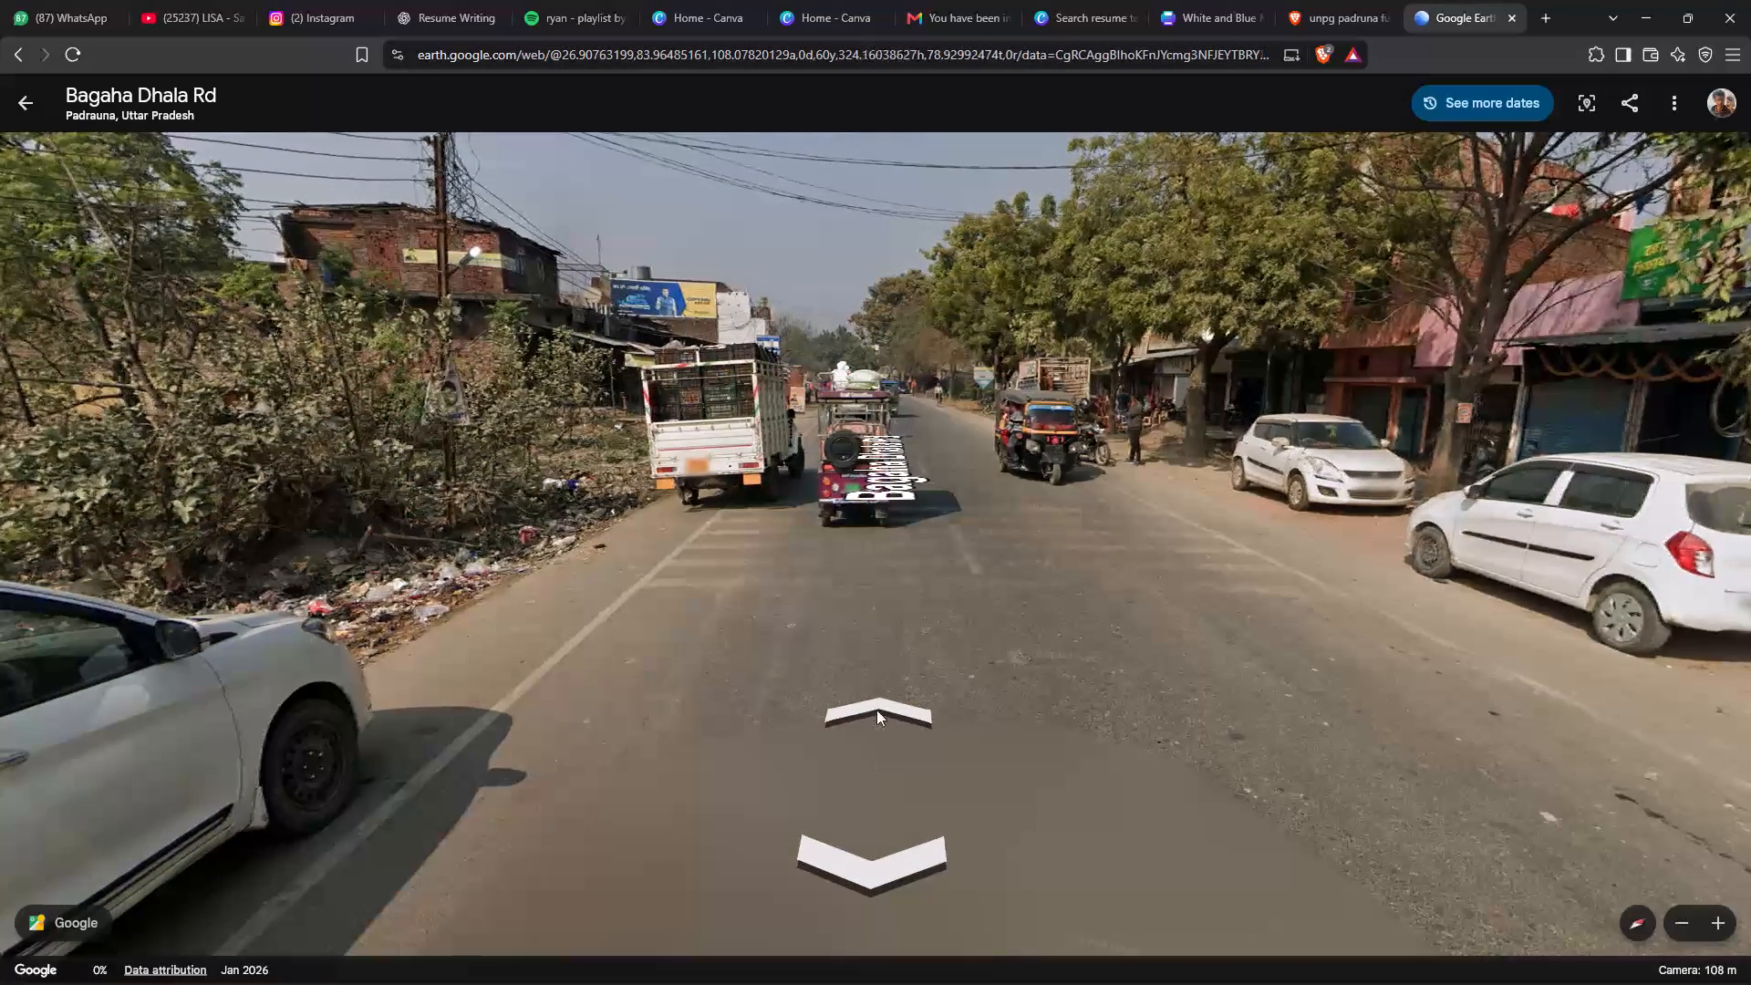
pyautogui.click(876, 708)
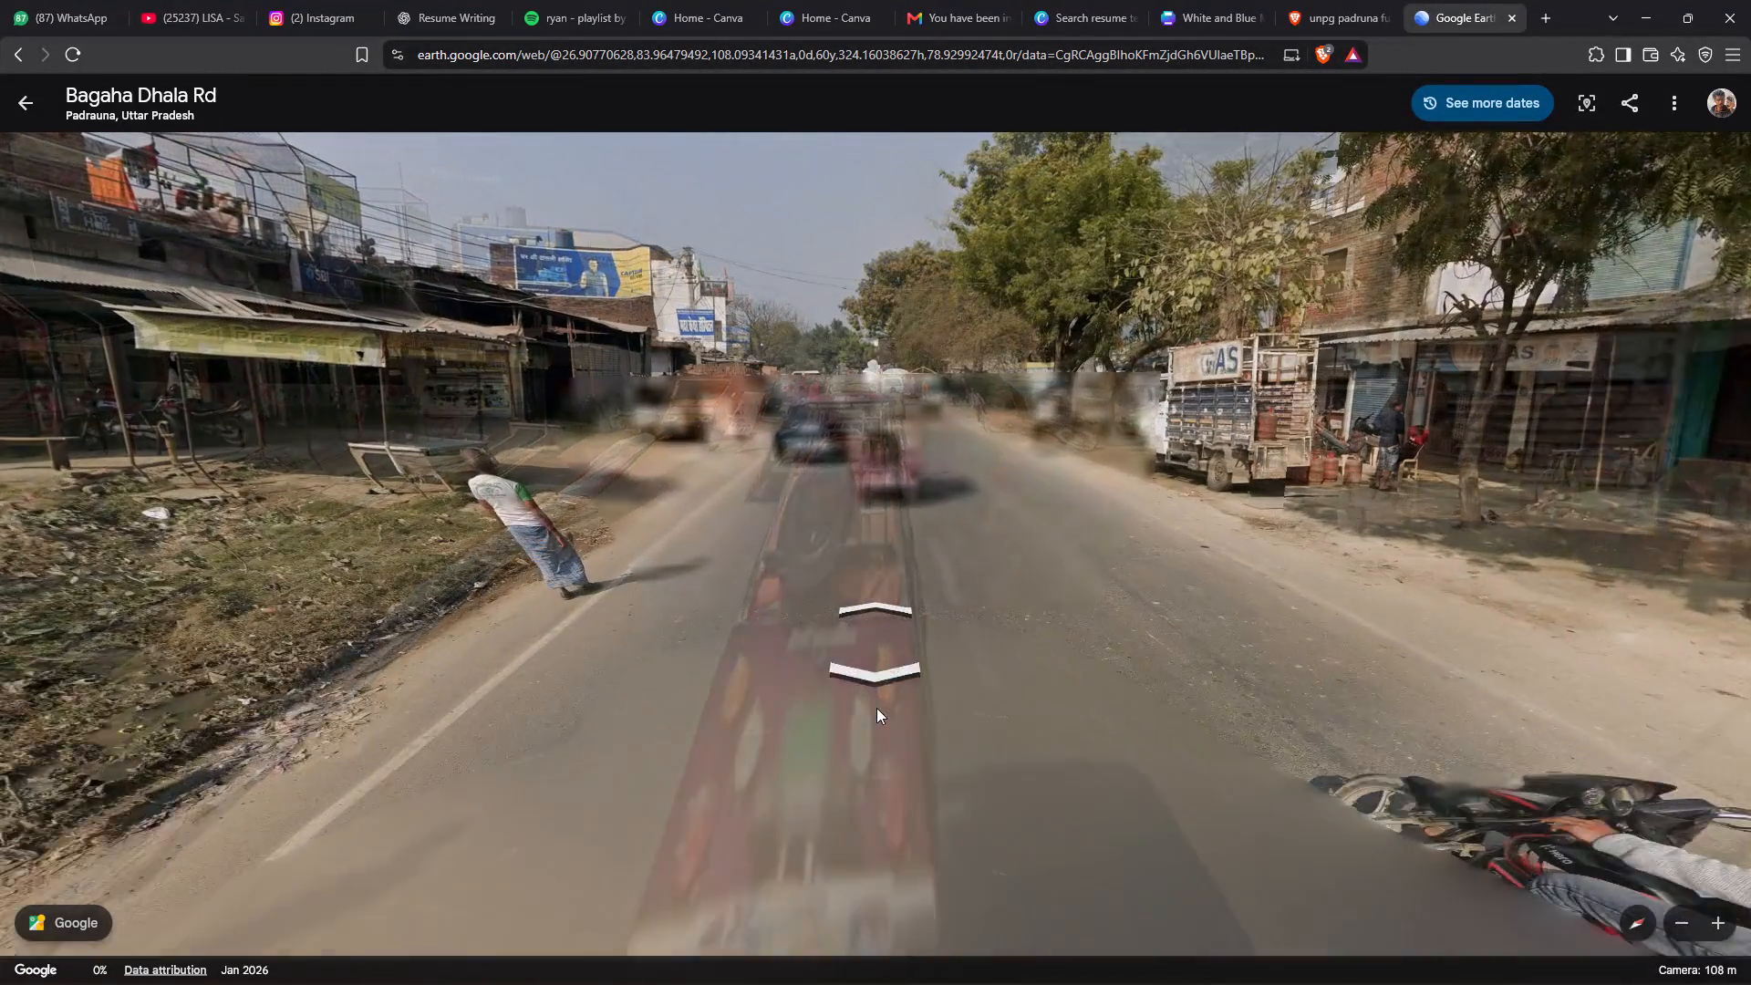
pyautogui.click(876, 708)
pyautogui.click(876, 708)
pyautogui.tripleClick(876, 708)
pyautogui.tripleClick(876, 708)
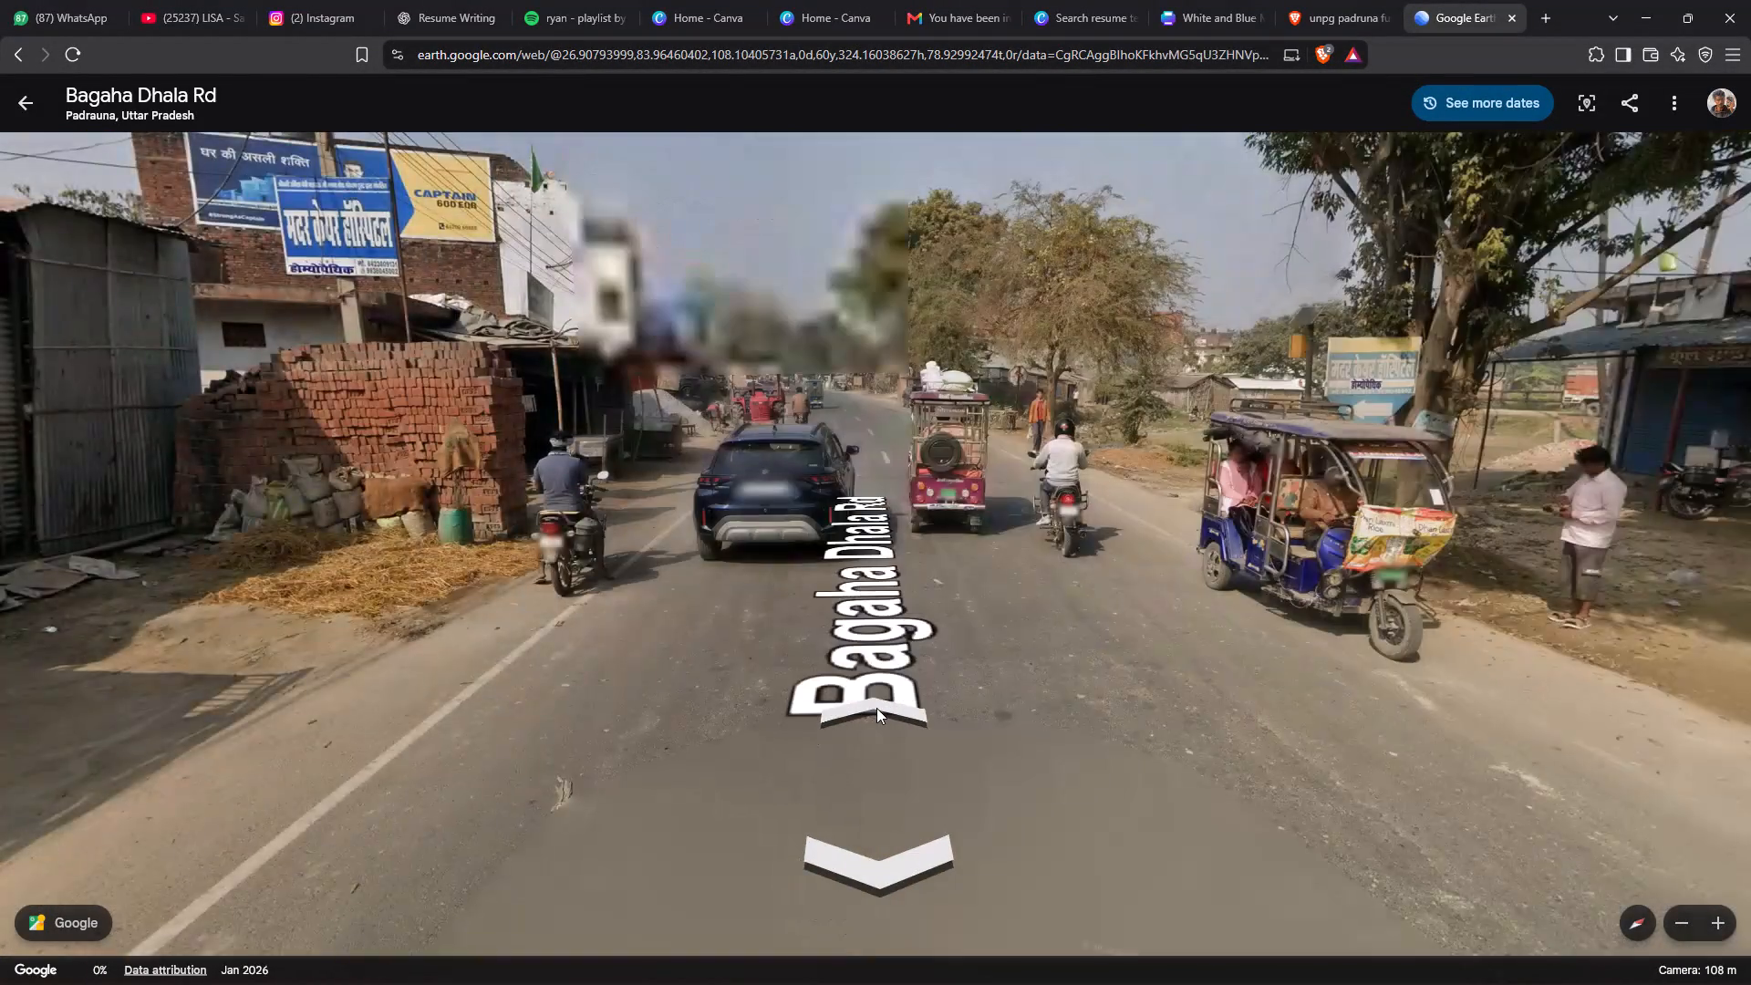
pyautogui.doubleClick(876, 708)
pyautogui.tripleClick(876, 708)
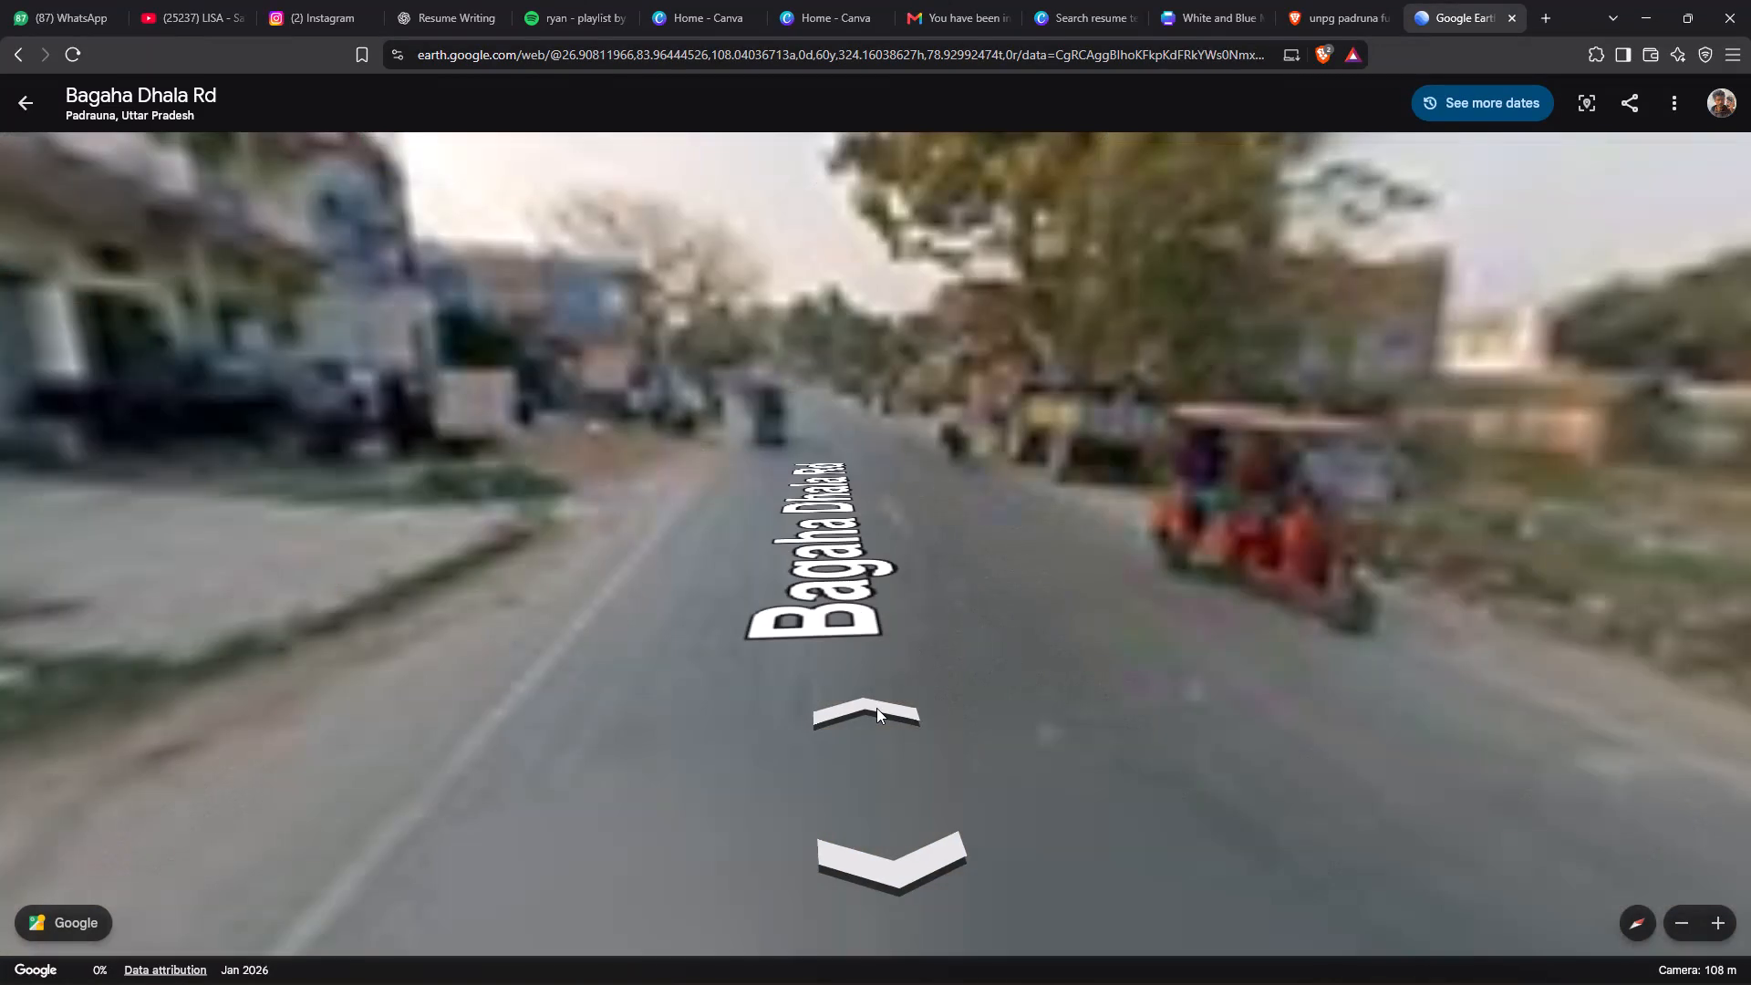
pyautogui.tripleClick(876, 708)
pyautogui.tripleClick(876, 708)
pyautogui.tripleClick(876, 708)
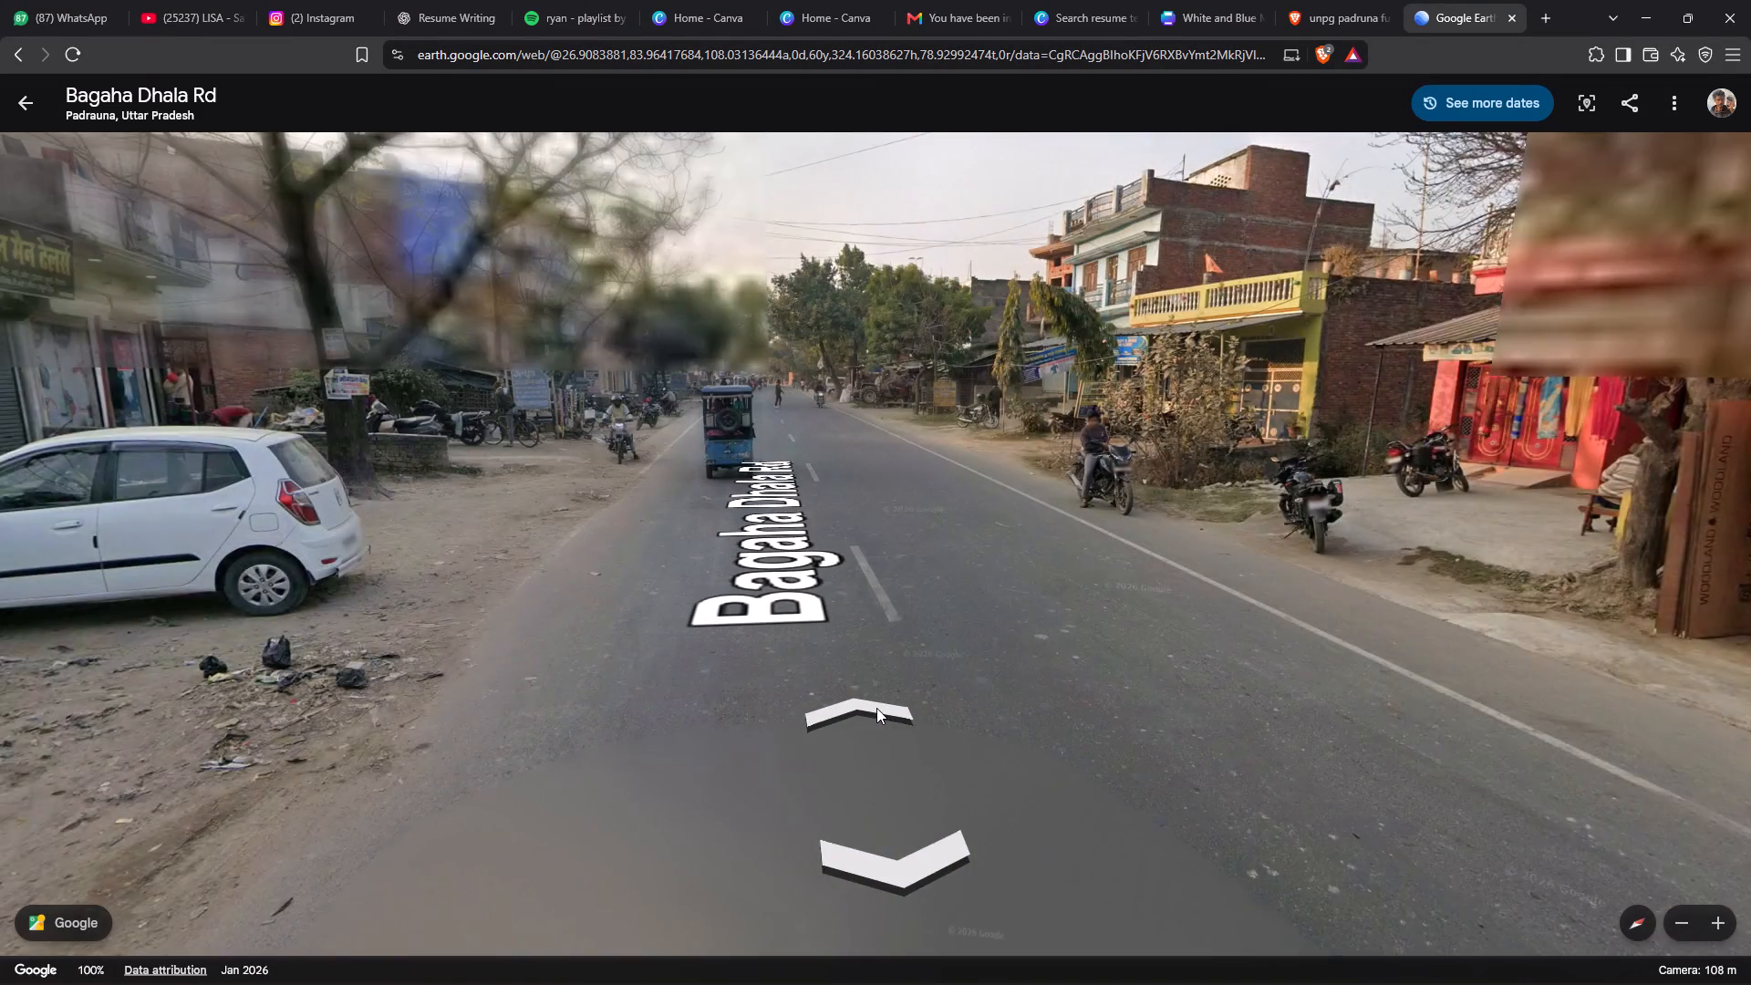
pyautogui.click(875, 709)
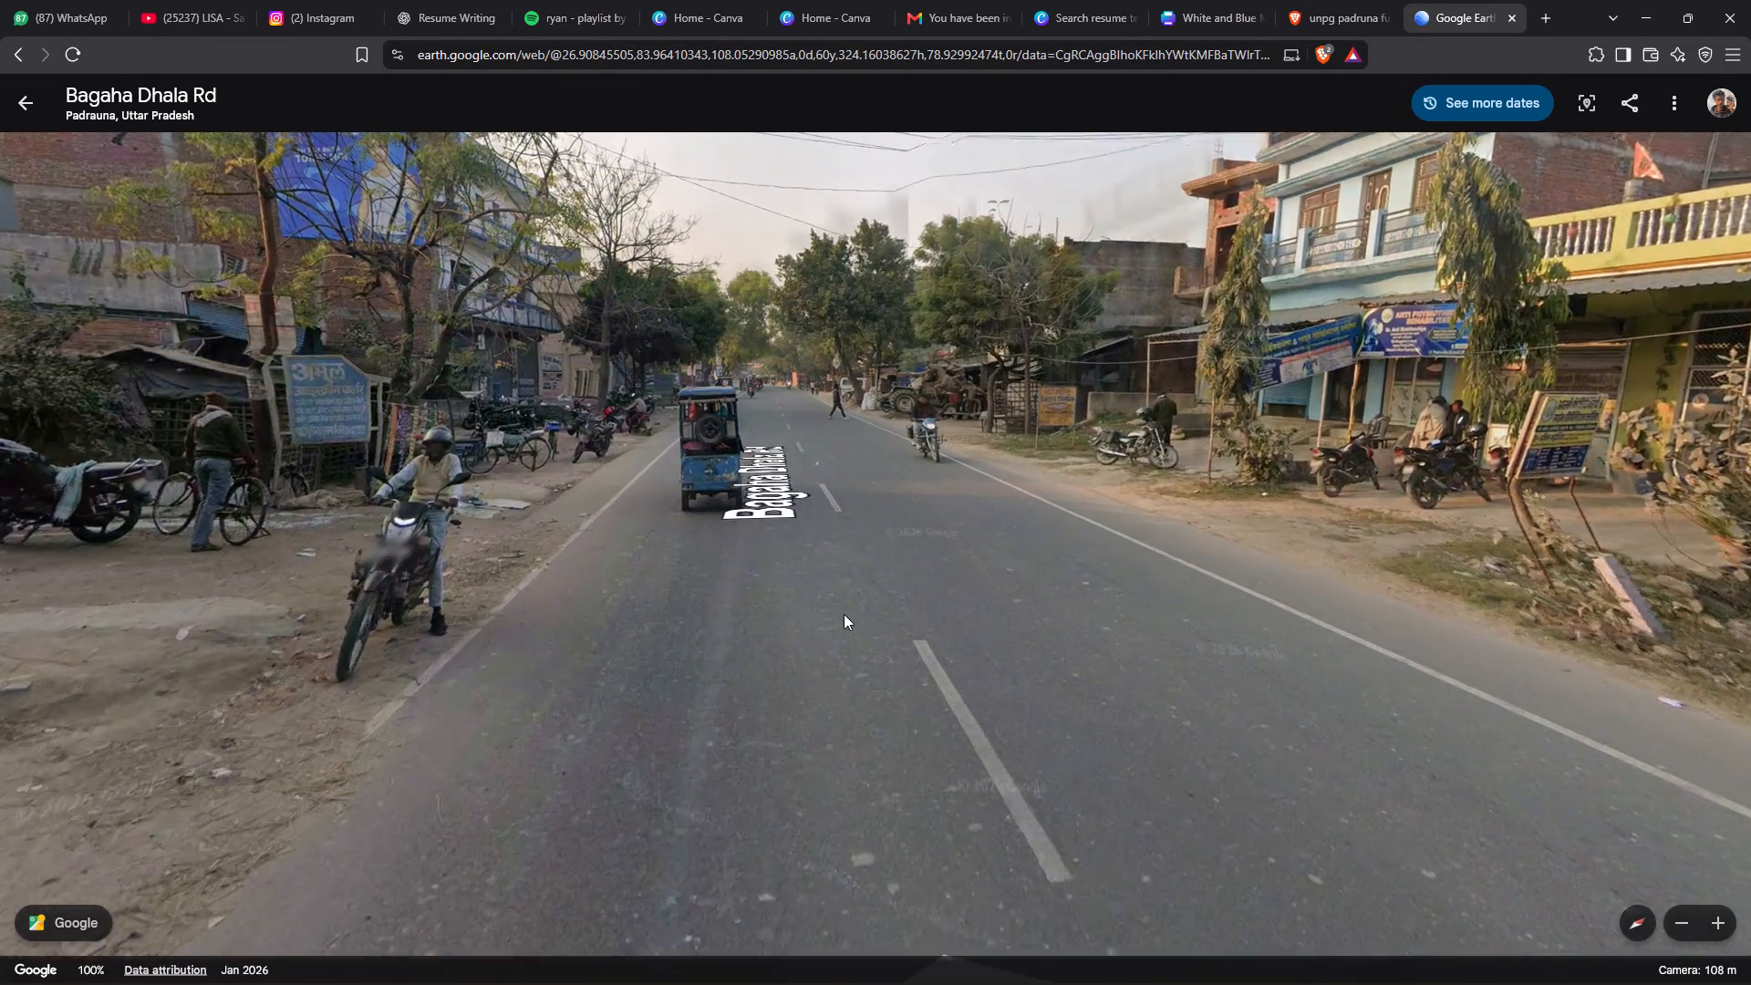
# Follow Bagaha Dhala Rd in Street View past the blue e-rickshaw and the parked trailer, examining the roadside shops.
pyautogui.moveTo(834, 592); pyautogui.dragTo(911, 672)
pyautogui.doubleClick(869, 718)
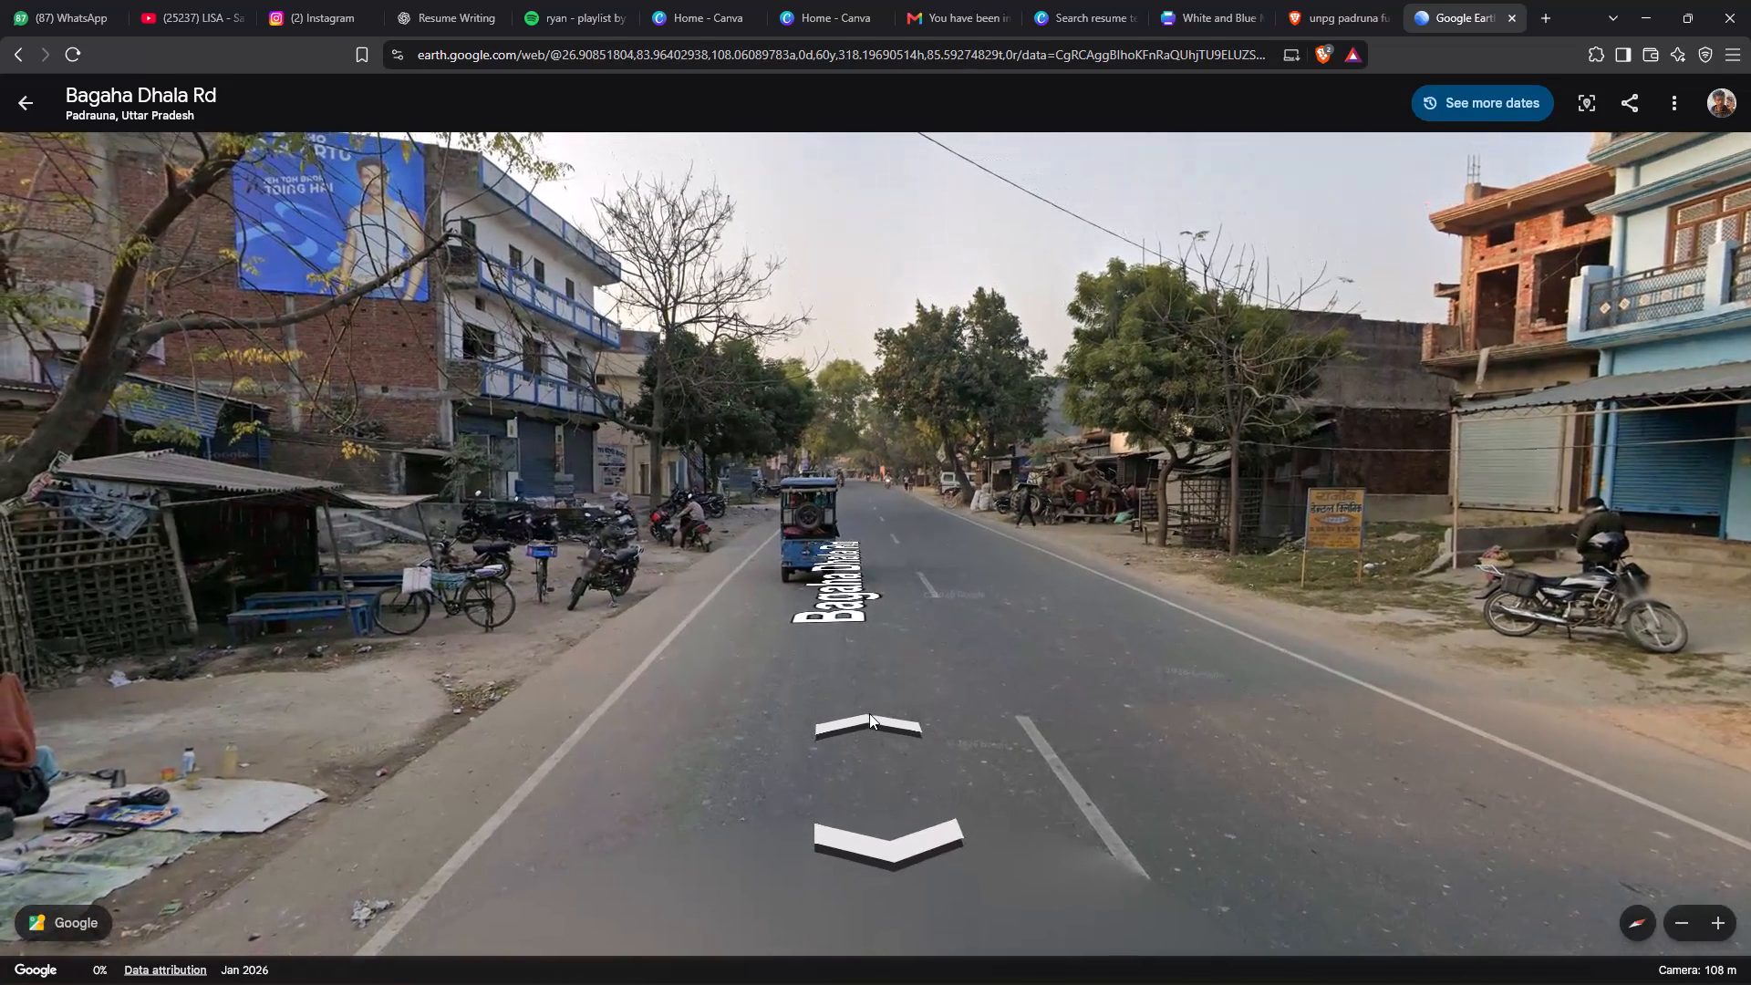
pyautogui.tripleClick(869, 712)
pyautogui.tripleClick(870, 712)
pyautogui.tripleClick(870, 712)
pyautogui.tripleClick(870, 712)
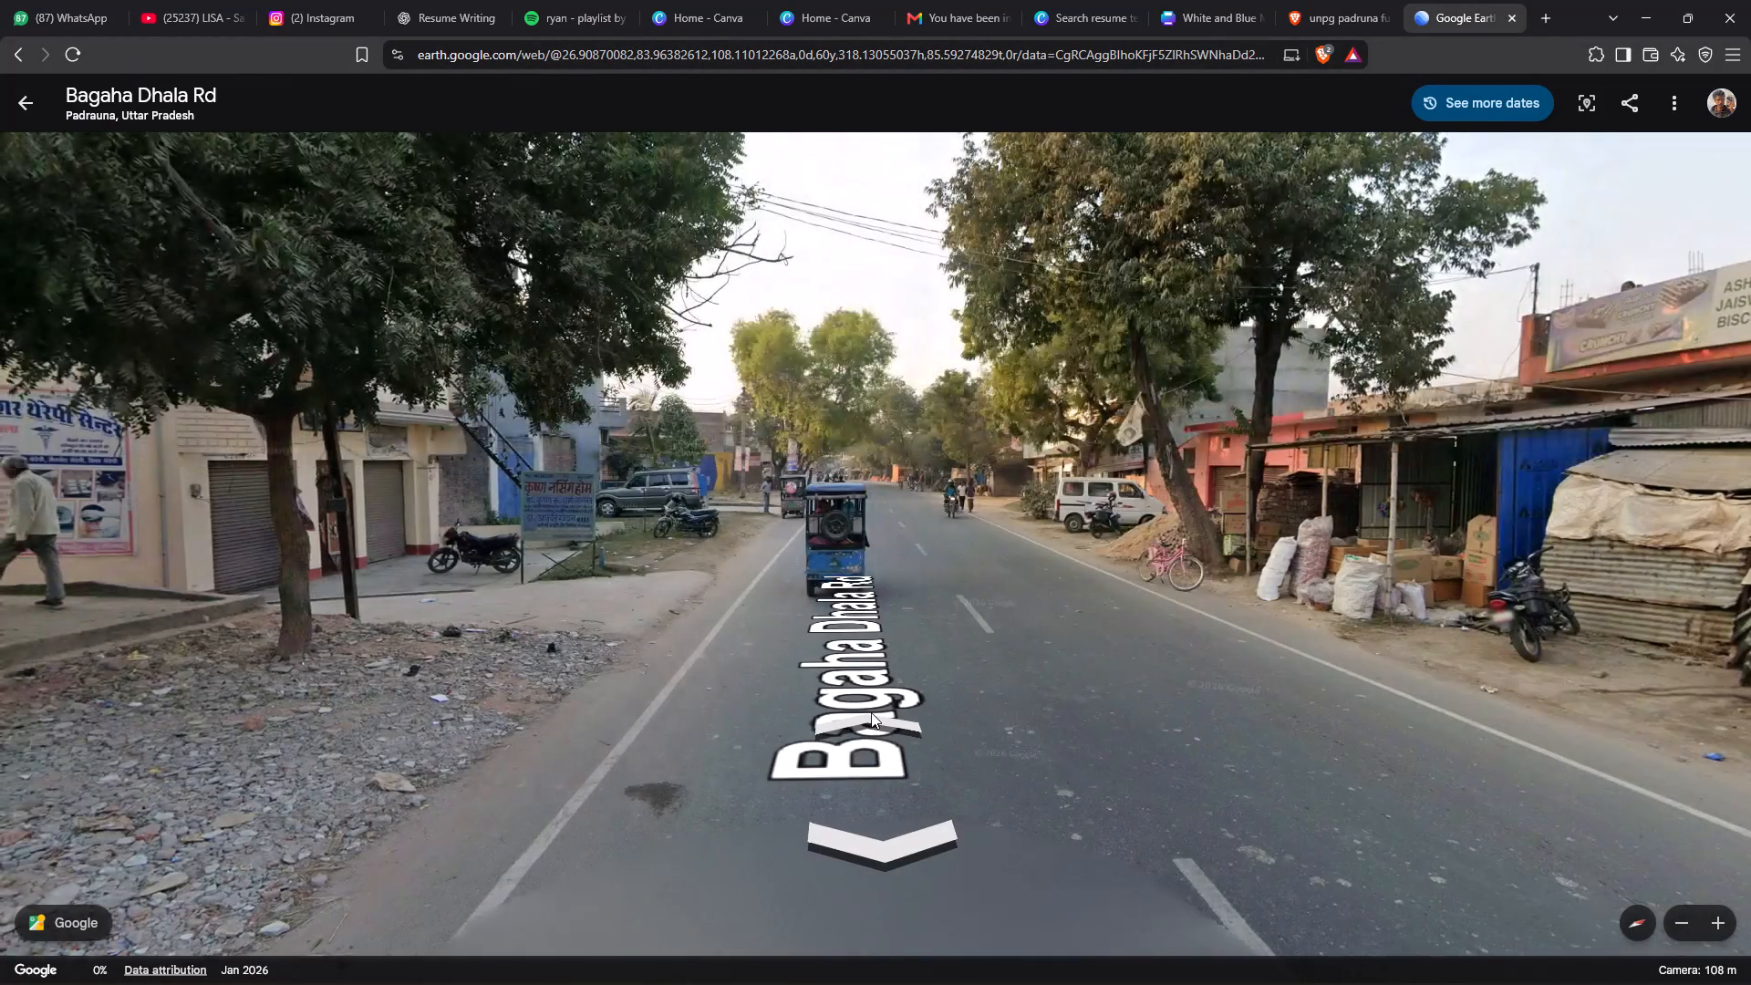
pyautogui.tripleClick(871, 712)
pyautogui.tripleClick(874, 711)
pyautogui.tripleClick(874, 710)
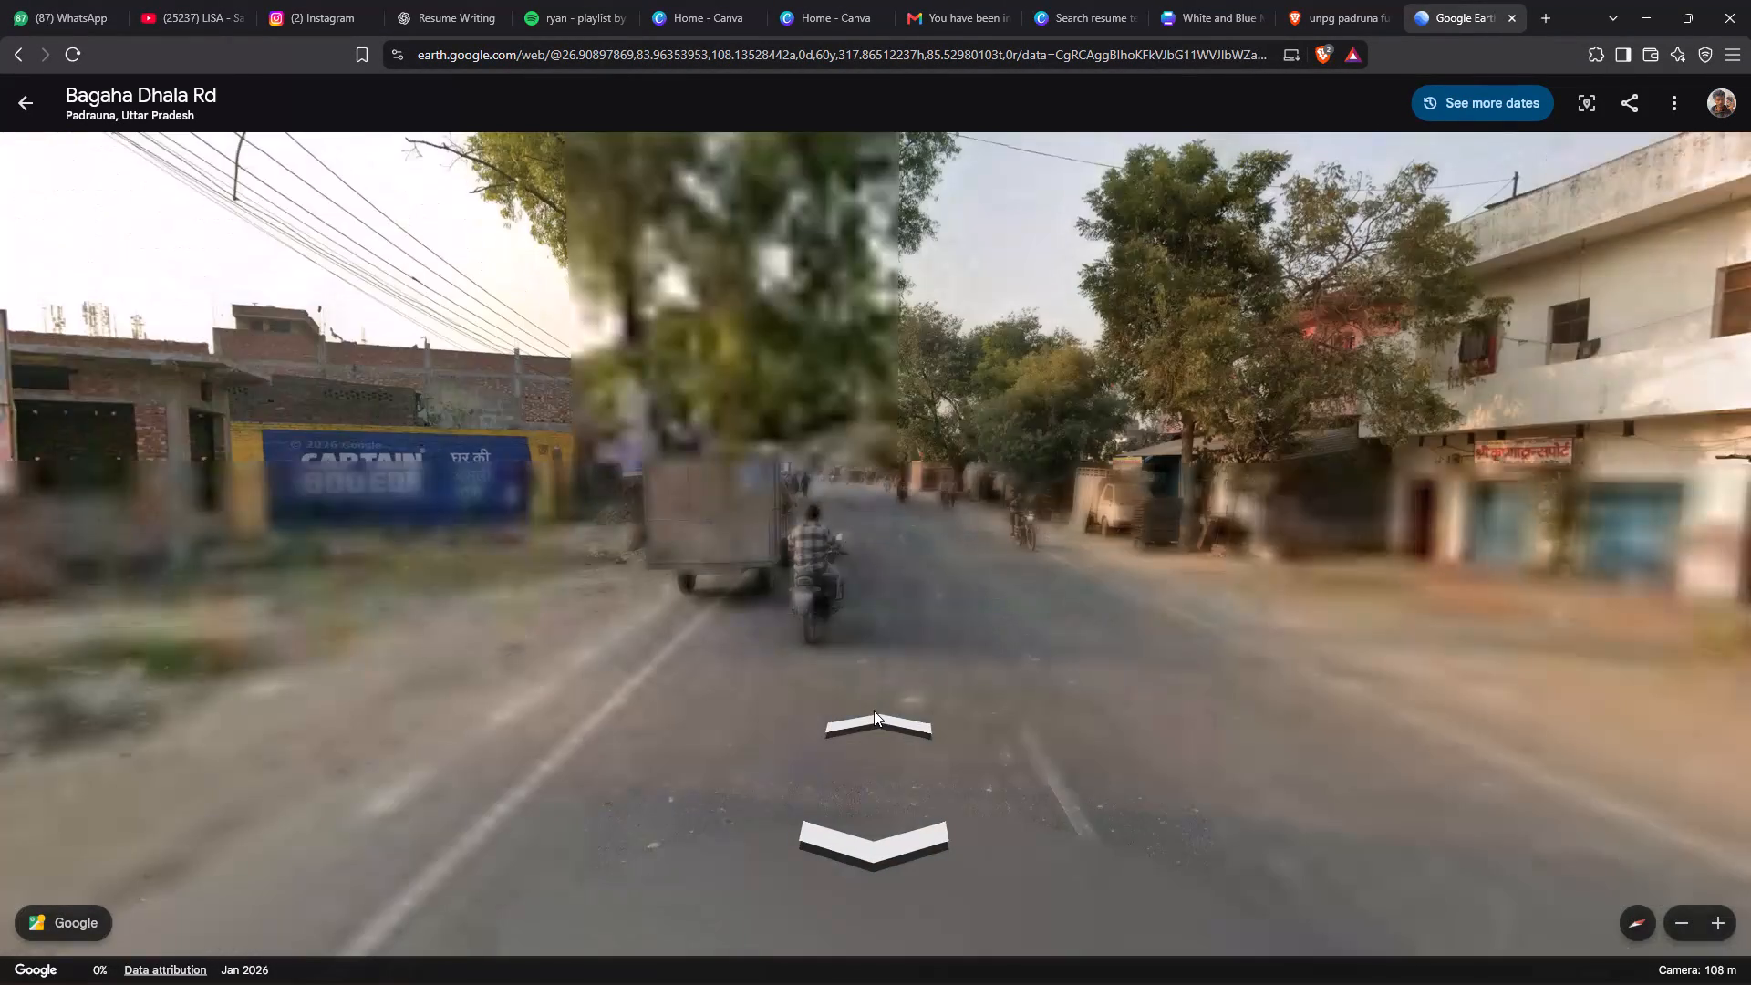
pyautogui.click(874, 710)
pyautogui.tripleClick(862, 738)
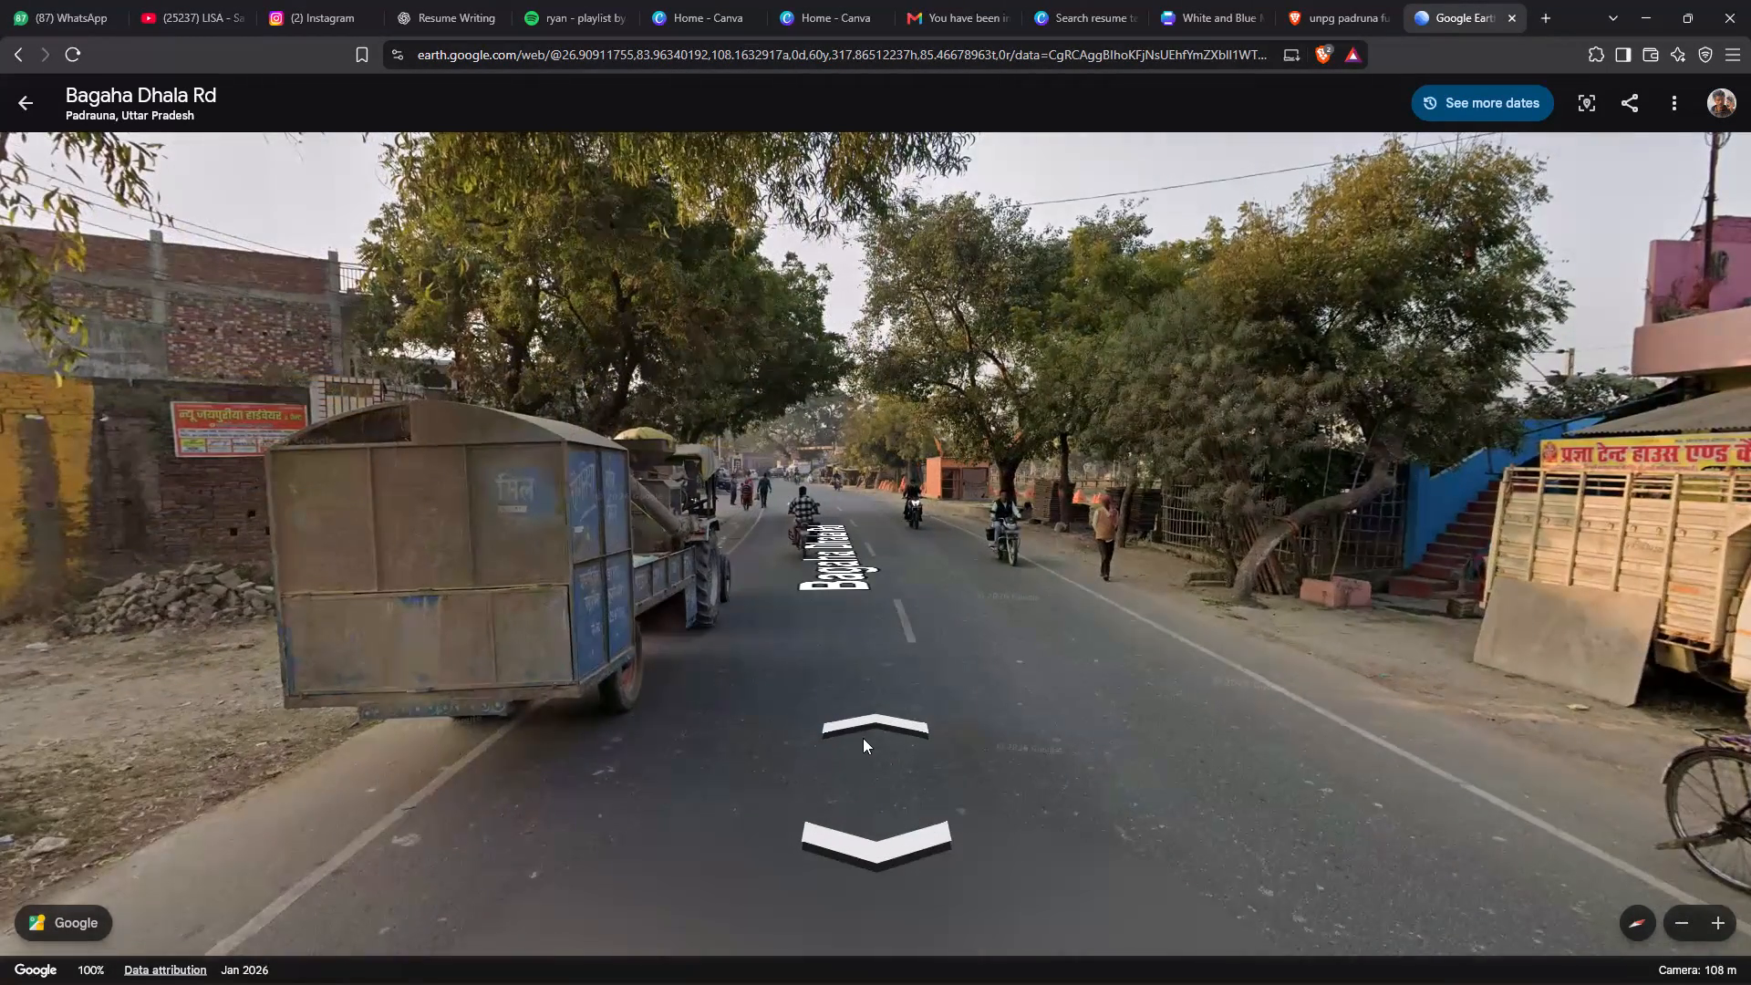
pyautogui.tripleClick(863, 737)
pyautogui.click(863, 737)
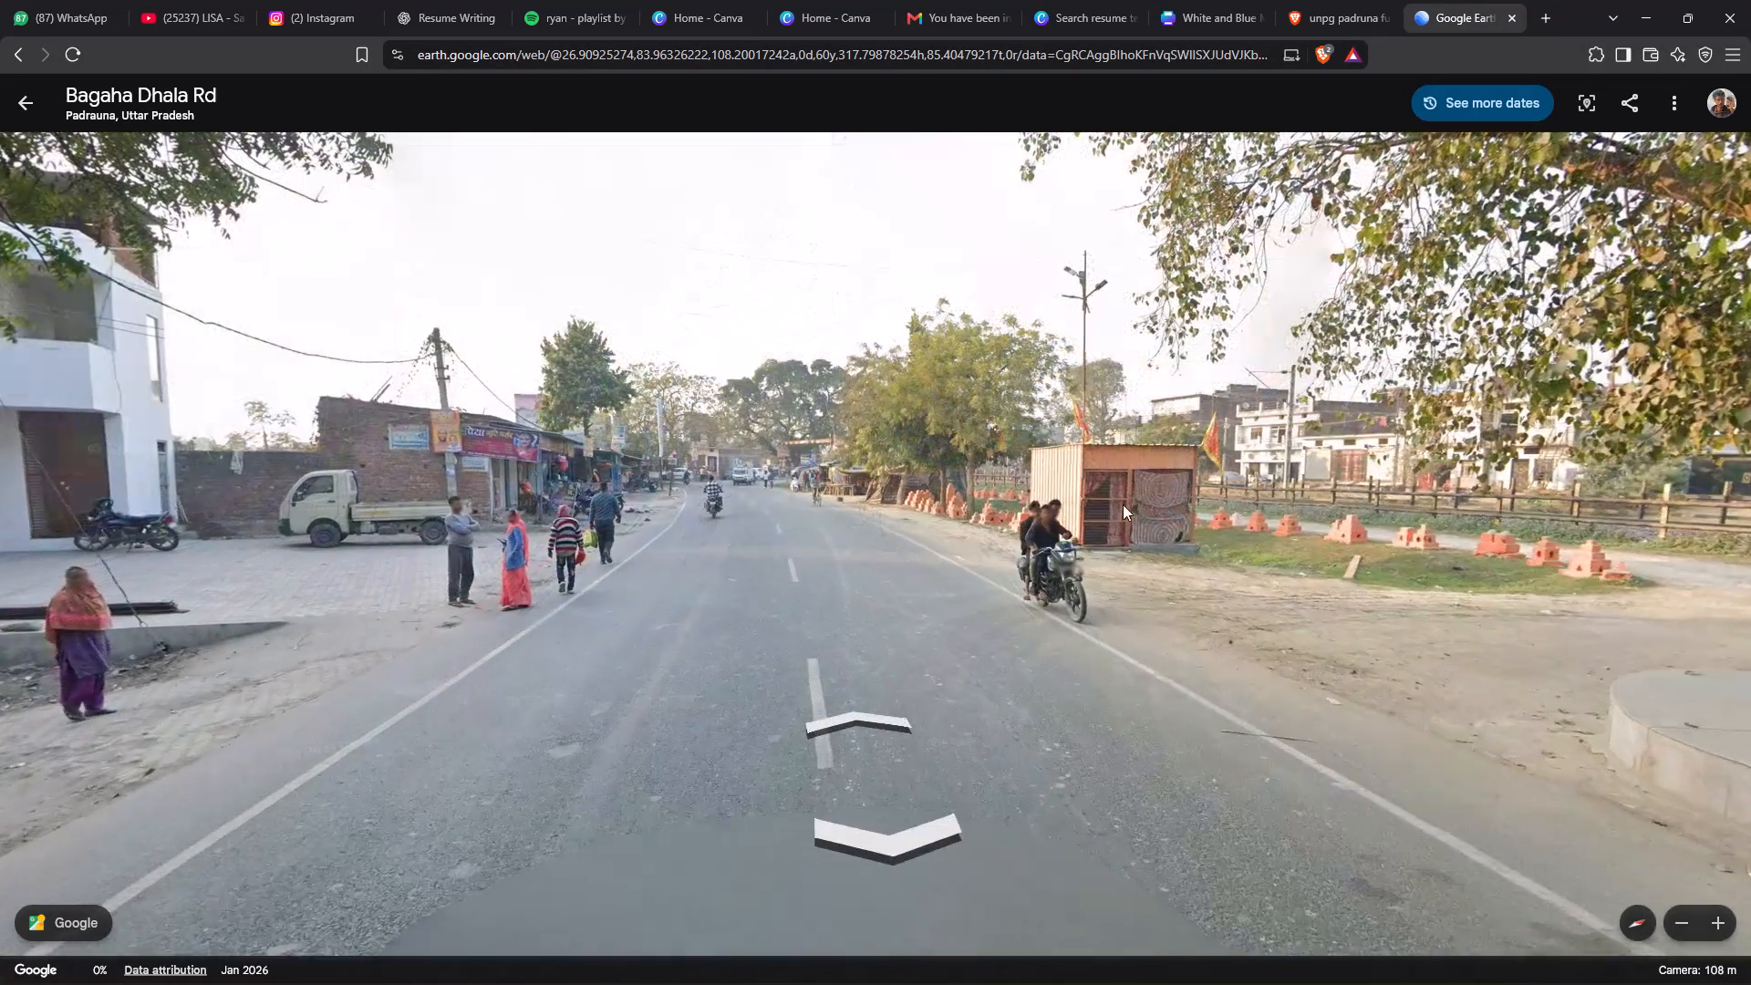
# Continue along Bagaha Dhala Rd past the orange roadside kiosk to the railway crossing, examining both sides of the road.
pyautogui.moveTo(1049, 500); pyautogui.dragTo(1133, 498)
pyautogui.tripleClick(864, 713)
pyautogui.tripleClick(866, 713)
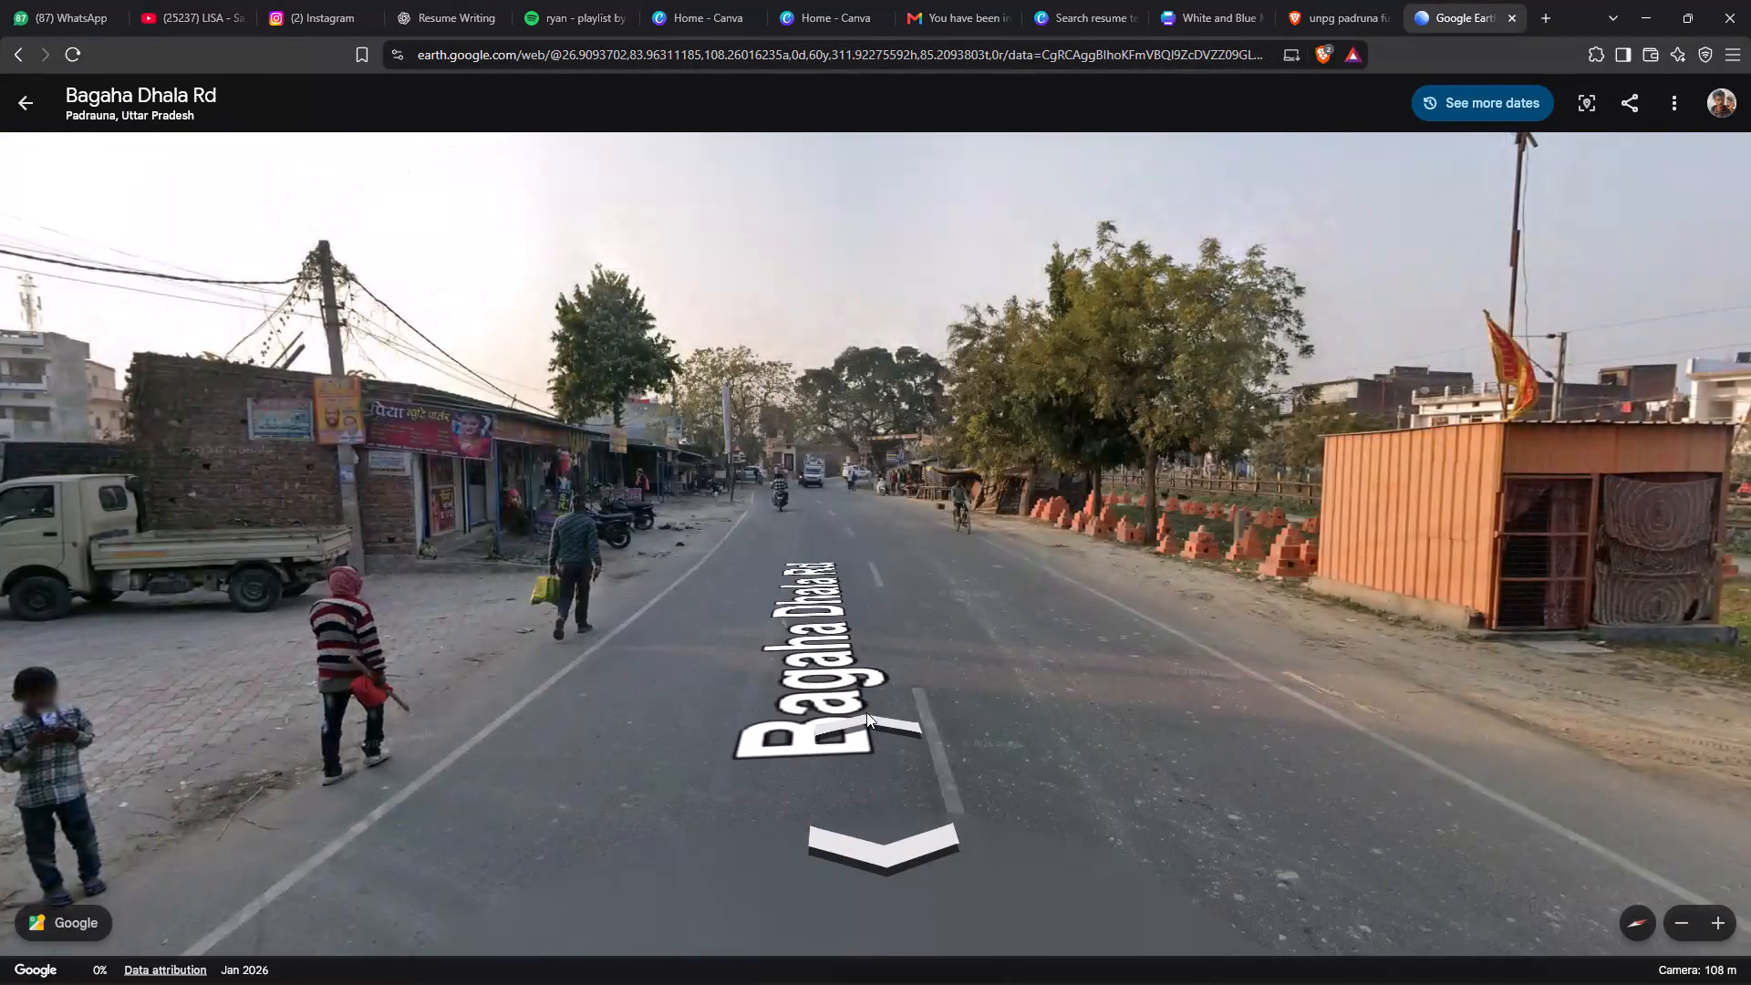
pyautogui.tripleClick(864, 723)
pyautogui.tripleClick(864, 723)
pyautogui.tripleClick(864, 722)
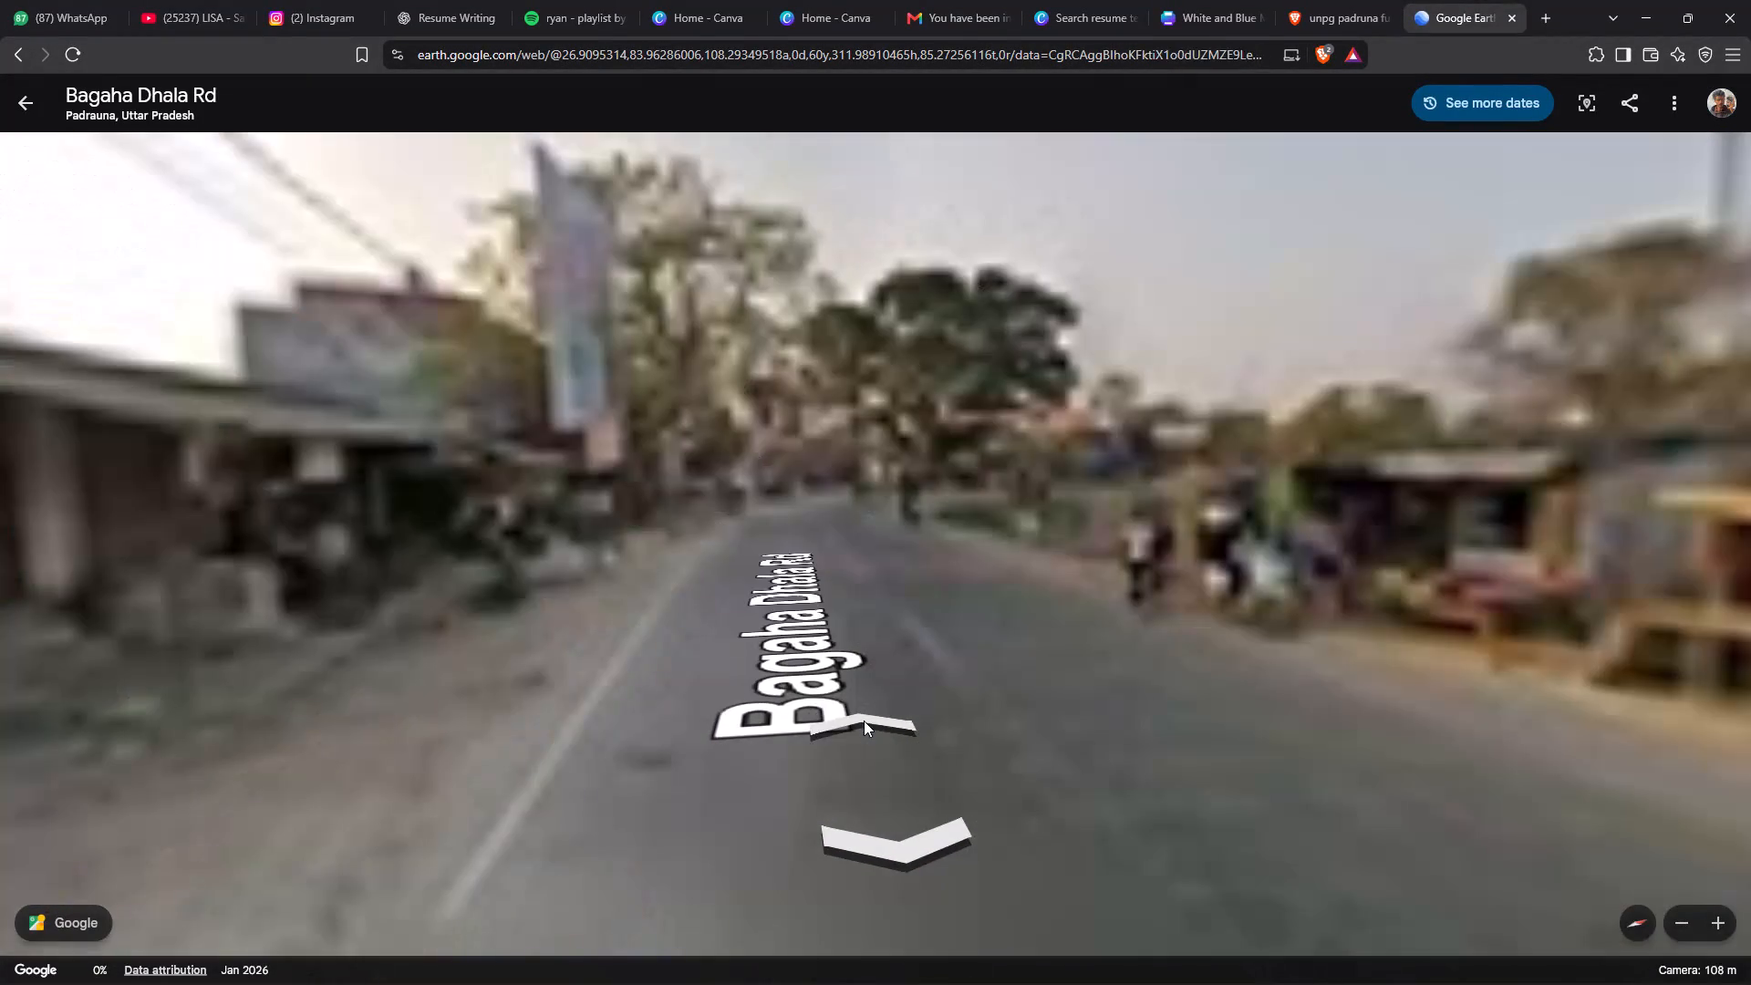
pyautogui.tripleClick(864, 721)
pyautogui.tripleClick(864, 720)
pyautogui.doubleClick(864, 720)
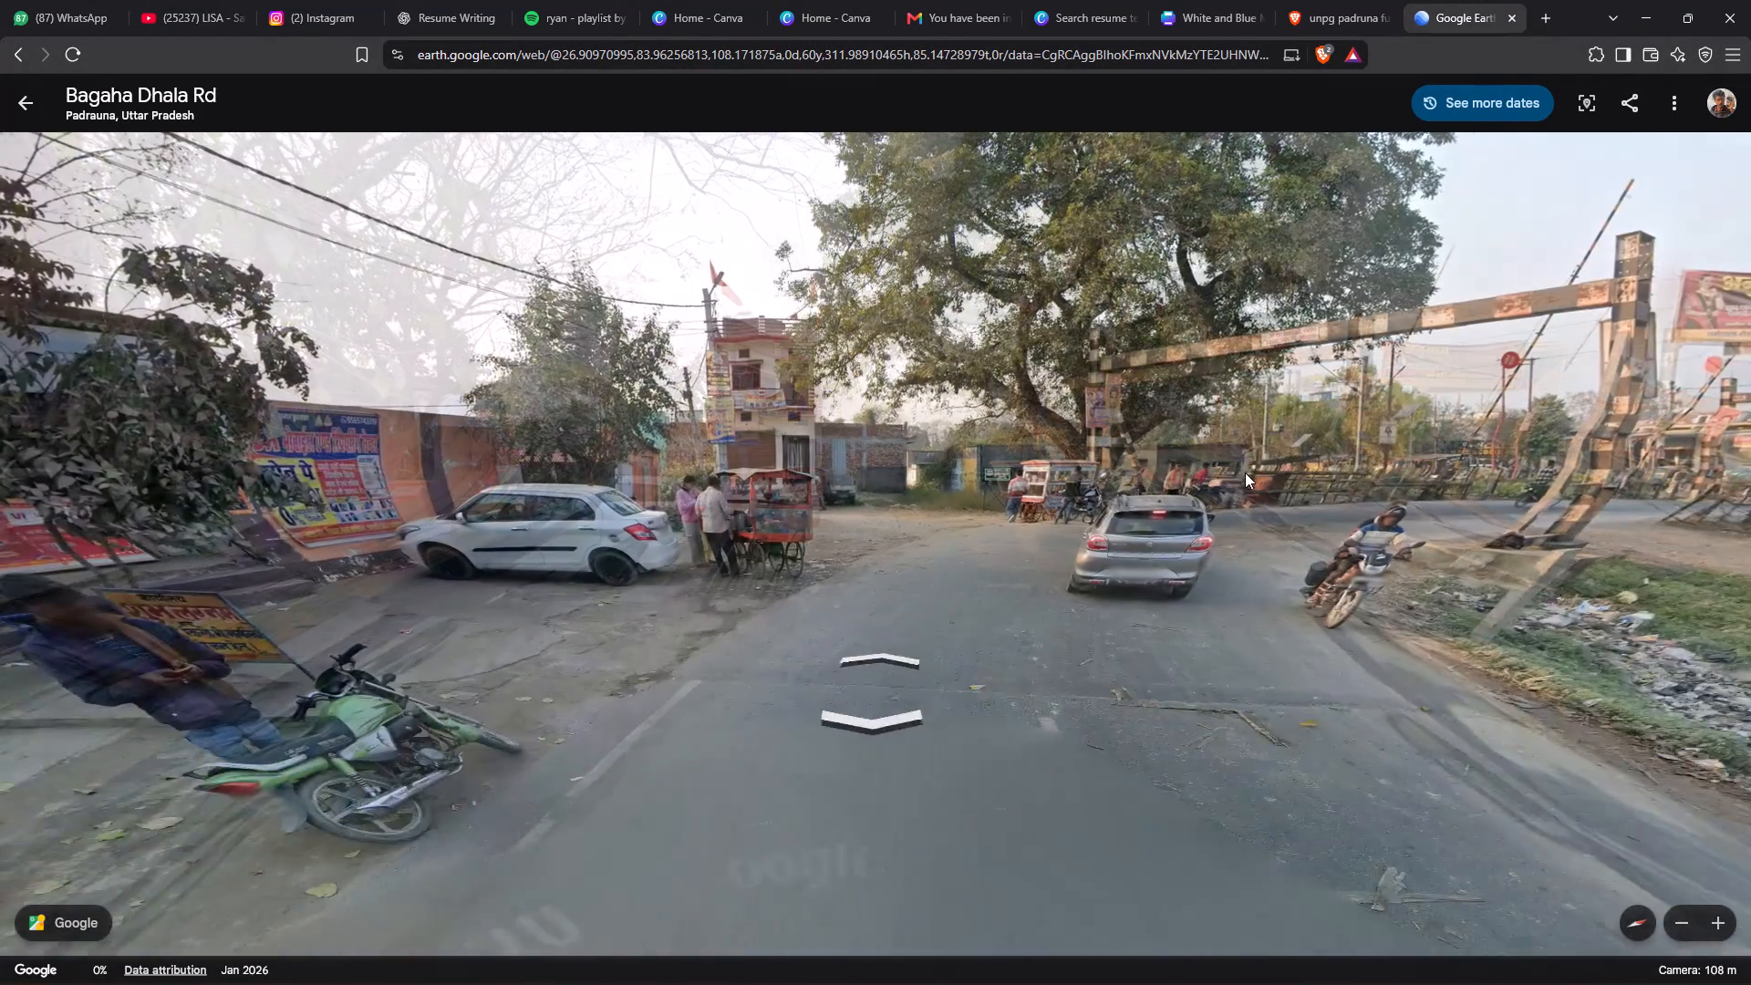
# Move across the railway crossing on Bagaha Dhala Rd and examine the barriers, the shops beyond it and the trackside lane.
pyautogui.moveTo(1245, 472); pyautogui.dragTo(888, 555)
pyautogui.click(813, 720)
pyautogui.moveTo(824, 725); pyautogui.dragTo(825, 738)
pyautogui.tripleClick(828, 741)
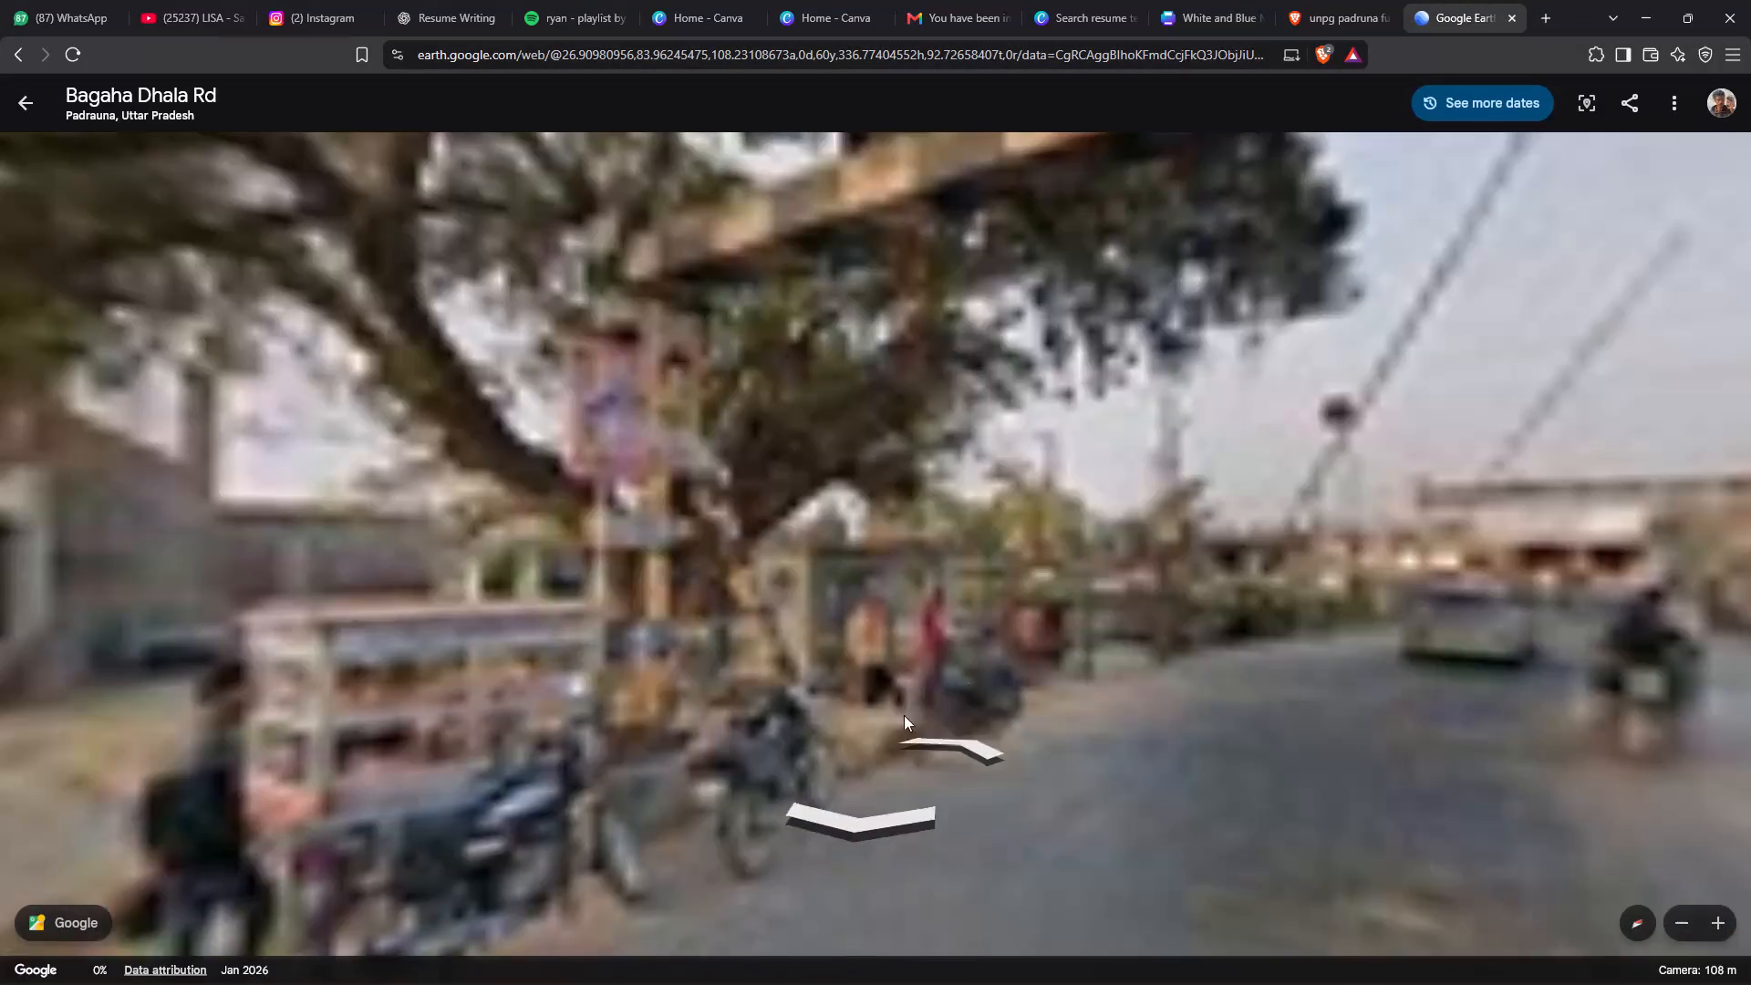
pyautogui.moveTo(1086, 614); pyautogui.dragTo(972, 445)
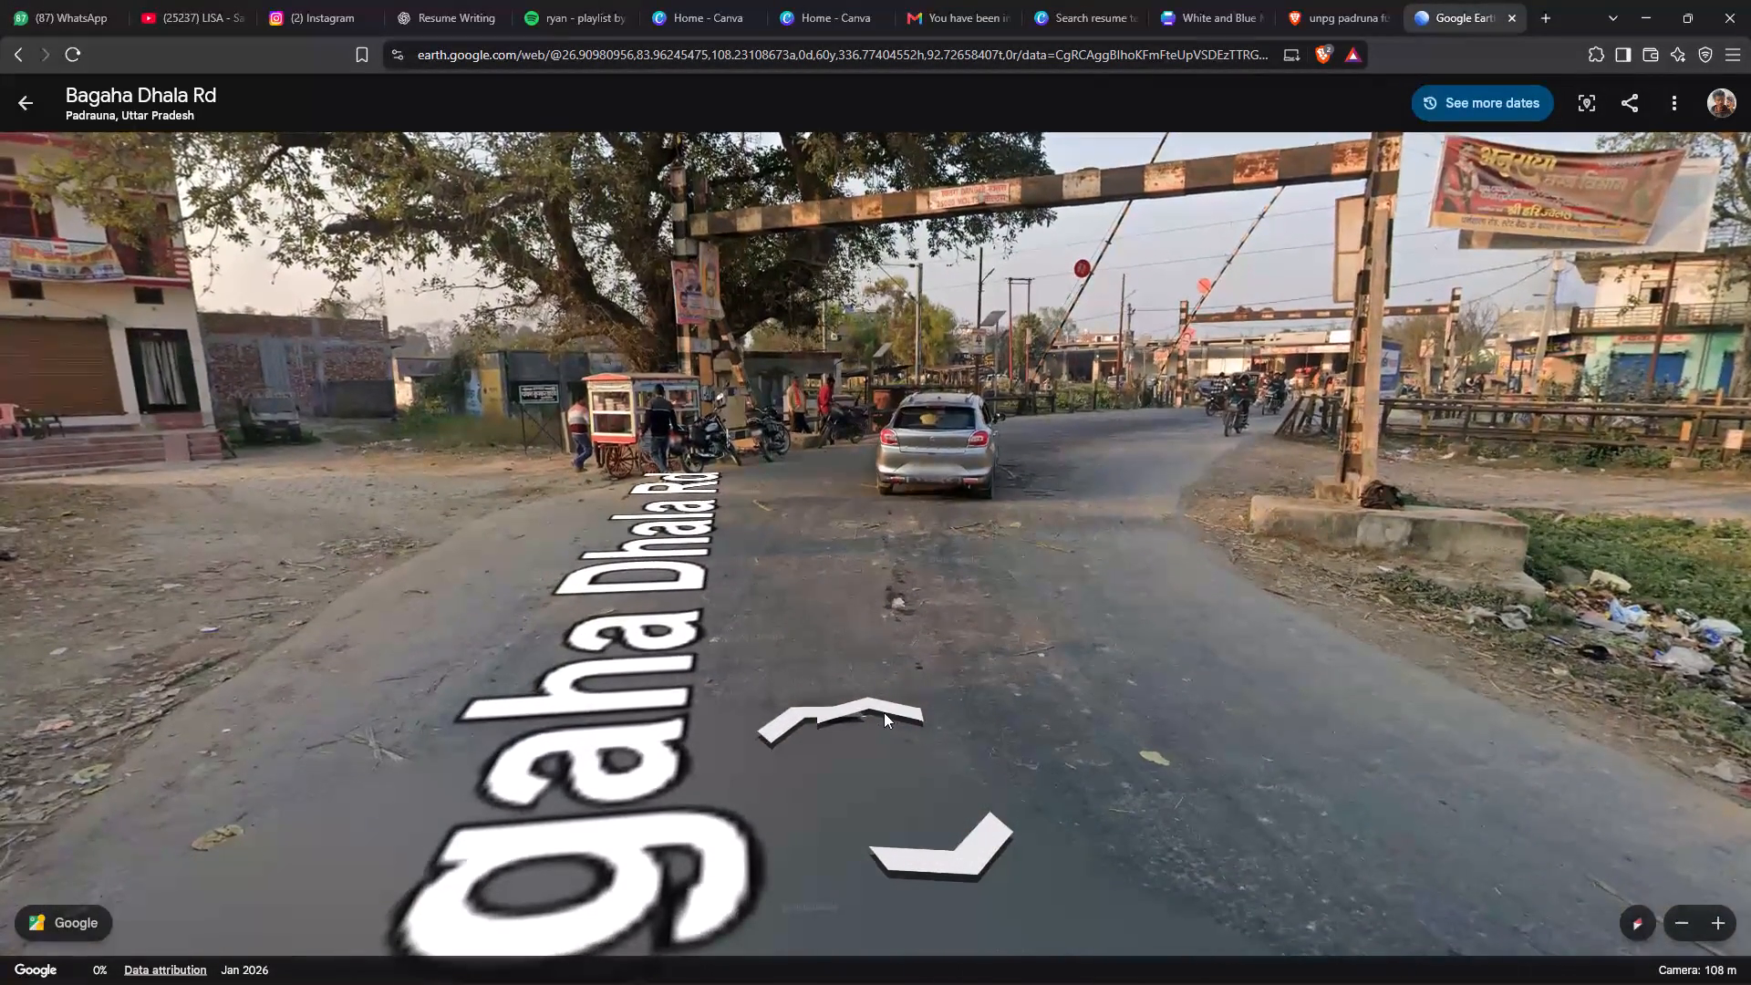
pyautogui.click(884, 712)
pyautogui.moveTo(1084, 586); pyautogui.dragTo(645, 700)
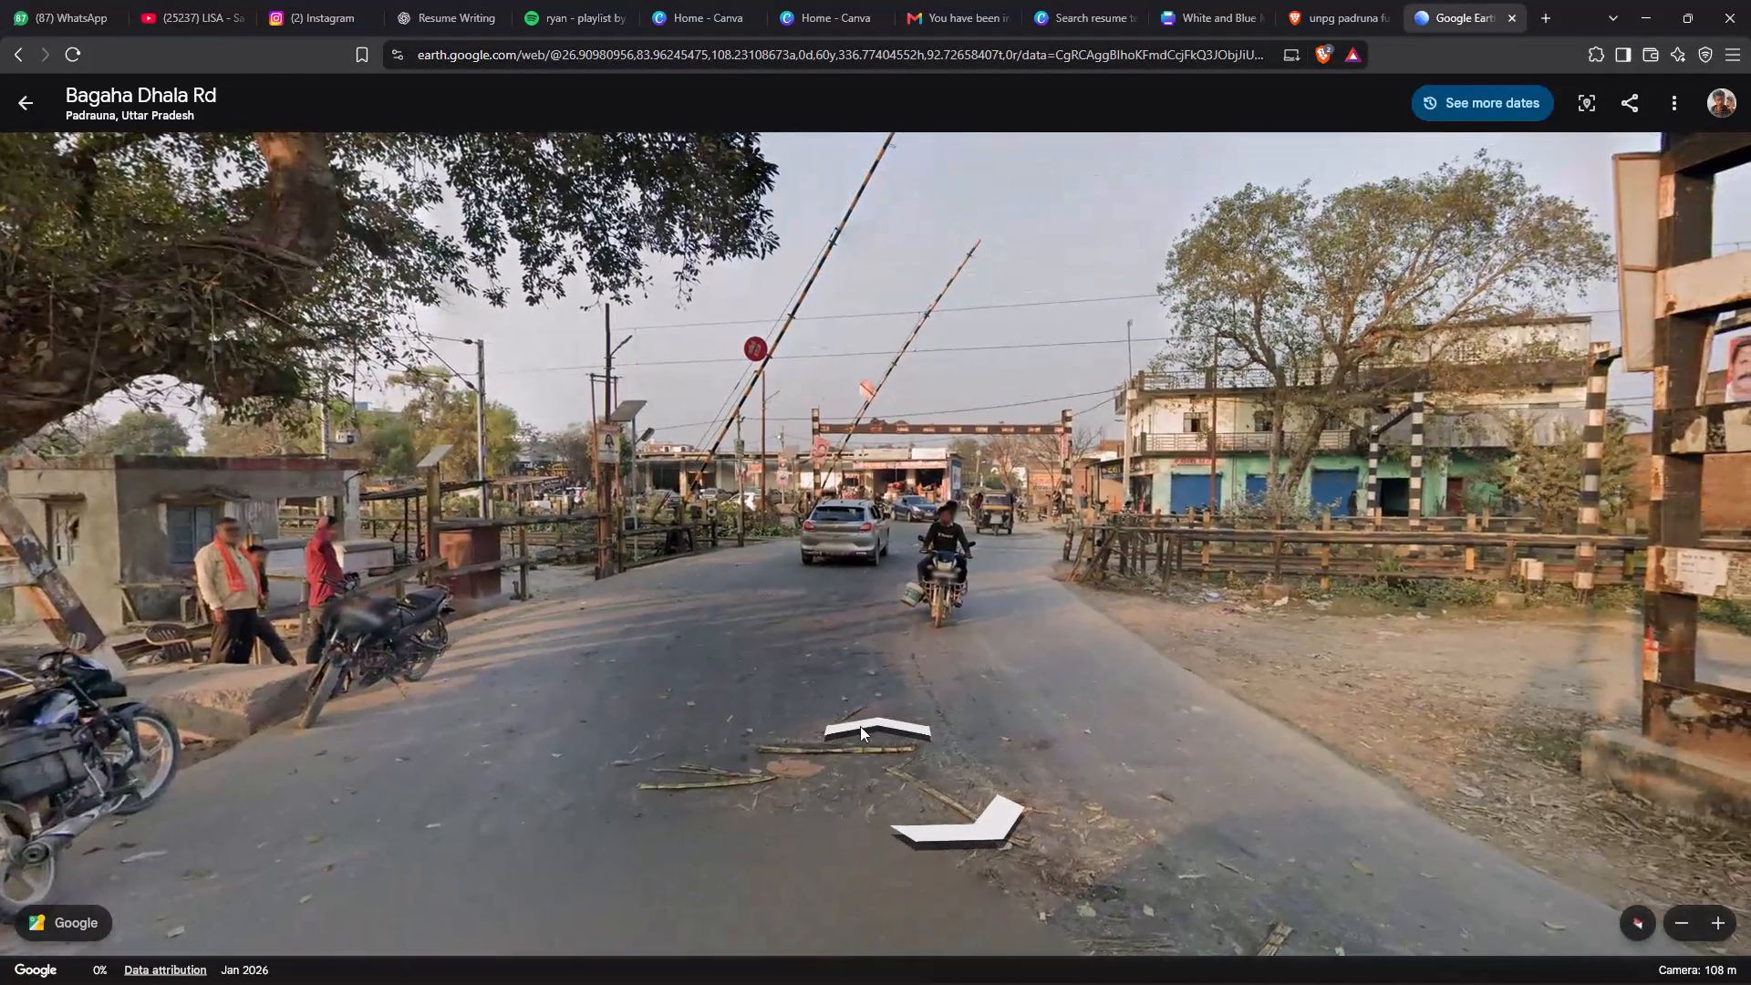
pyautogui.click(873, 723)
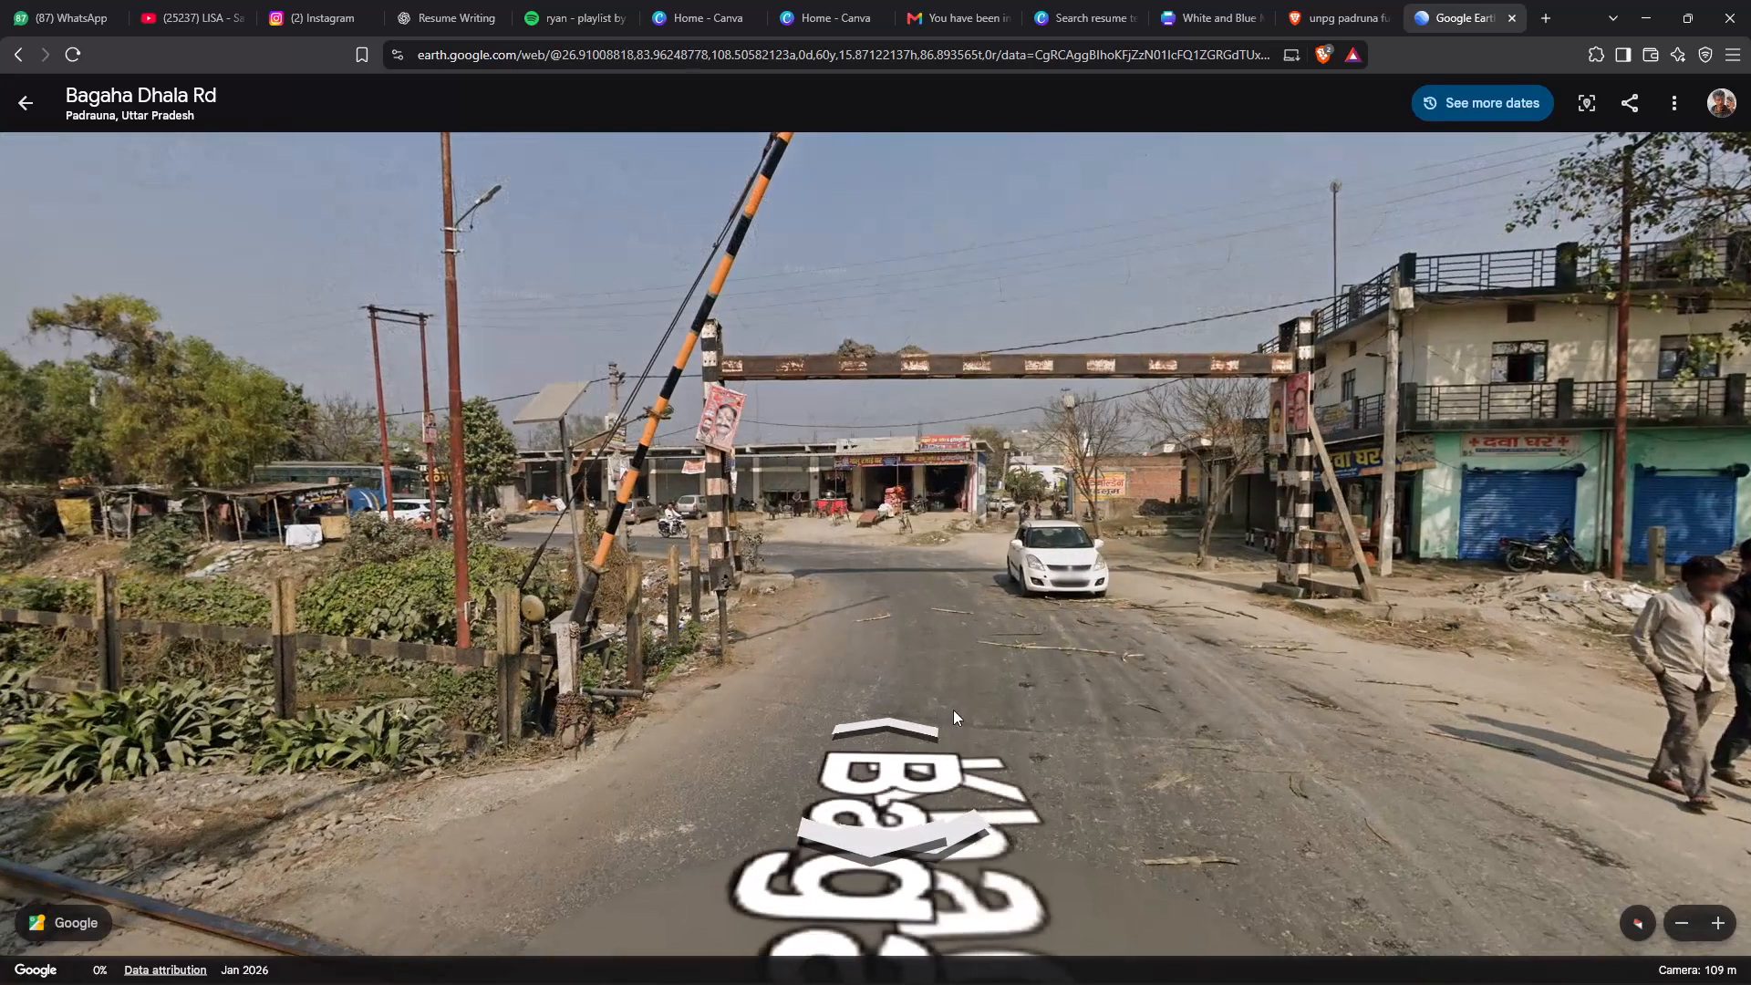
pyautogui.click(904, 723)
pyautogui.moveTo(1095, 614); pyautogui.dragTo(470, 812)
pyautogui.moveTo(490, 725); pyautogui.dragTo(443, 435)
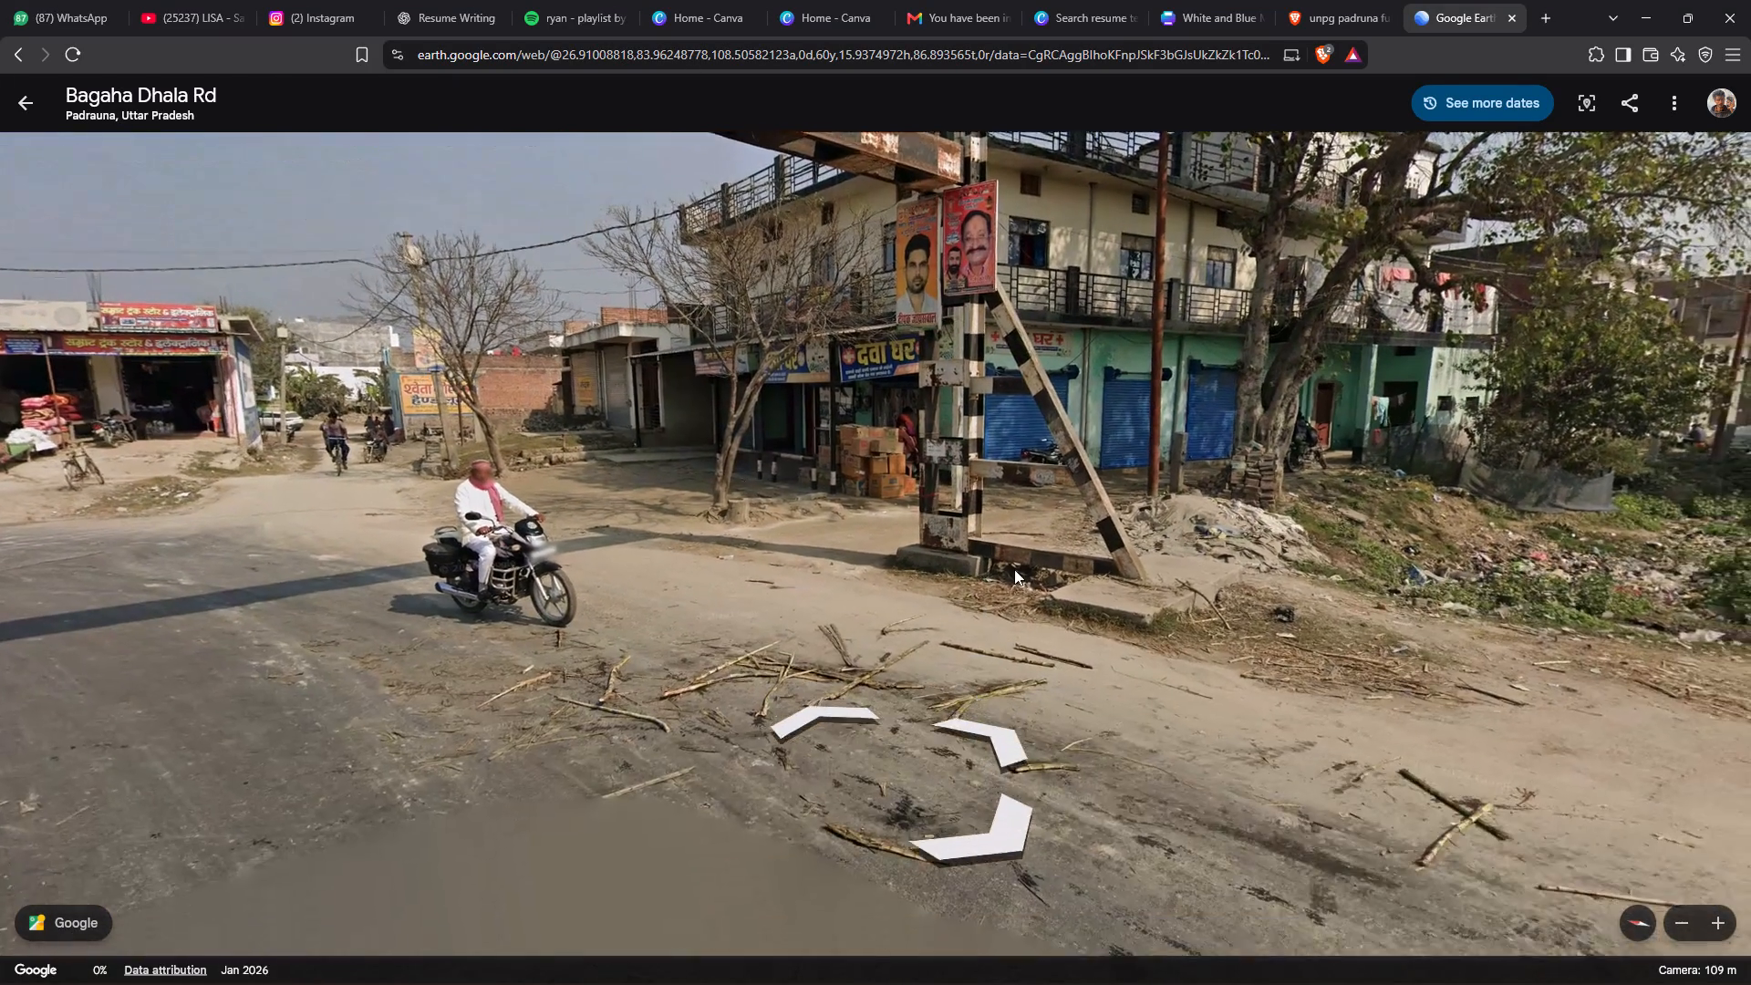
pyautogui.moveTo(1159, 607); pyautogui.dragTo(344, 452)
pyautogui.moveTo(502, 487); pyautogui.dragTo(392, 573)
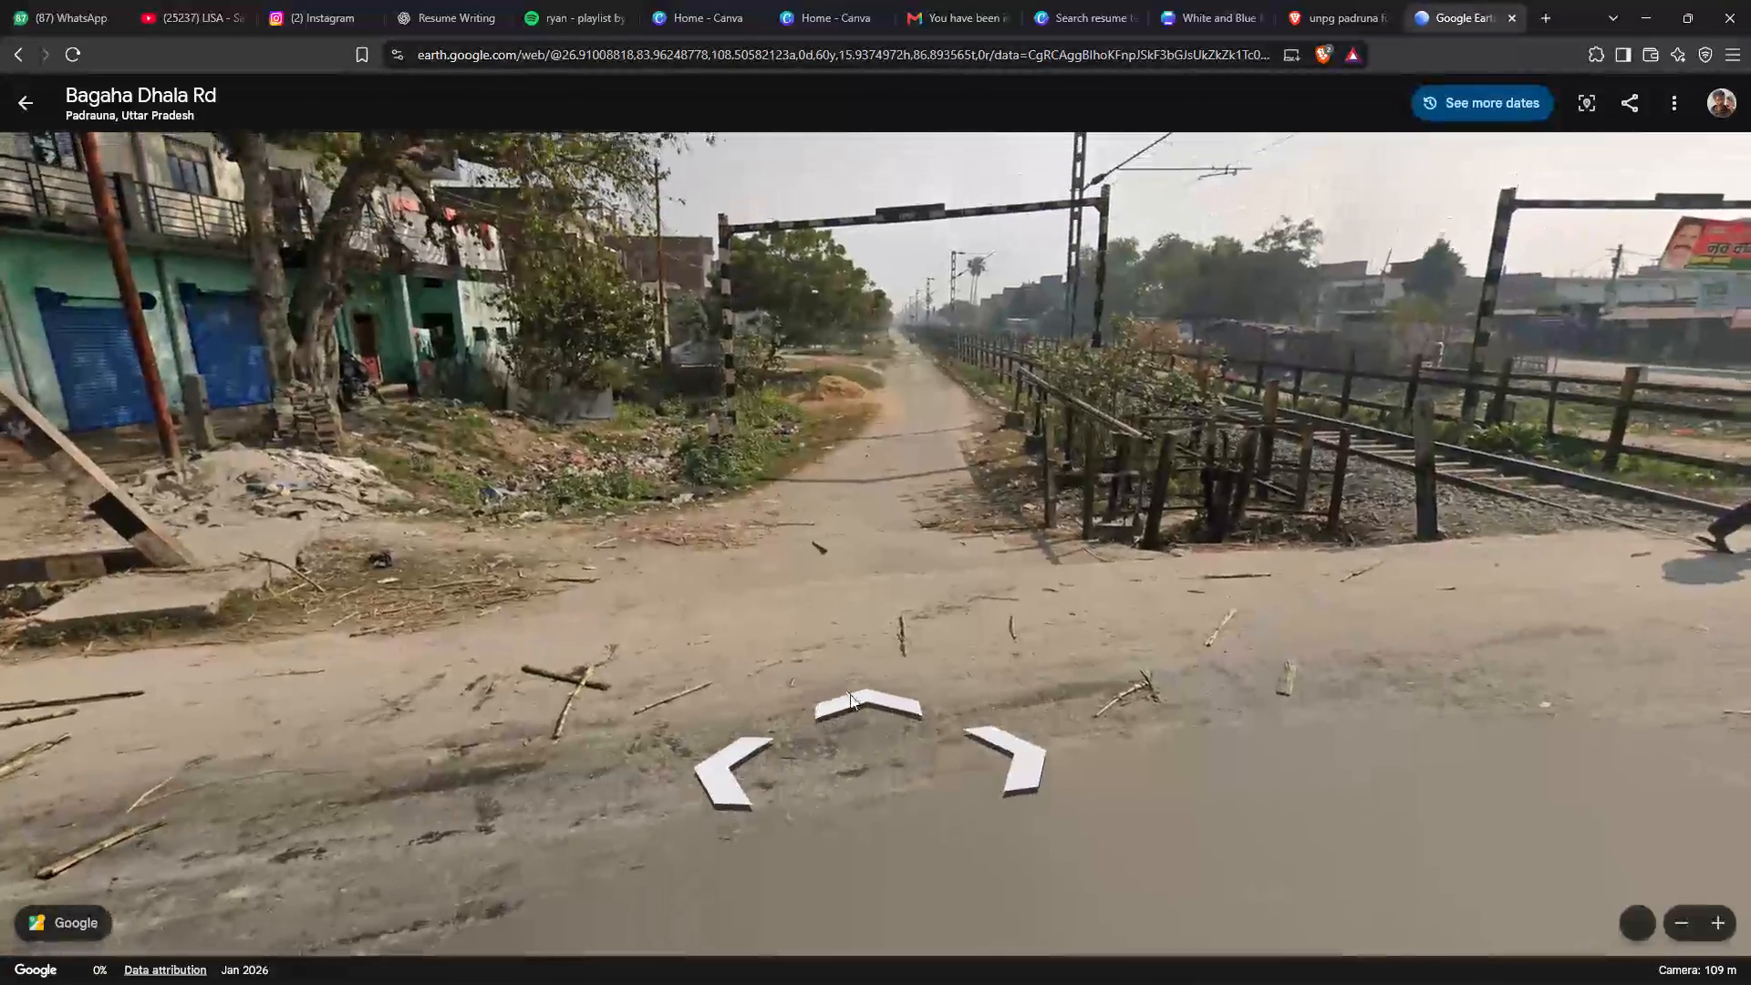
# Follow the unpaved lane beside the railway track from the crossing as far as the brick stack and gravel heap.
pyautogui.click(853, 701)
pyautogui.click(888, 710)
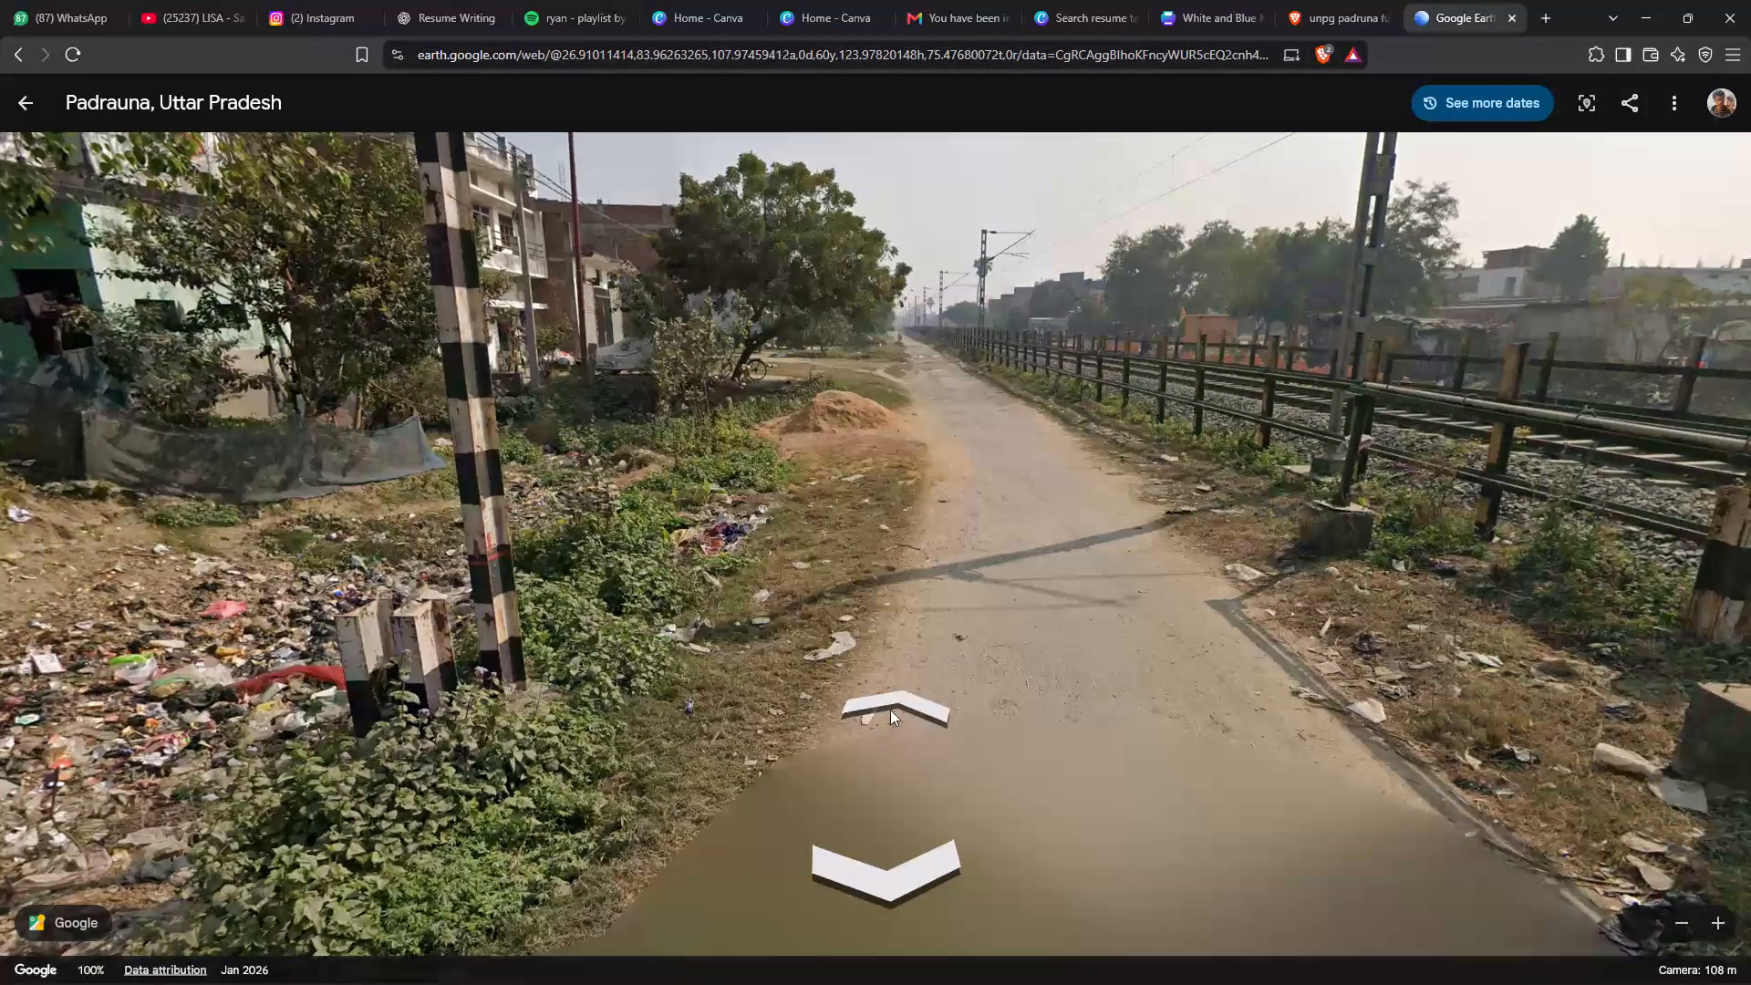
pyautogui.click(907, 668)
pyautogui.click(896, 691)
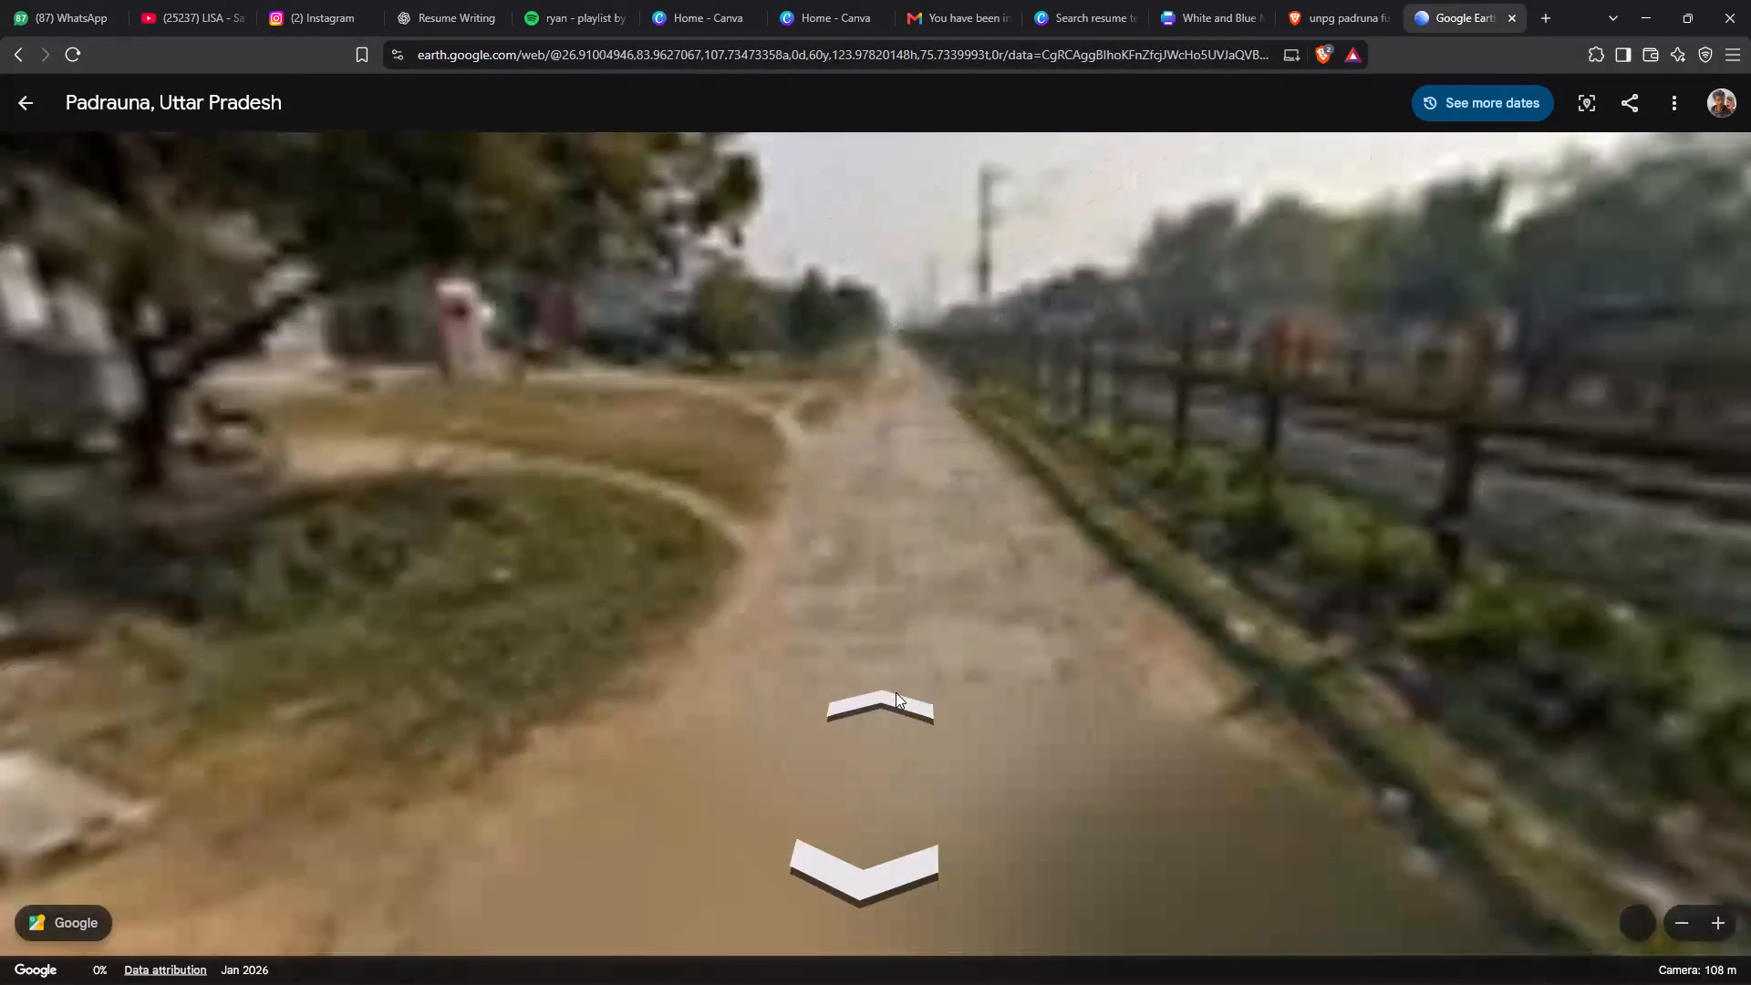
pyautogui.tripleClick(896, 692)
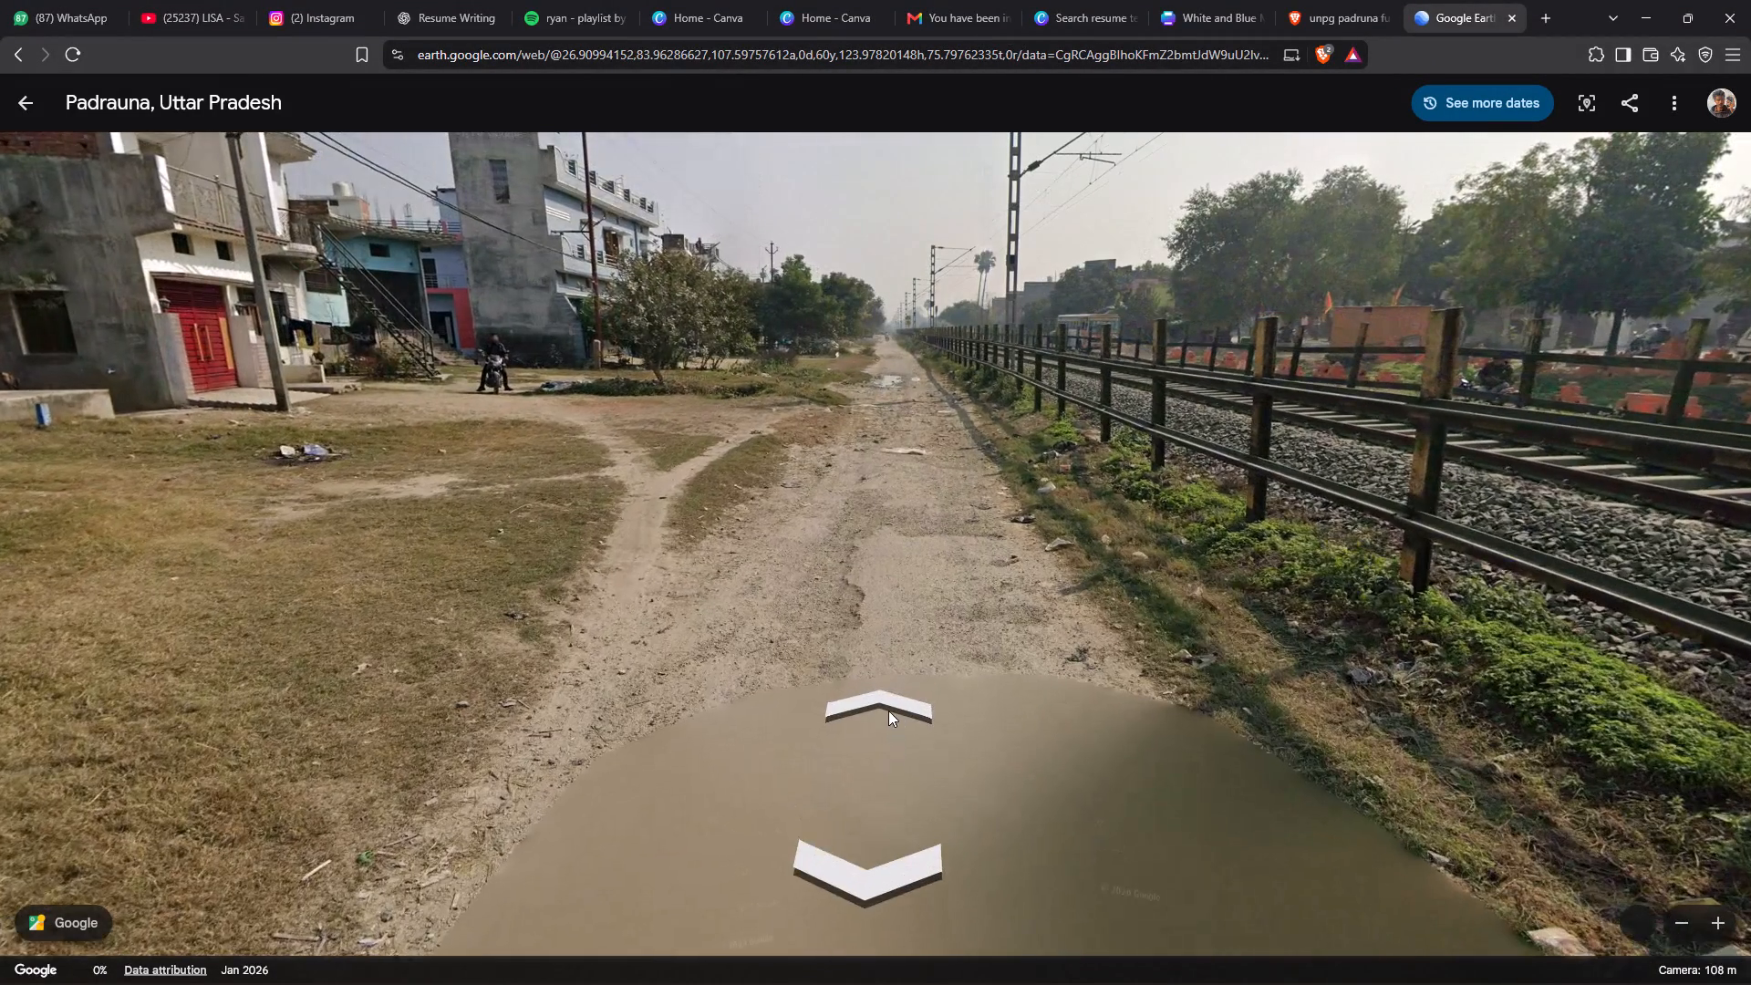
pyautogui.click(890, 711)
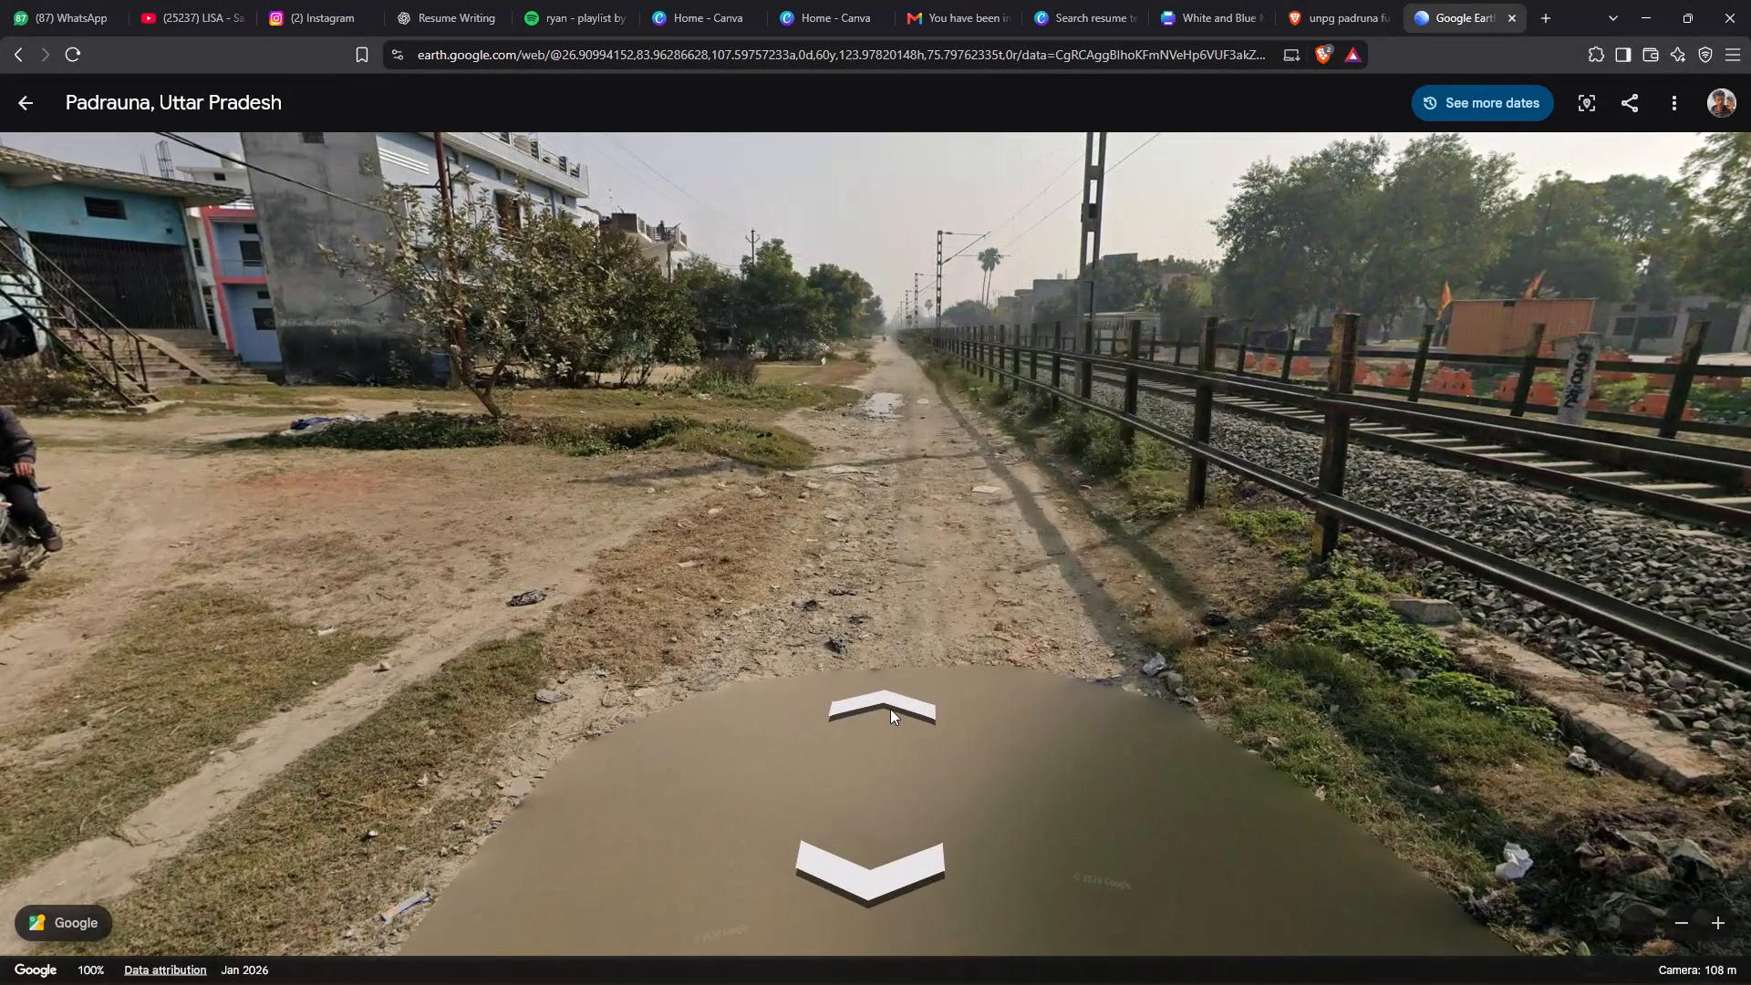
pyautogui.click(890, 709)
pyautogui.tripleClick(890, 709)
pyautogui.tripleClick(890, 709)
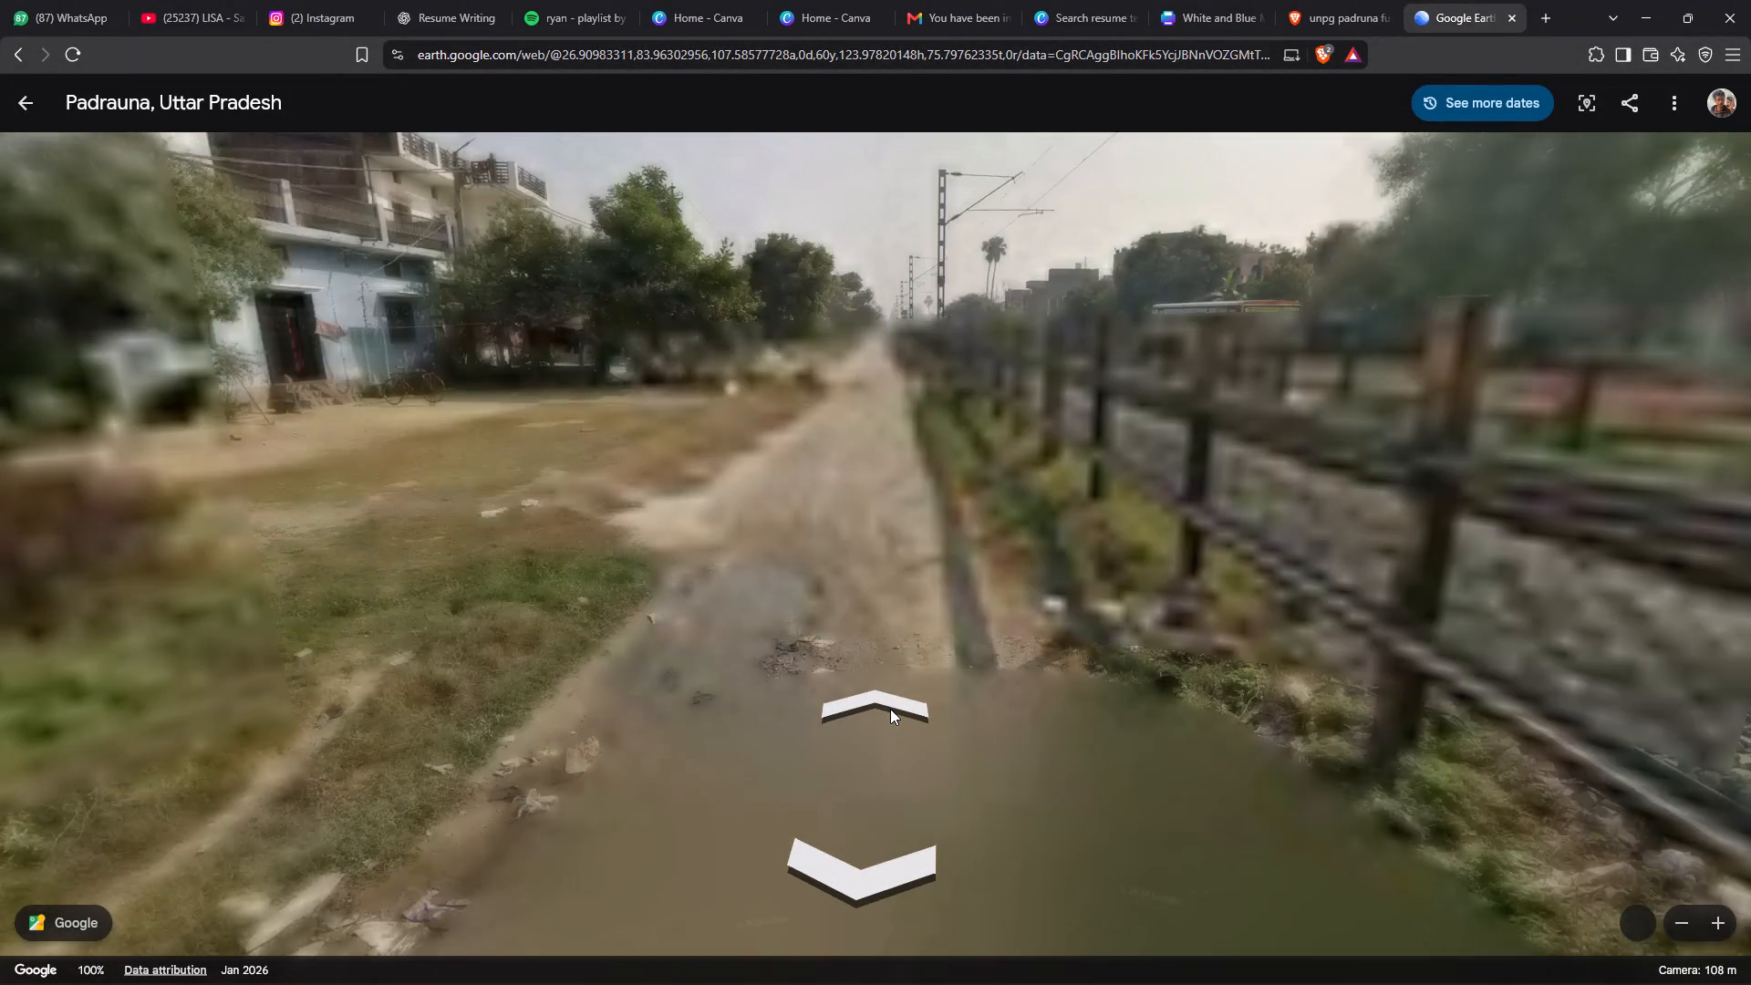
pyautogui.tripleClick(890, 709)
pyautogui.tripleClick(890, 709)
pyautogui.tripleClick(890, 709)
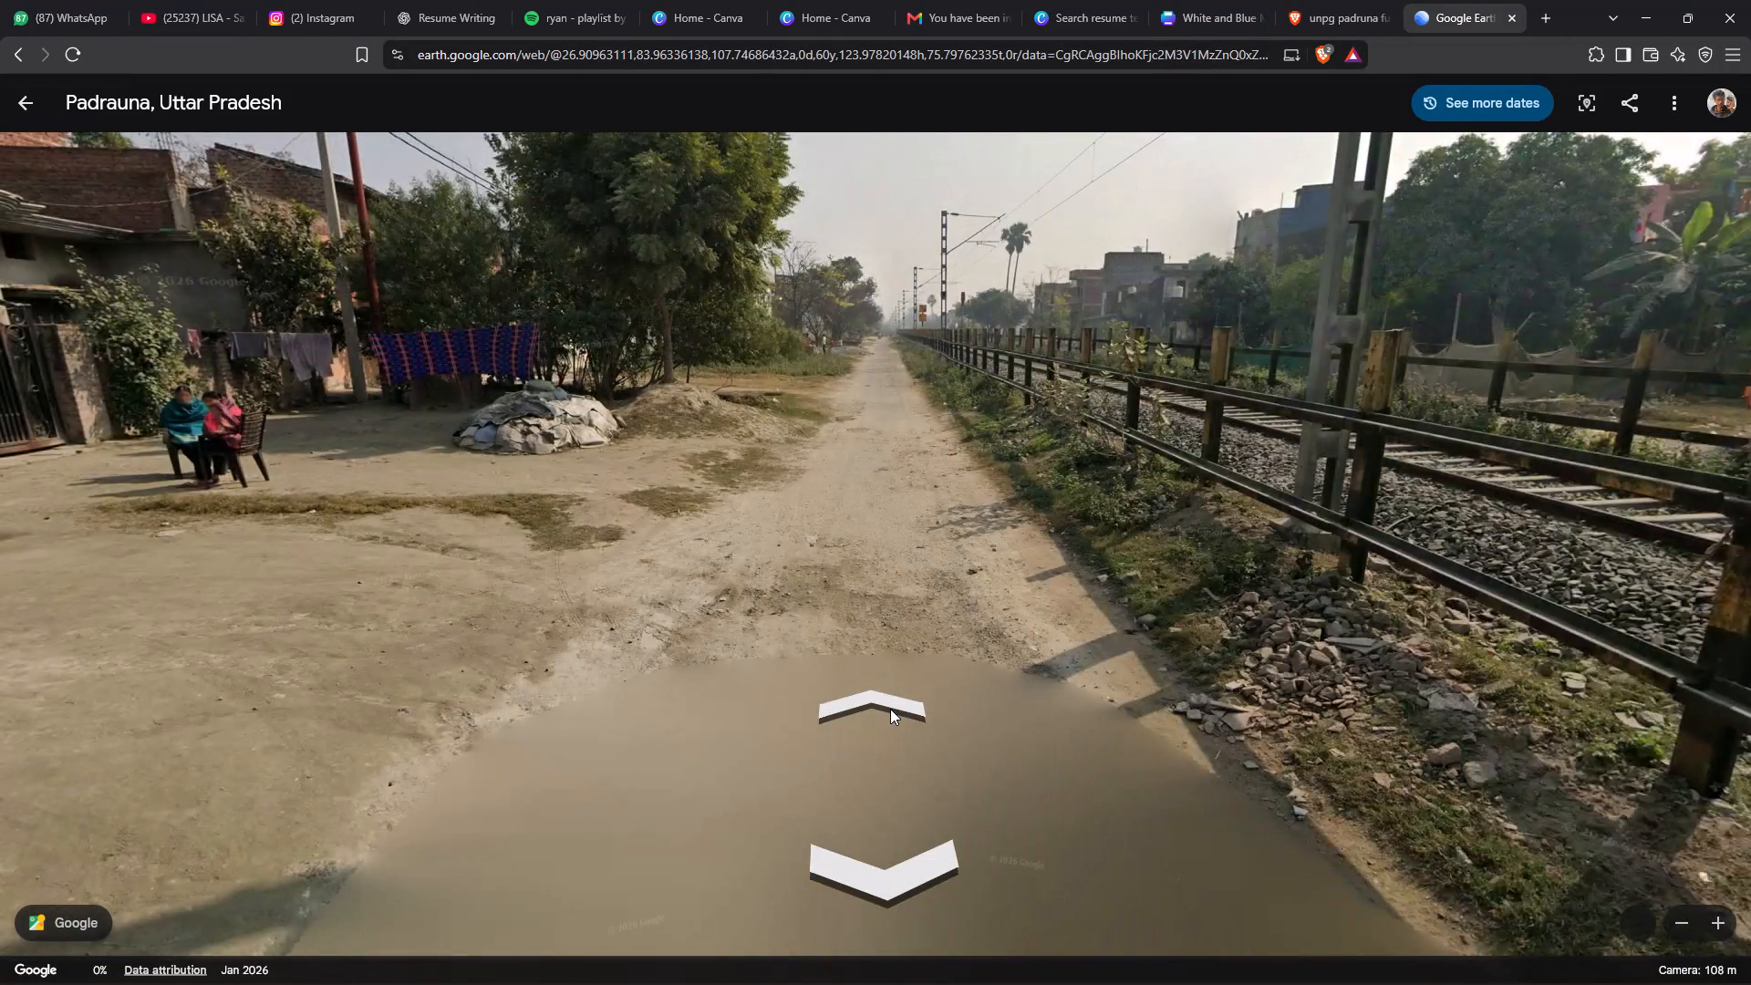
pyautogui.tripleClick(890, 709)
pyautogui.click(890, 709)
pyautogui.click(890, 709)
pyautogui.click(890, 709)
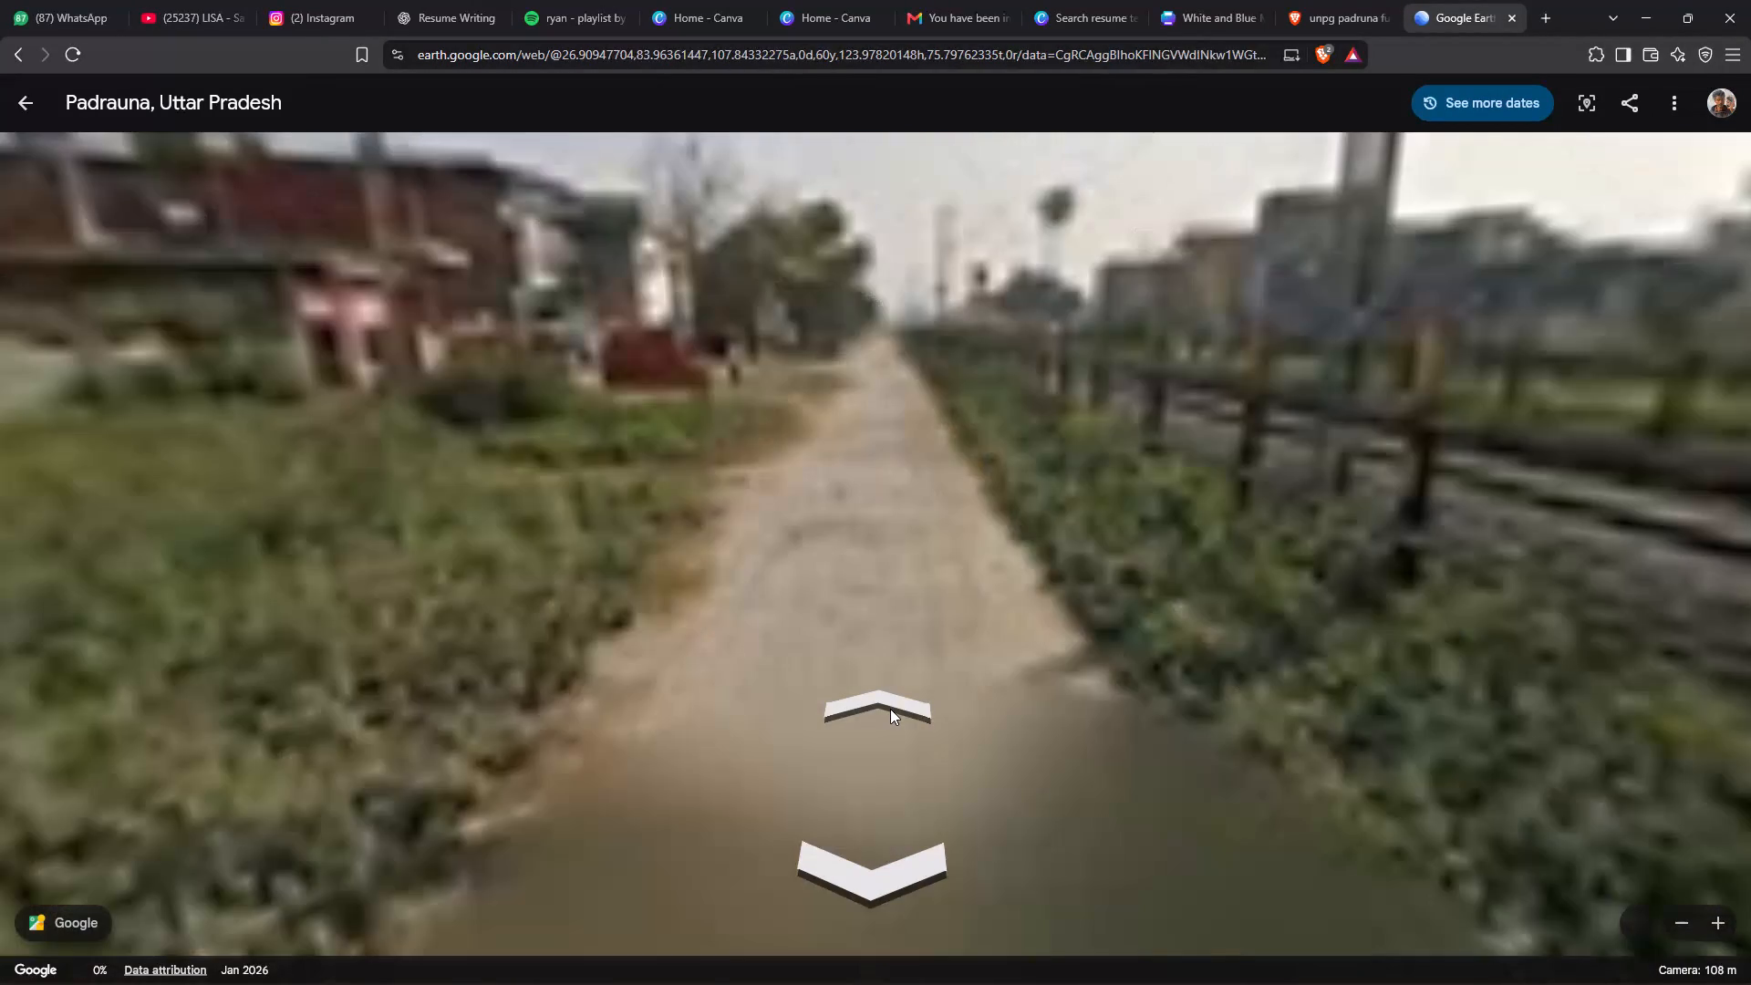
pyautogui.click(890, 709)
pyautogui.click(890, 709)
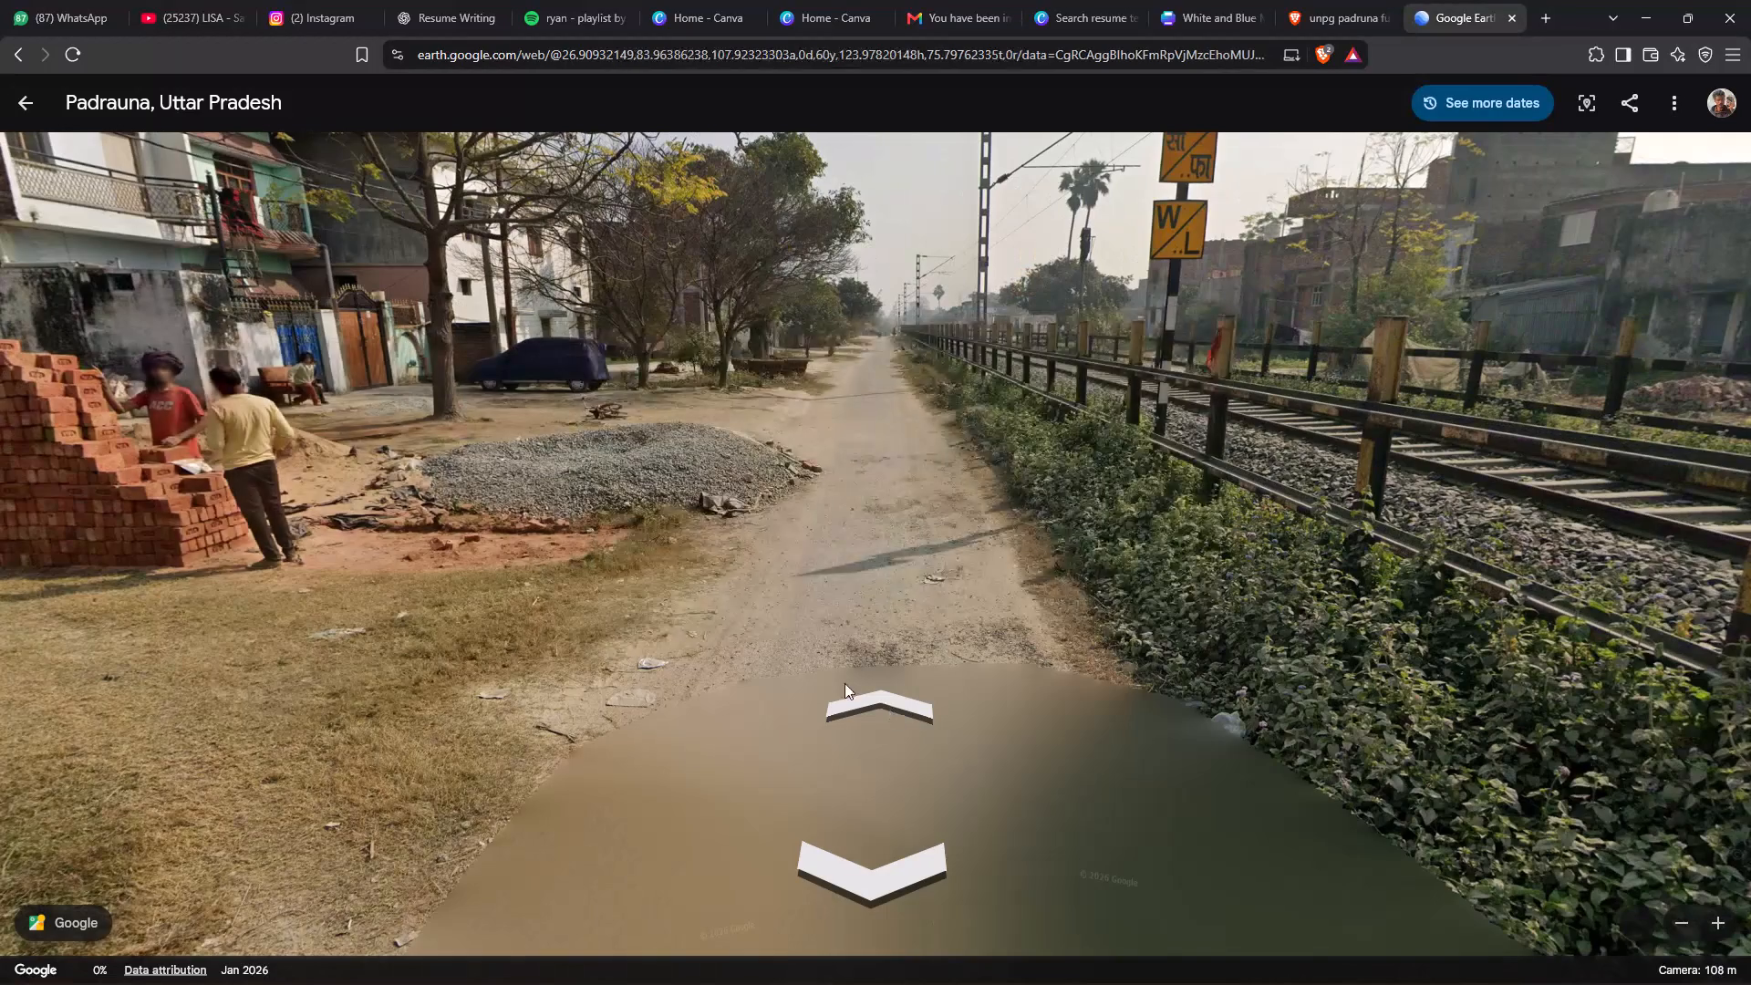
pyautogui.moveTo(553, 538); pyautogui.dragTo(1295, 585)
pyautogui.moveTo(690, 297); pyautogui.dragTo(773, 359)
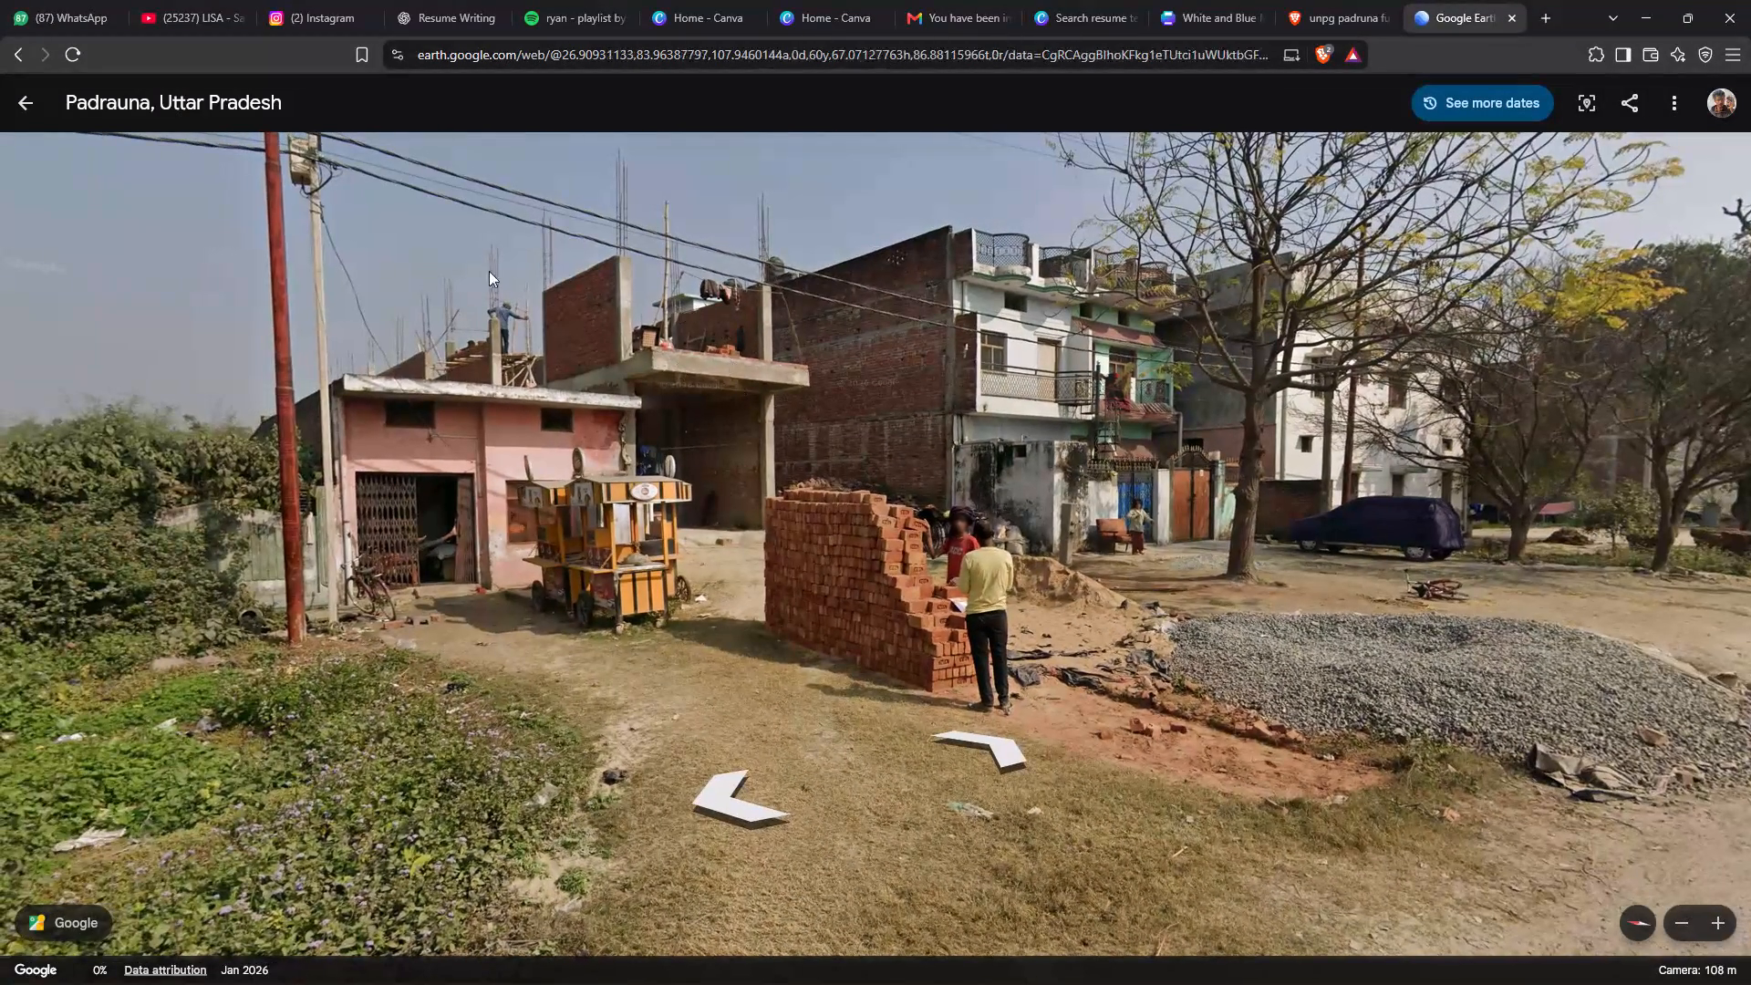
pyautogui.moveTo(1021, 359); pyautogui.dragTo(1021, 389)
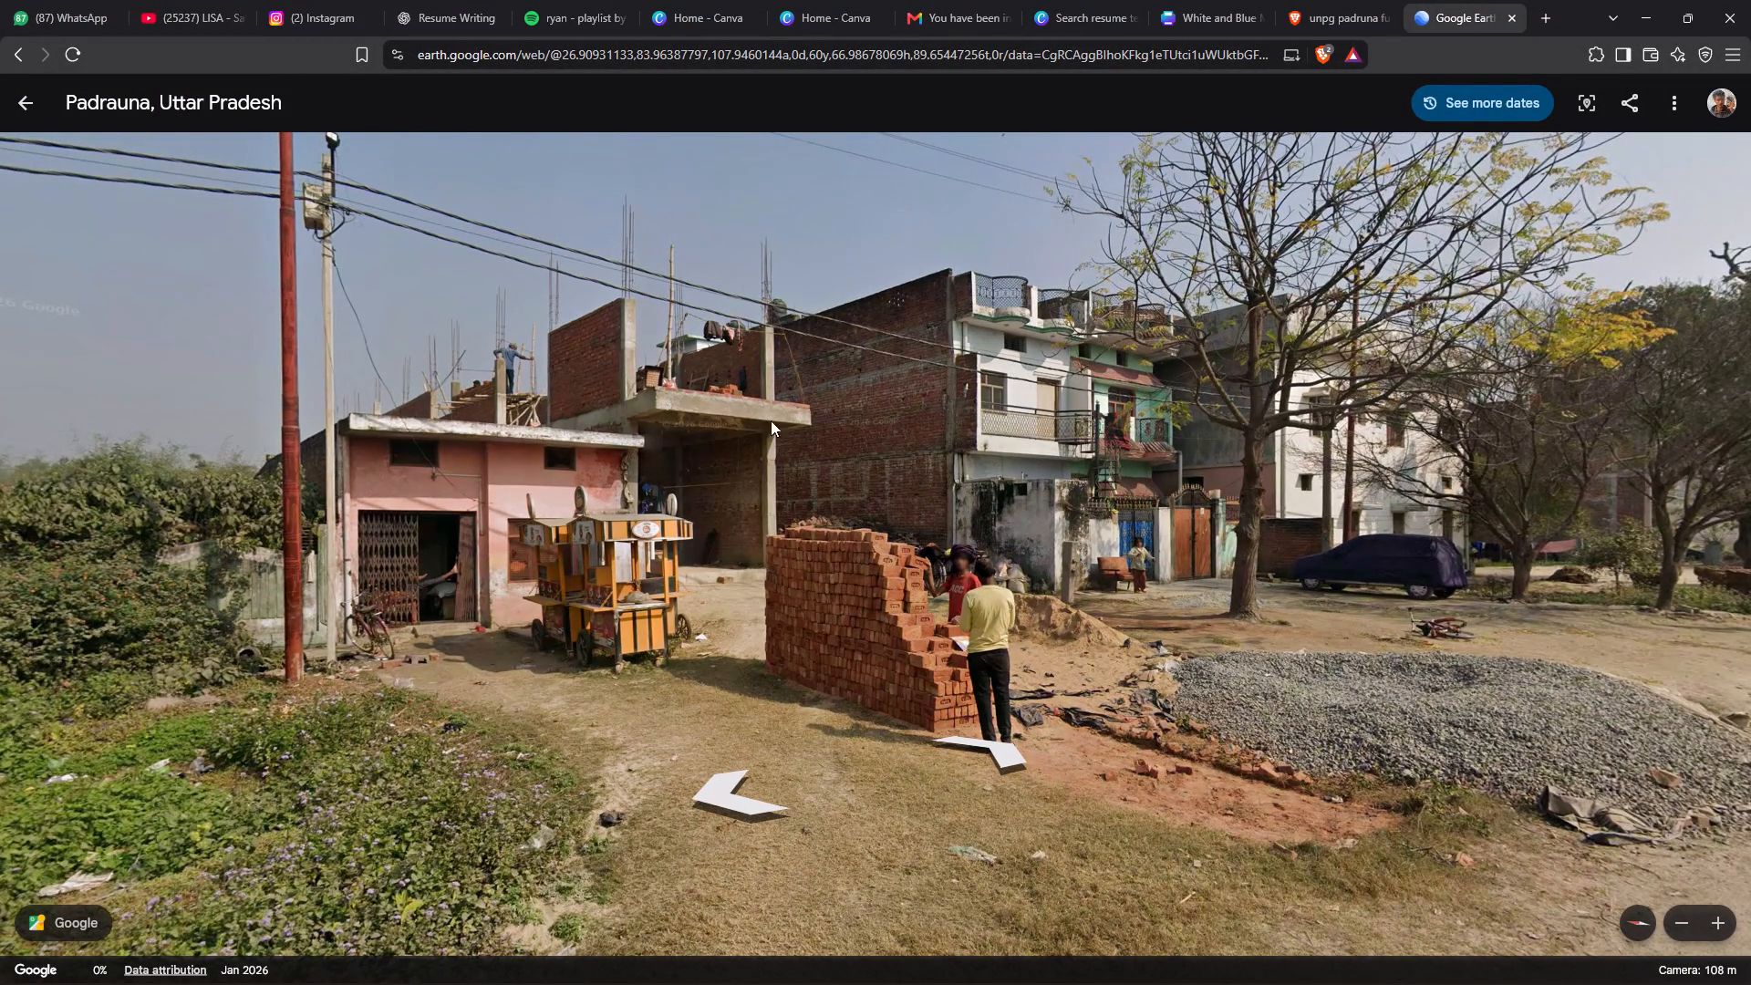
pyautogui.click(968, 772)
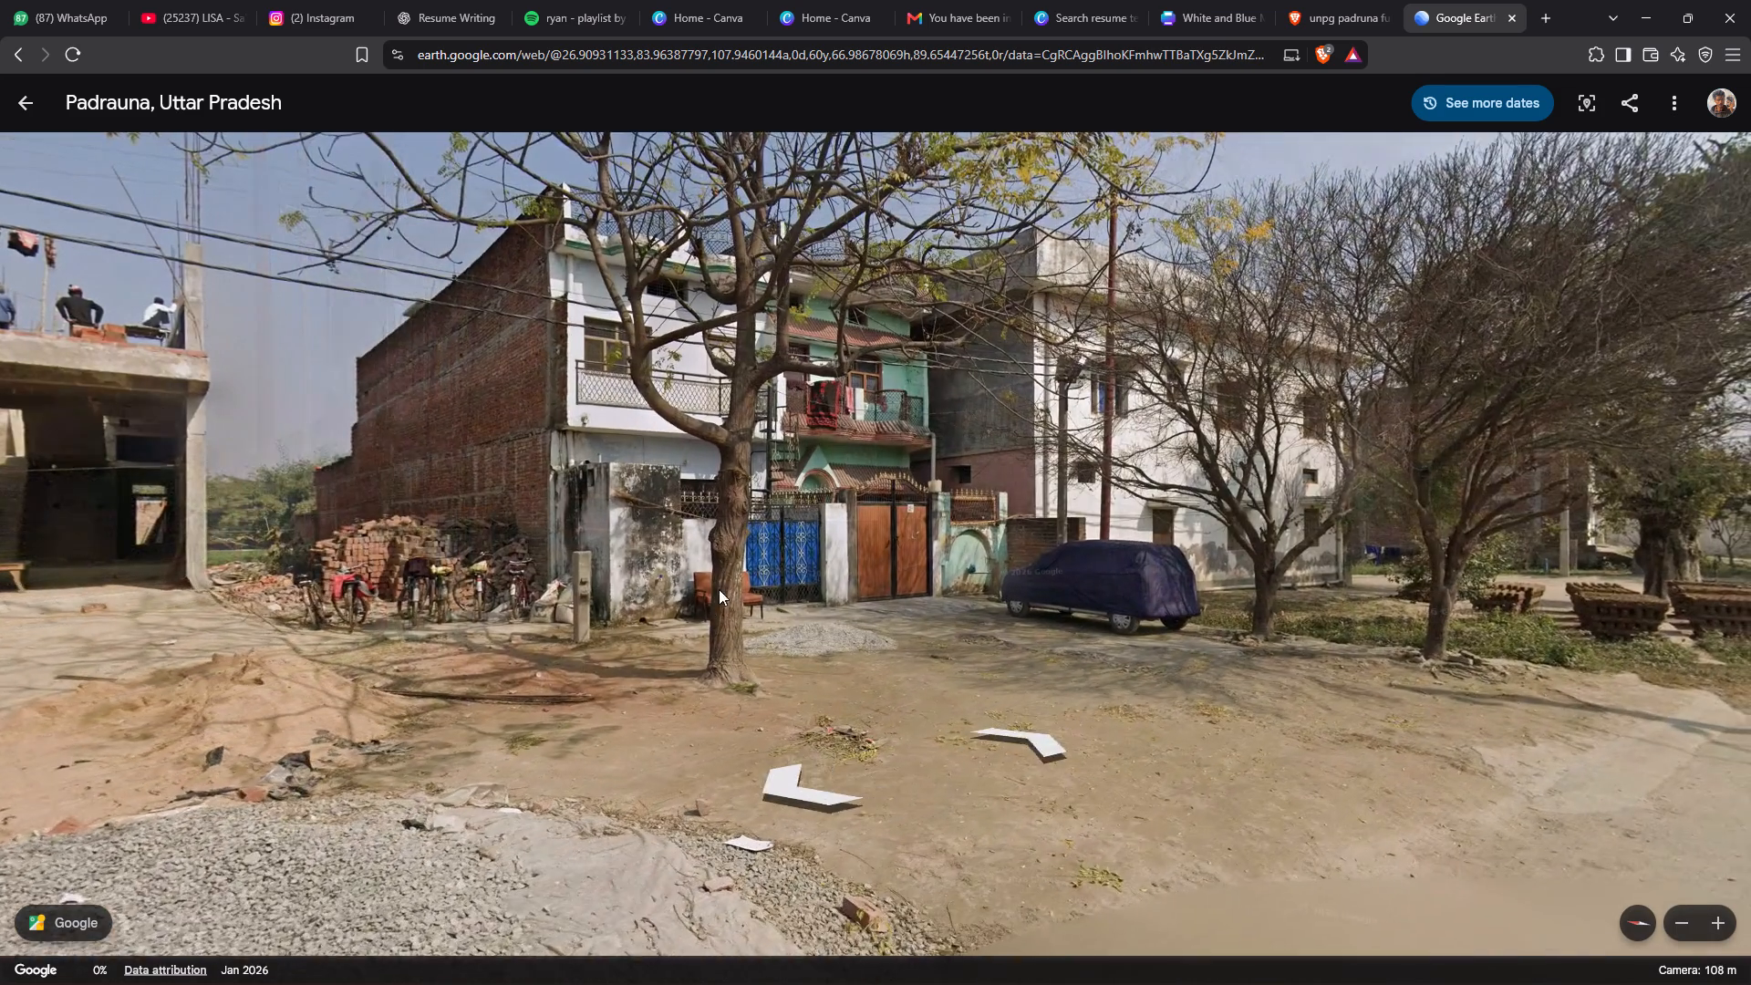
pyautogui.moveTo(676, 543); pyautogui.dragTo(195, 347)
pyautogui.moveTo(1069, 418); pyautogui.dragTo(402, 326)
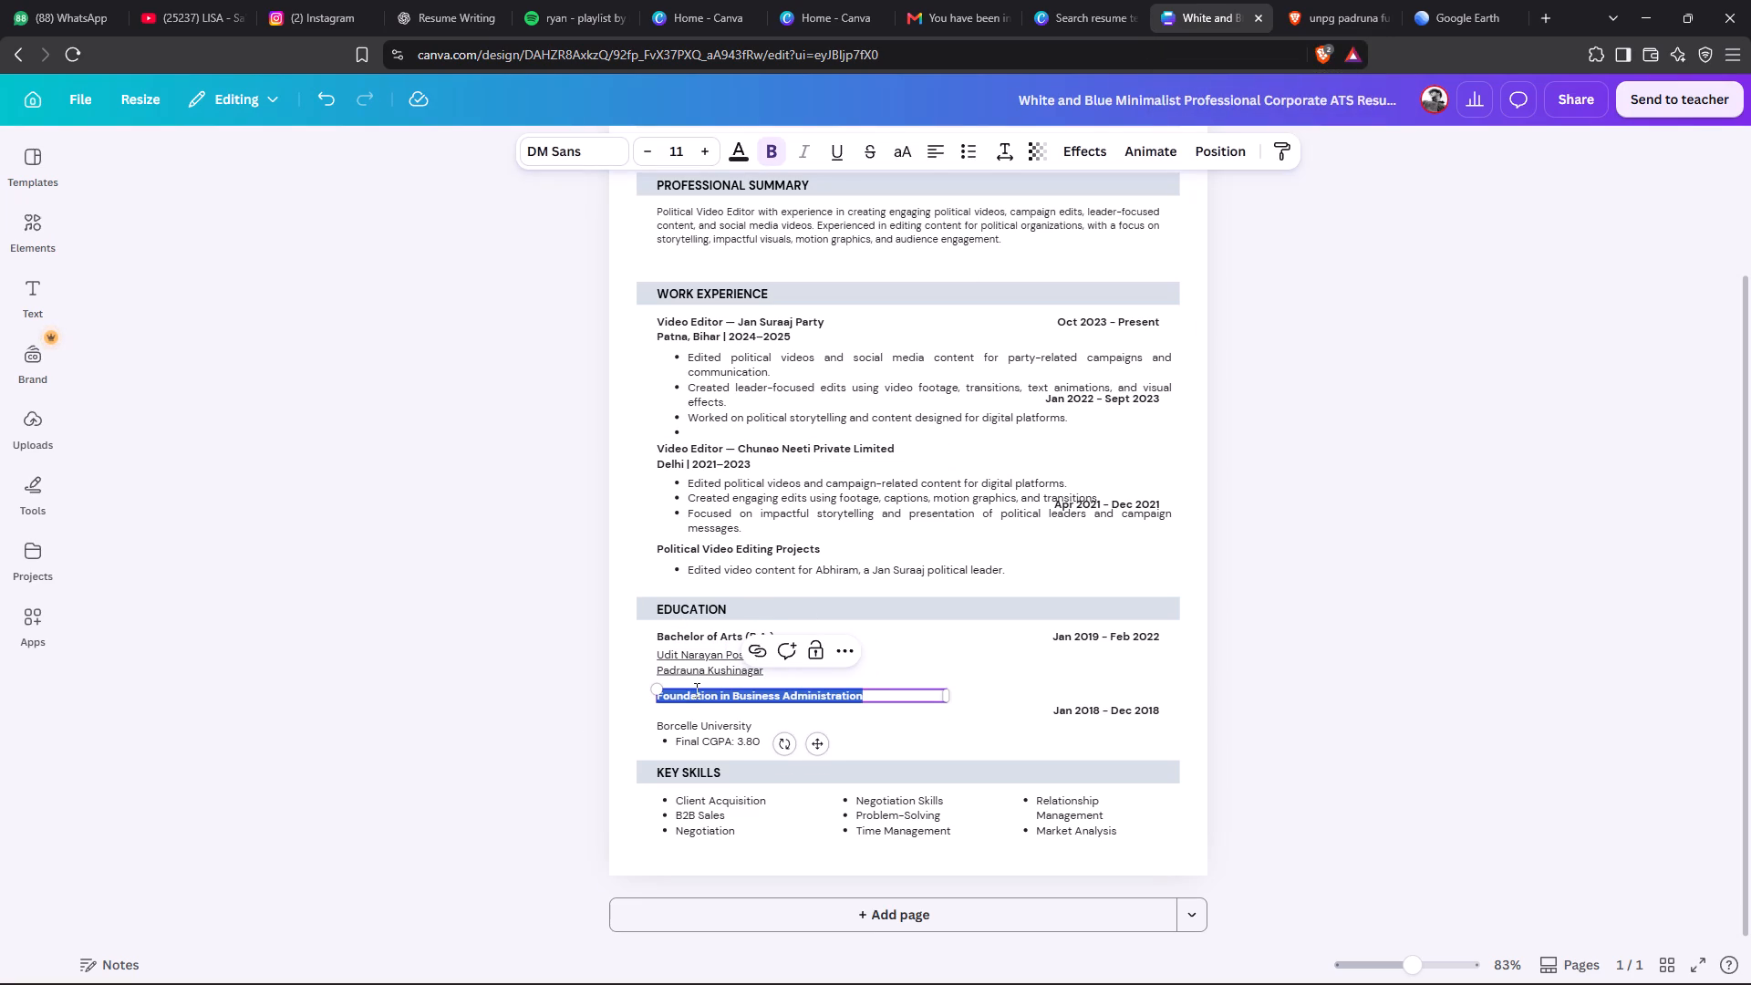
pyautogui.press('BackSpace')
pyautogui.click(562, 711)
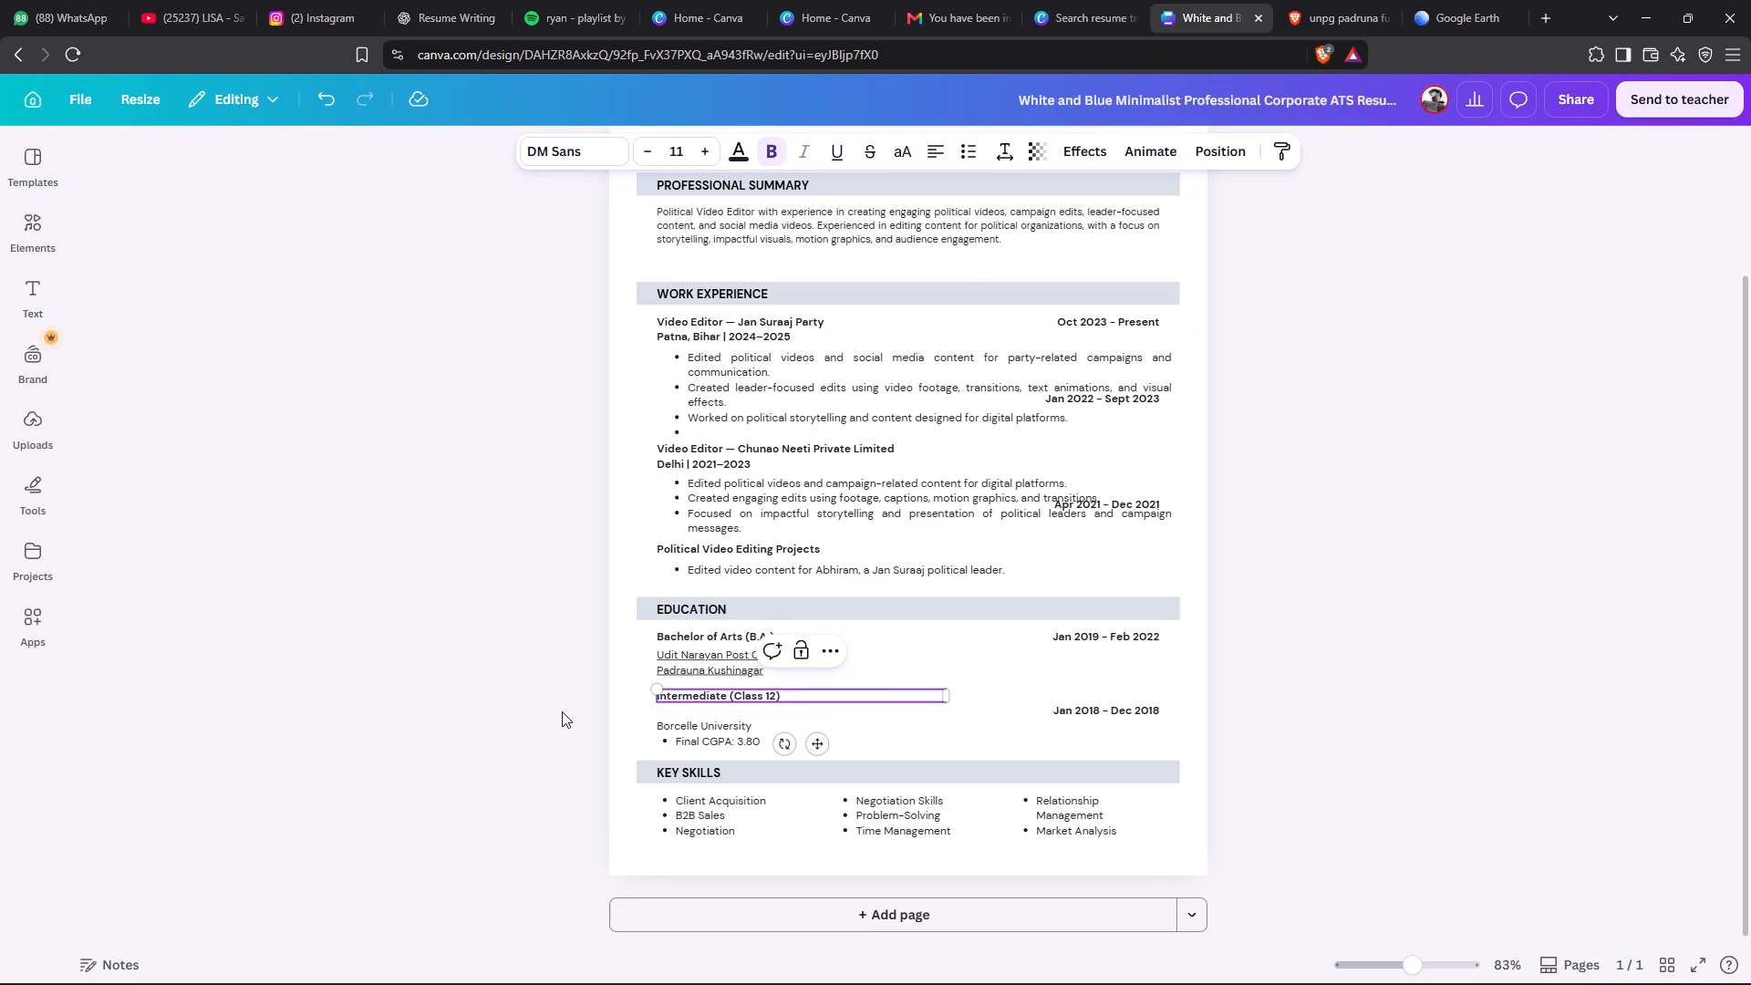
# Replace the Borcelle University details under Intermediate (Class 12) with the college name and location copied from the Bachelor of Arts entry.
pyautogui.doubleClick(700, 732)
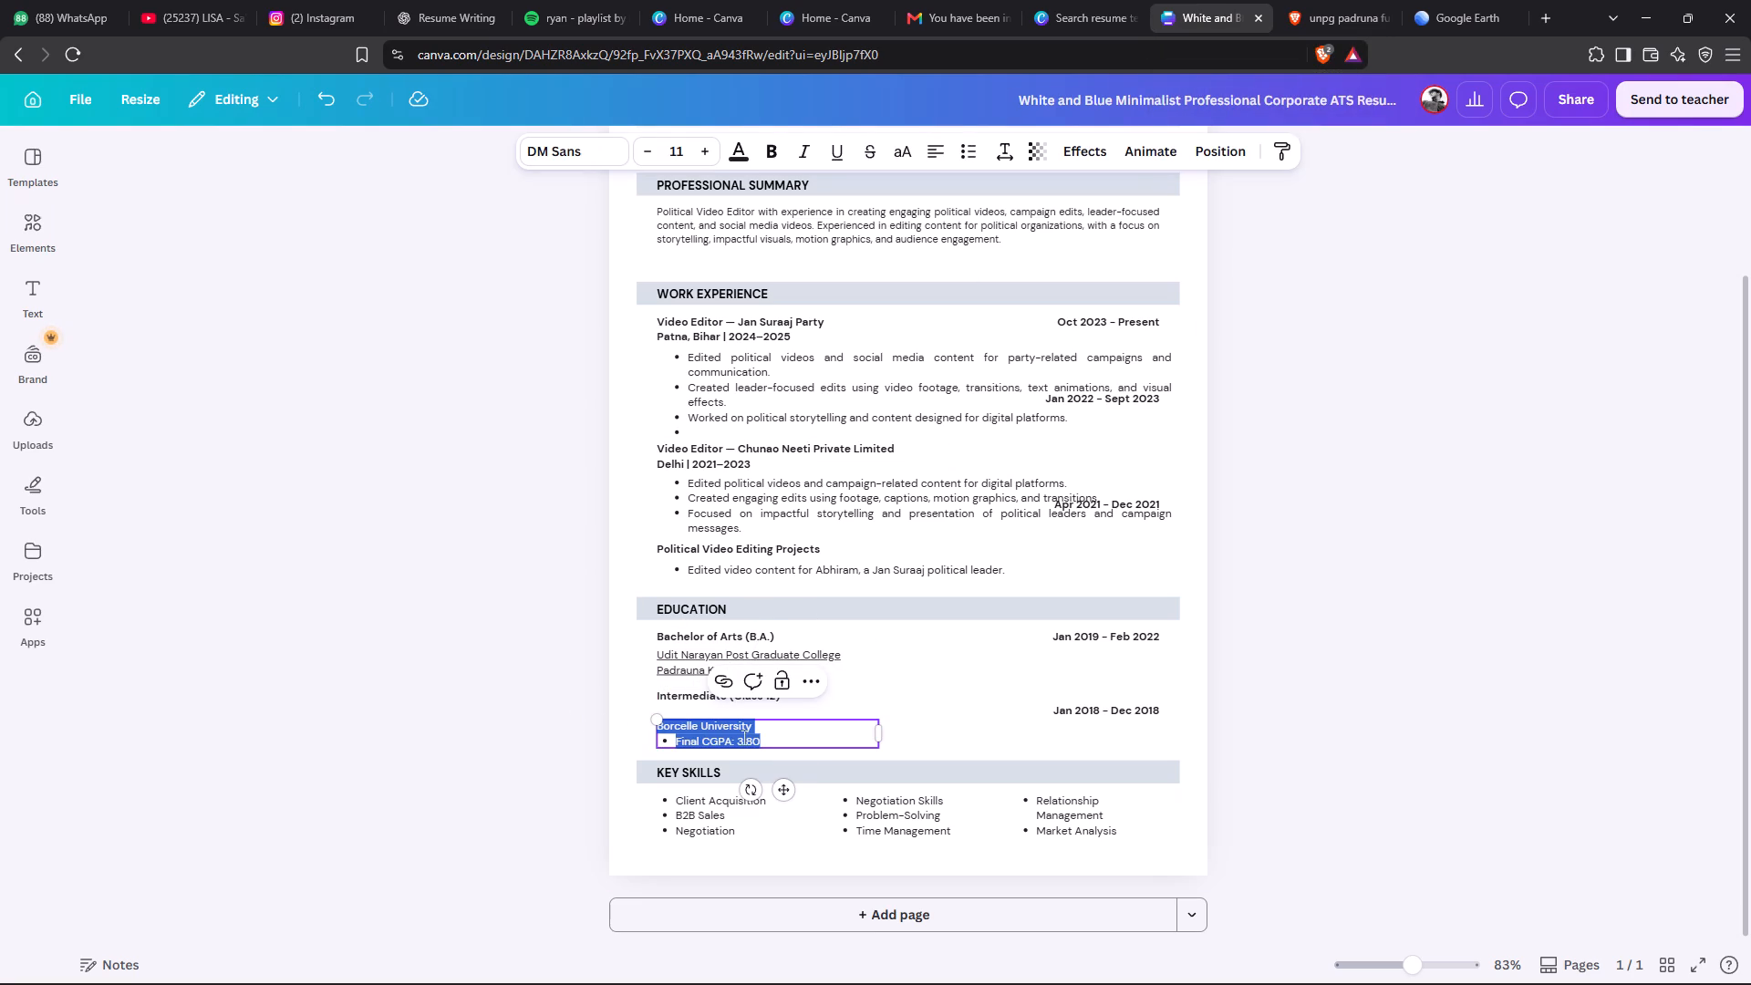
pyautogui.click(672, 665)
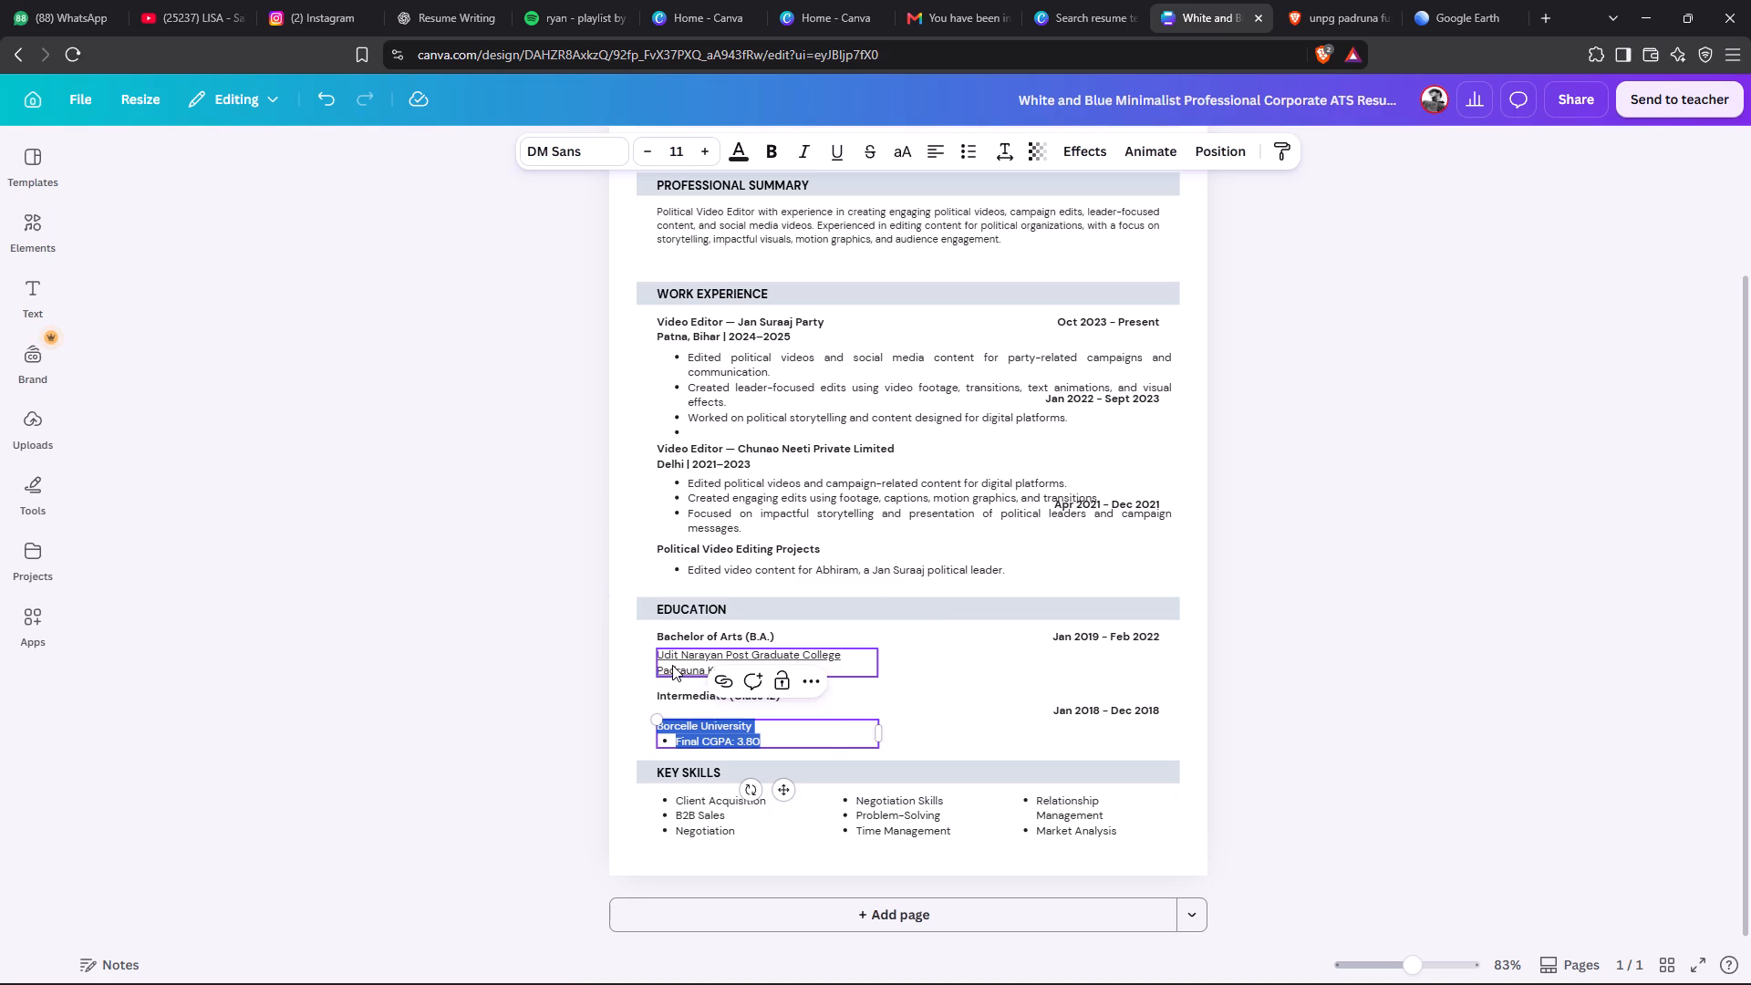
pyautogui.doubleClick(681, 654)
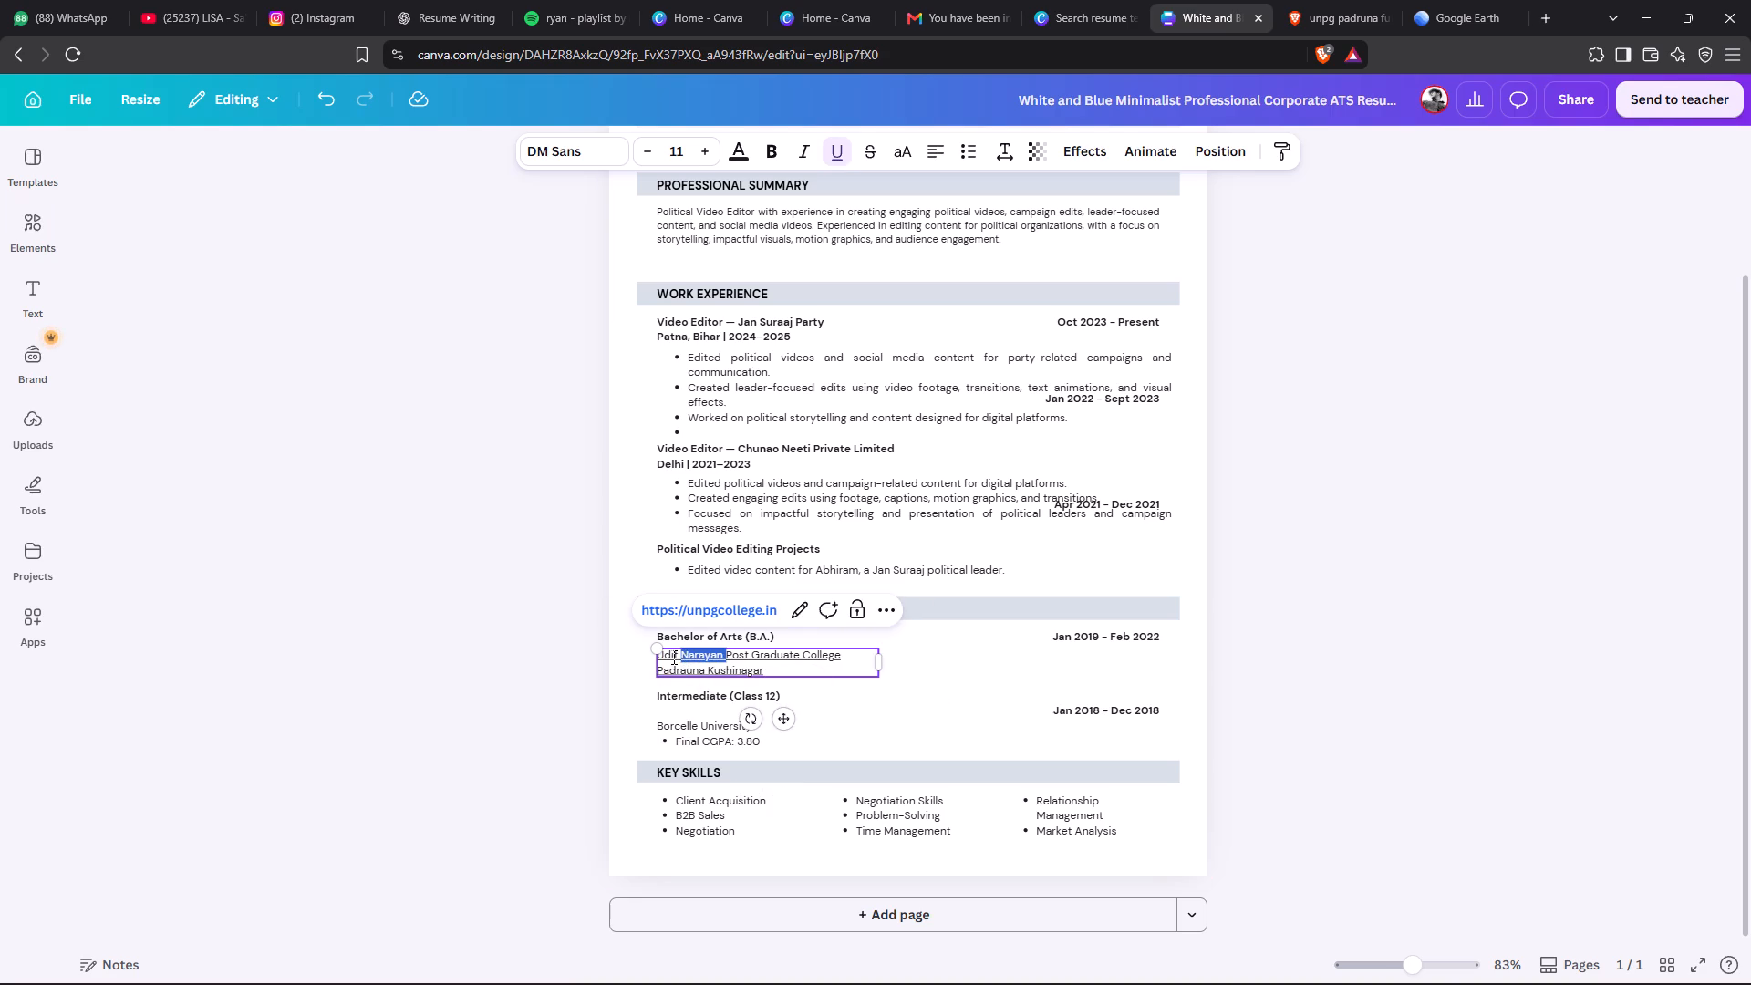
pyautogui.doubleClick(671, 657)
pyautogui.doubleClick(693, 654)
pyautogui.moveTo(773, 669); pyautogui.dragTo(650, 640)
pyautogui.hotkey('ctrl', 'c')
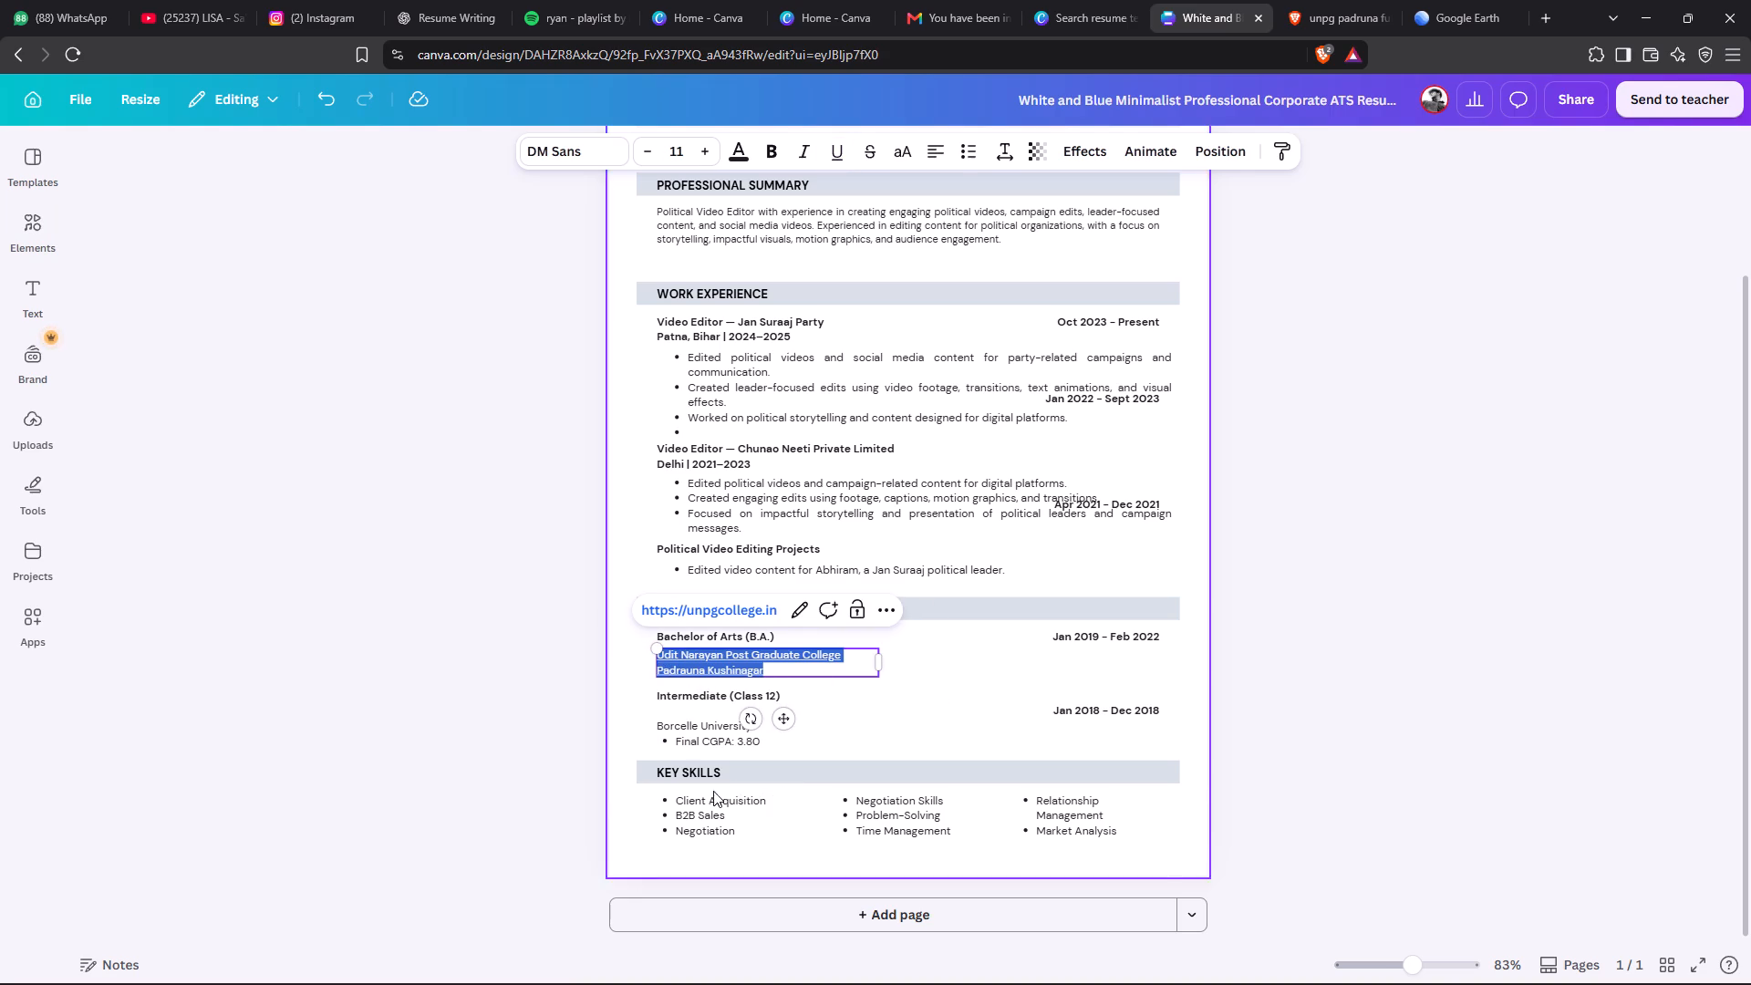
pyautogui.doubleClick(708, 735)
pyautogui.hotkey('ctrl', 'v')
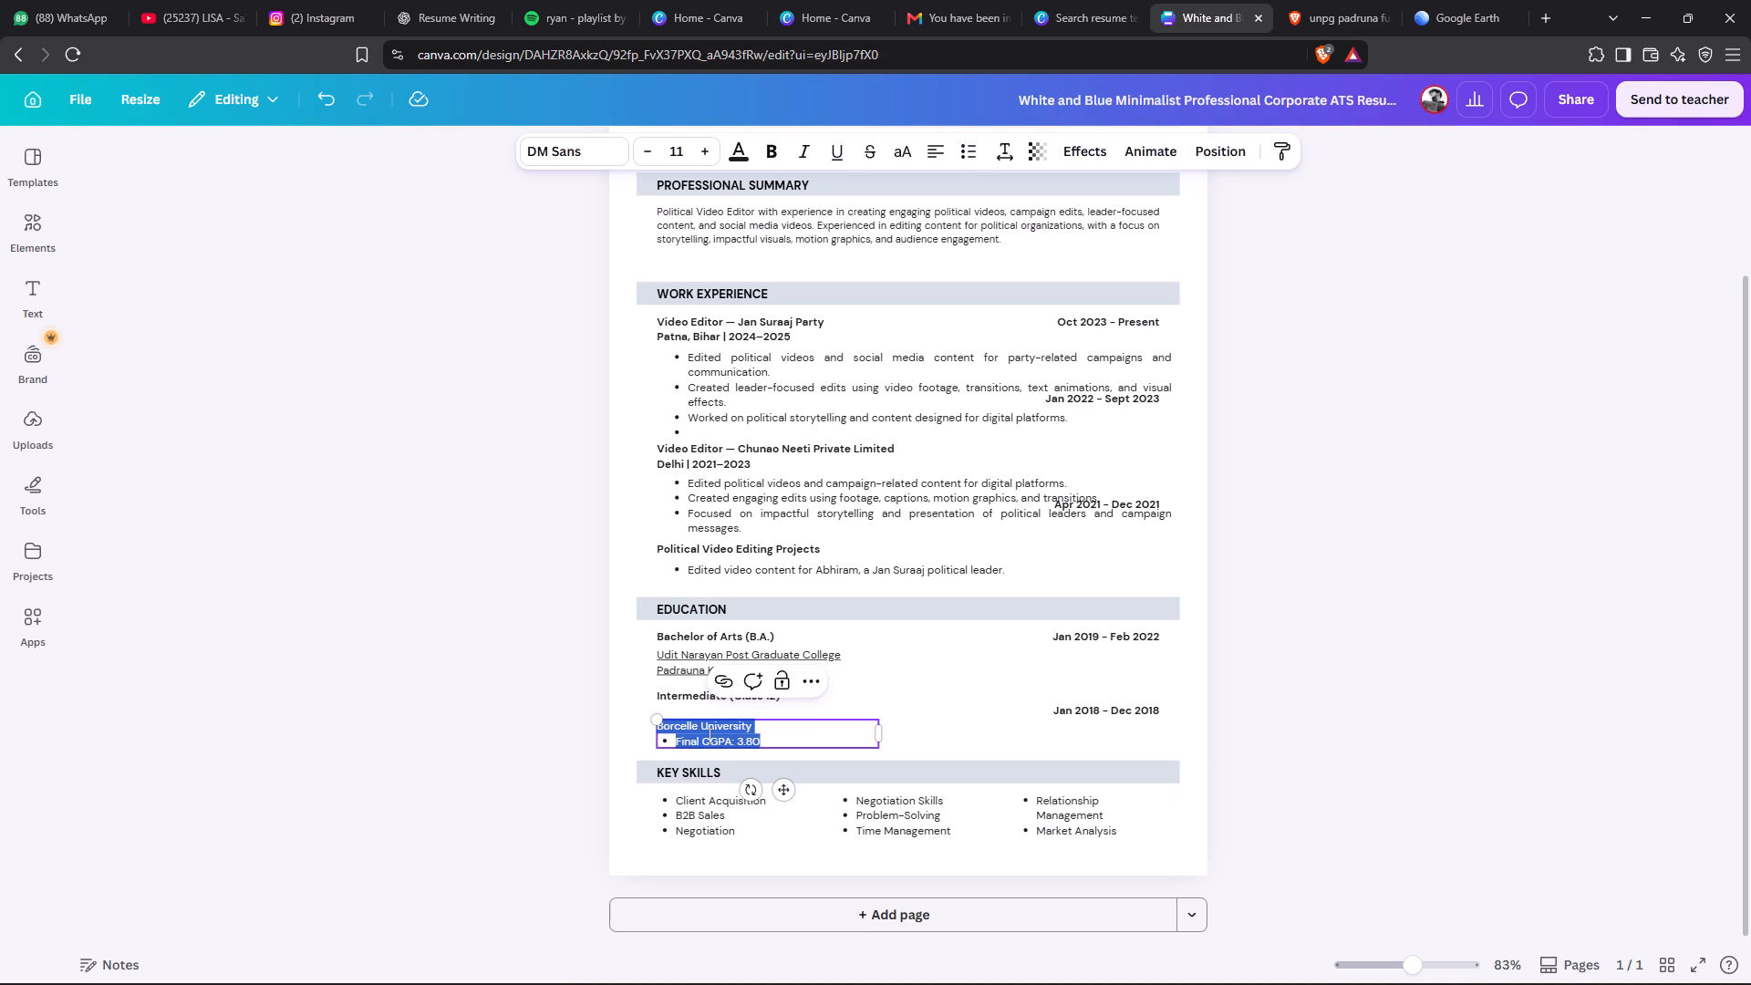
pyautogui.click(565, 747)
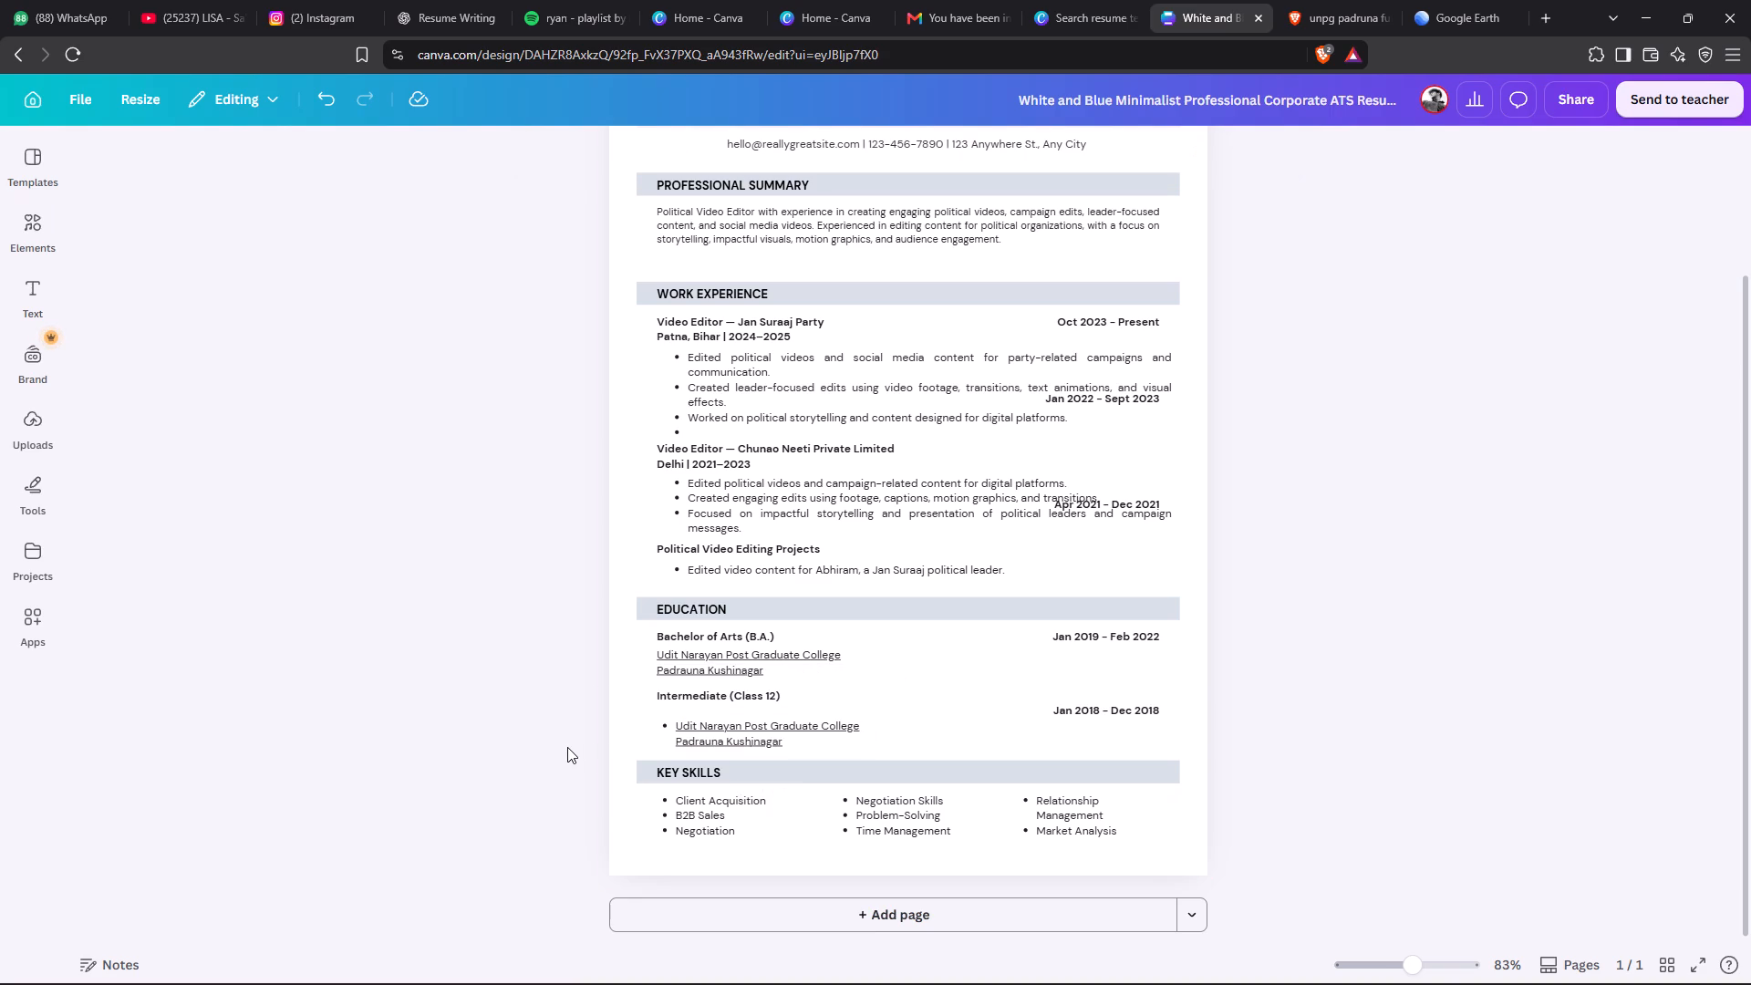
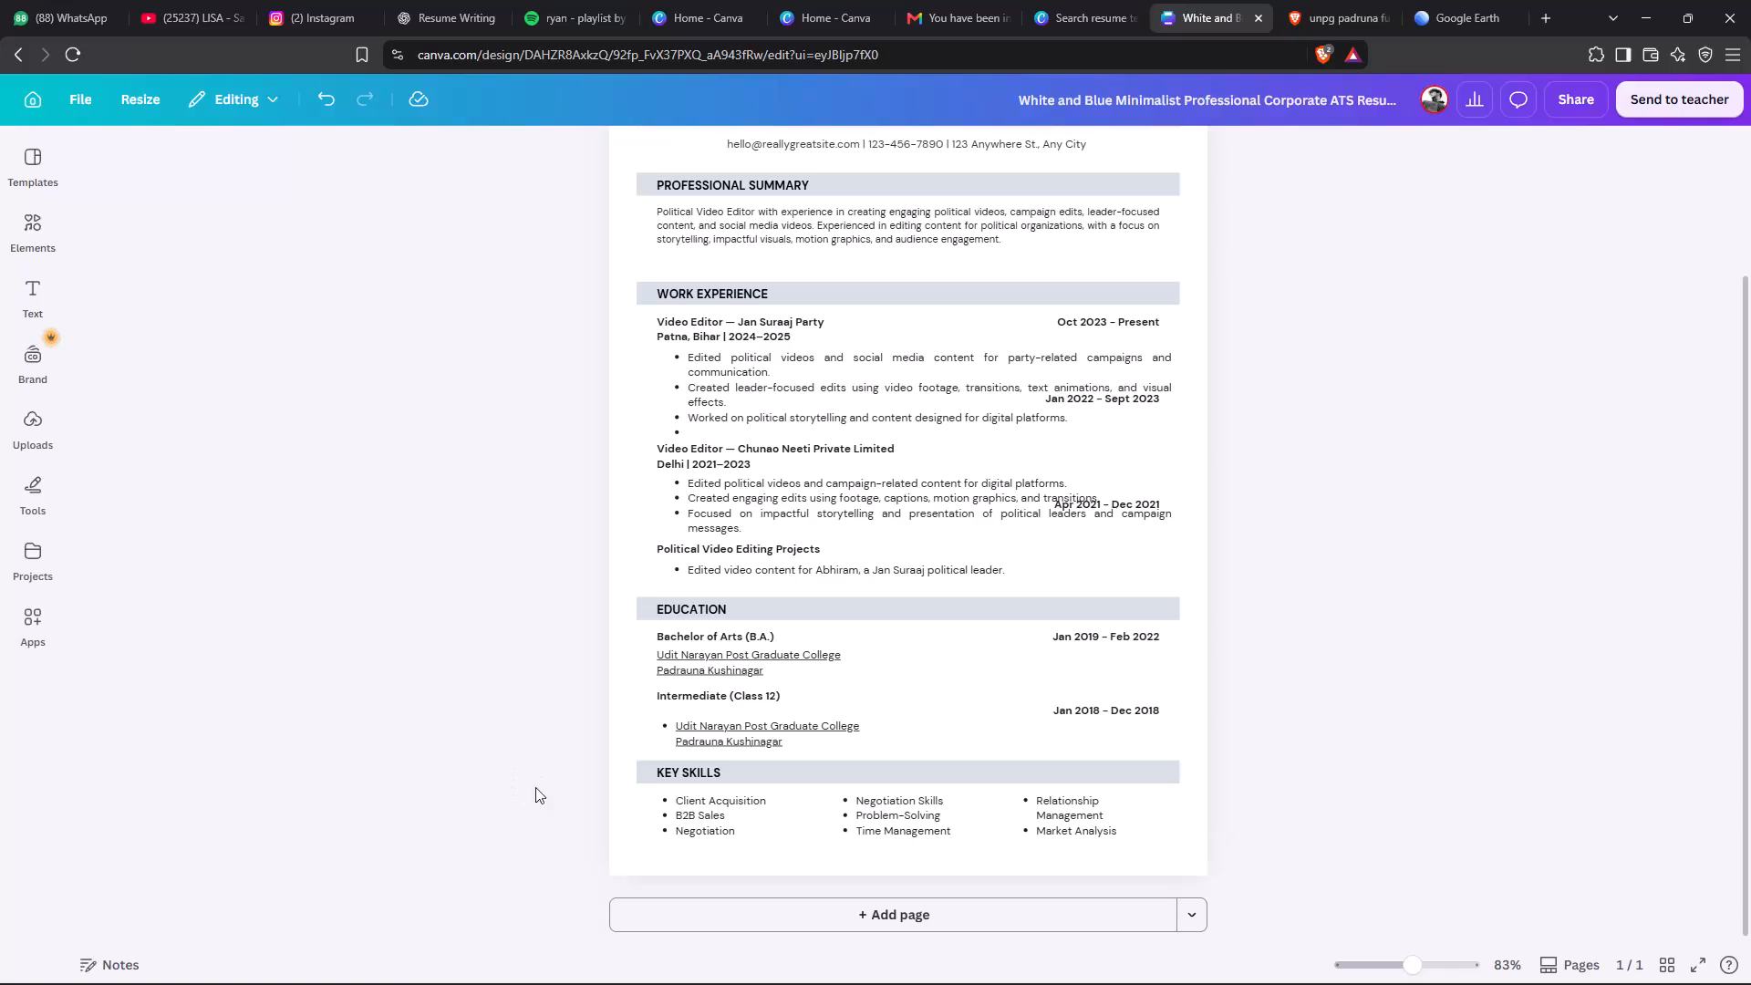
# Shift the college name and location blocks under Bachelor of Arts and Intermediate (Class 12) so they sit slightly indented from their headings.
pyautogui.moveTo(682, 669); pyautogui.dragTo(696, 674)
pyautogui.moveTo(705, 665); pyautogui.dragTo(719, 665)
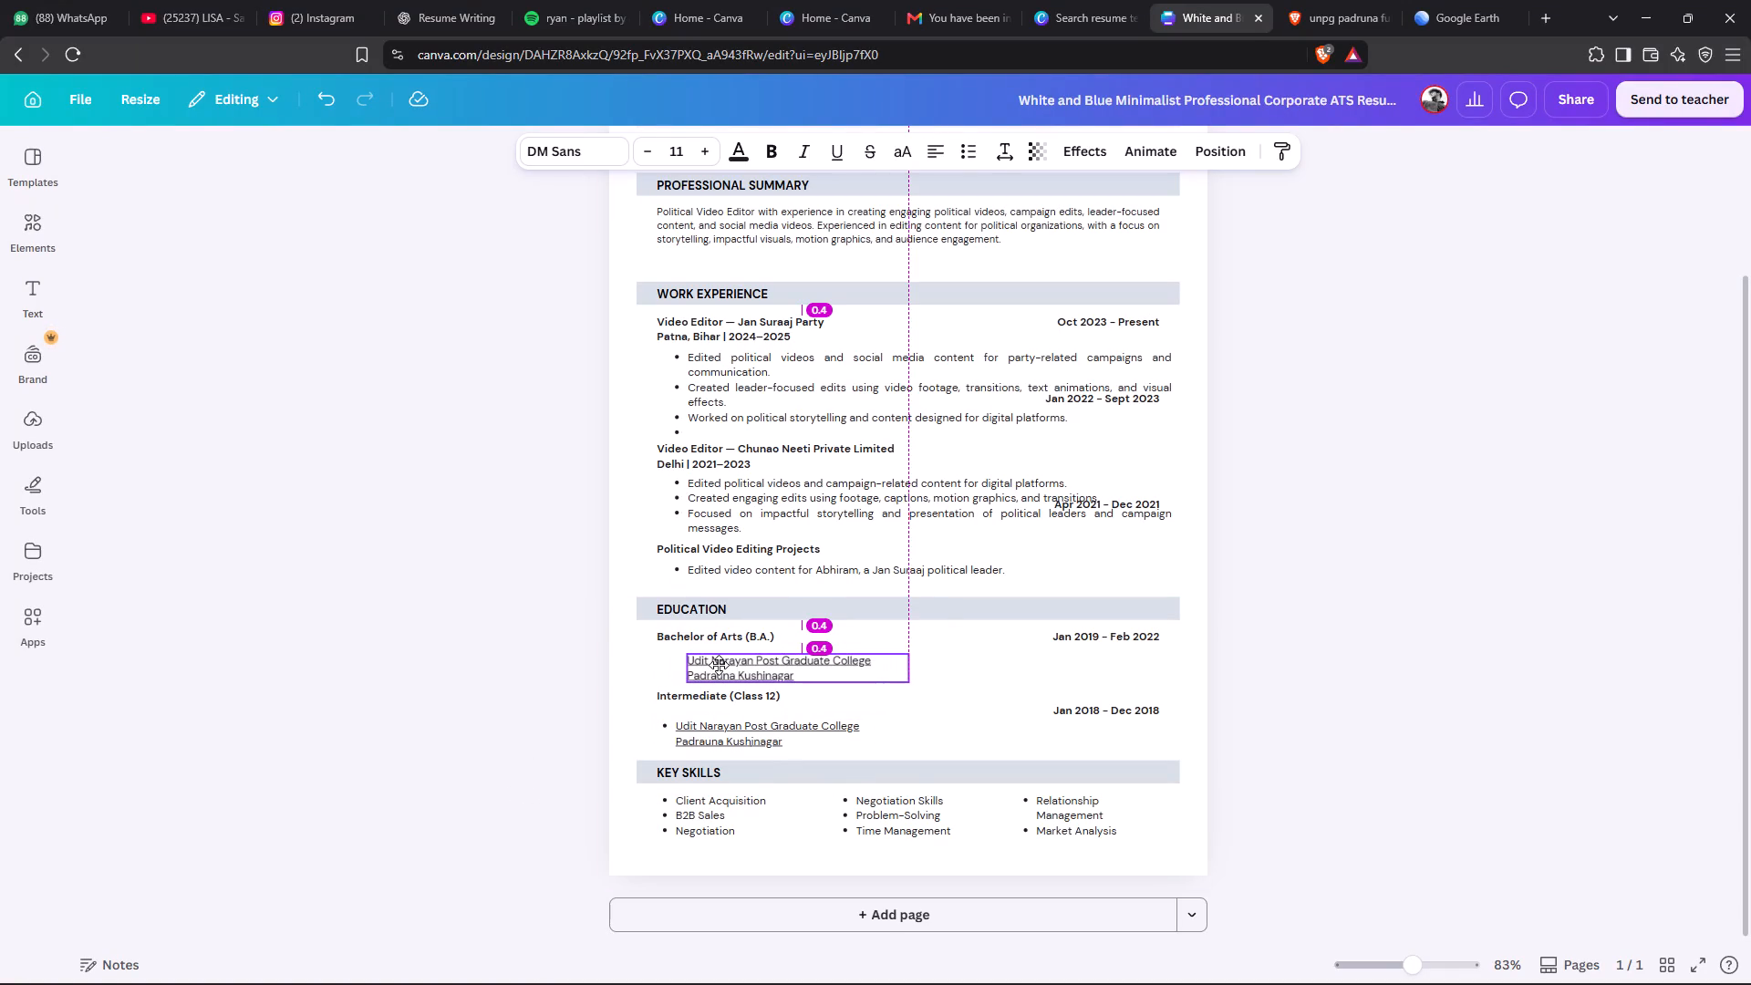
pyautogui.moveTo(719, 665); pyautogui.dragTo(720, 665)
pyautogui.moveTo(720, 665); pyautogui.dragTo(718, 666)
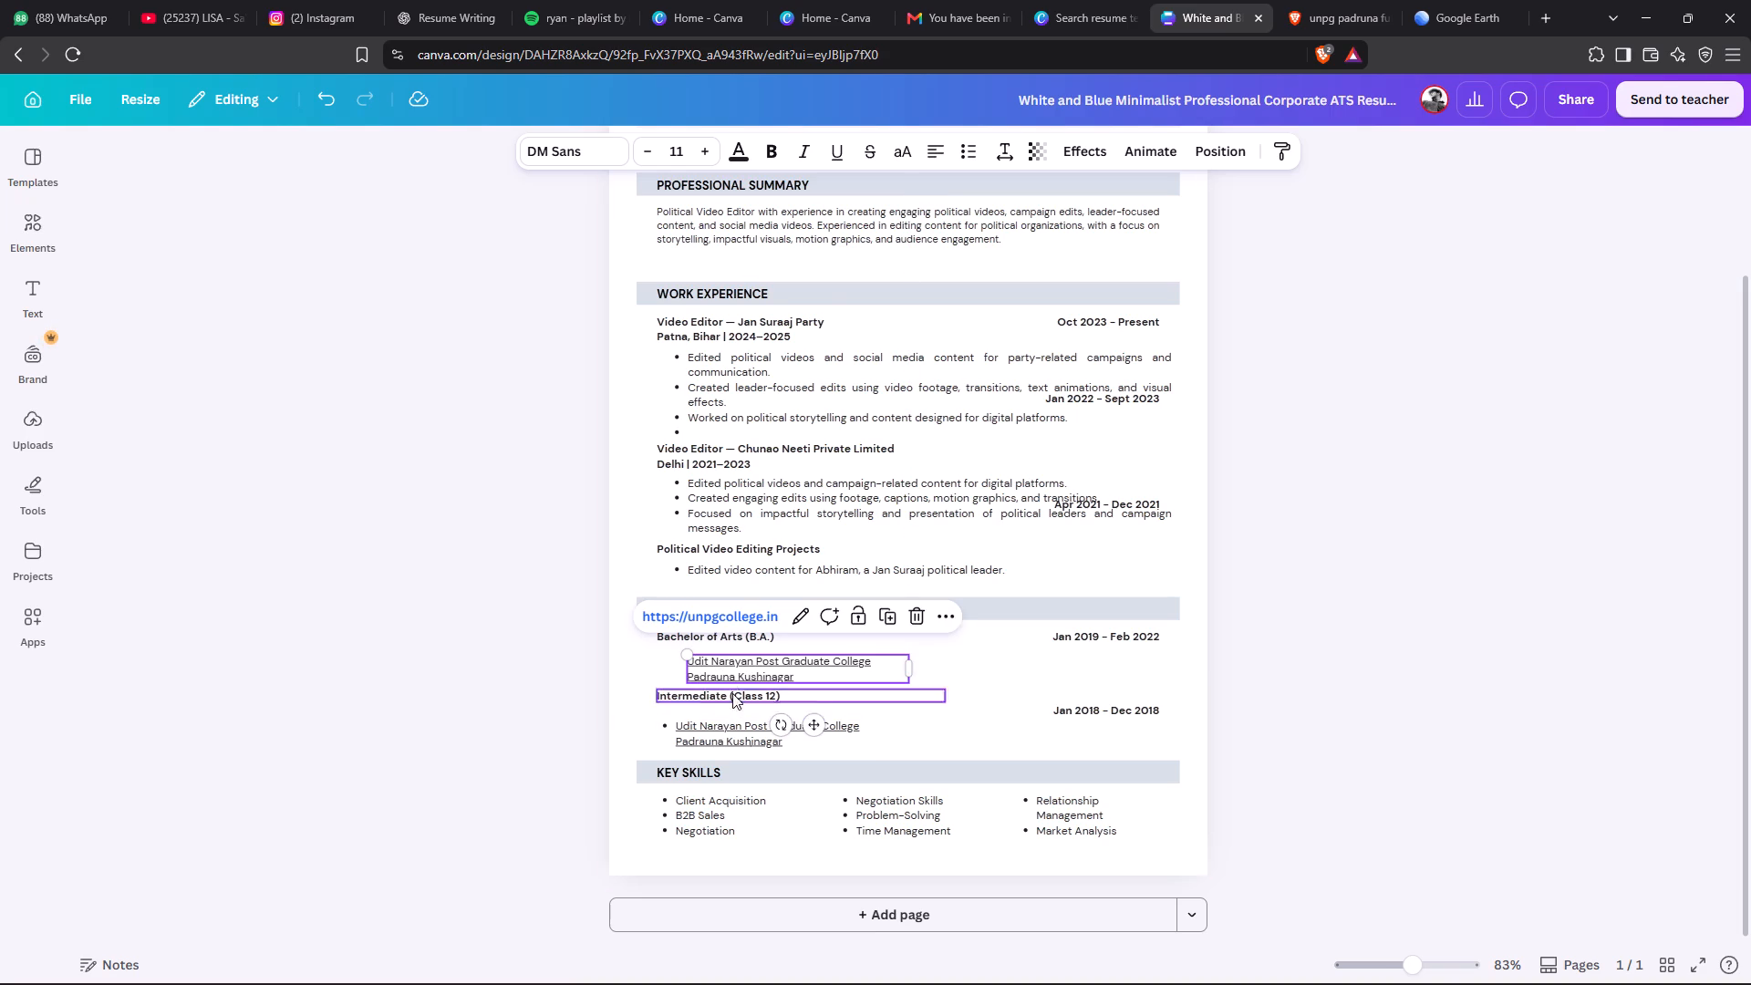
pyautogui.moveTo(735, 678); pyautogui.dragTo(719, 677)
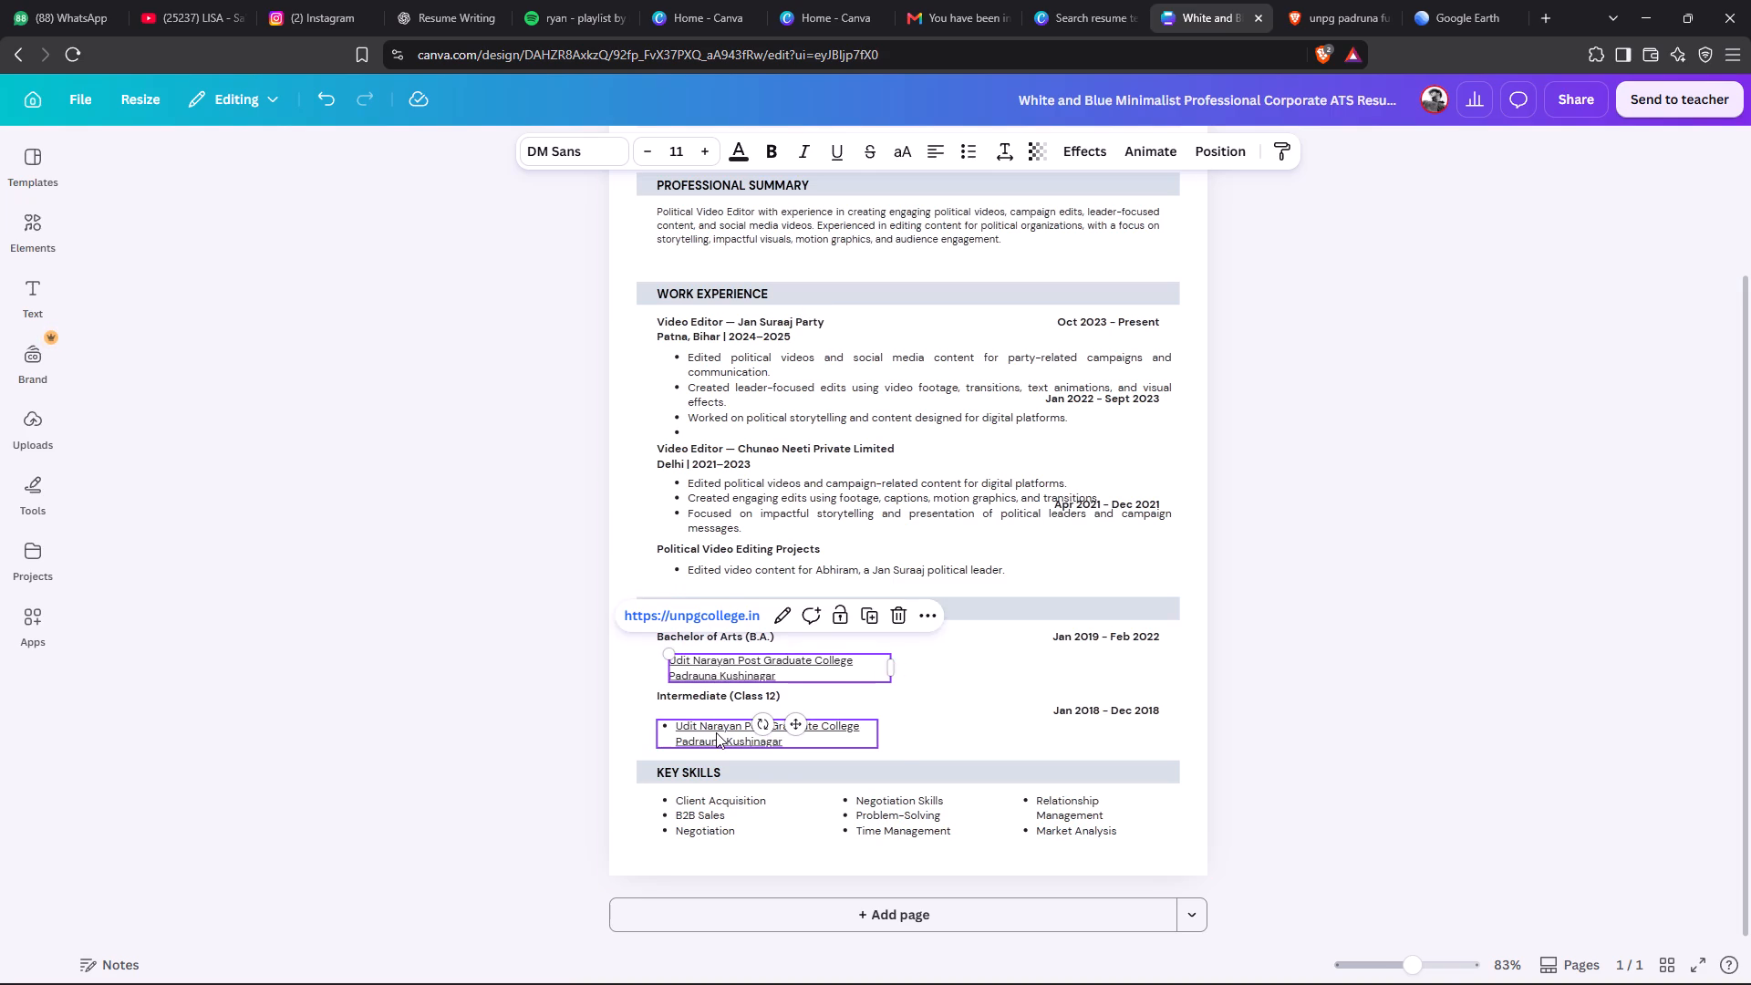
pyautogui.click(716, 732)
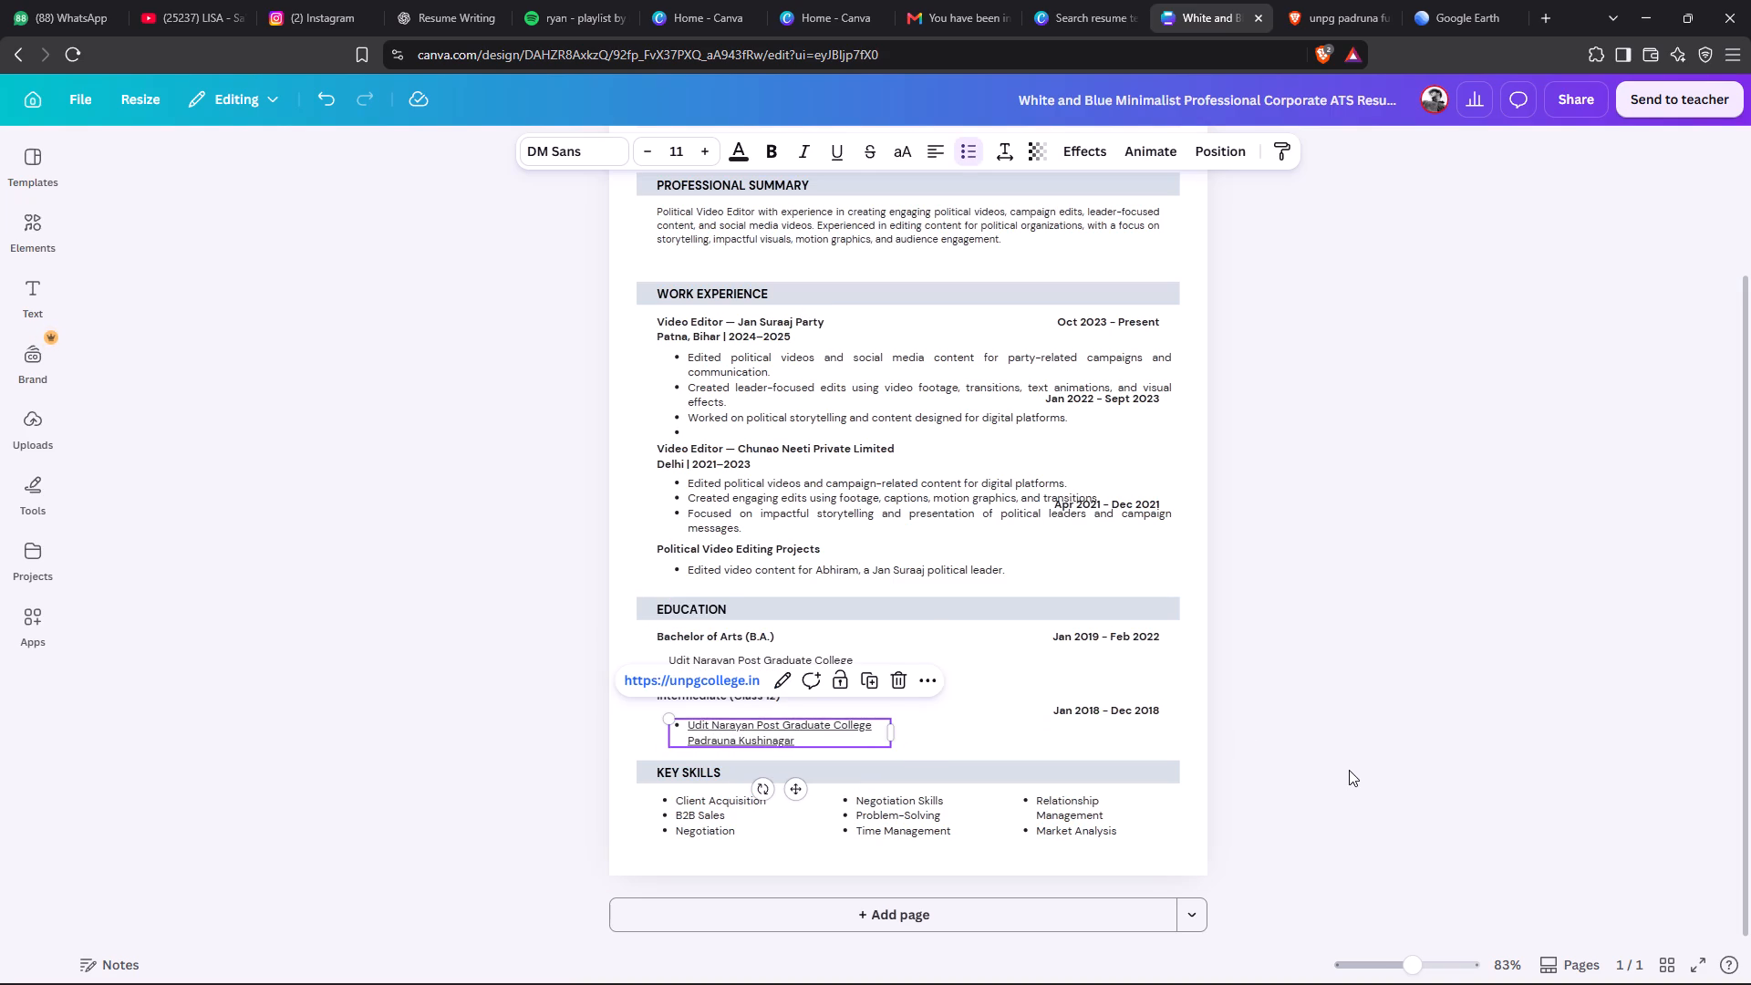
pyautogui.click(1349, 770)
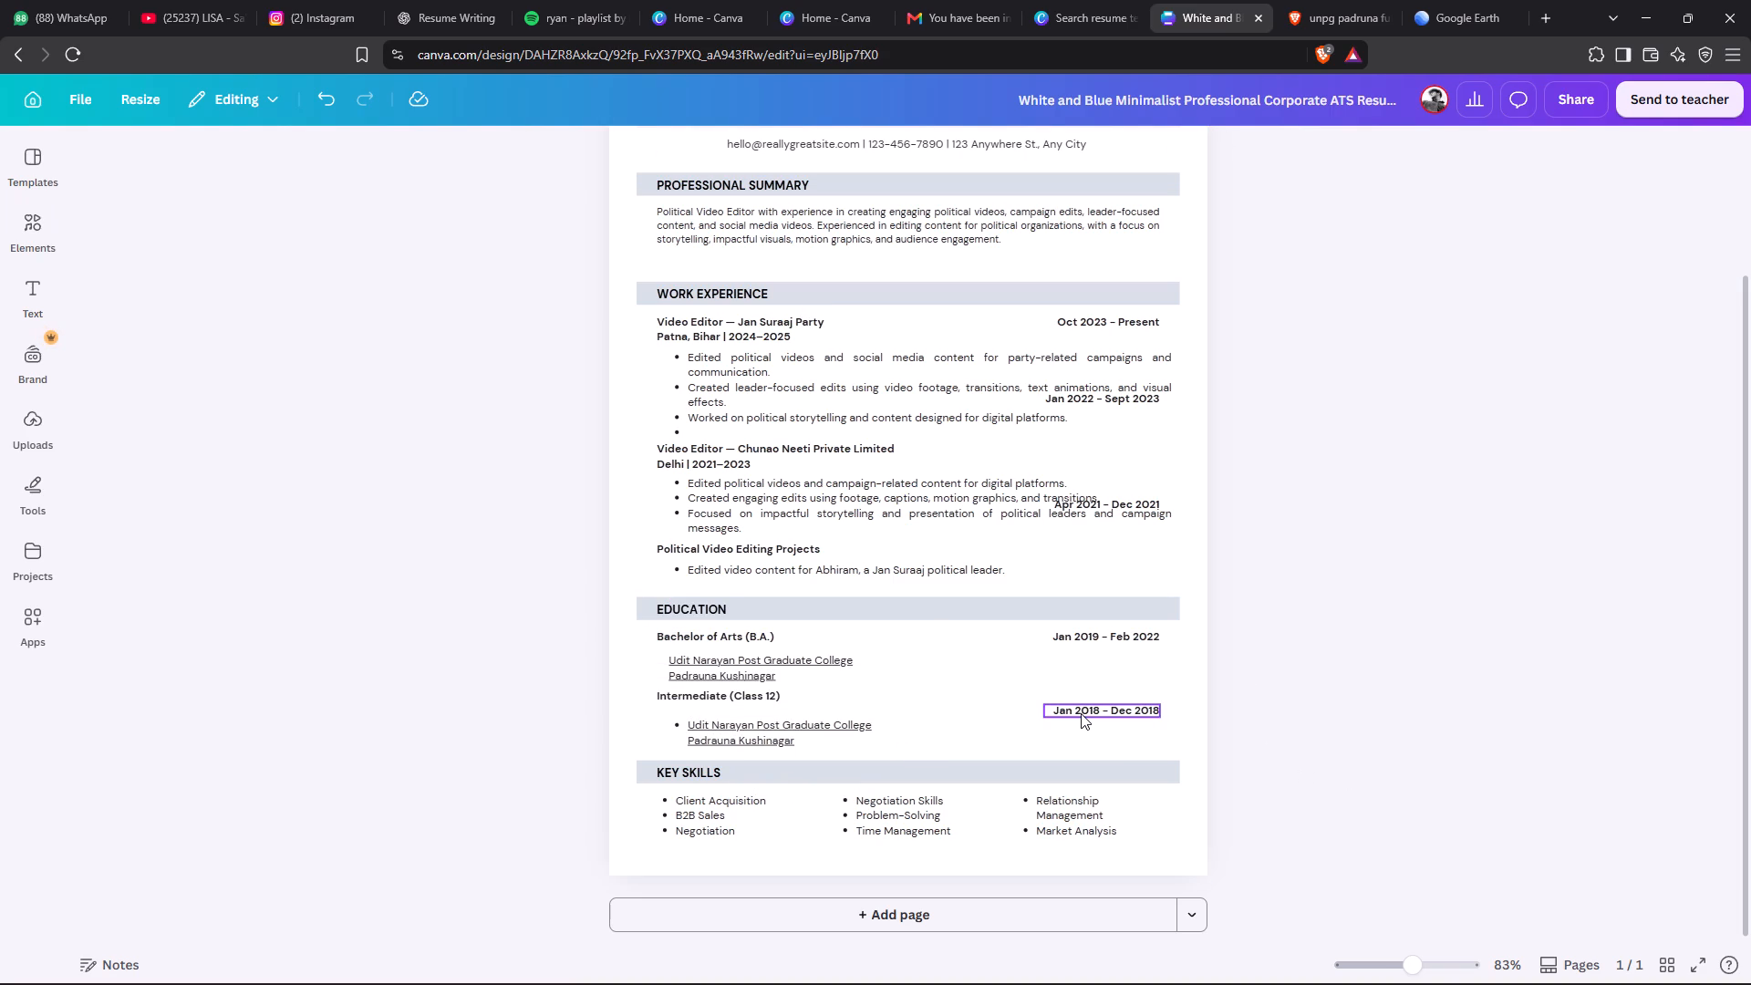
pyautogui.click(1081, 713)
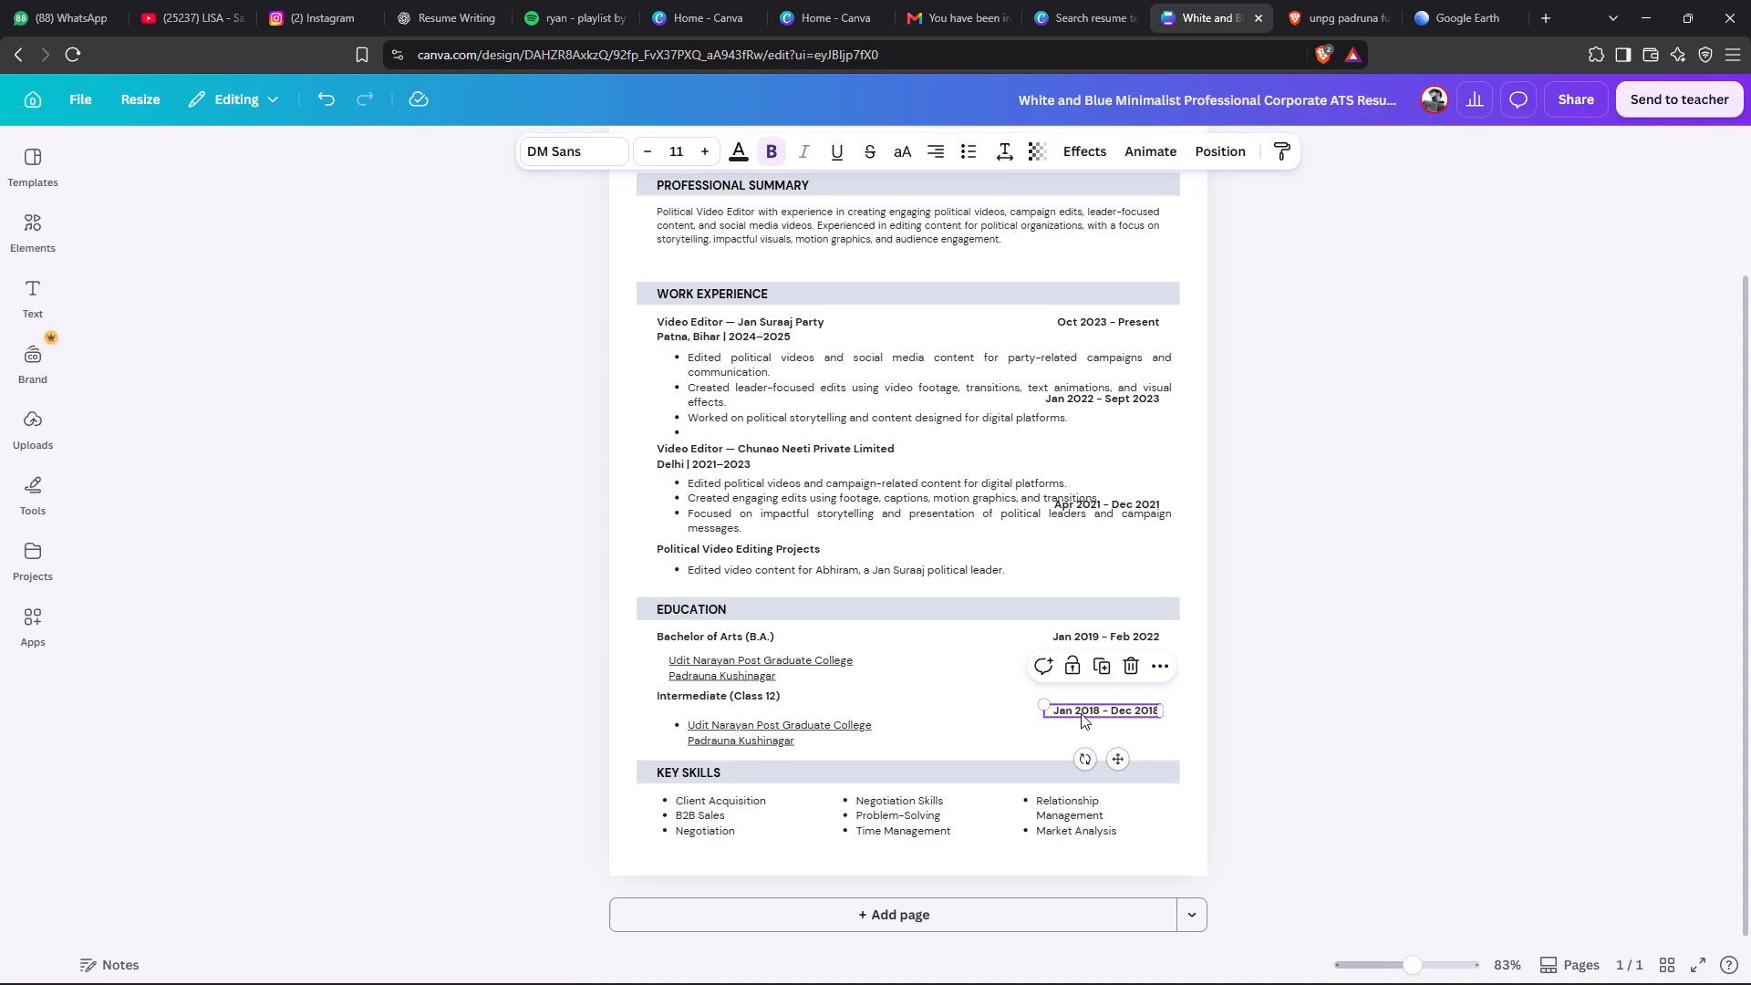
pyautogui.doubleClick(1081, 713)
pyautogui.click(1081, 713)
pyautogui.doubleClick(1081, 712)
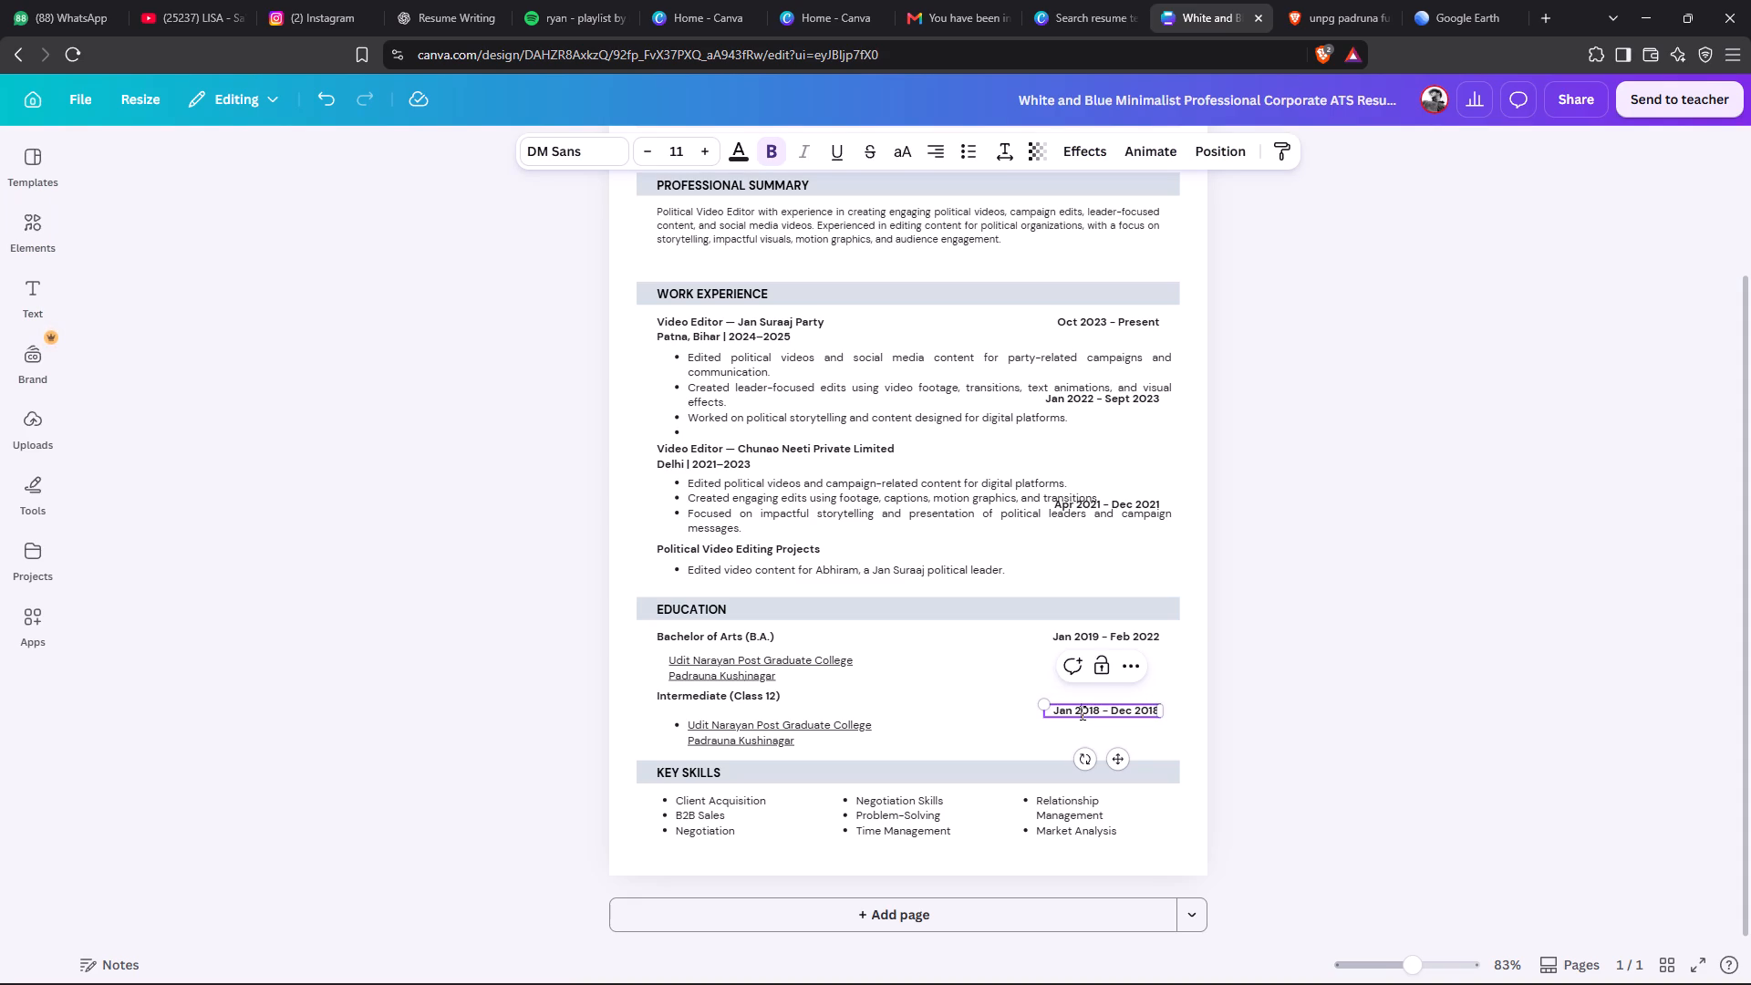
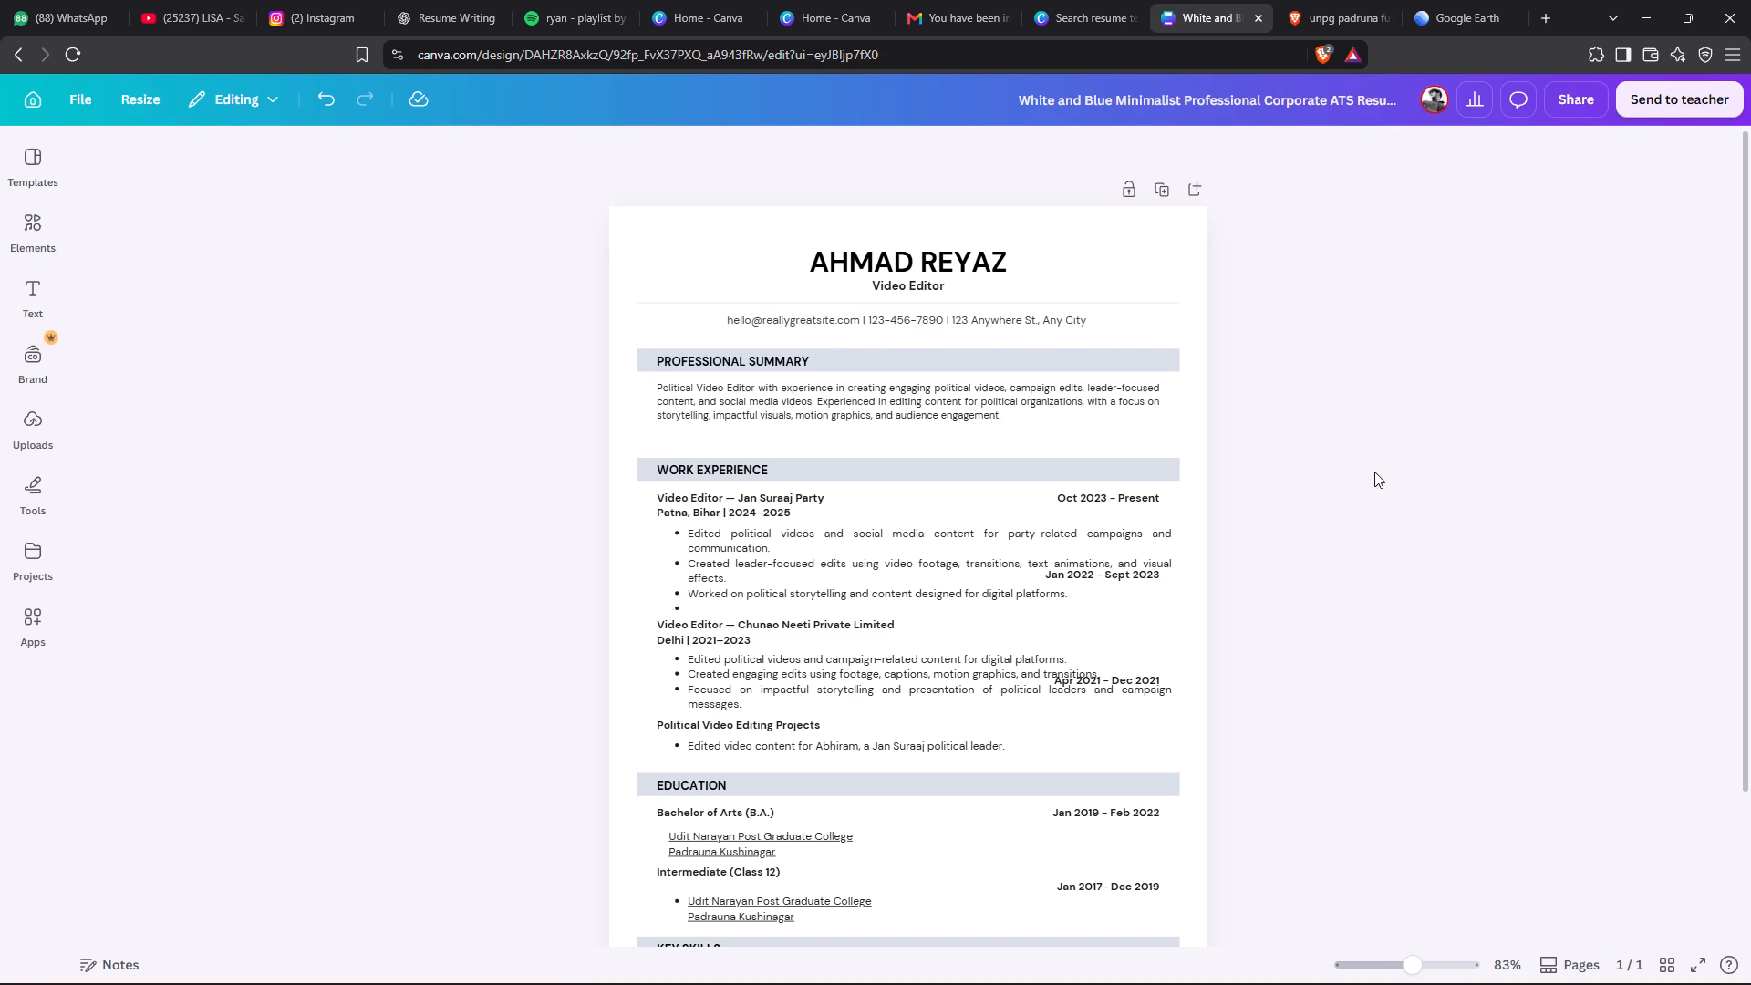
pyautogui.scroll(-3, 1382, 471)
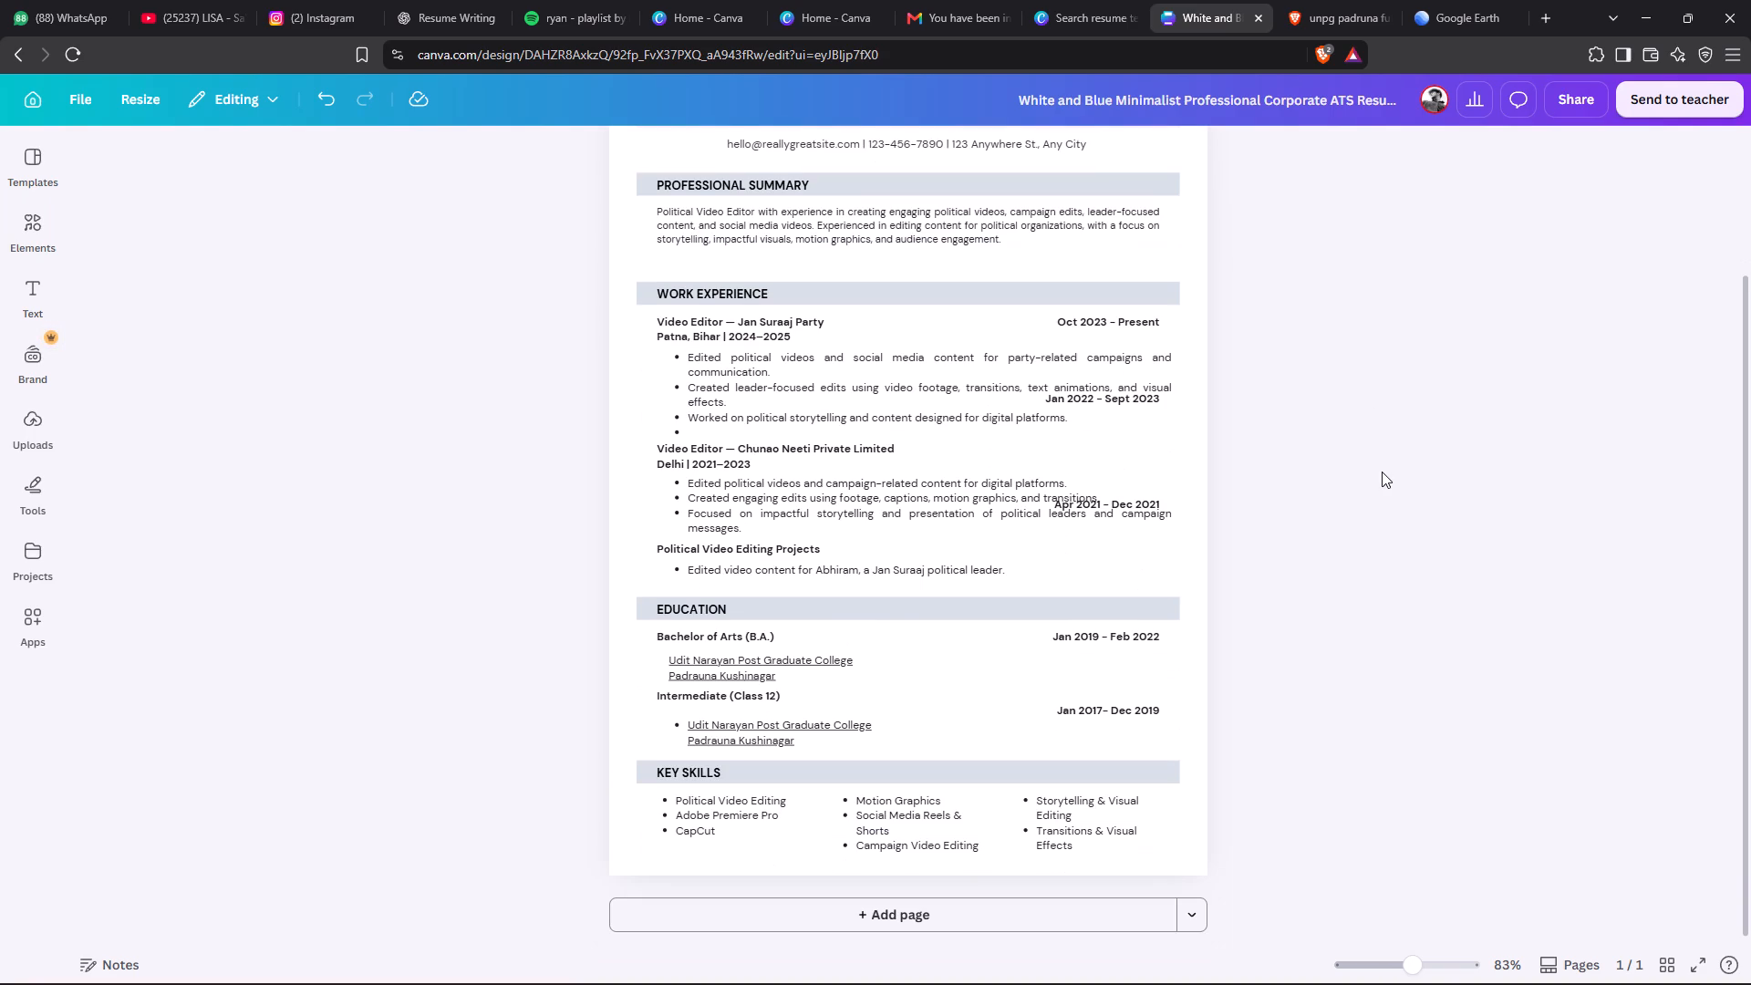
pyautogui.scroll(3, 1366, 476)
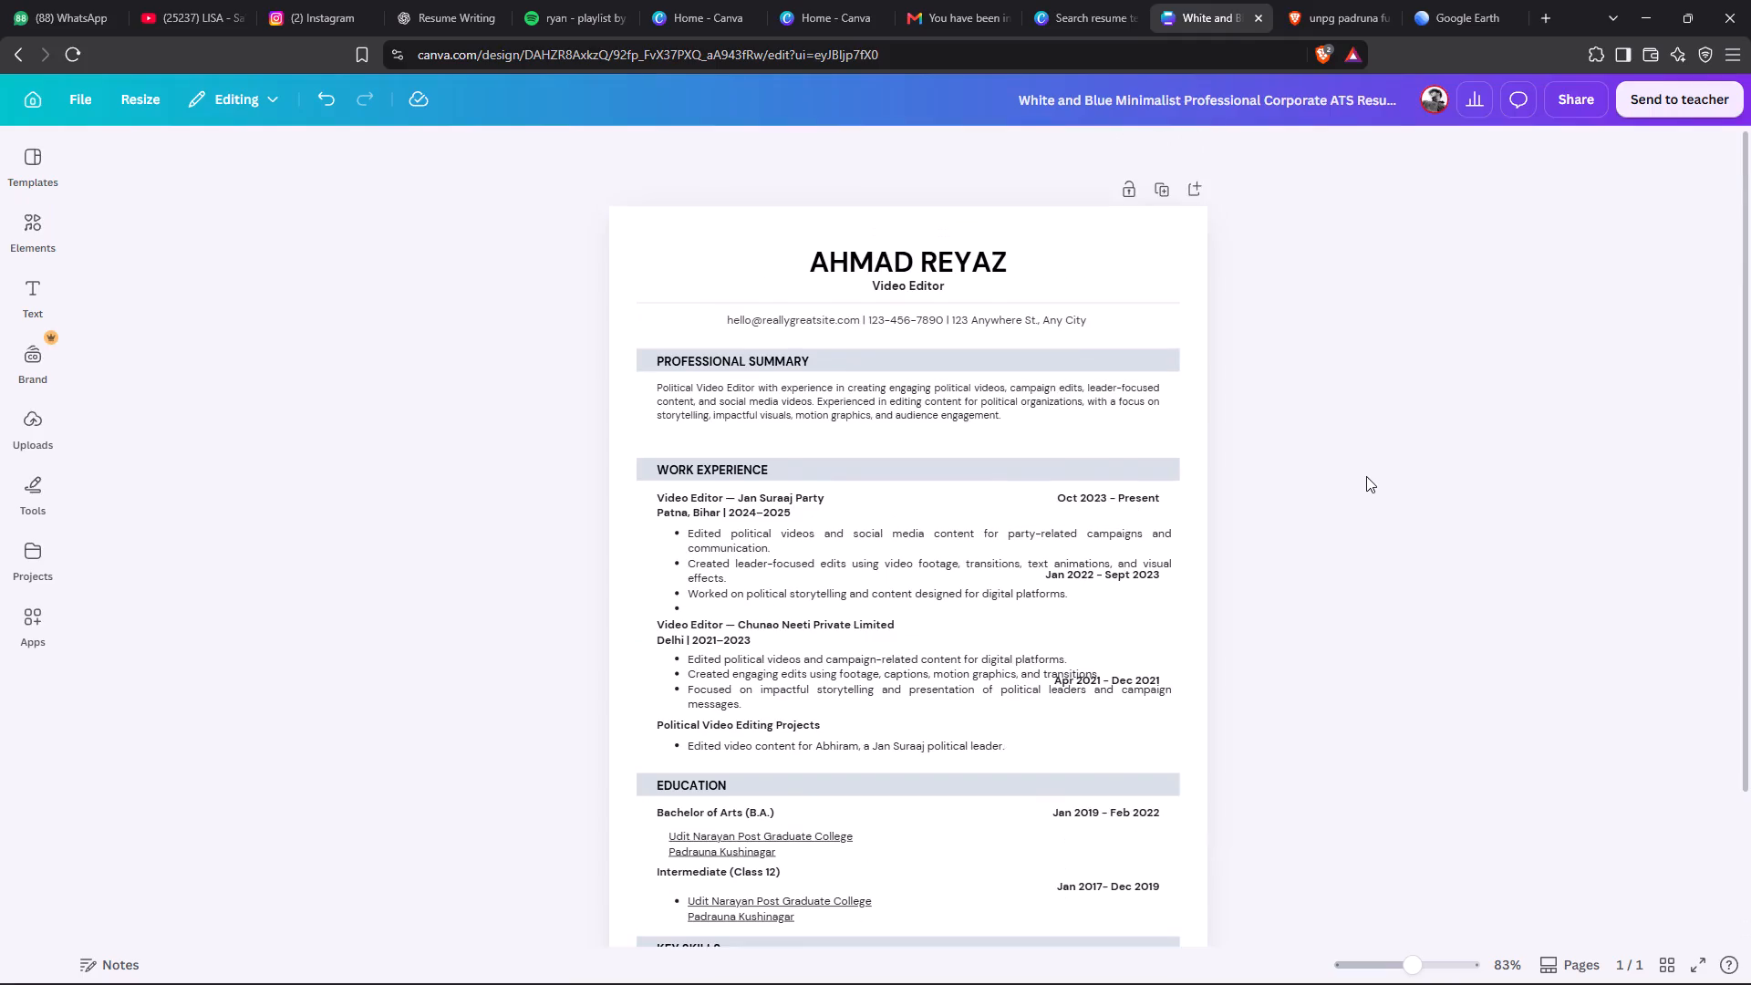
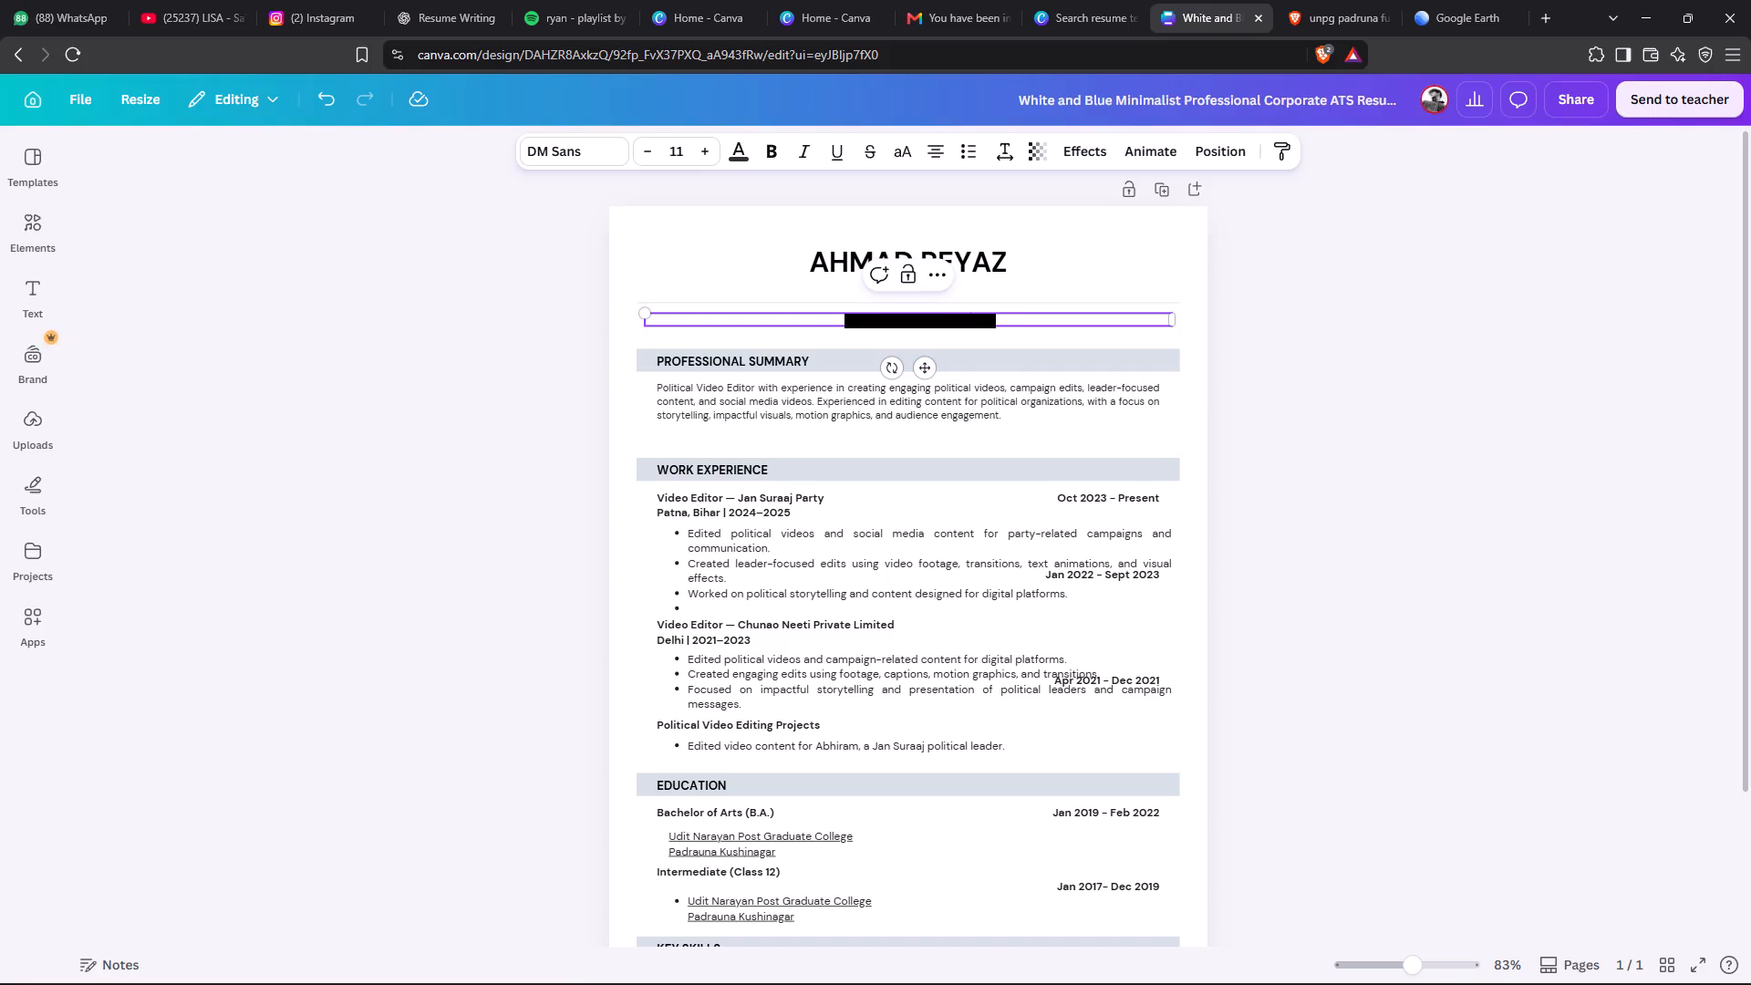
# Finish entering the email address in the contact line beneath the name and Video Editor title.
pyautogui.write('com')
pyautogui.press('space')
pyautogui.click(1398, 430)
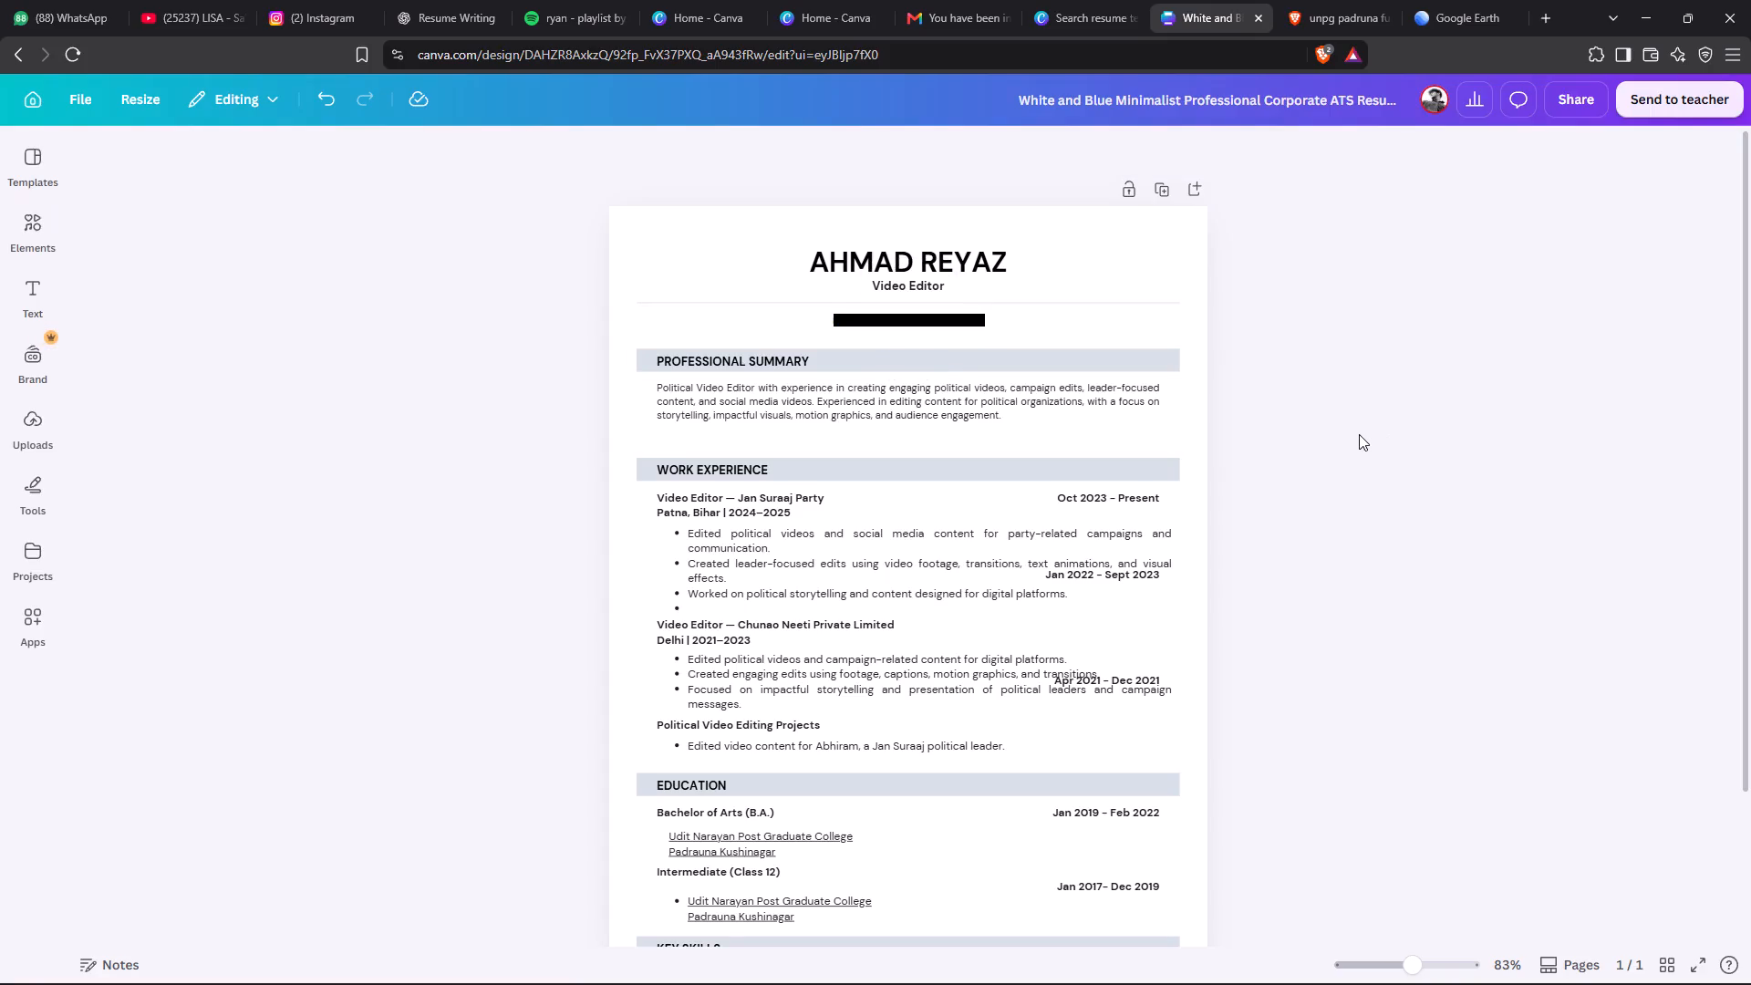
# Indent the college text under Bachelor of Arts (B.A.) to line up with the college text under Intermediate (Class 12).
pyautogui.scroll(-4, 1350, 408)
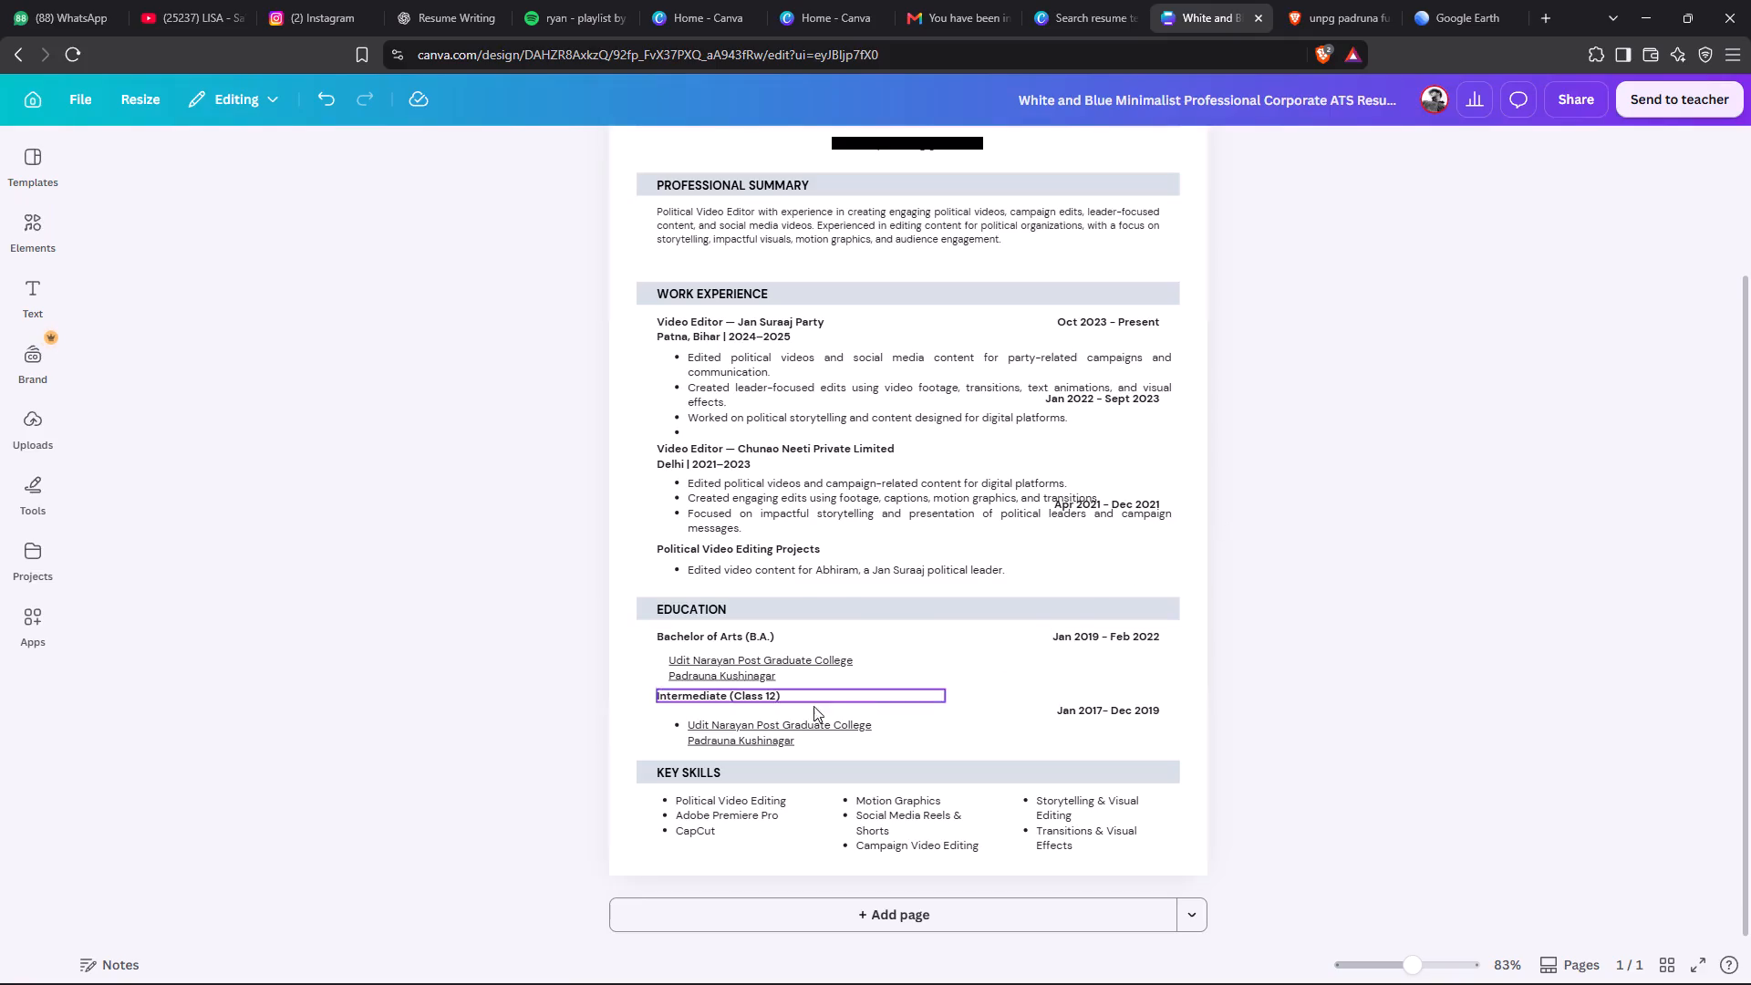
pyautogui.moveTo(730, 675); pyautogui.dragTo(735, 674)
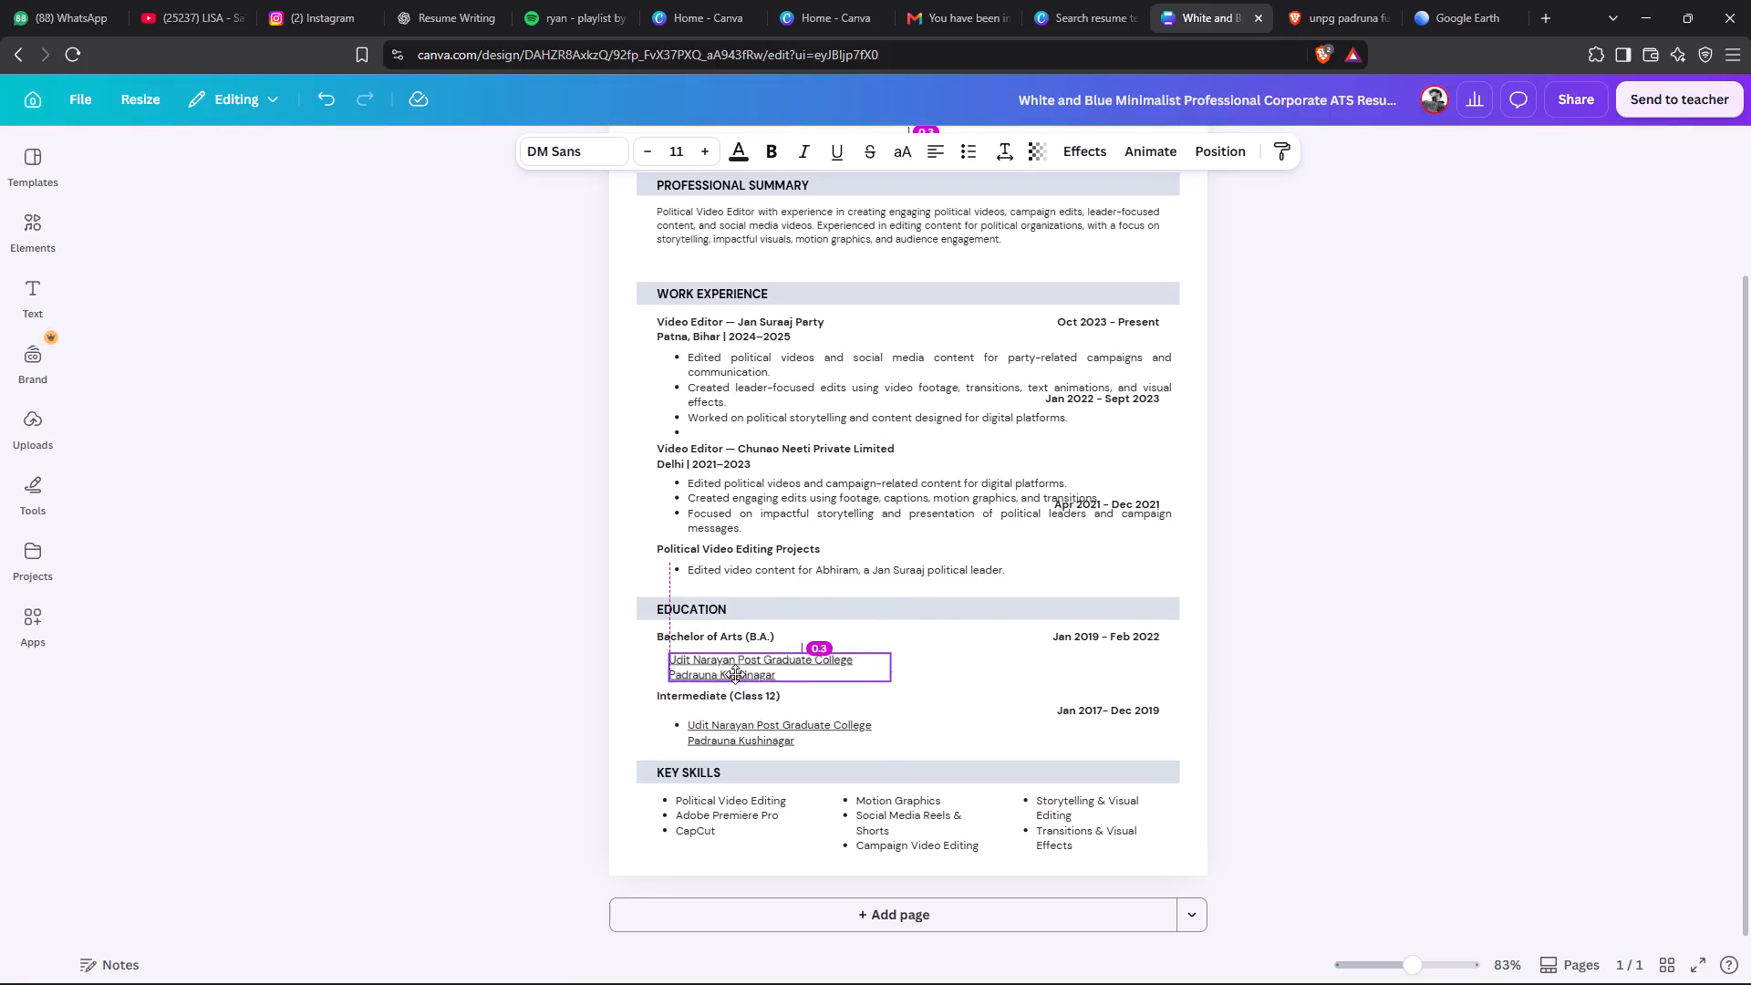
pyautogui.moveTo(735, 674); pyautogui.dragTo(750, 676)
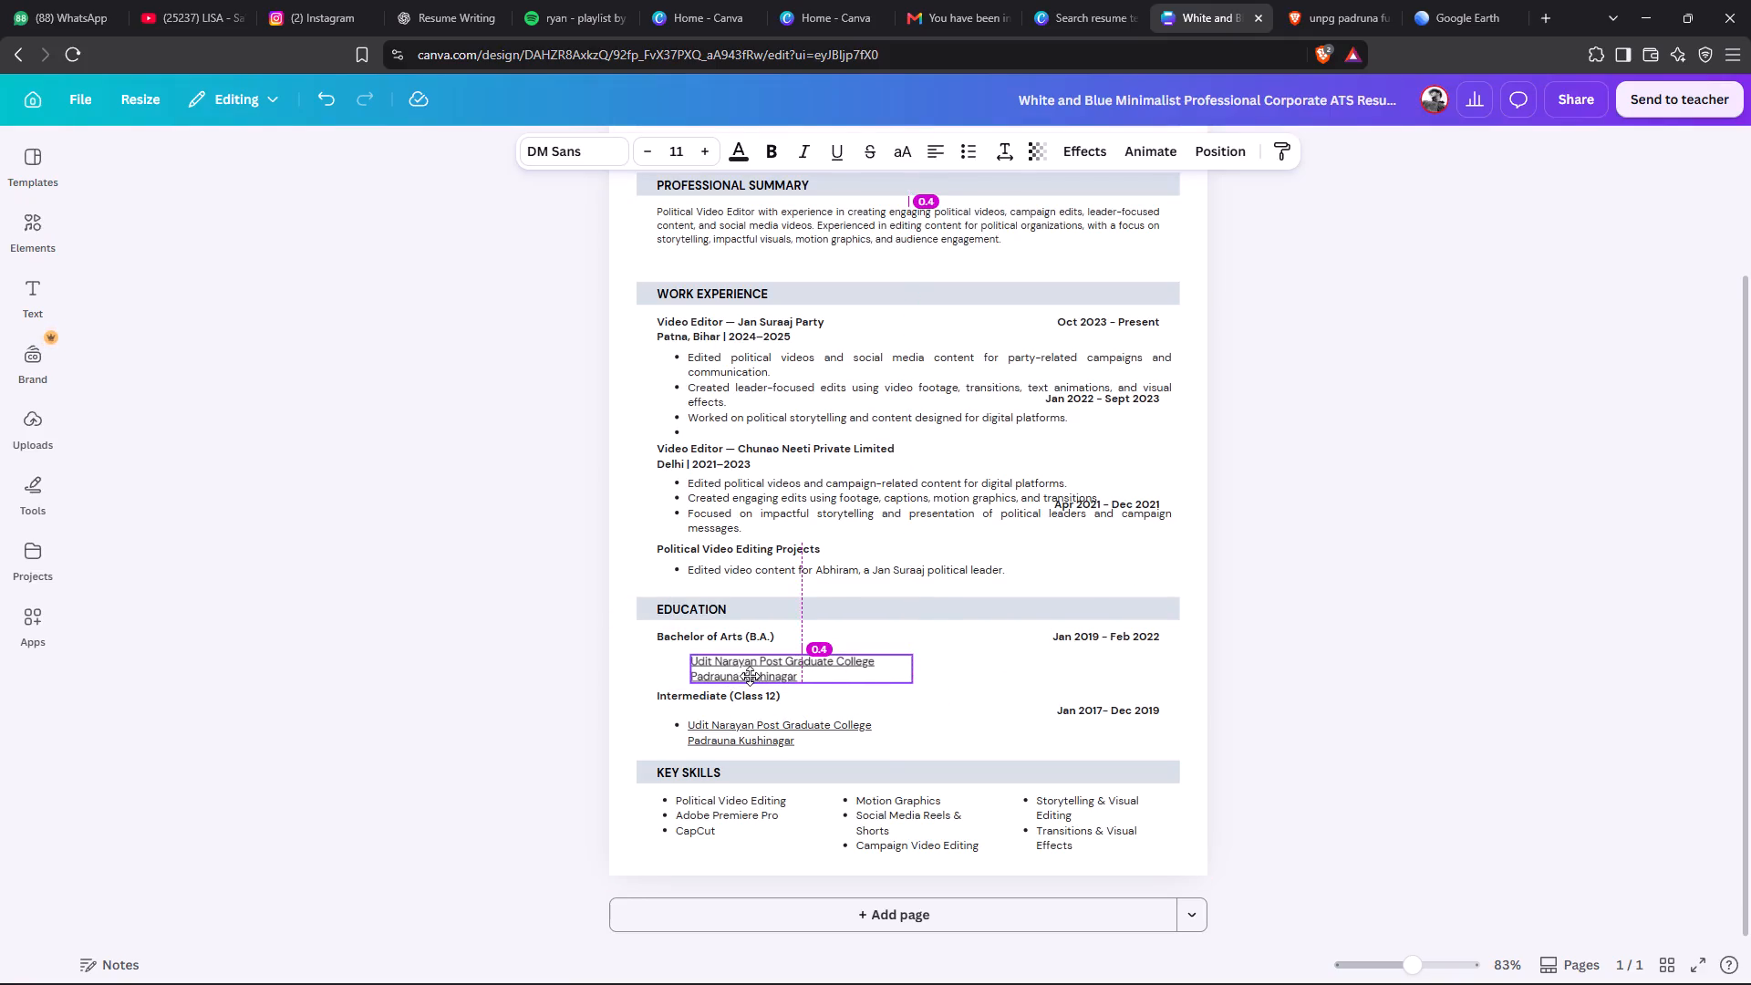
pyautogui.moveTo(750, 676); pyautogui.dragTo(742, 676)
pyautogui.click(1388, 639)
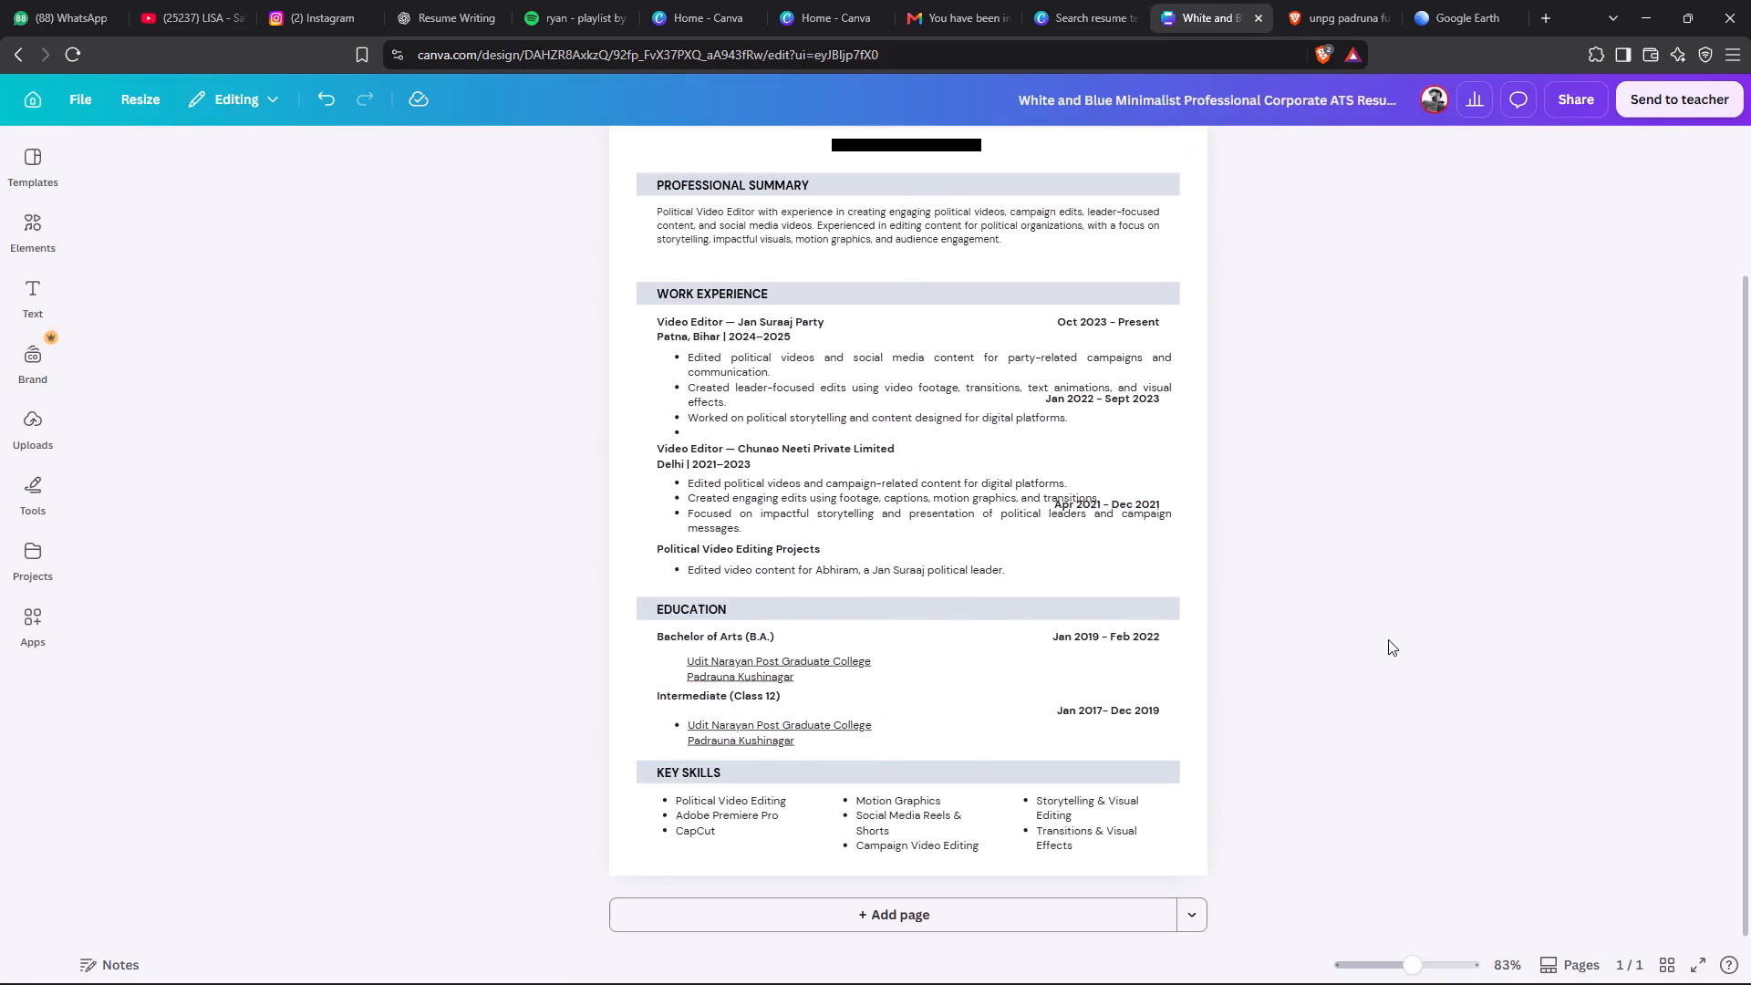
pyautogui.click(826, 742)
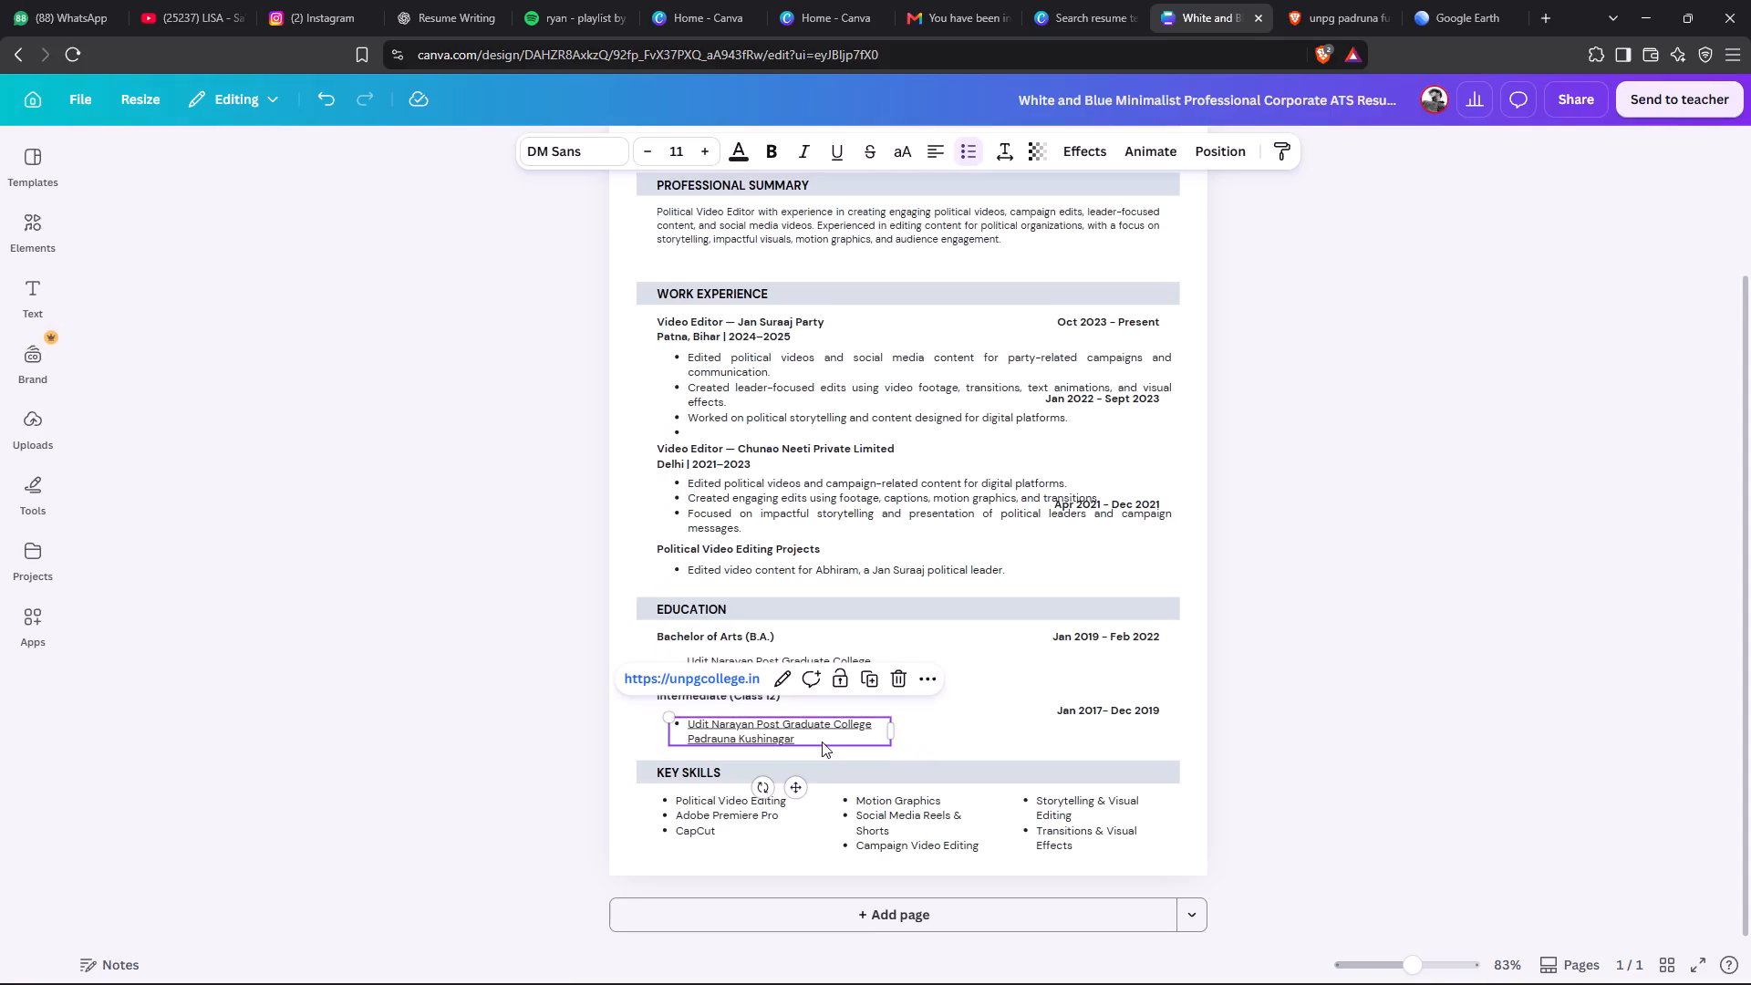
pyautogui.click(771, 658)
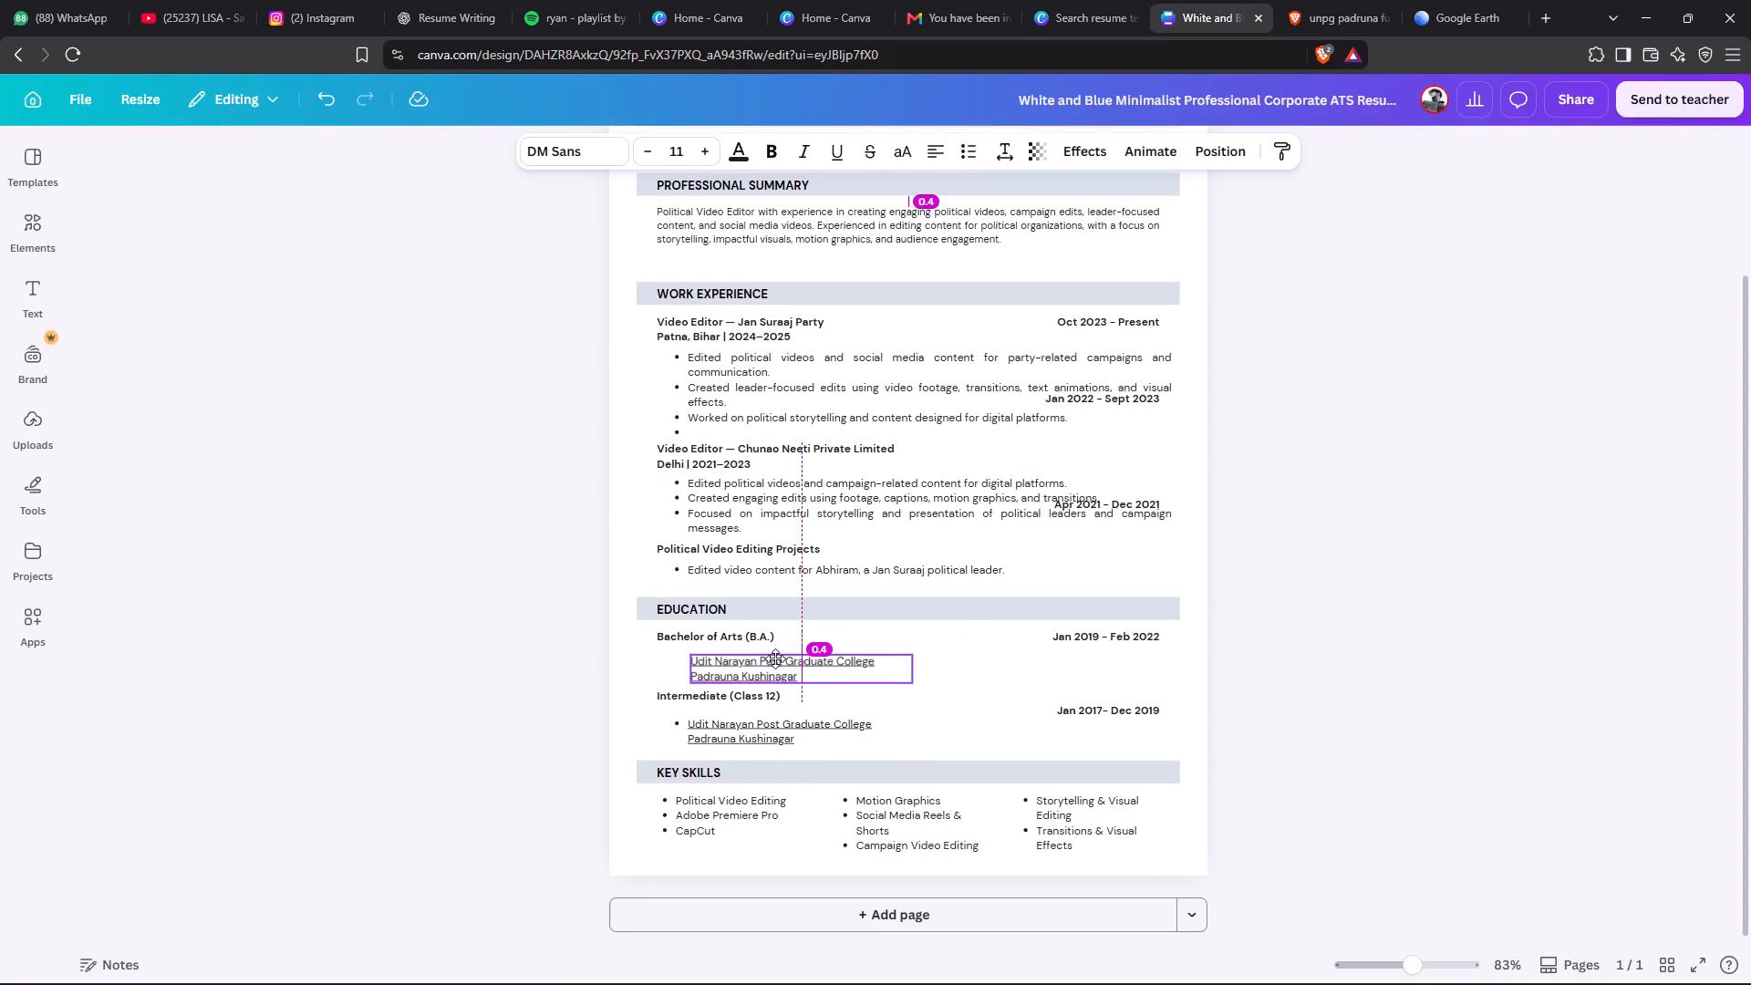
pyautogui.click(1272, 617)
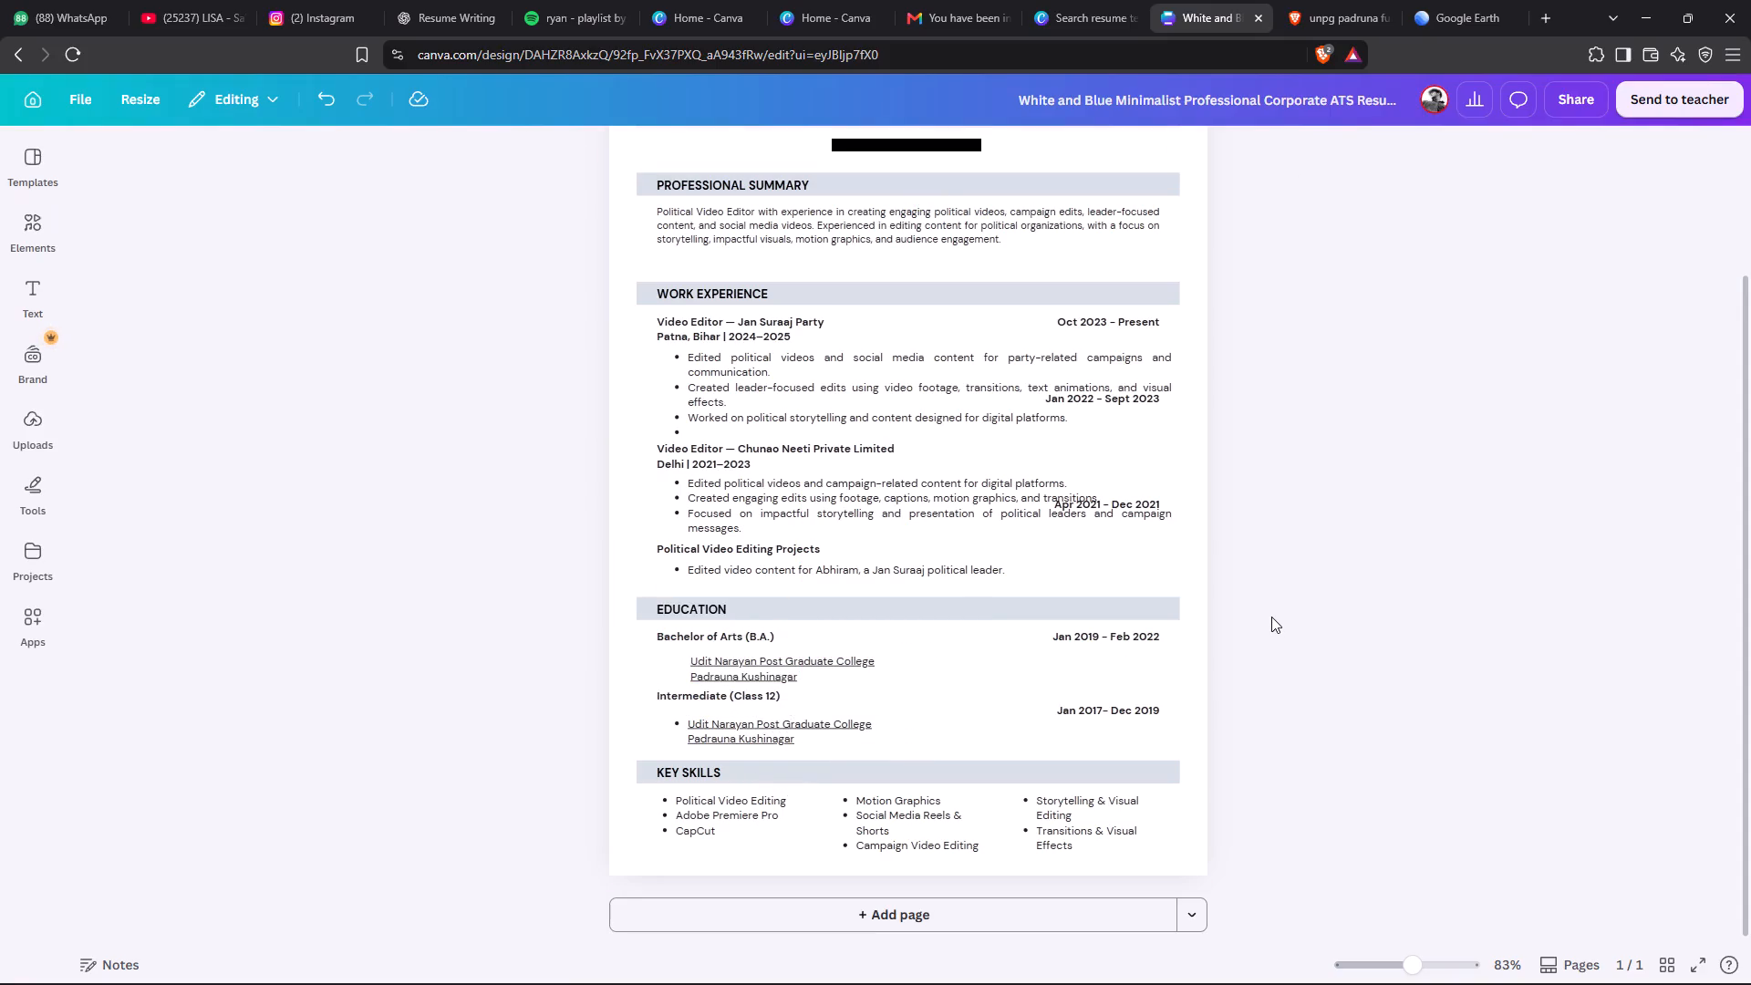
# Delete the three template date labels in Work Experience, moving the two overlapping bullet lists aside to reach them.
pyautogui.scroll(3, 1072, 531)
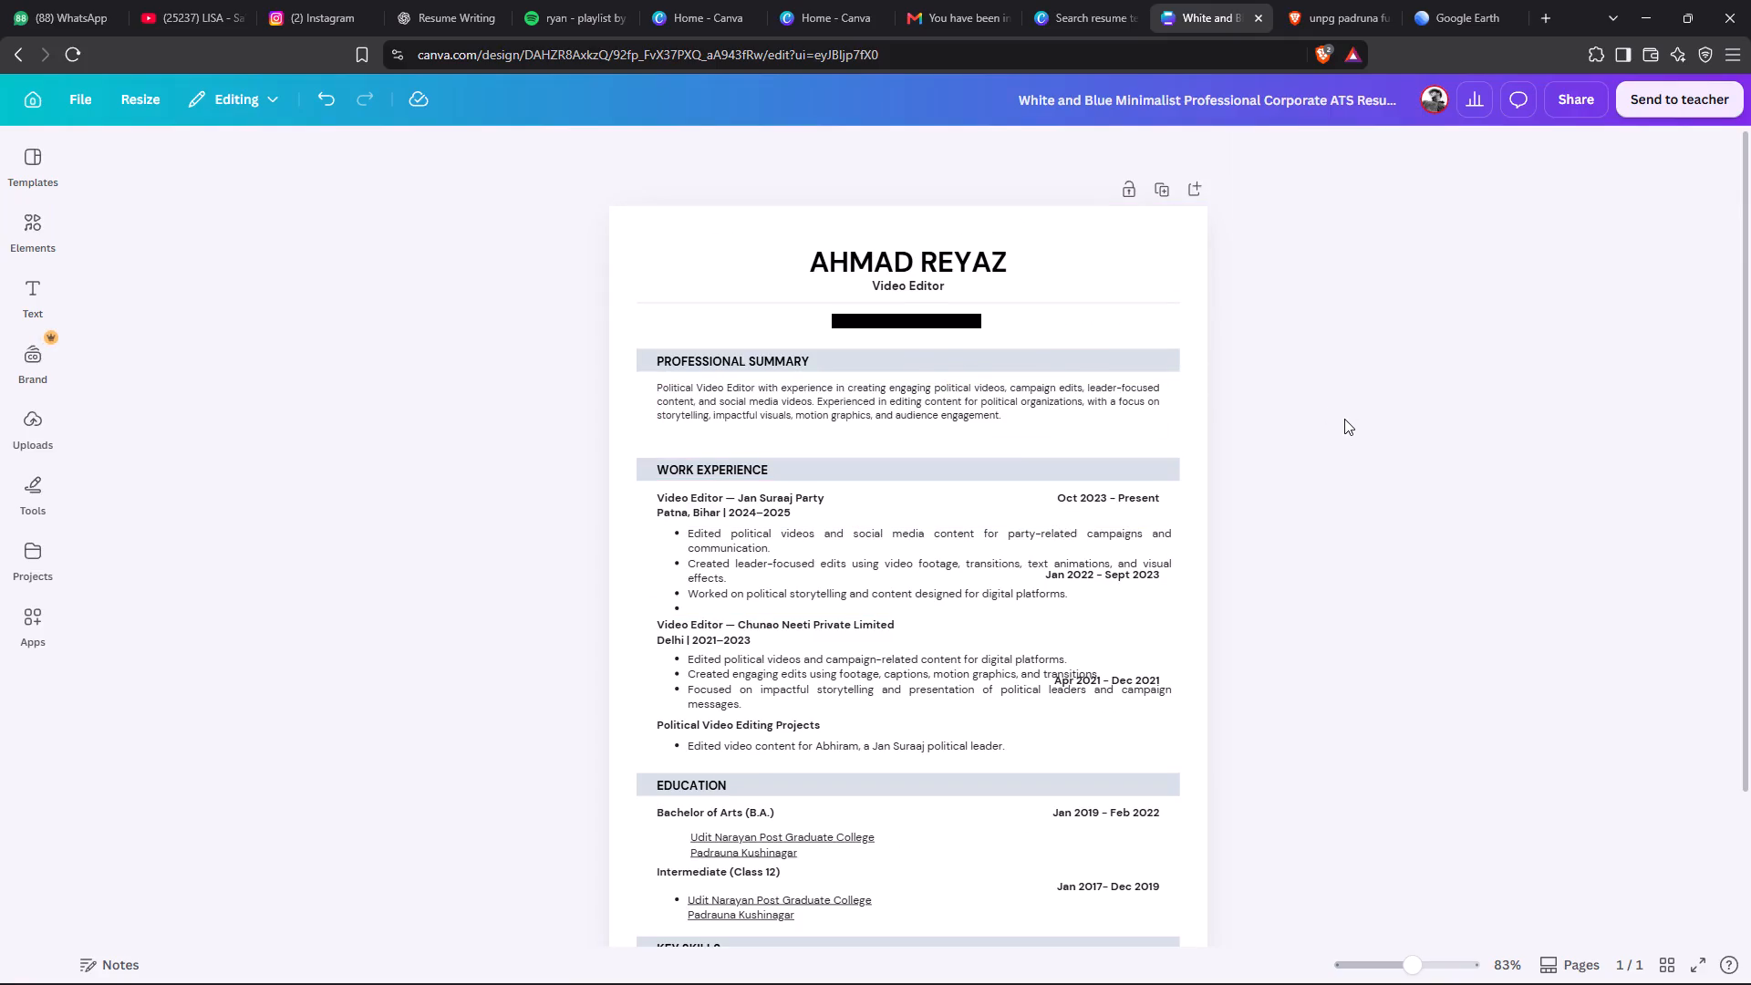
pyautogui.scroll(-3, 1366, 427)
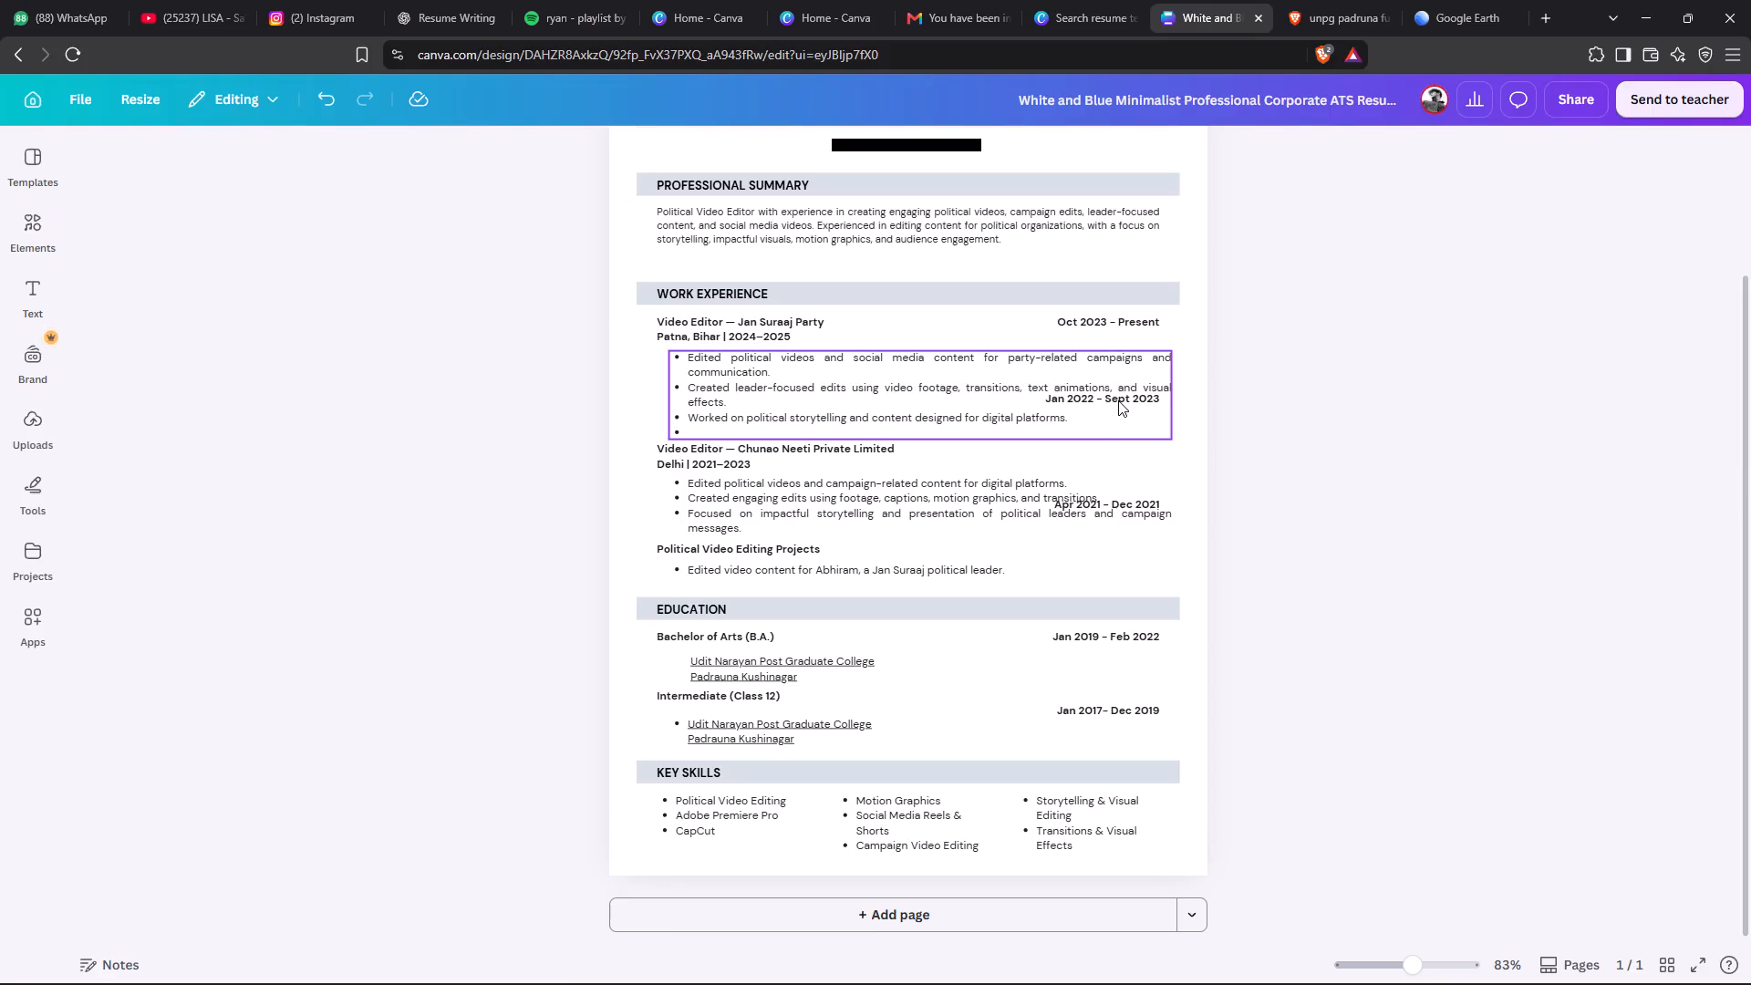
pyautogui.moveTo(875, 372); pyautogui.dragTo(572, 379)
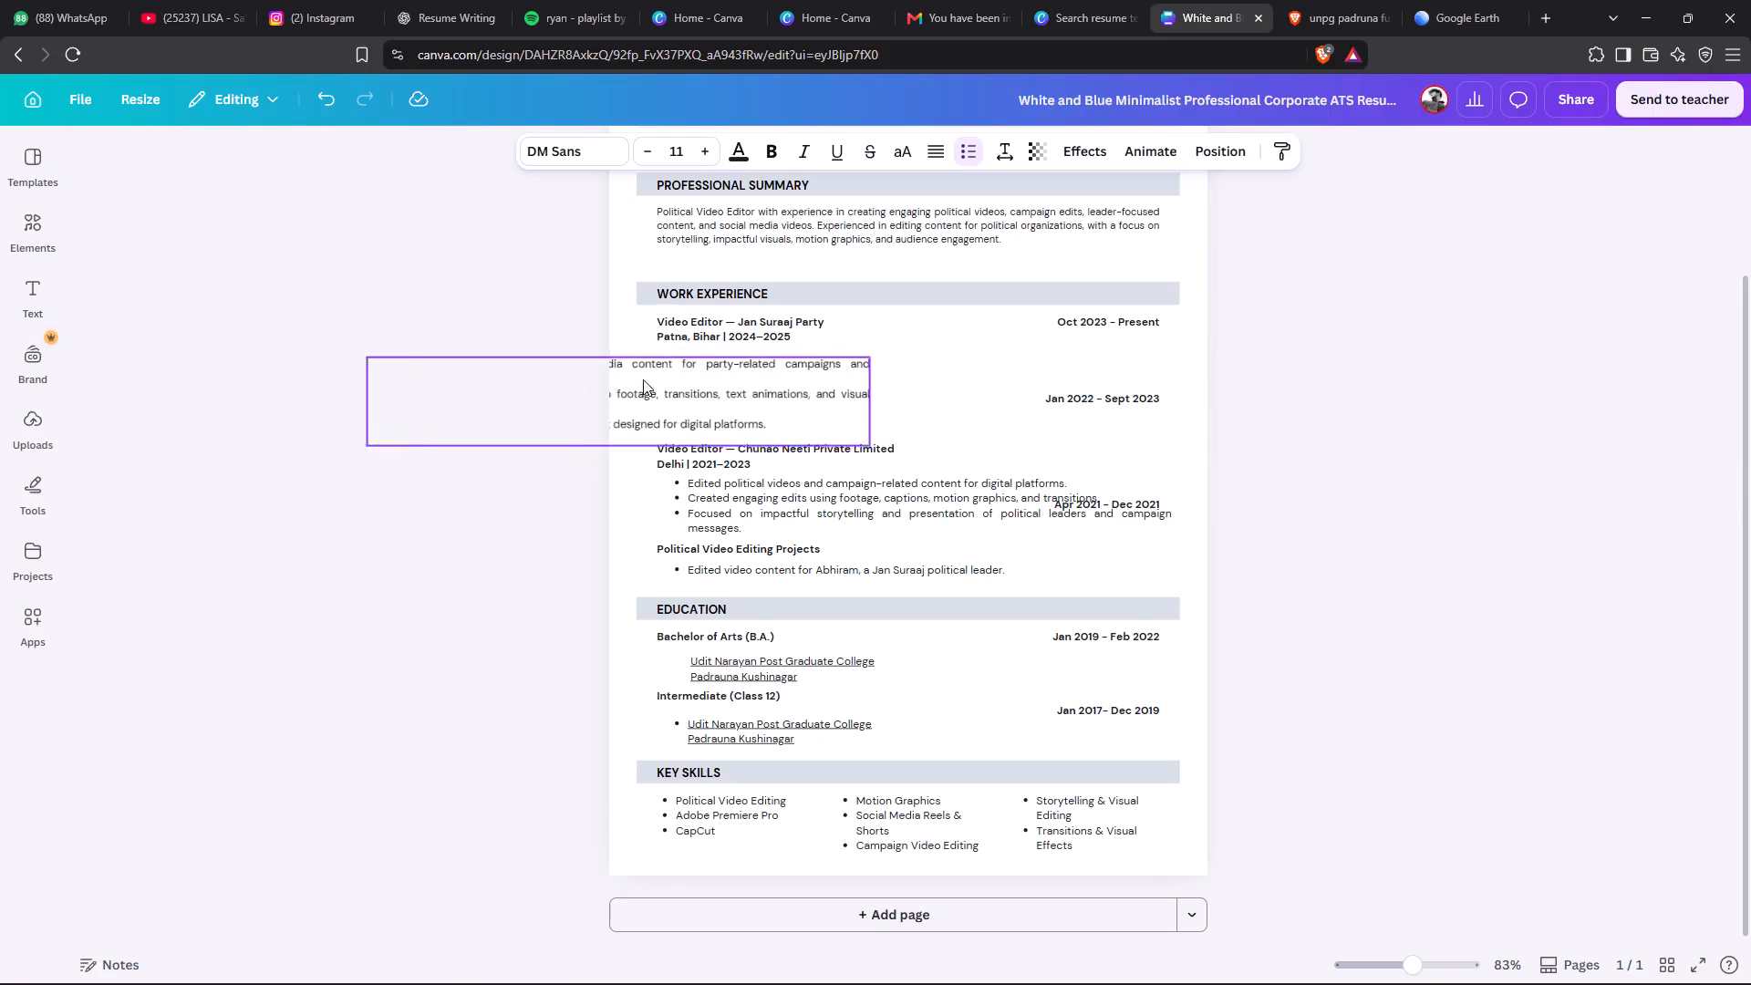
pyautogui.click(1099, 394)
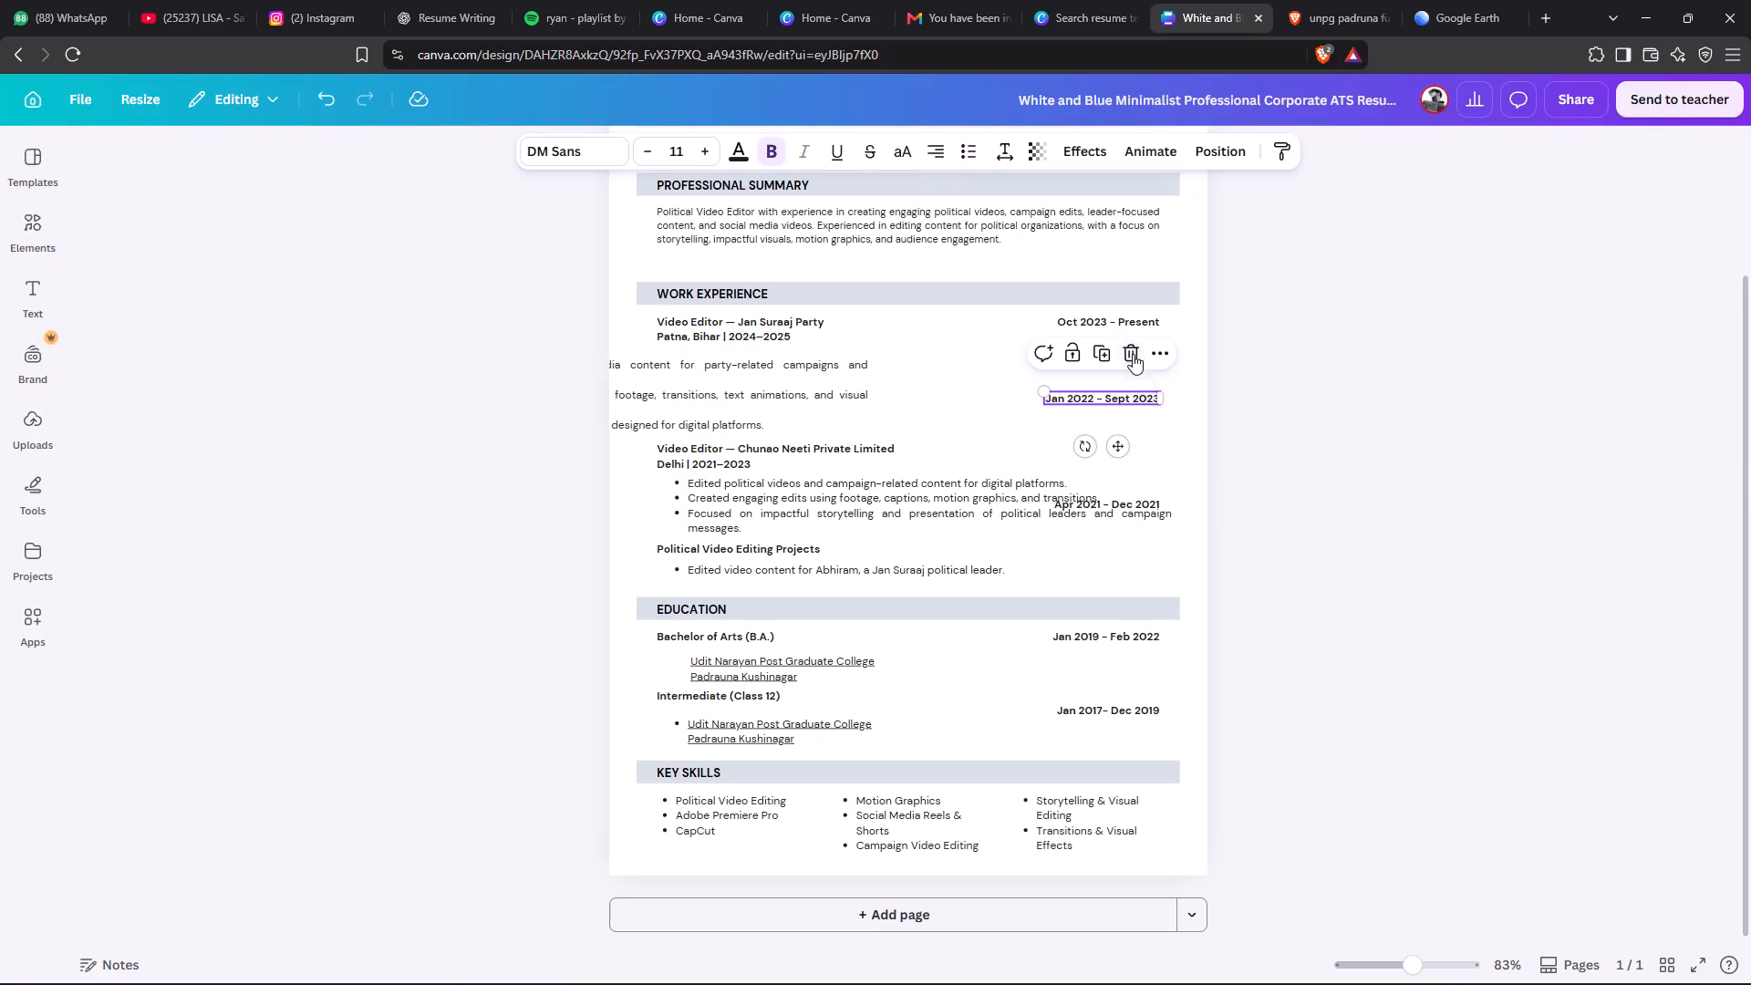
pyautogui.click(1133, 354)
pyautogui.click(1123, 327)
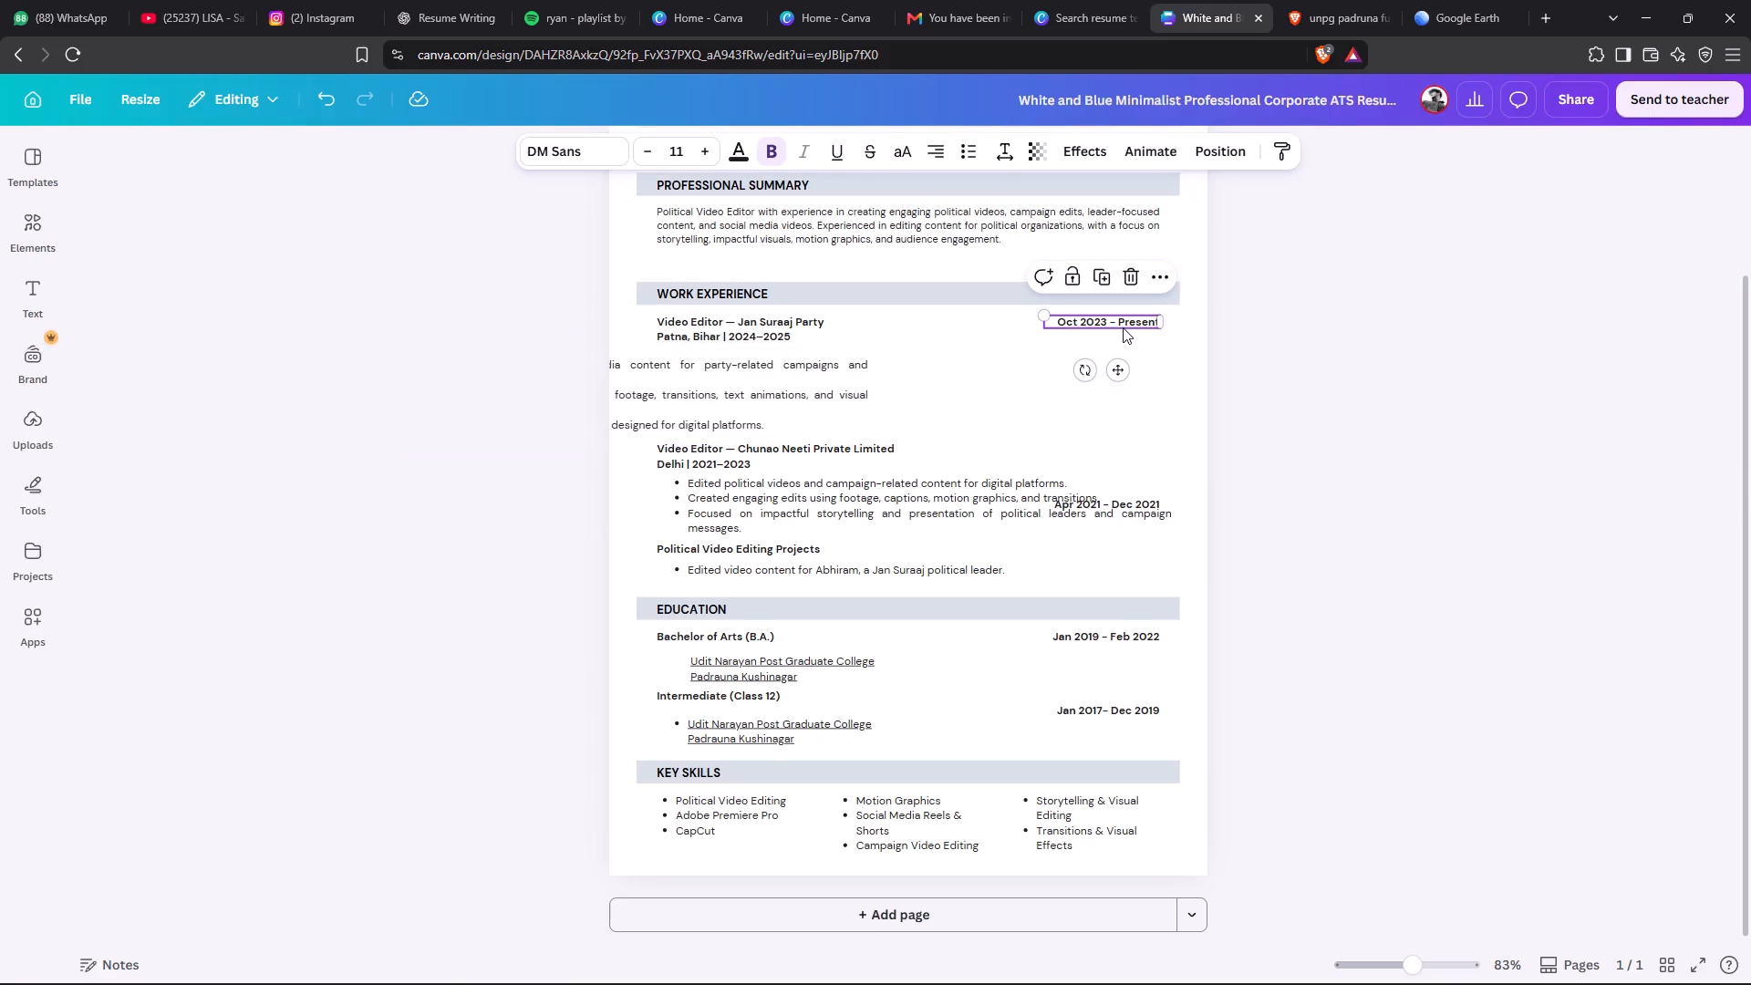
pyautogui.press('Delete')
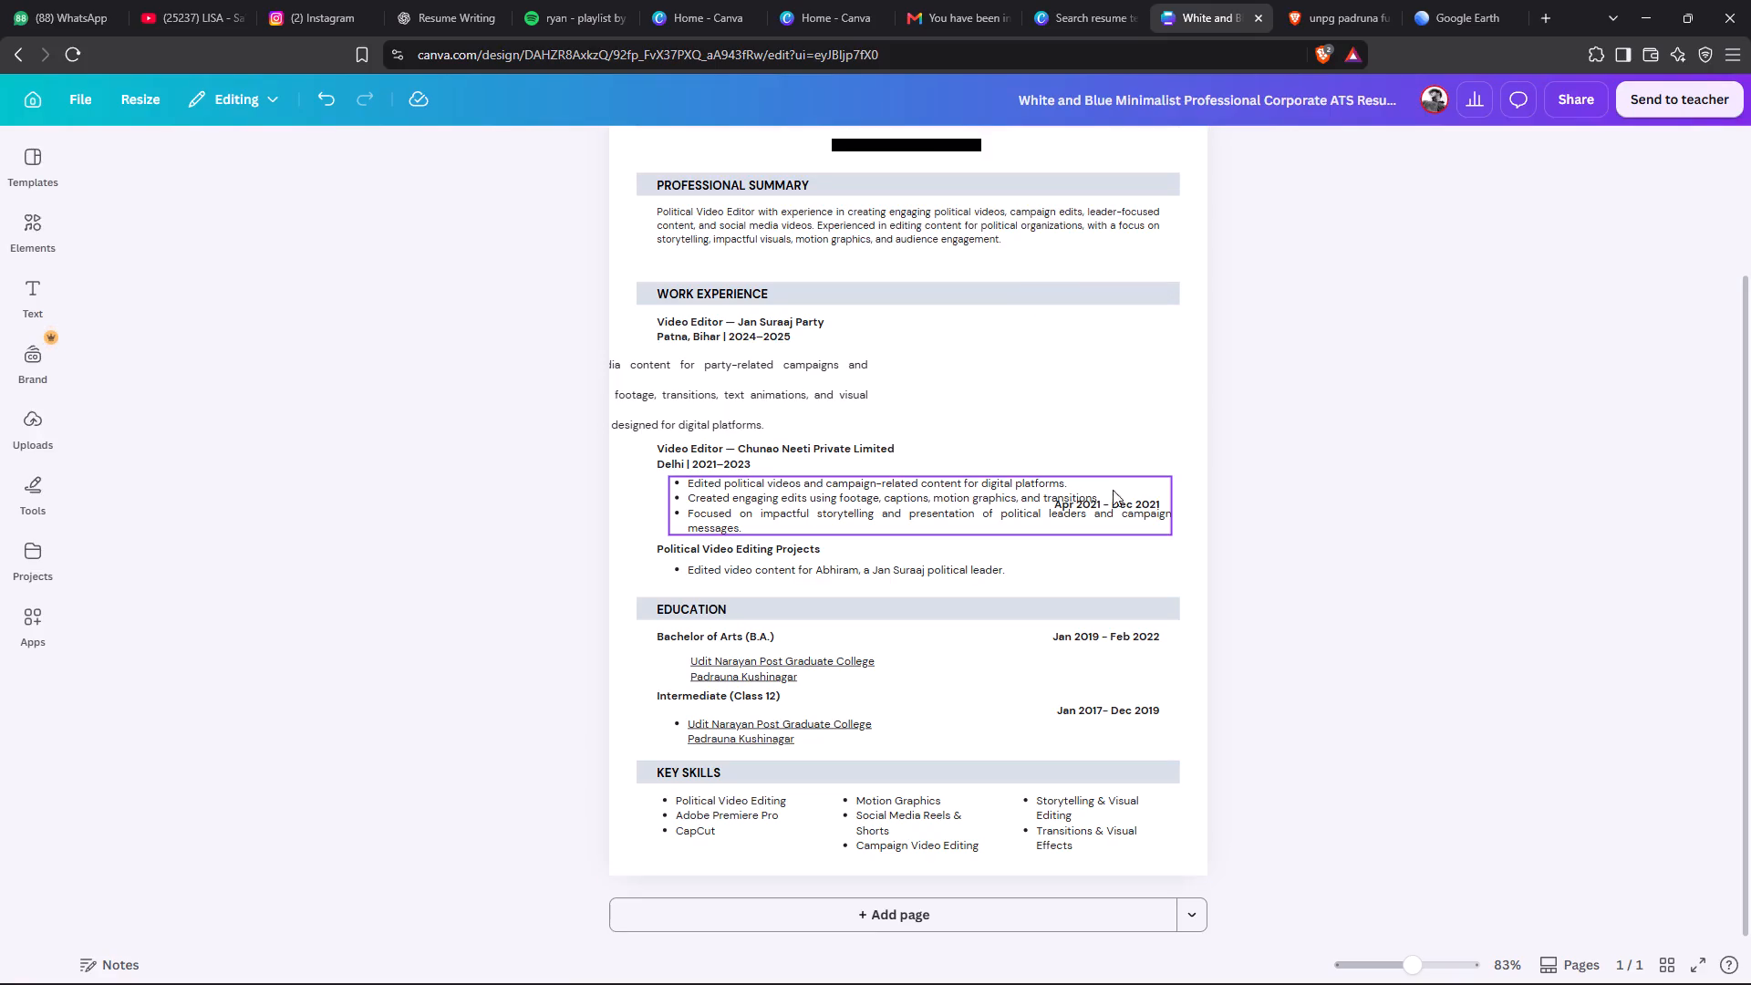
pyautogui.moveTo(886, 486); pyautogui.dragTo(771, 484)
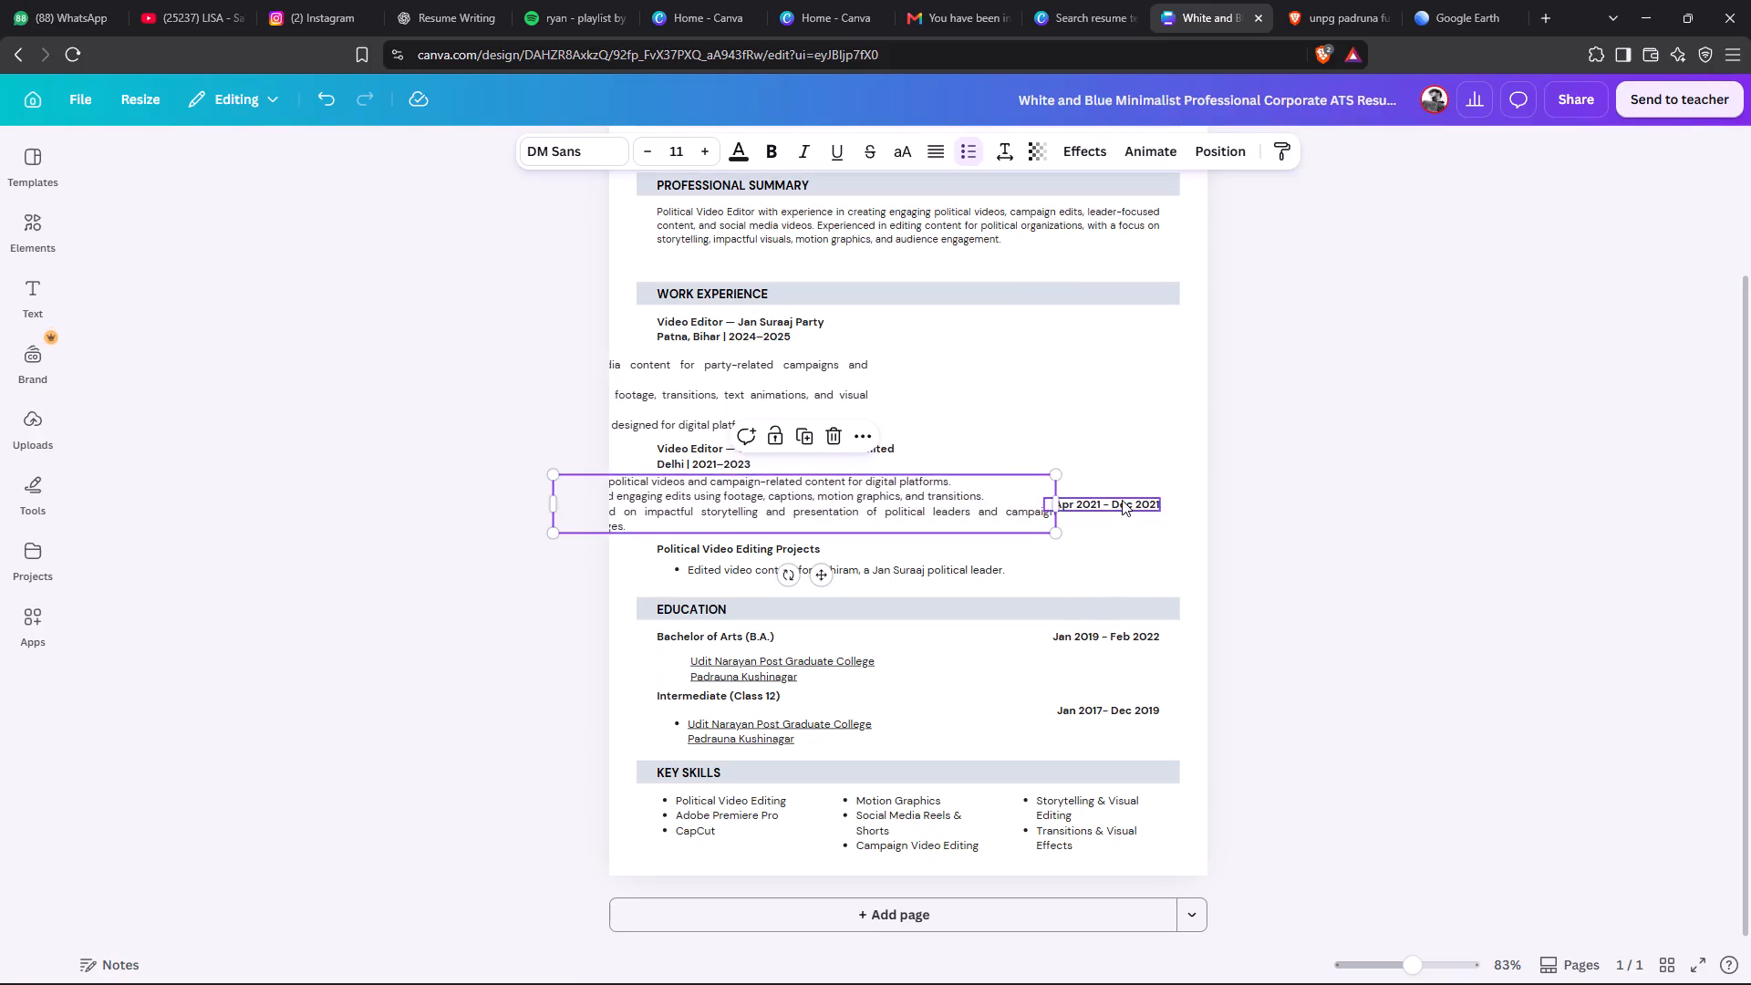
pyautogui.click(1122, 500)
pyautogui.press('Delete')
# Move the Jan Suraaj Party and Chunao Neeti bullet lists back under their headings, aligned with each other and the Projects bullet.
pyautogui.moveTo(791, 490); pyautogui.dragTo(915, 490)
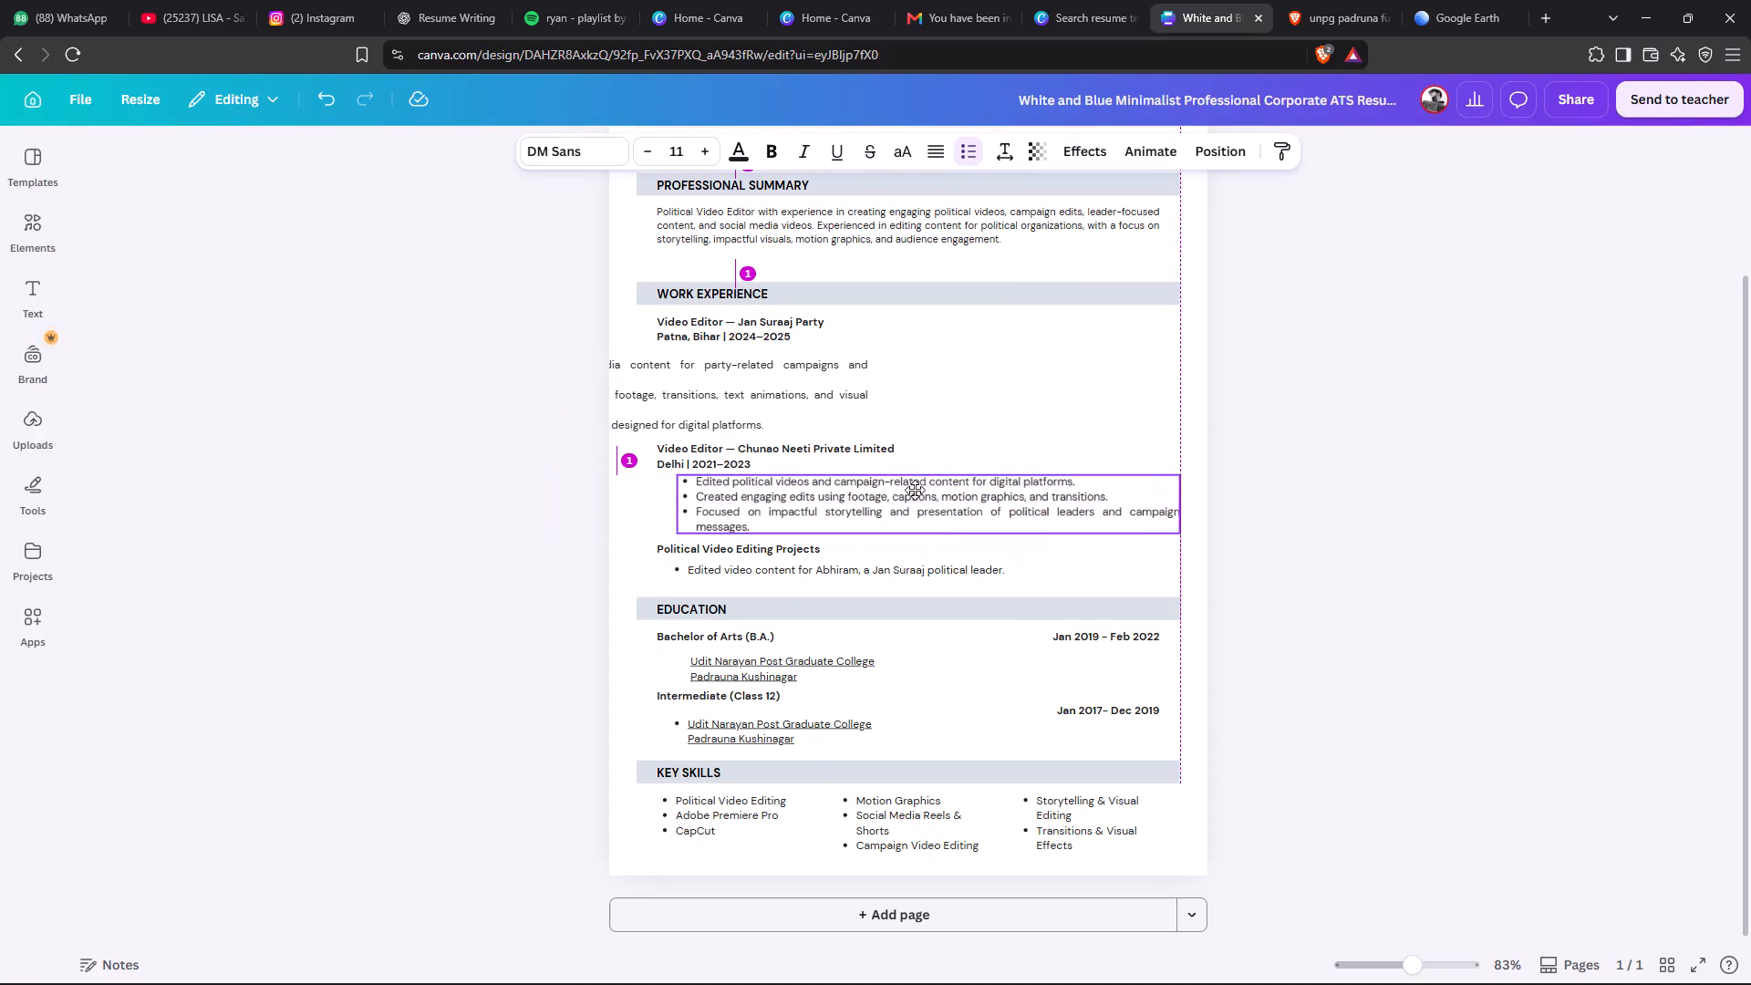
pyautogui.moveTo(915, 490); pyautogui.dragTo(916, 490)
pyautogui.moveTo(701, 382); pyautogui.dragTo(1040, 379)
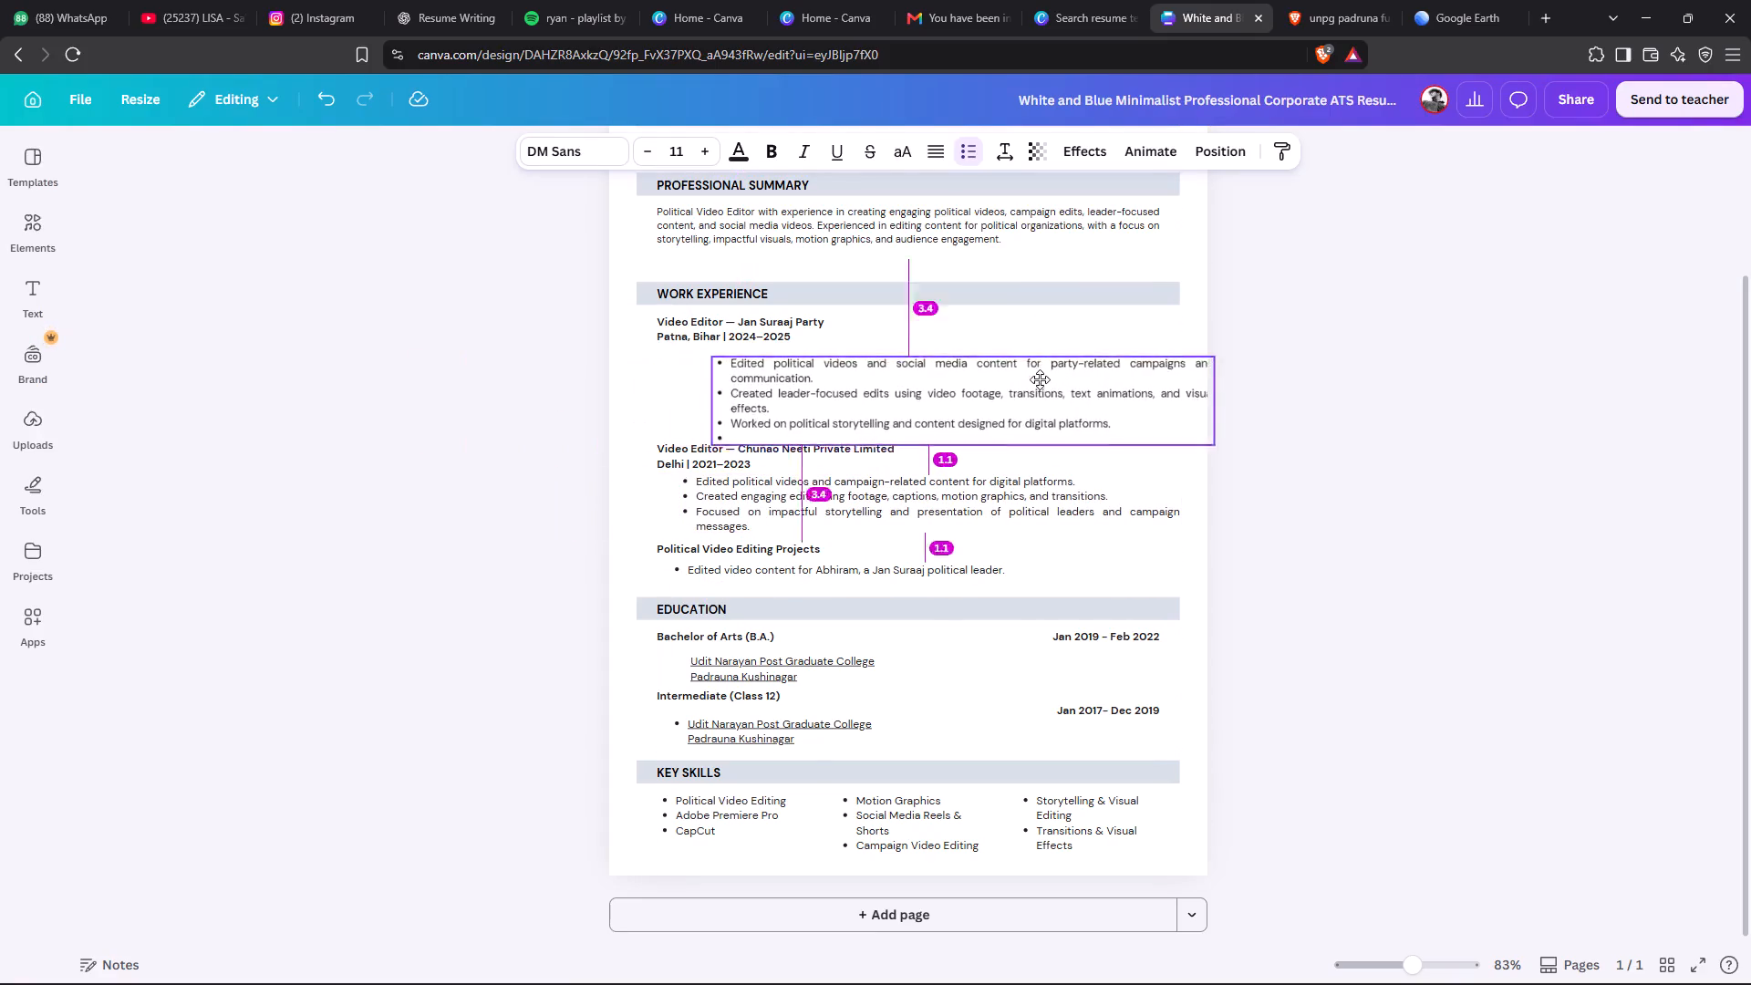
pyautogui.moveTo(1040, 379); pyautogui.dragTo(1015, 377)
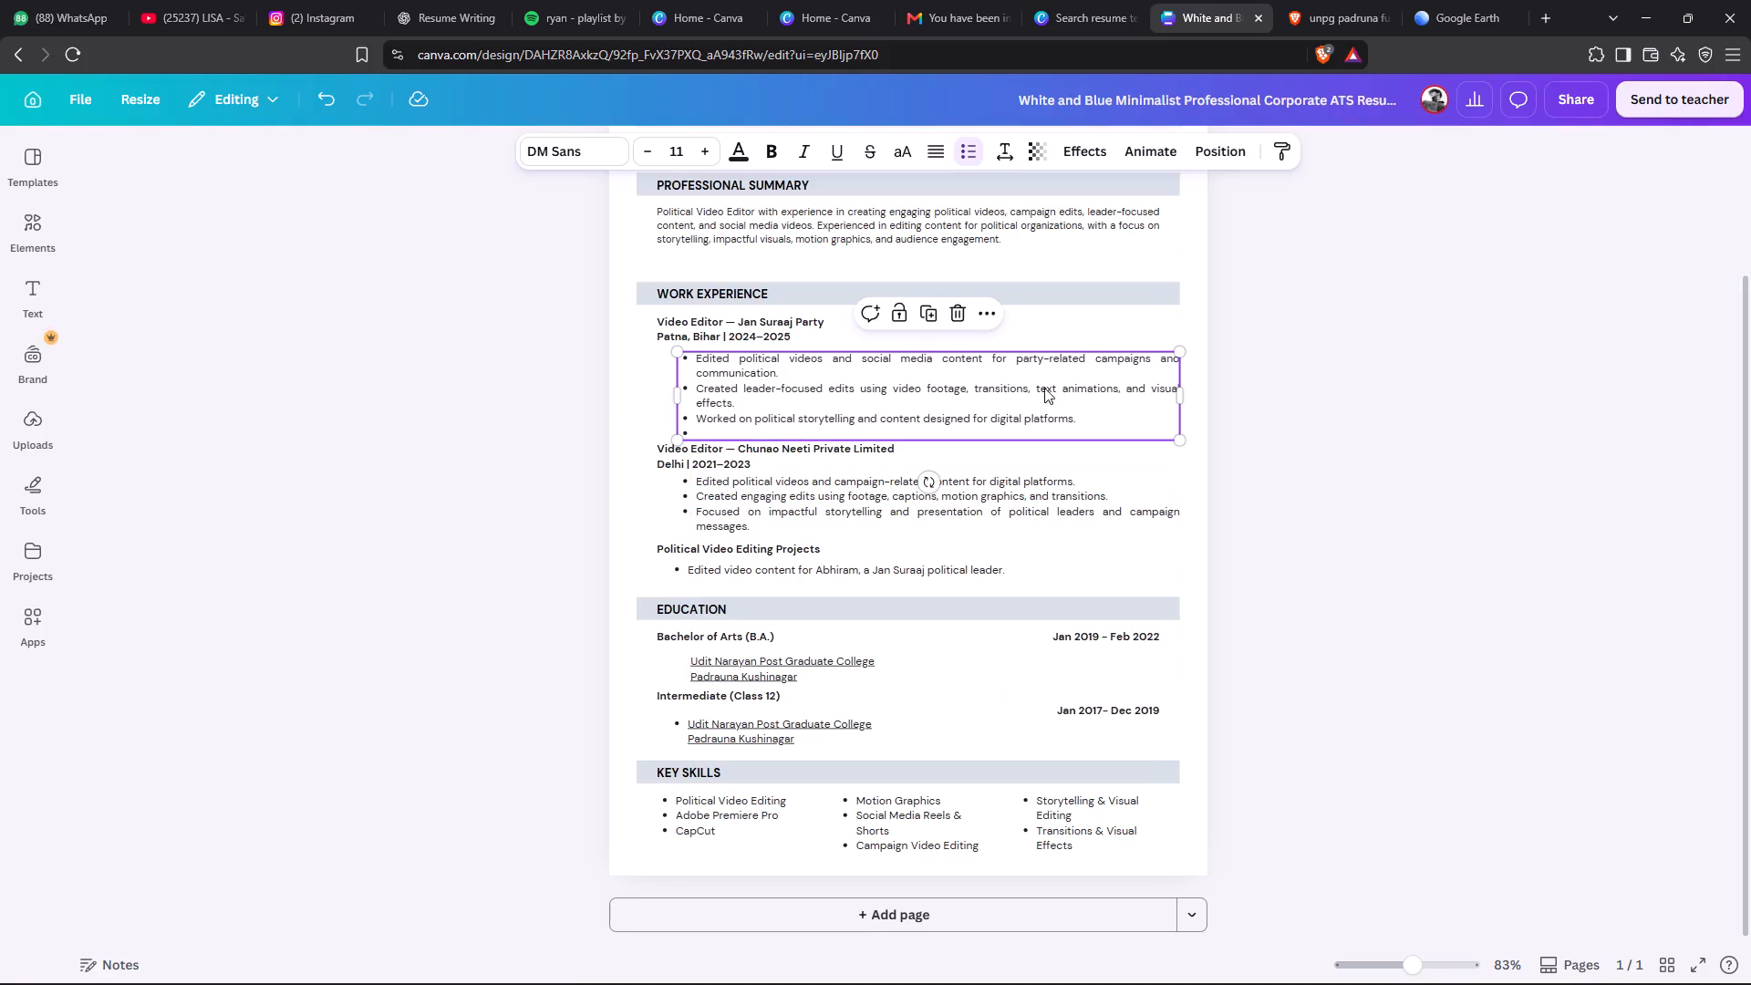
pyautogui.click(1272, 430)
pyautogui.moveTo(947, 496); pyautogui.dragTo(945, 496)
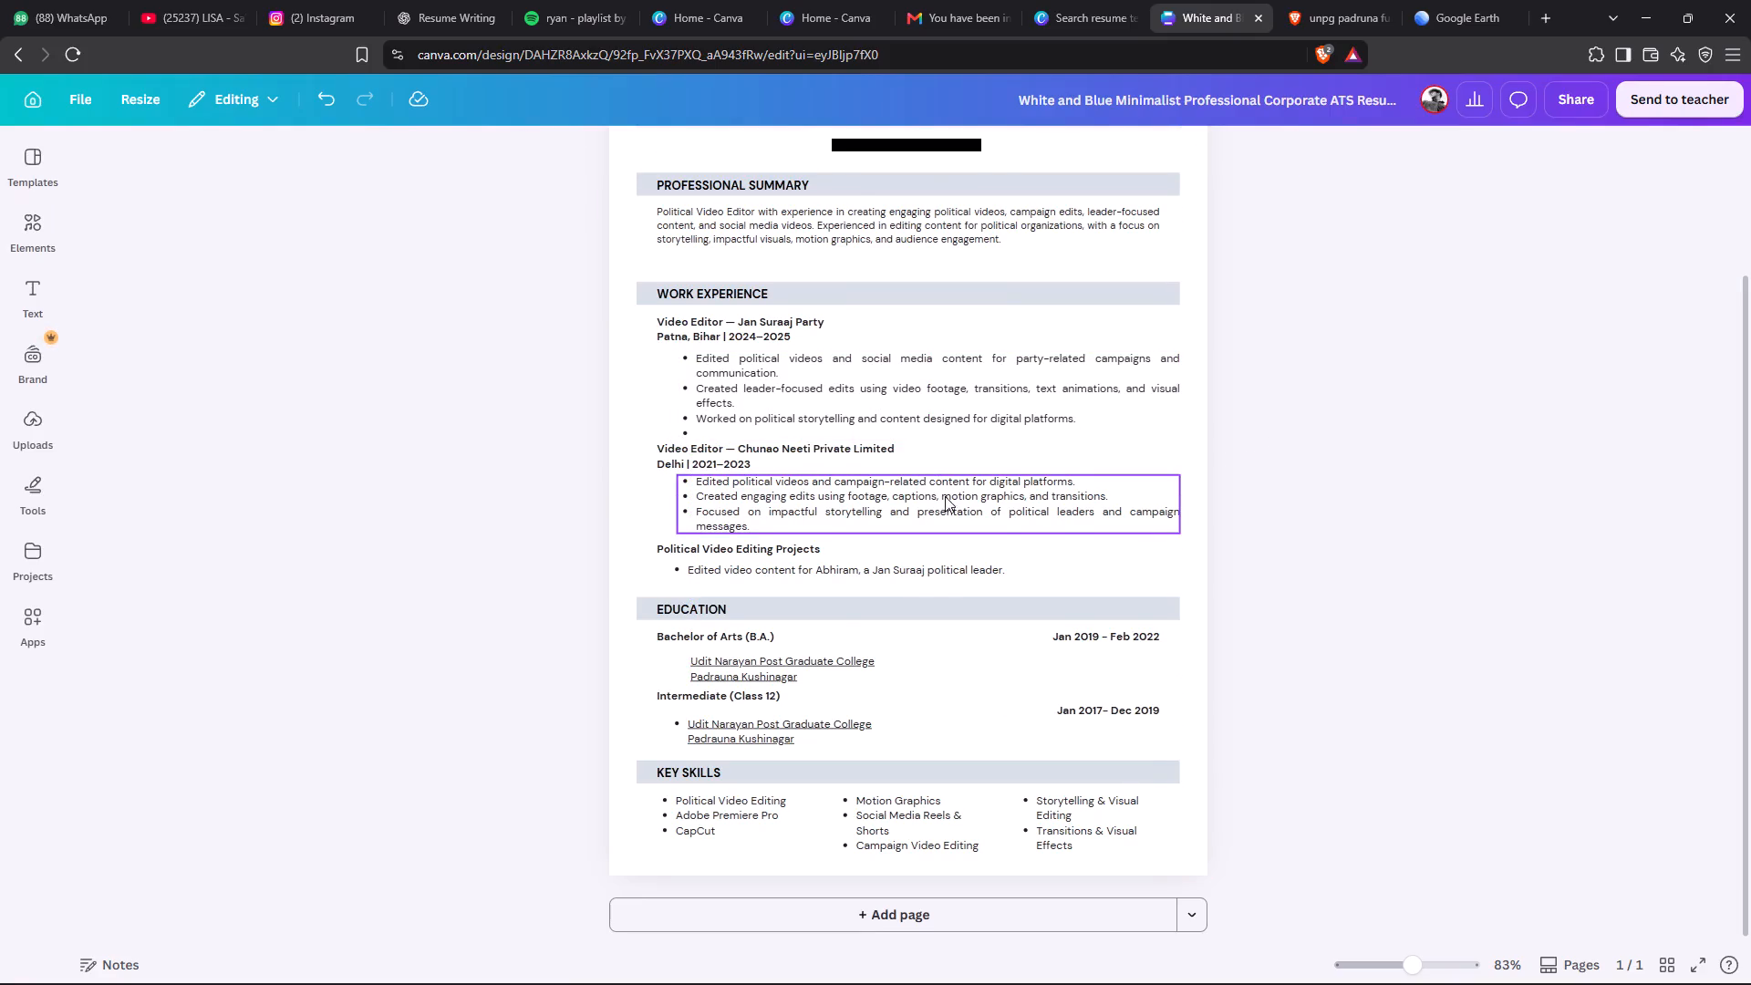
pyautogui.moveTo(945, 496); pyautogui.dragTo(938, 496)
pyautogui.moveTo(945, 399); pyautogui.dragTo(939, 399)
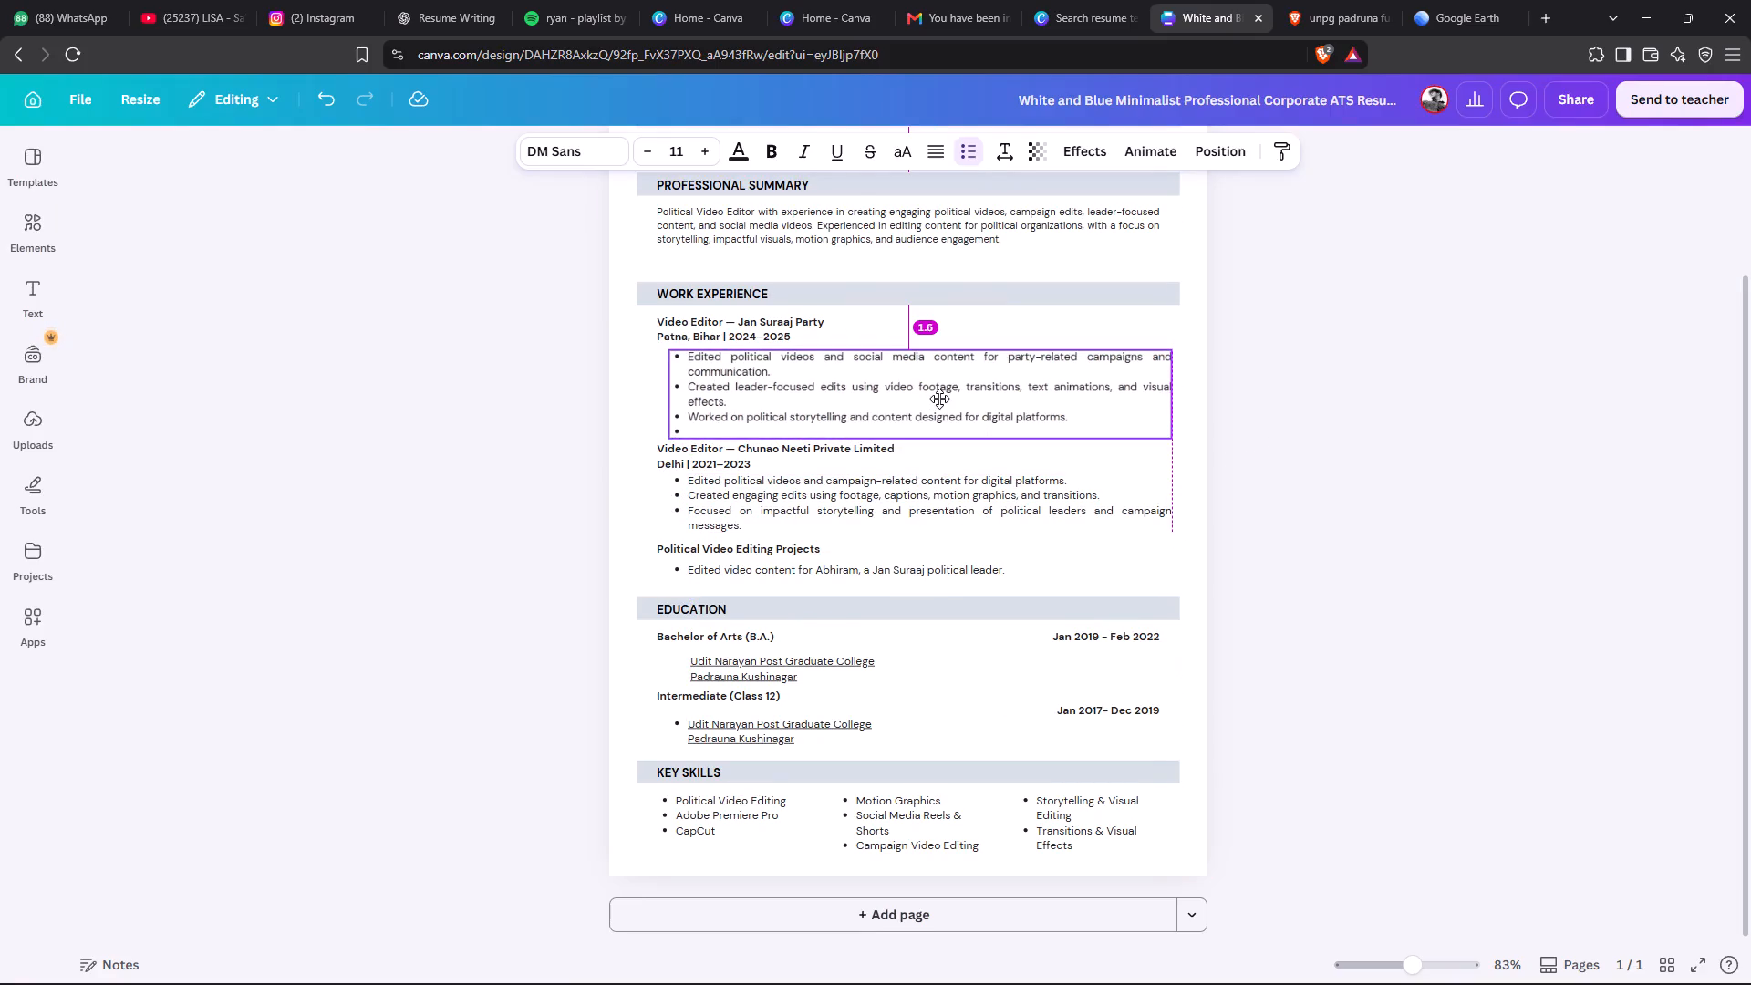
pyautogui.moveTo(939, 399); pyautogui.dragTo(940, 400)
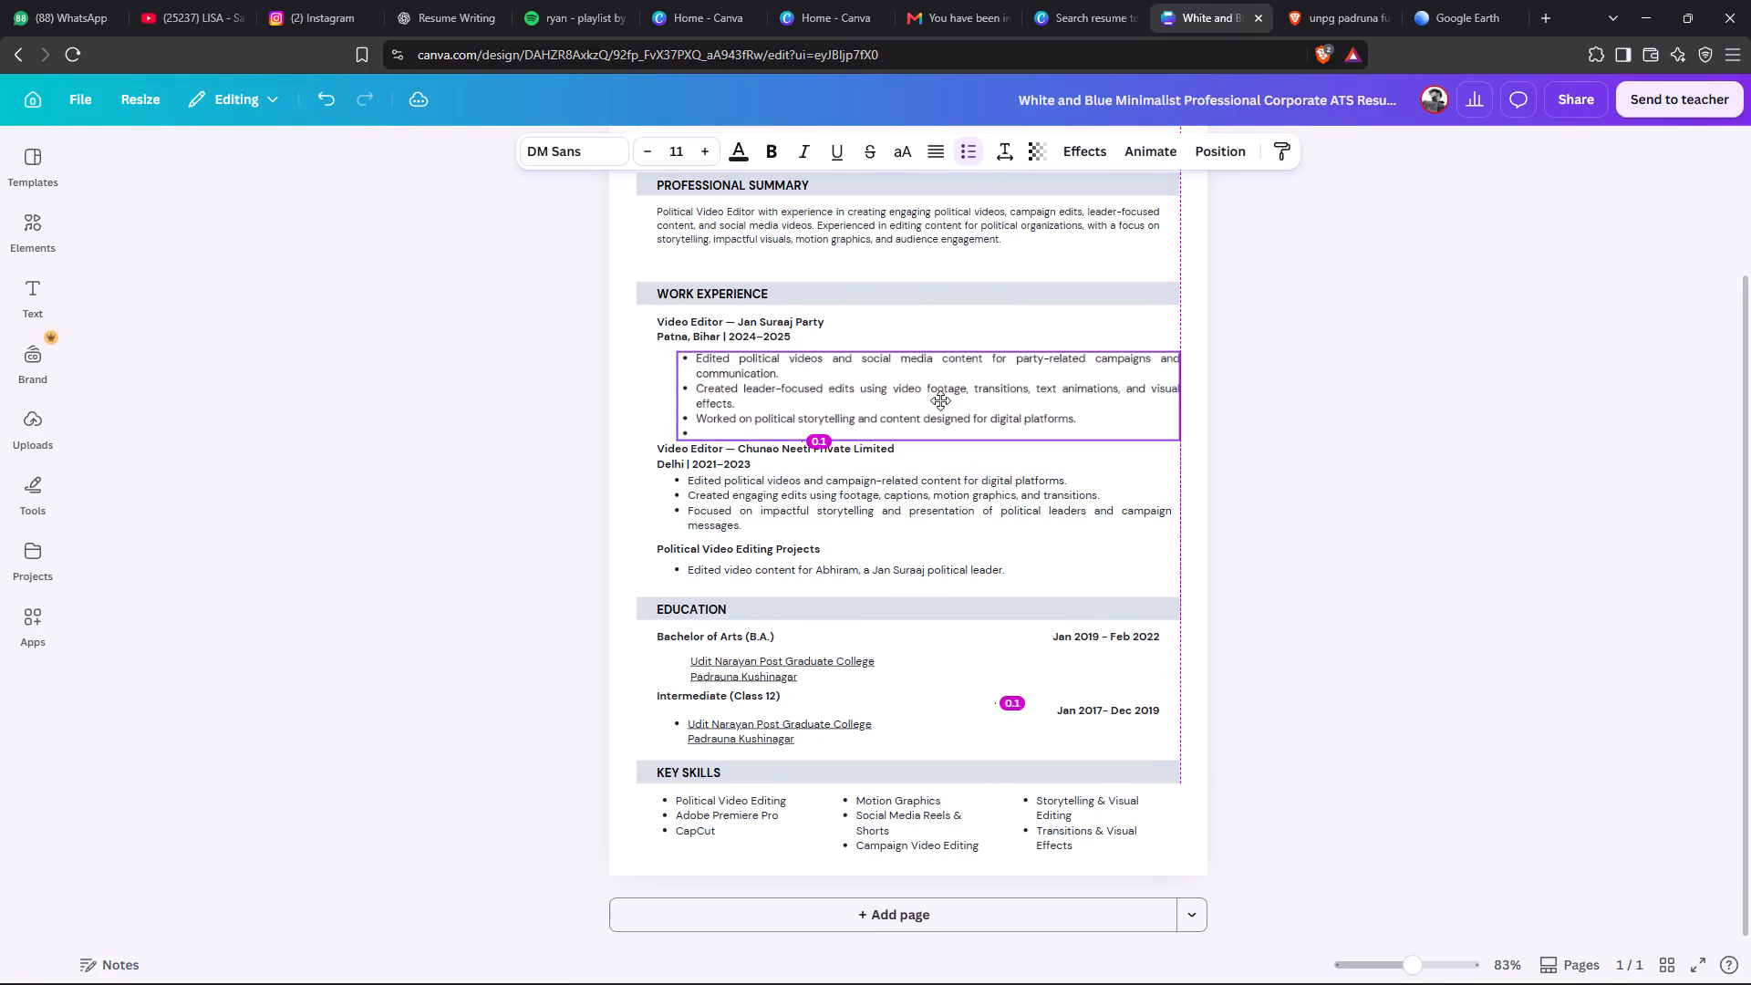
pyautogui.moveTo(940, 400); pyautogui.dragTo(936, 399)
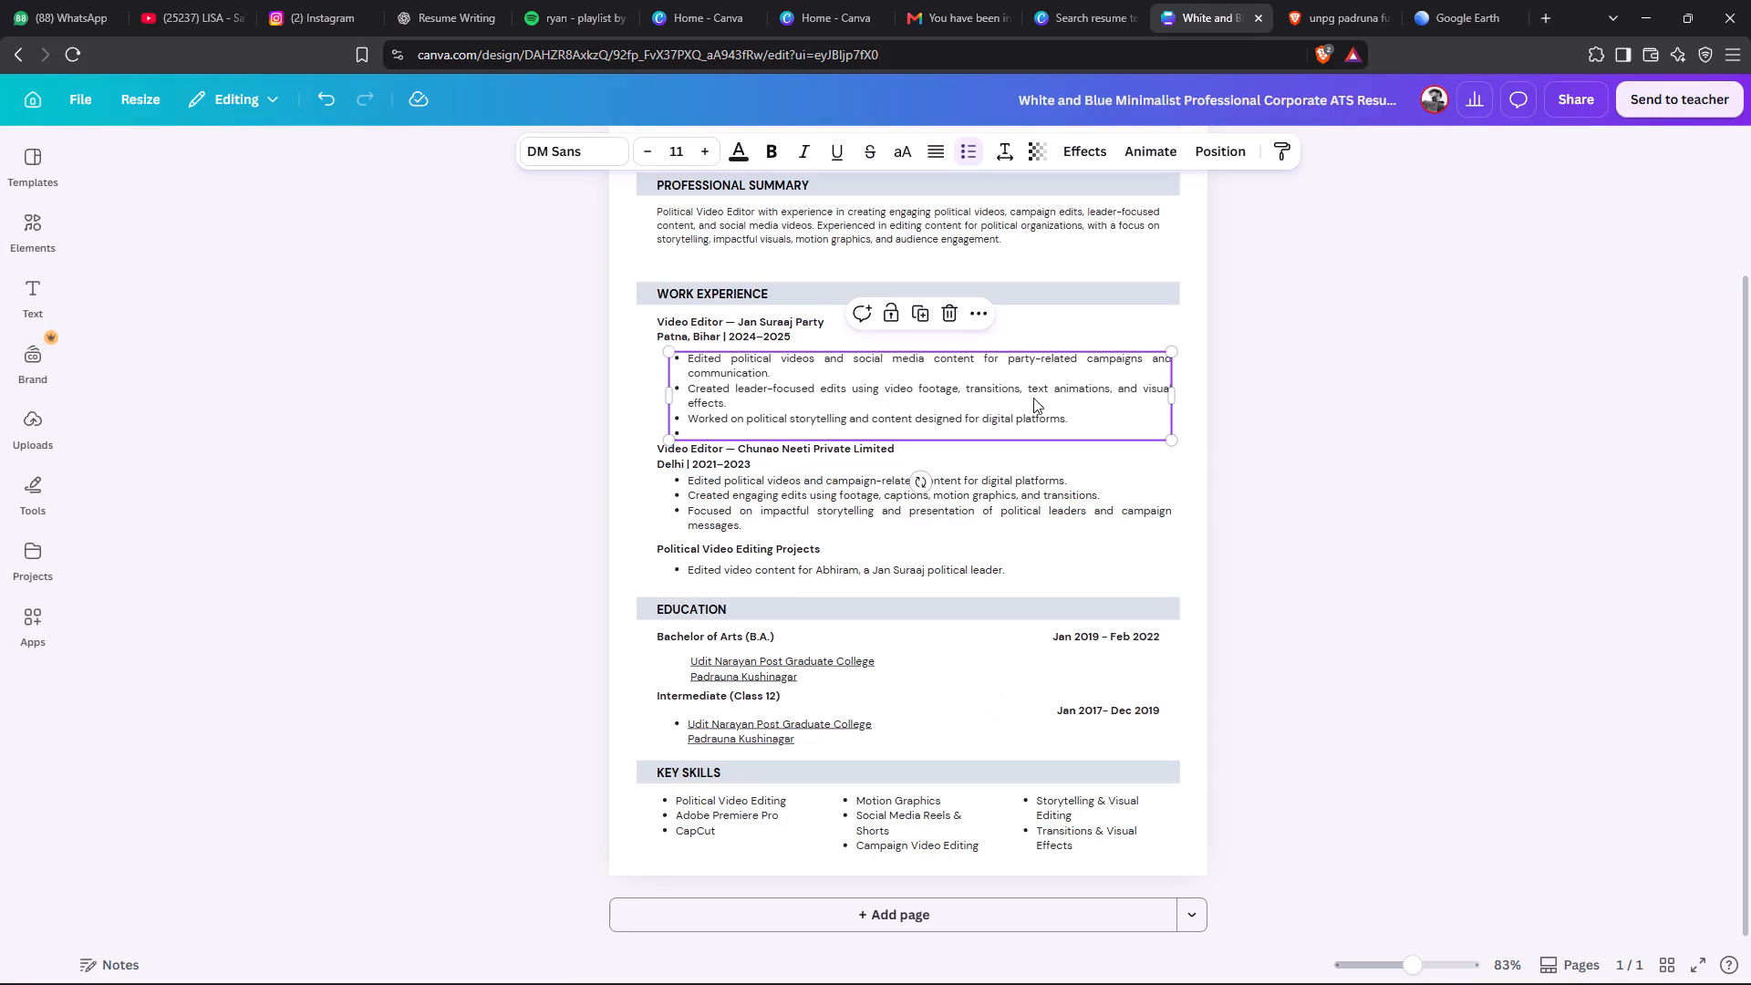
# Remove the empty last bullet from the Jan Suraaj Party list.
pyautogui.click(847, 431)
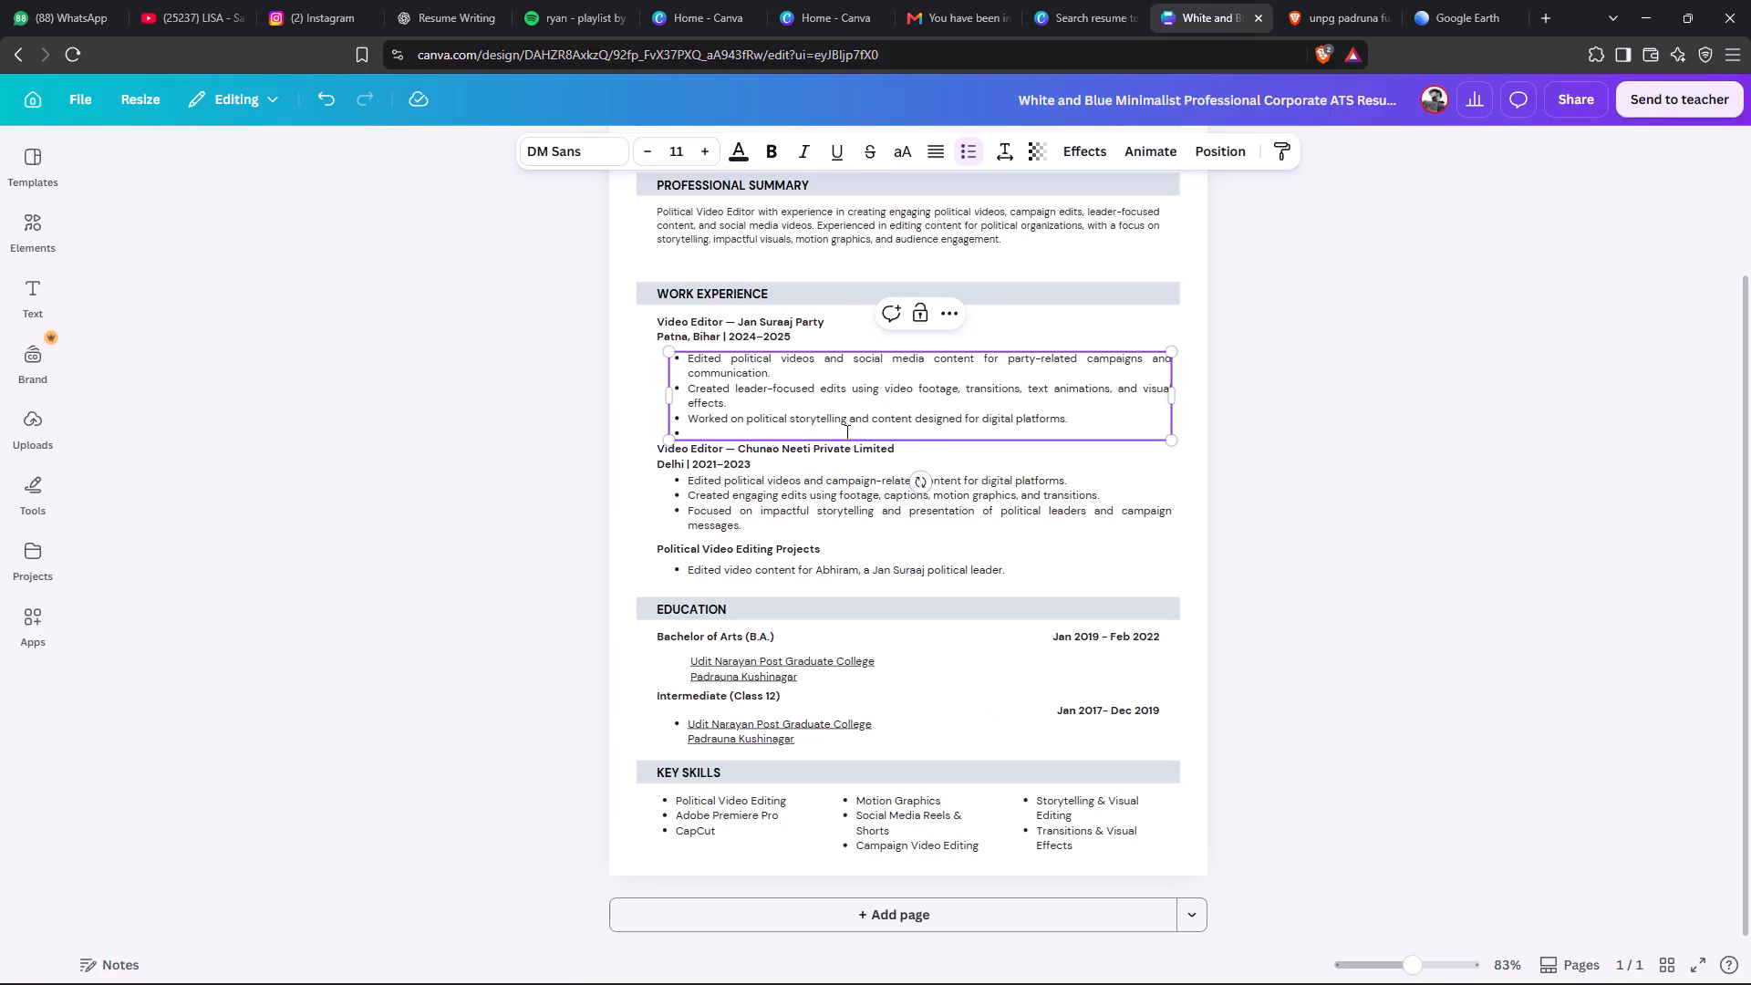
pyautogui.press('BackSpace')
pyautogui.press('BackSpace')
pyautogui.click(1333, 395)
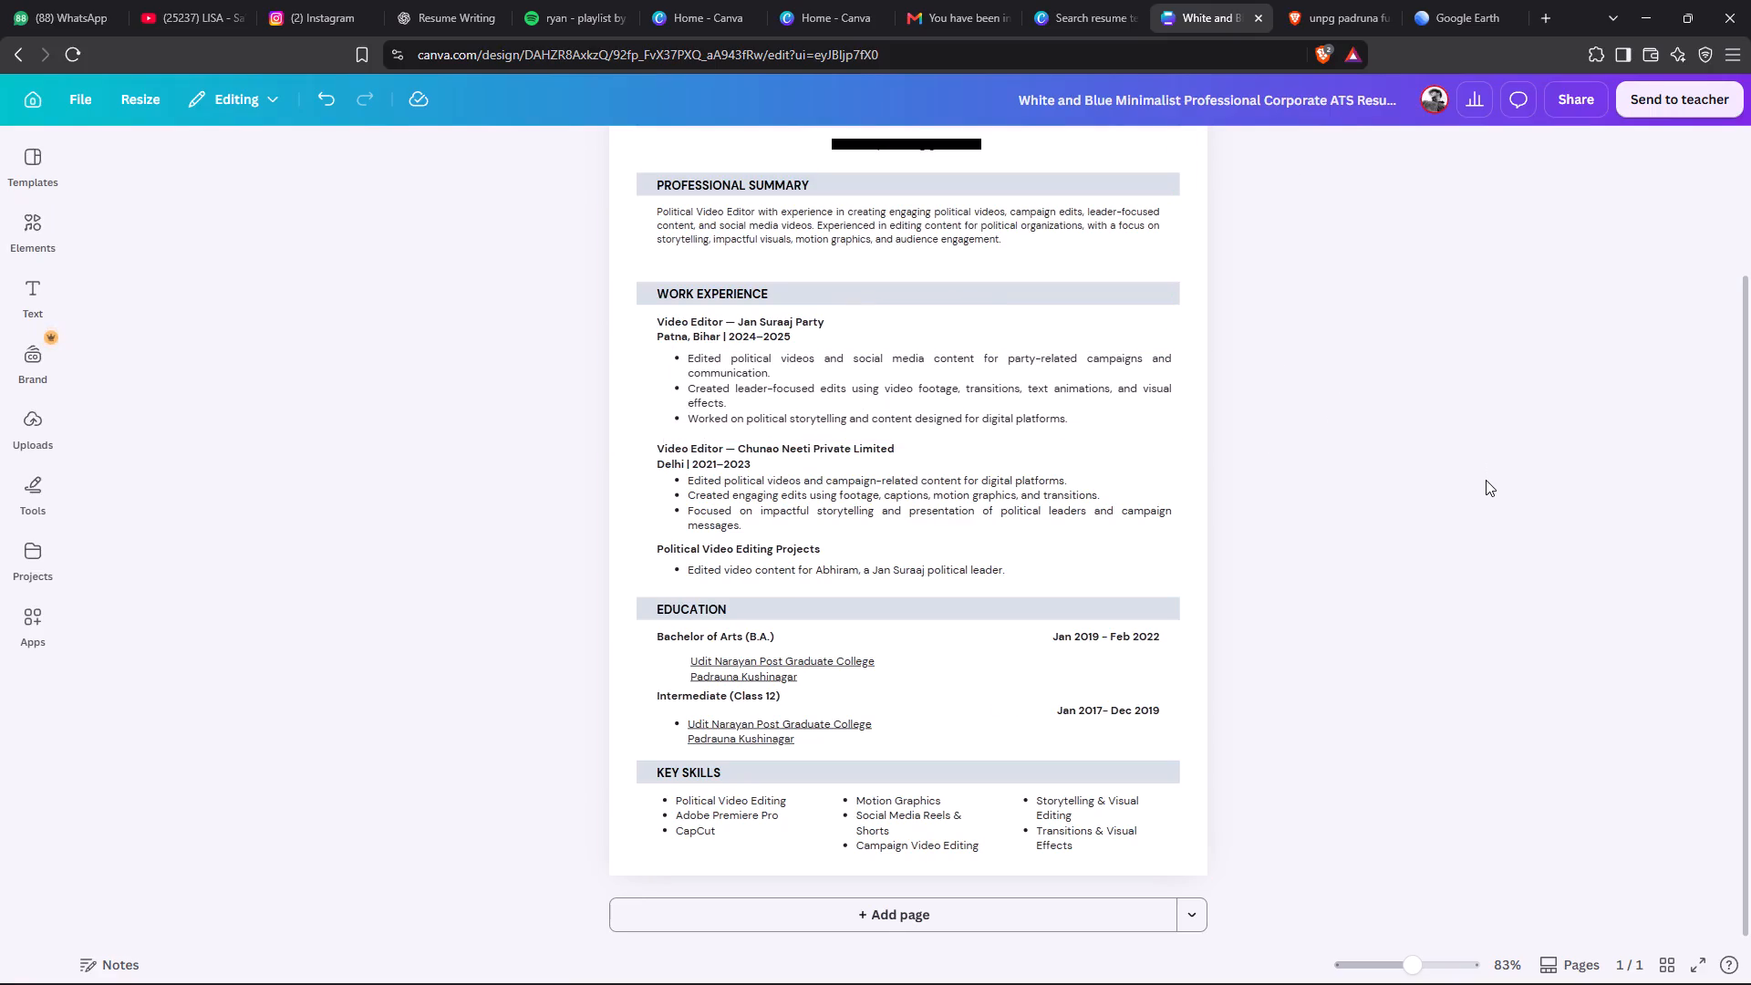
pyautogui.scroll(4, 1452, 494)
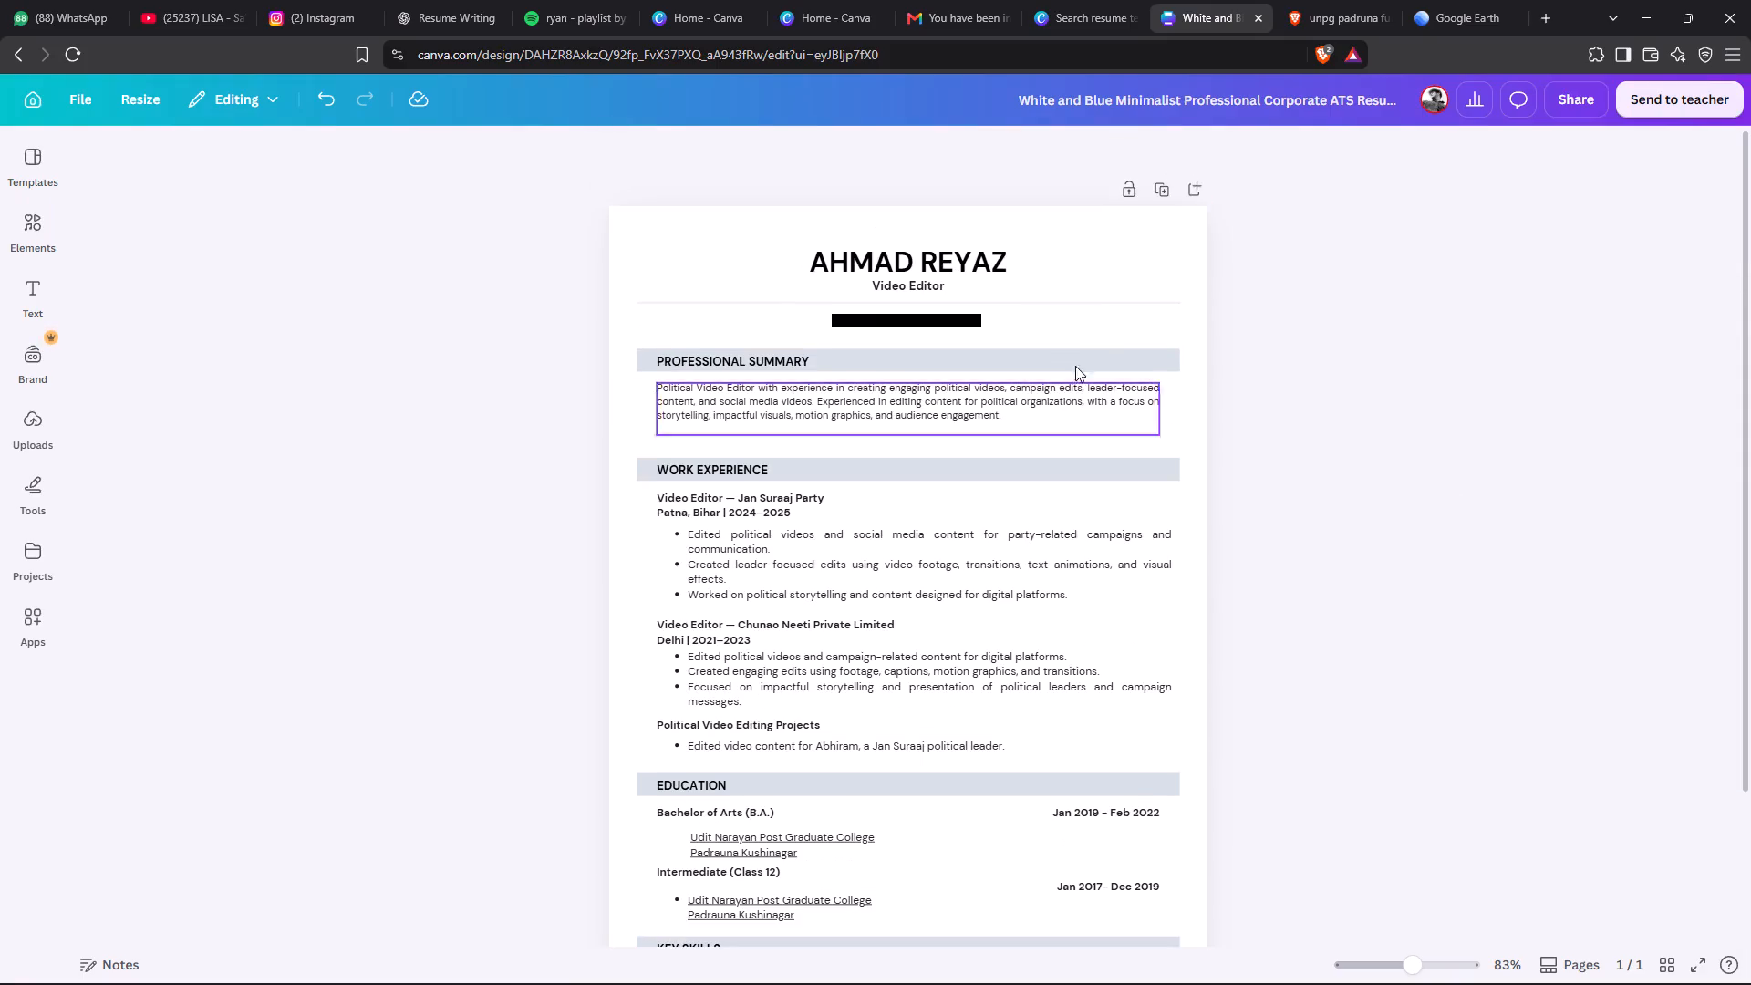
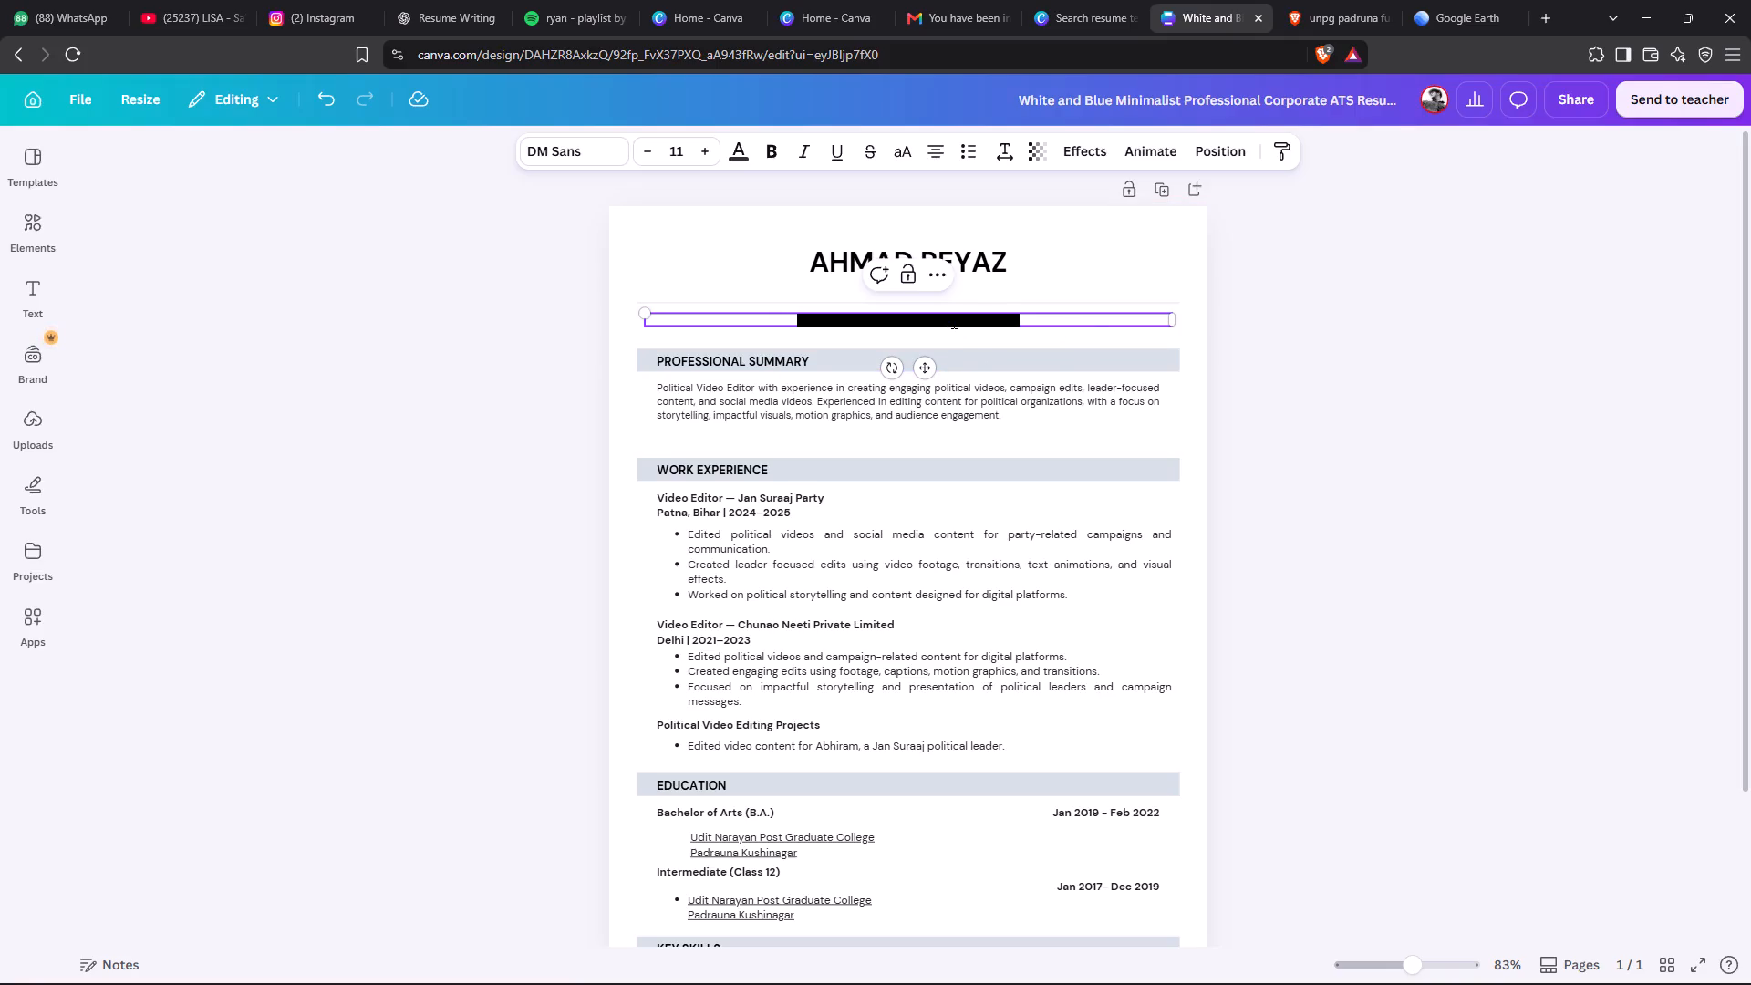
# Add a comma to the contact details line under the Video Editor title.
pyautogui.press(',')
pyautogui.click(1286, 346)
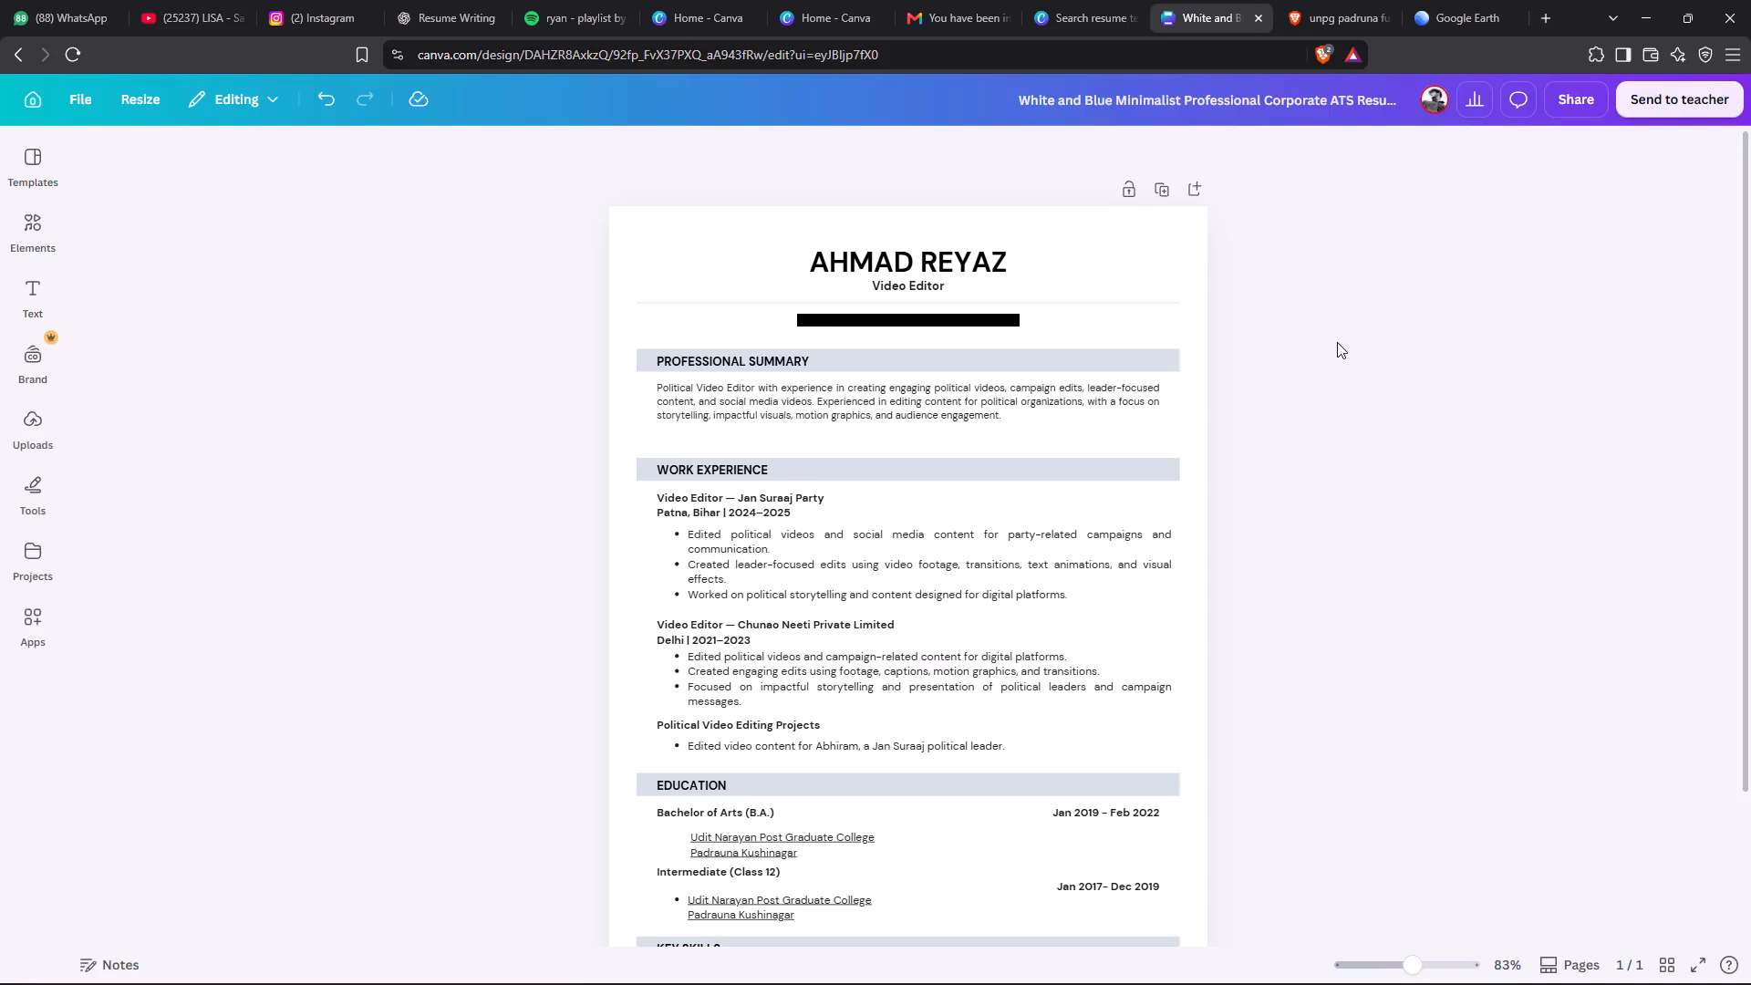
# Select the paragraph text box under Professional Summary.
pyautogui.scroll(-3, 1317, 350)
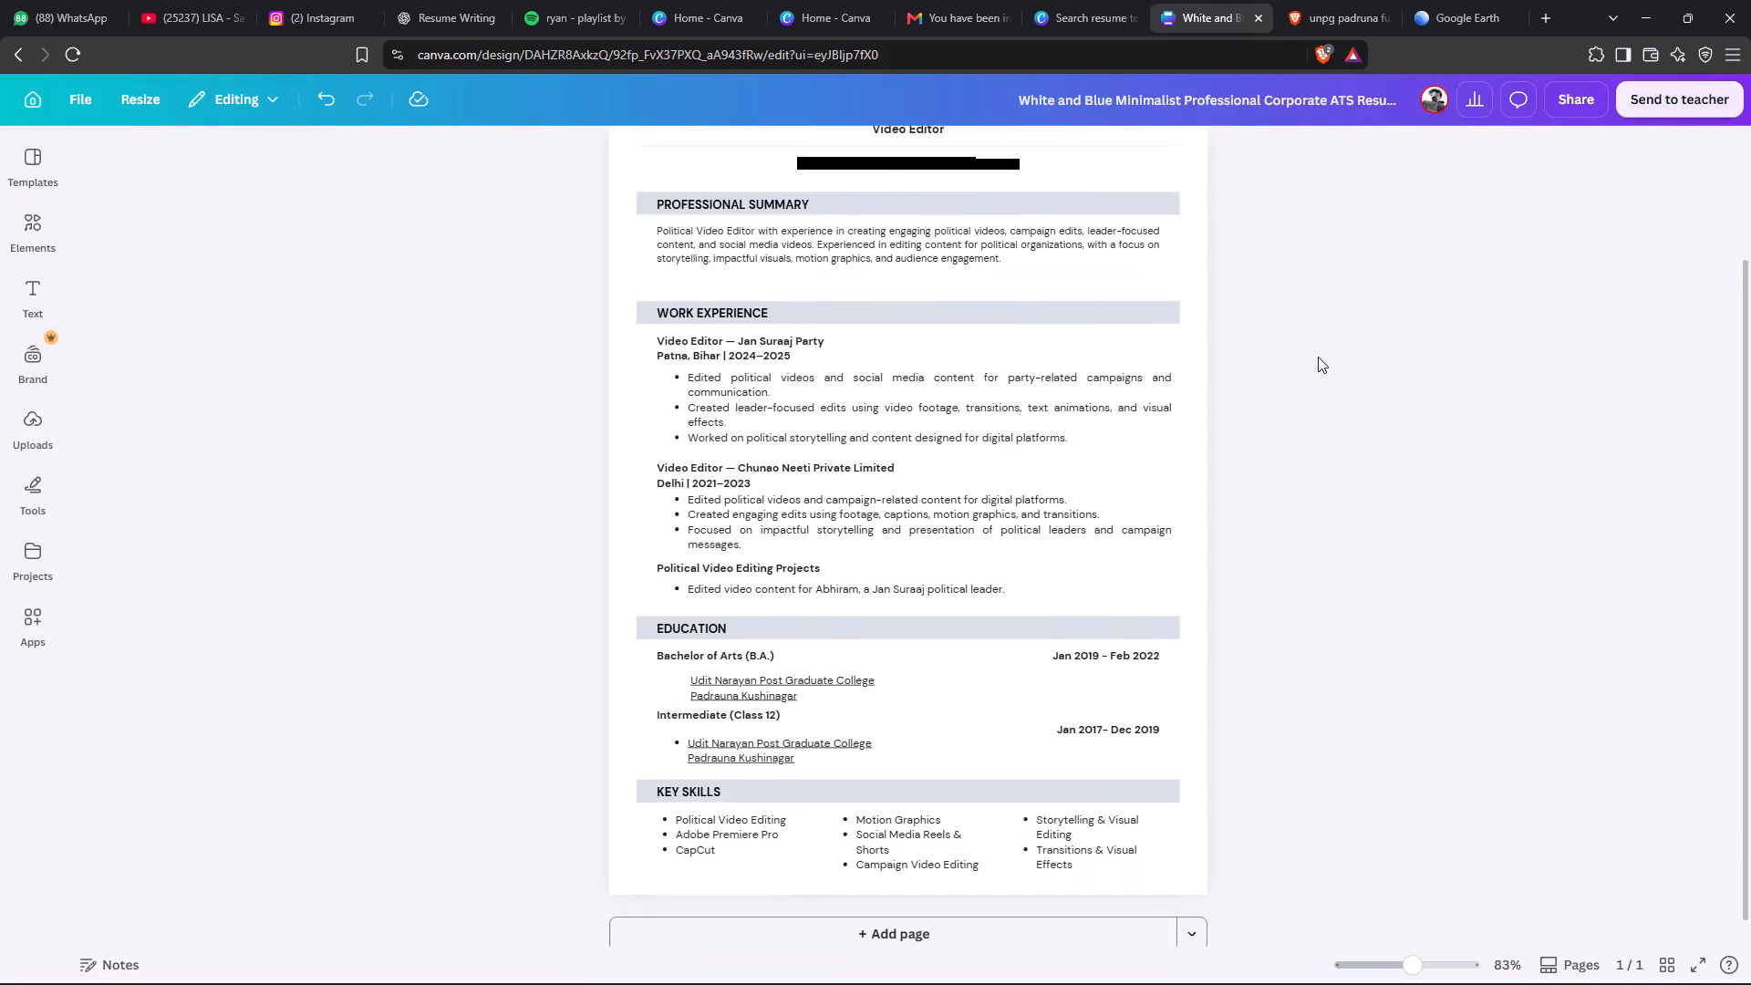
pyautogui.scroll(4, 1321, 358)
pyautogui.scroll(-2, 1321, 358)
pyautogui.scroll(1, 1321, 358)
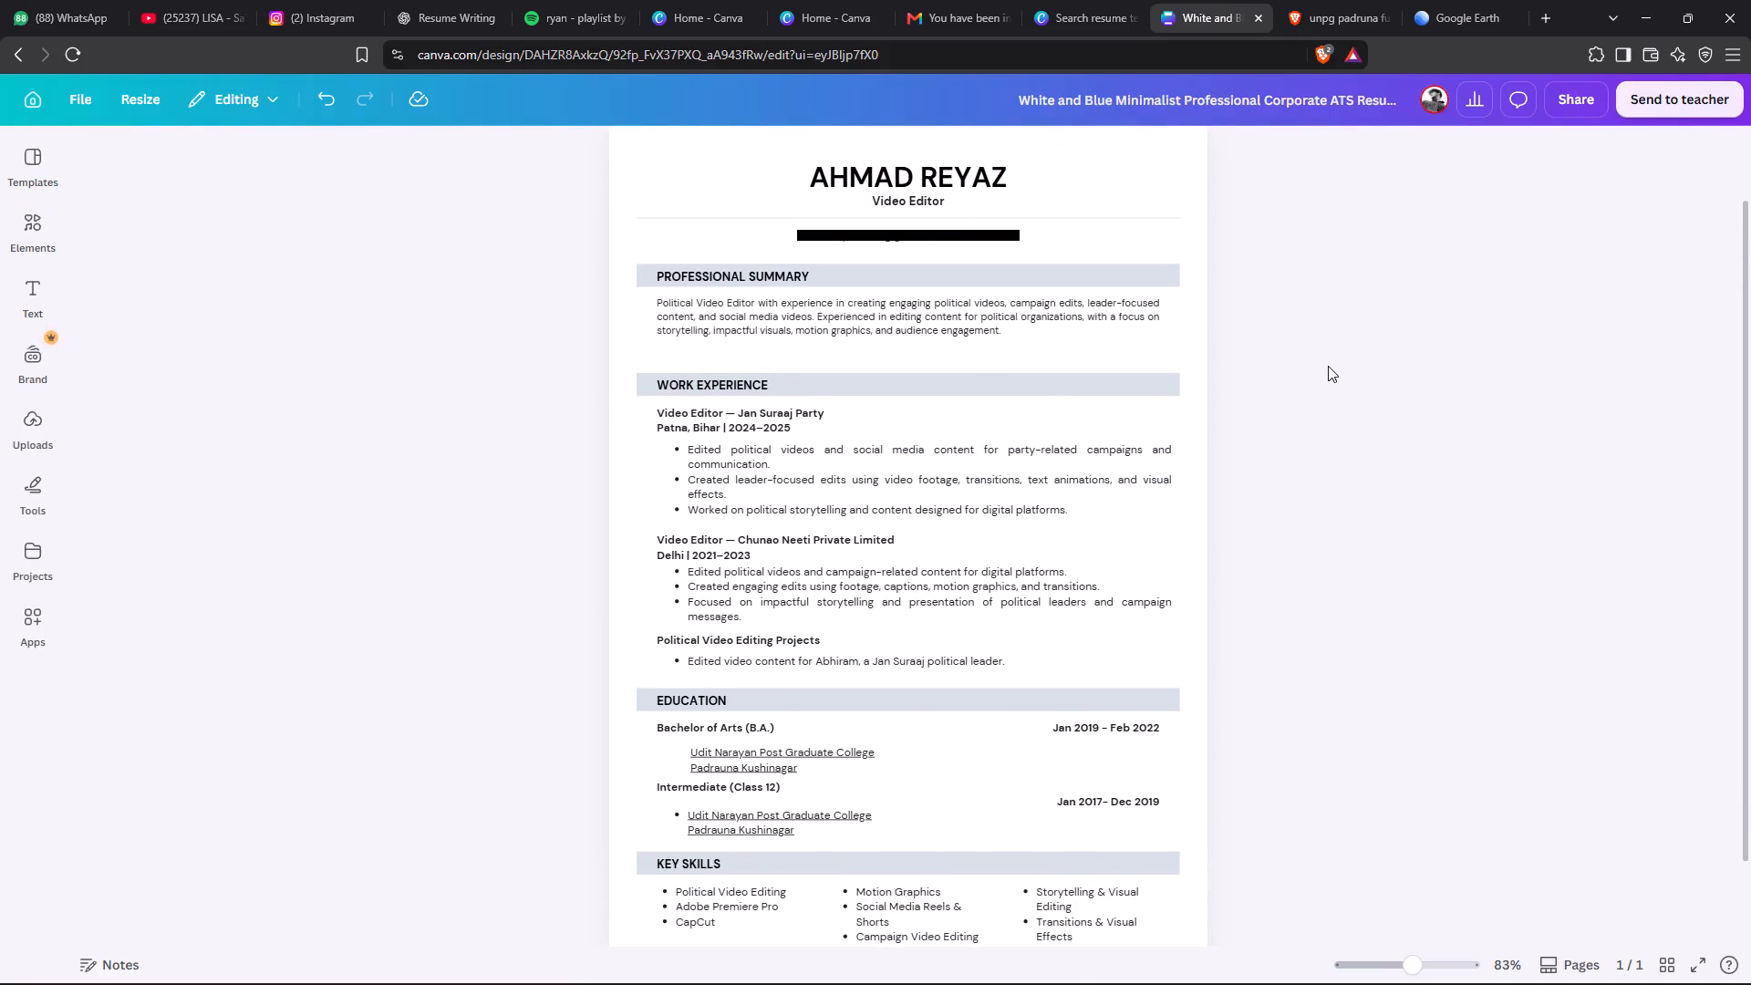
pyautogui.click(903, 321)
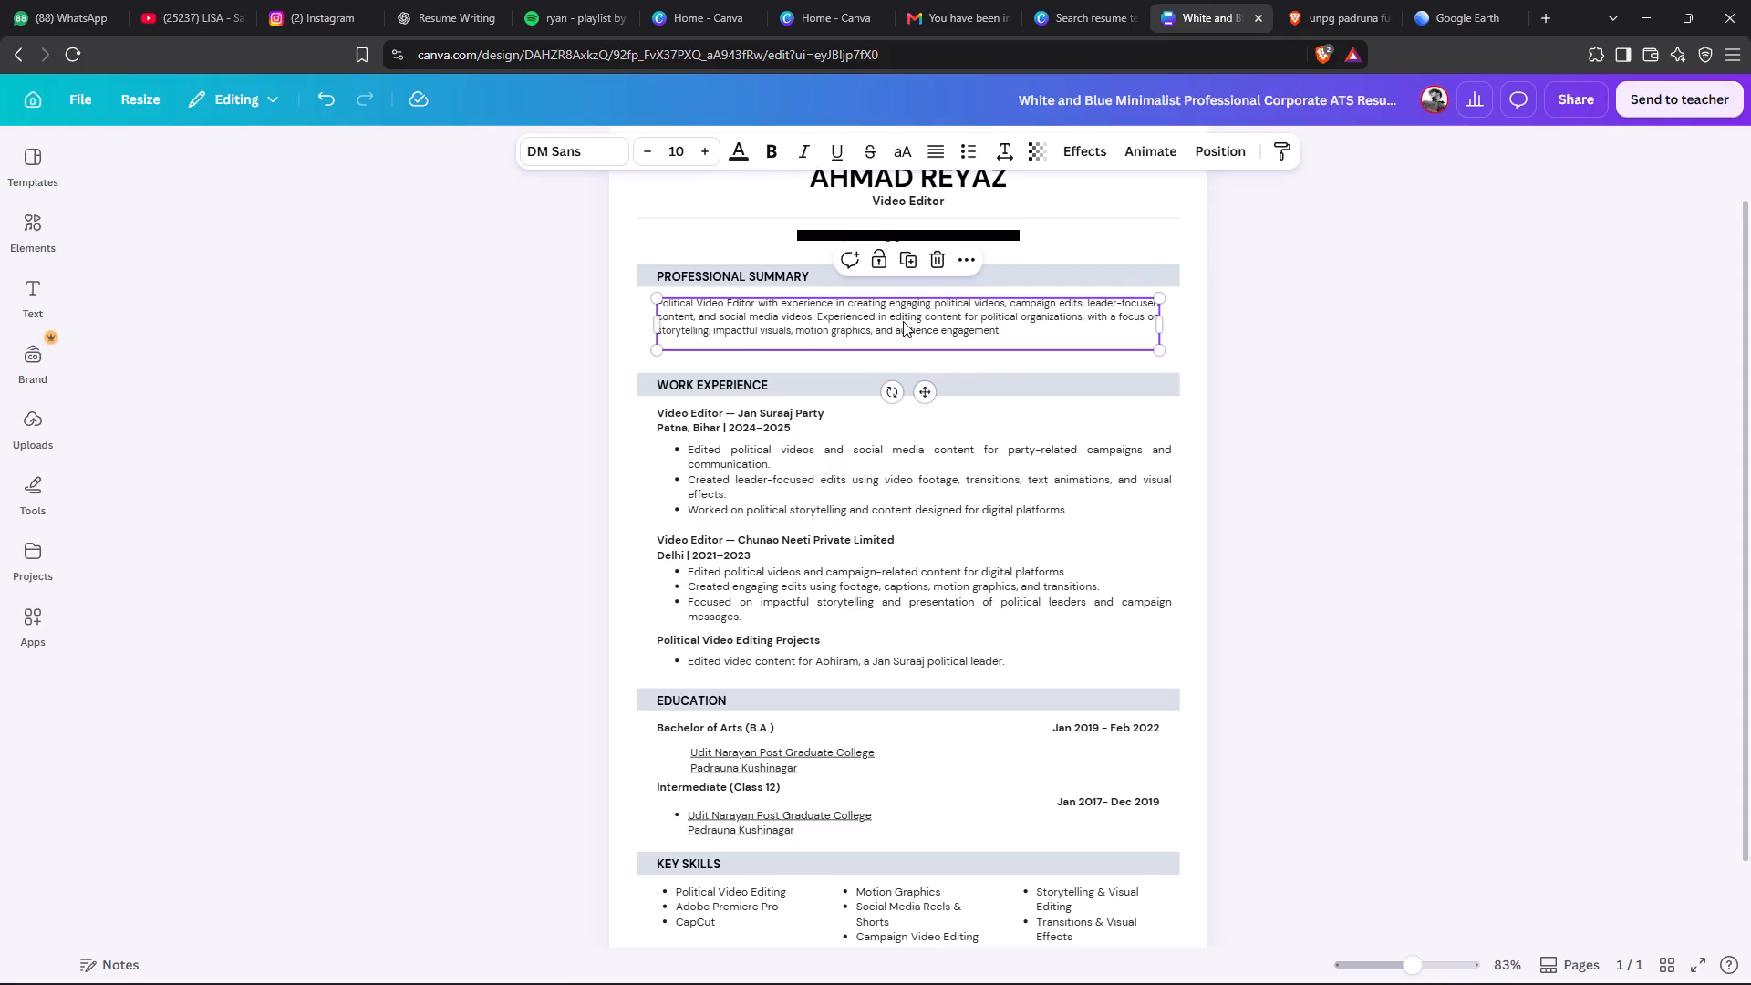
# Select the Bachelor of Arts (B.A.) heading text under Education for editing.
pyautogui.click(1390, 322)
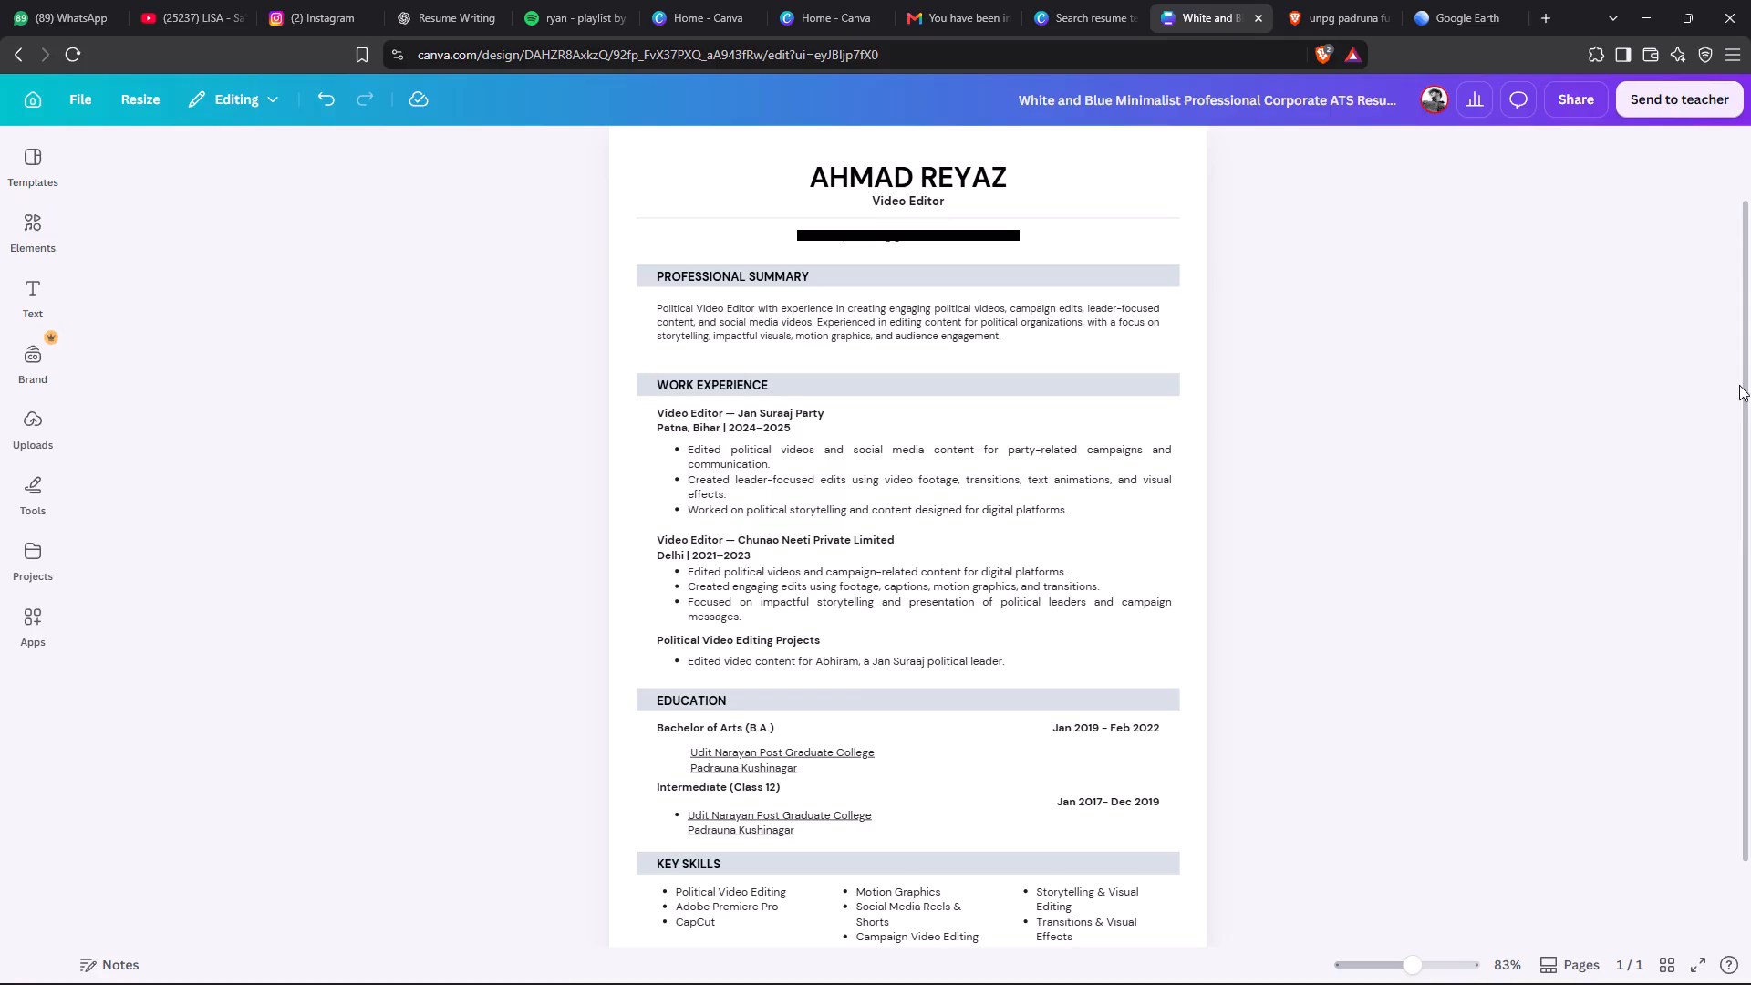
pyautogui.doubleClick(688, 731)
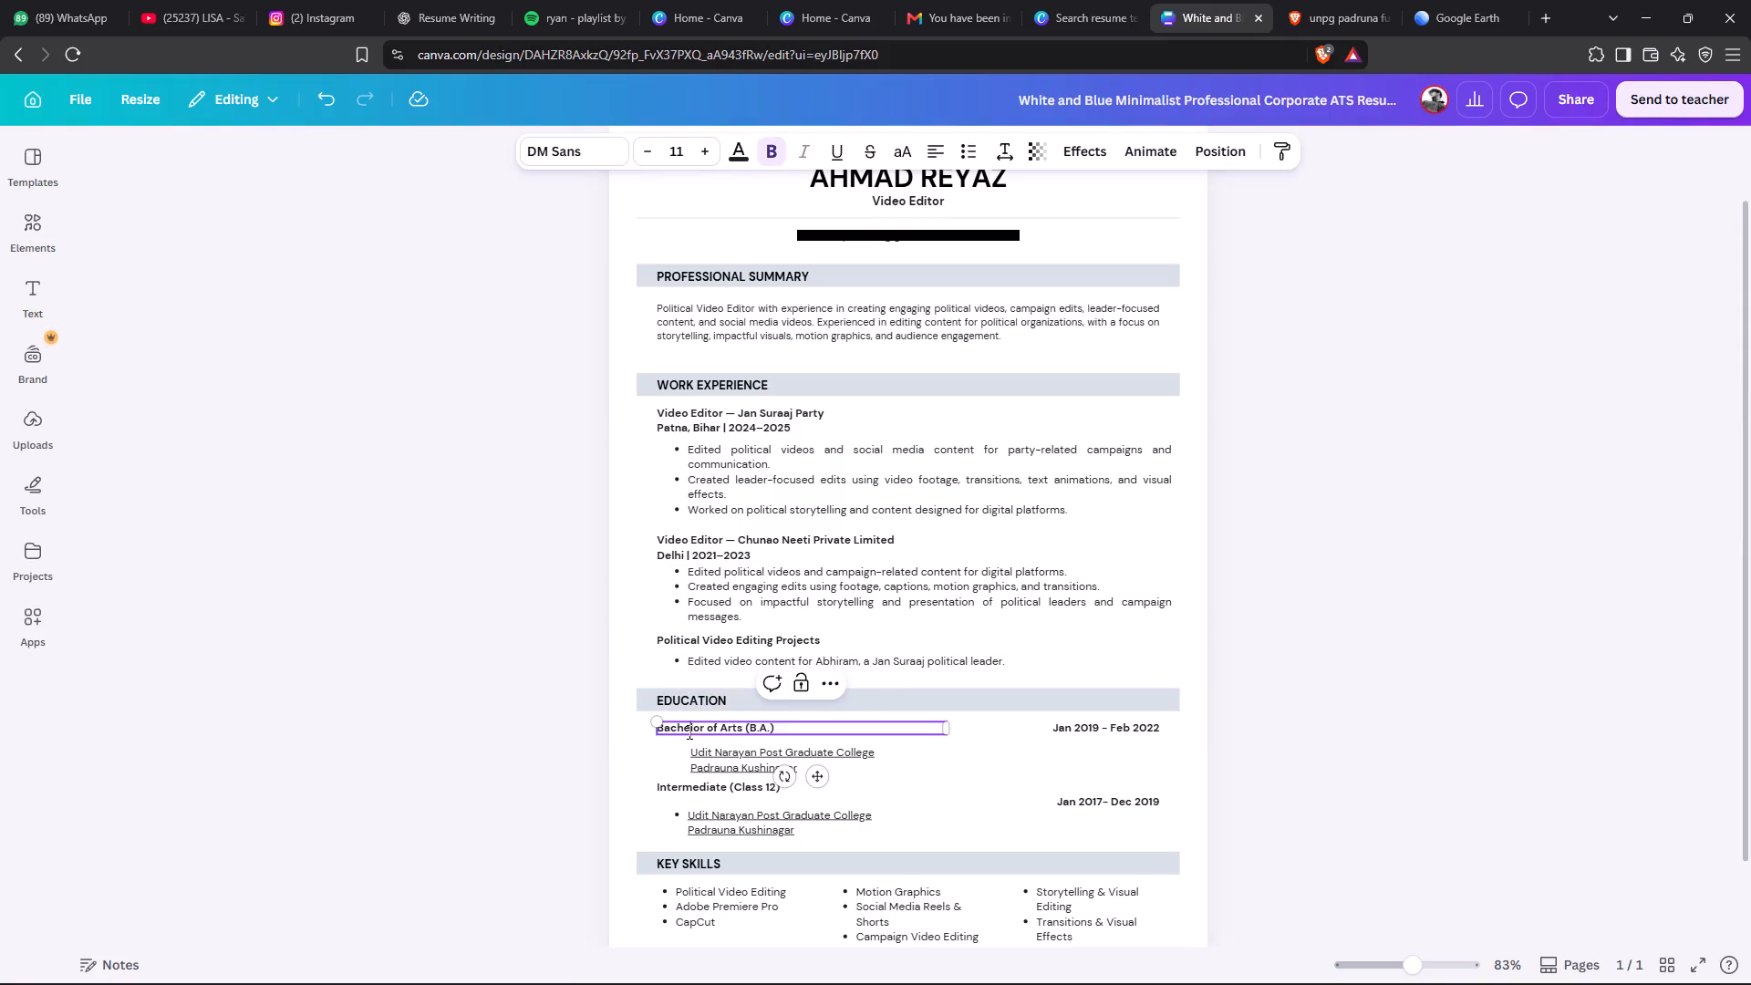
pyautogui.doubleClick(702, 728)
pyautogui.moveTo(779, 726); pyautogui.dragTo(711, 726)
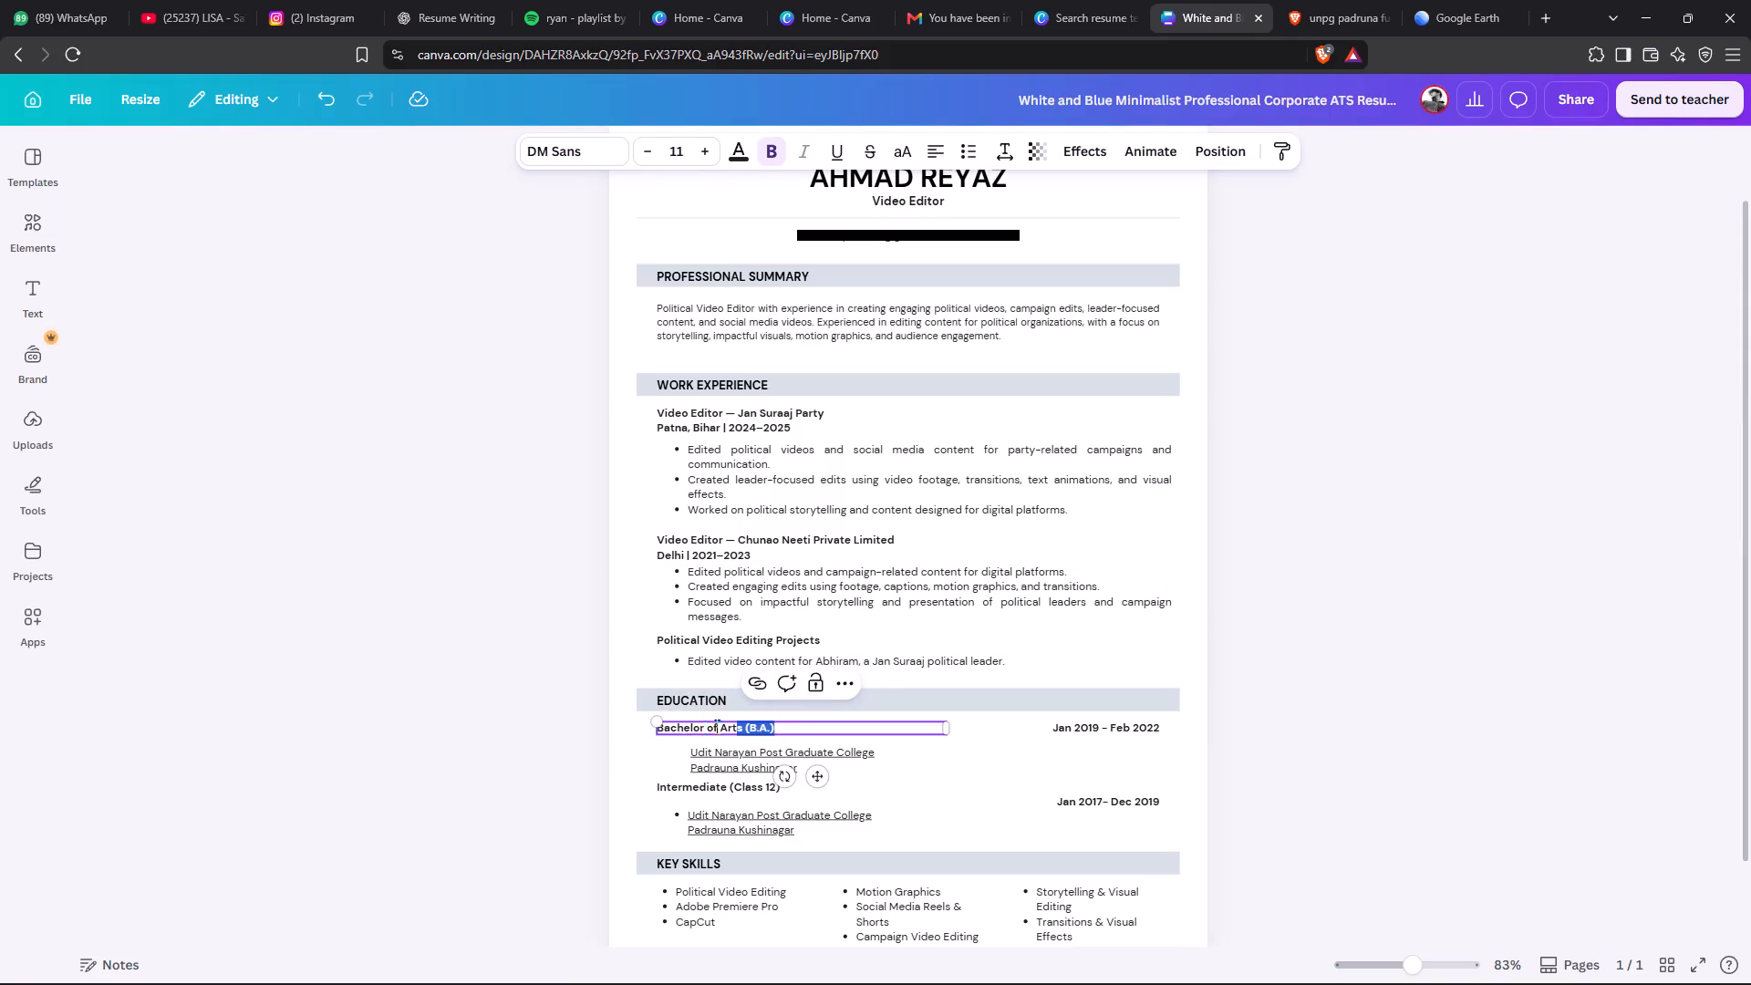
pyautogui.moveTo(711, 726); pyautogui.dragTo(627, 727)
pyautogui.click(794, 729)
pyautogui.moveTo(786, 730); pyautogui.dragTo(665, 730)
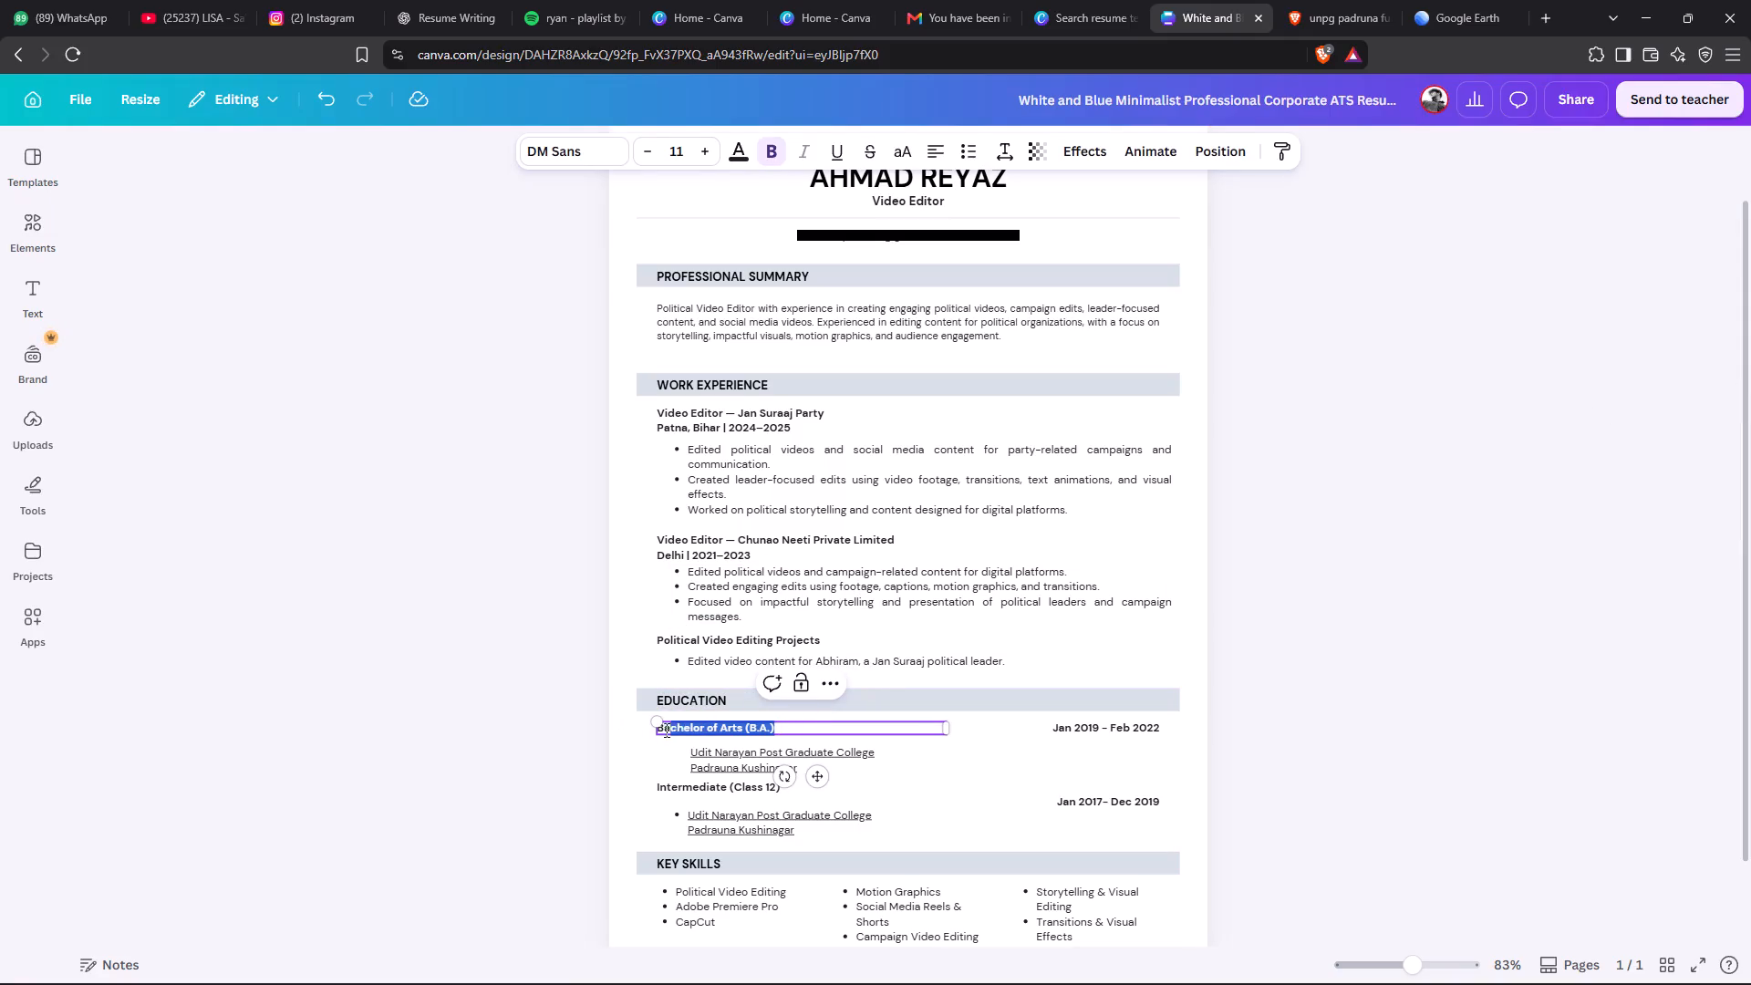
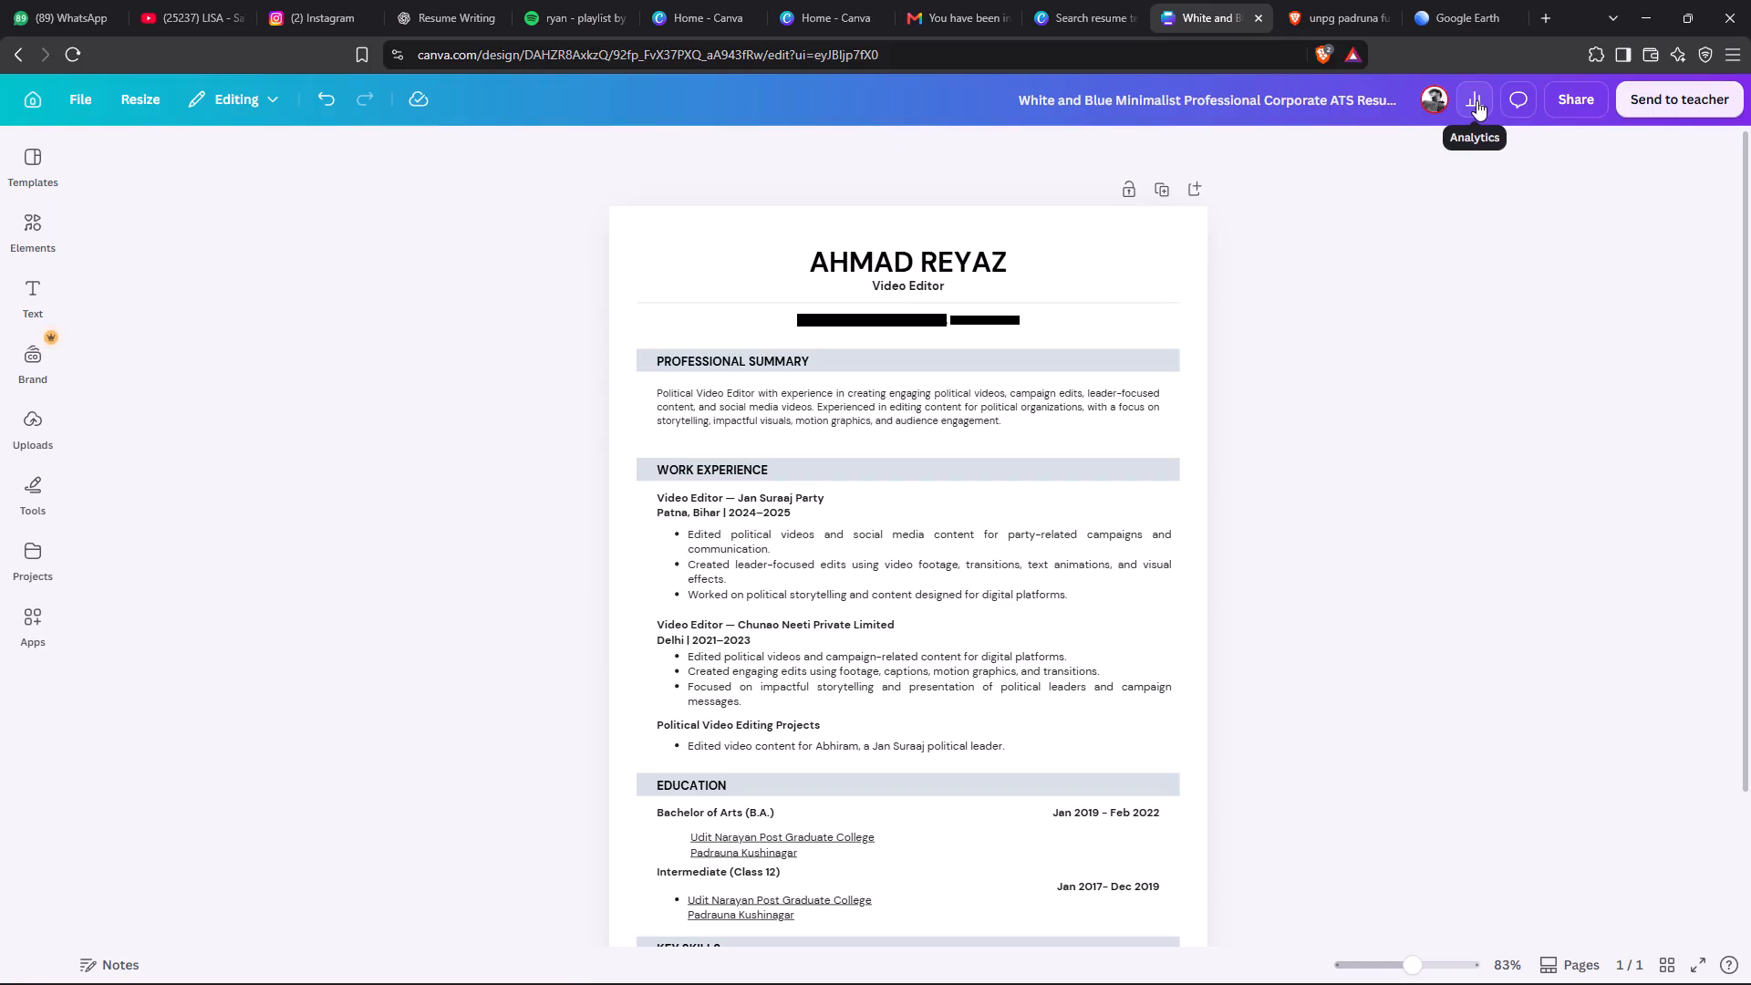
# Open the sharing and export options for the finished resume design.
pyautogui.click(1583, 97)
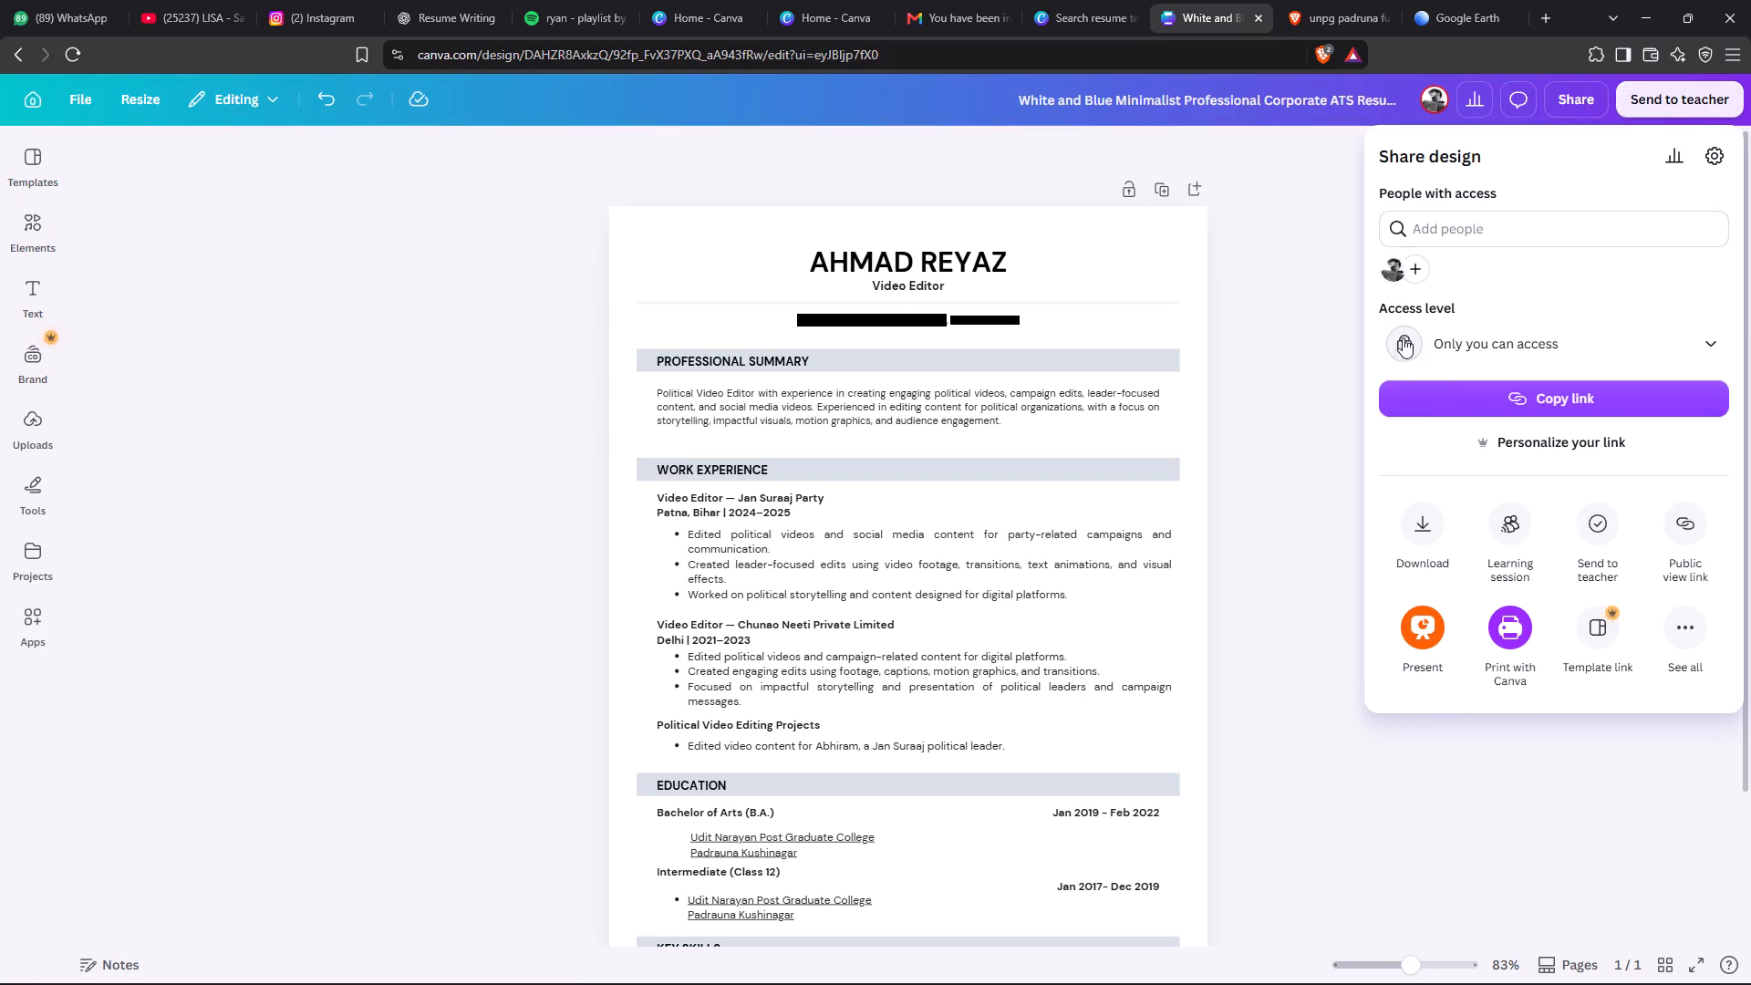
# Download the resume as a digital-preset PDF, choosing the download folder on New Volume (D:) as the save location.
pyautogui.click(1423, 523)
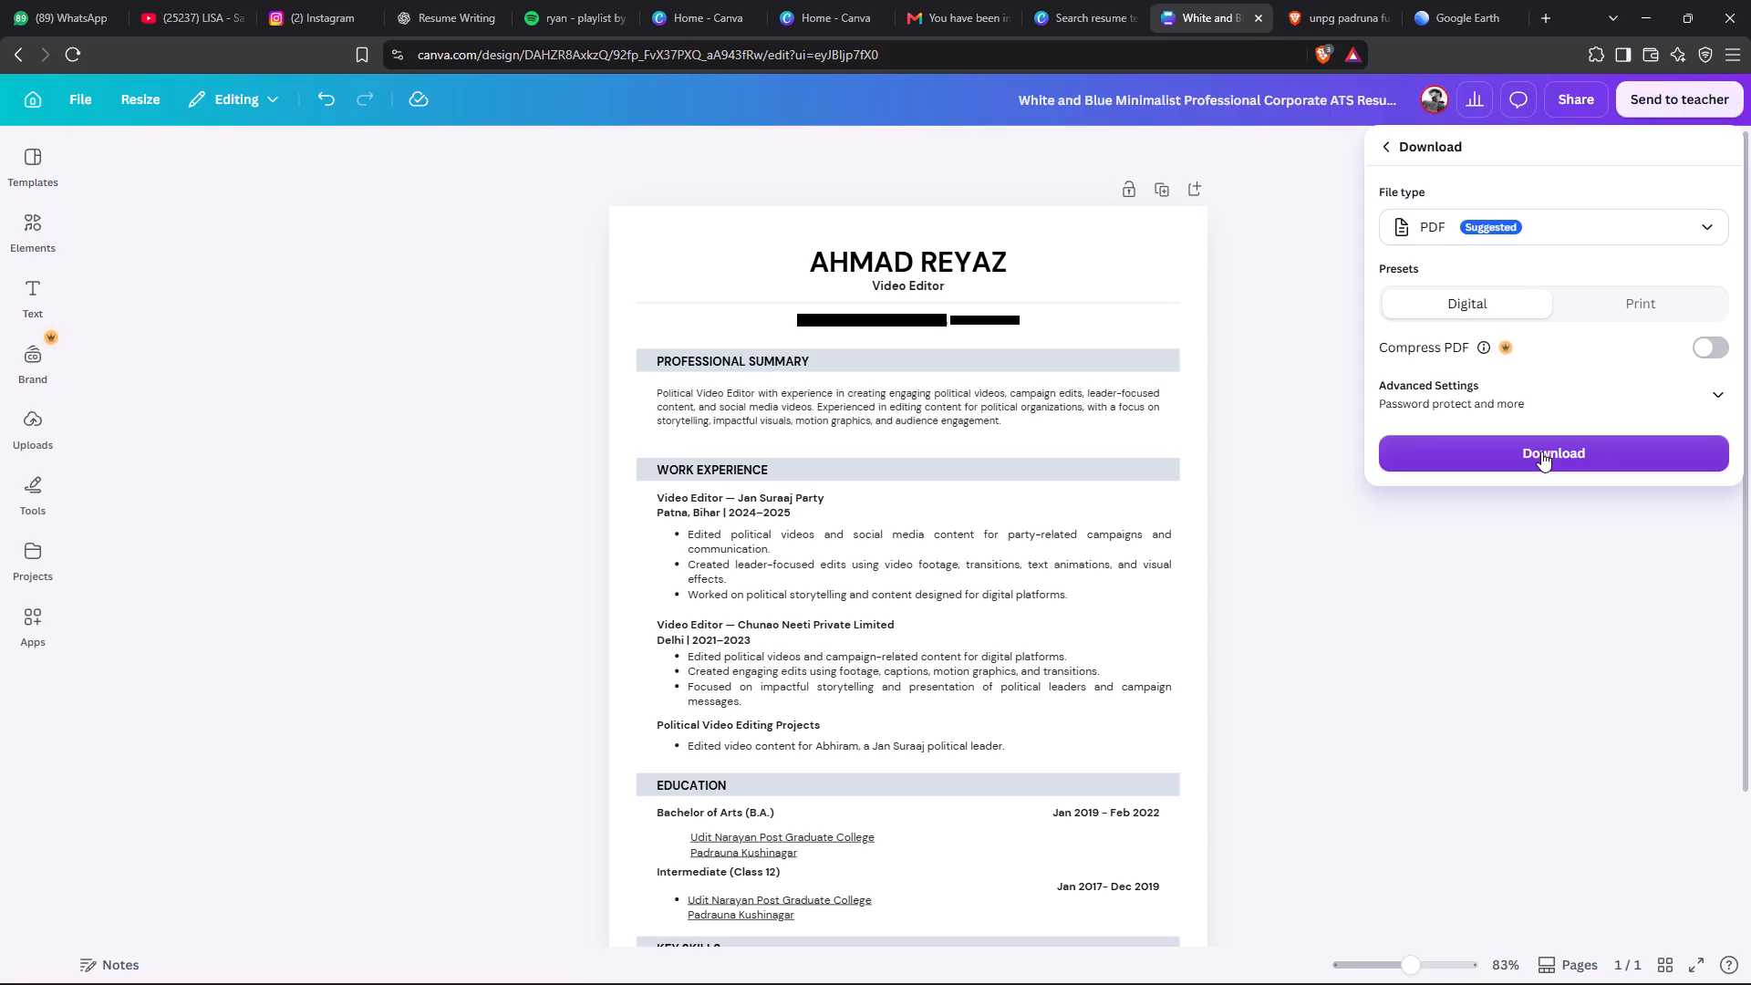
pyautogui.click(1541, 451)
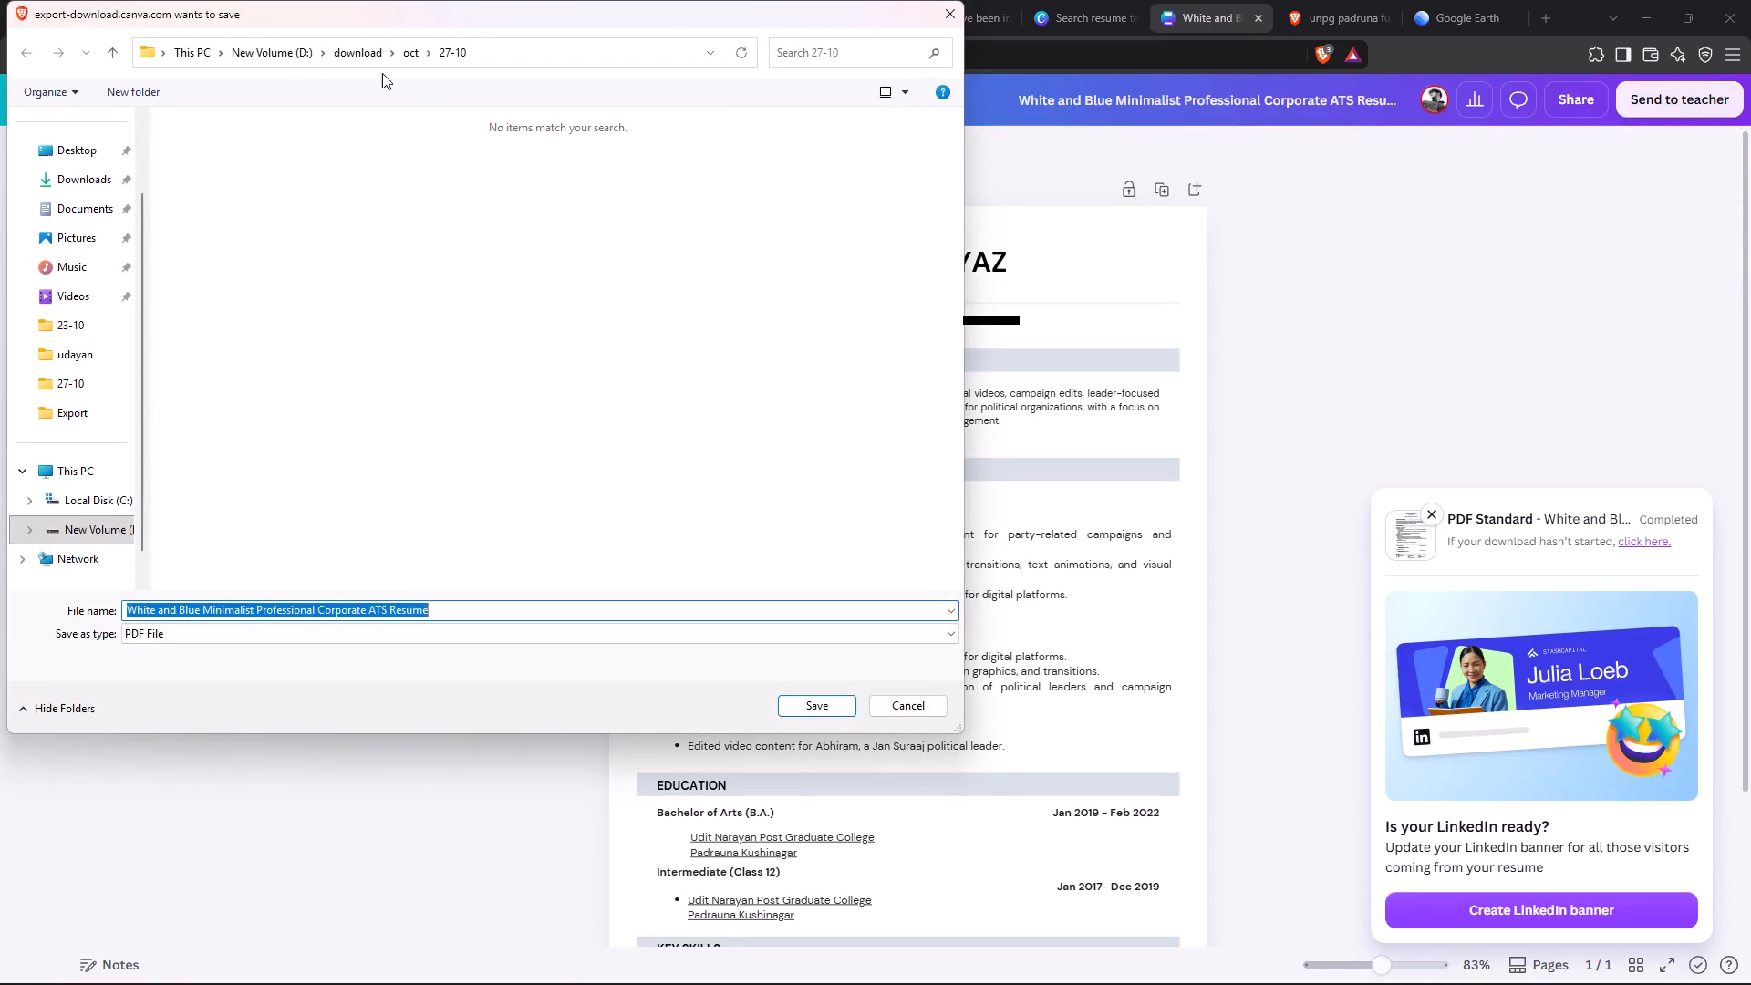
pyautogui.click(358, 58)
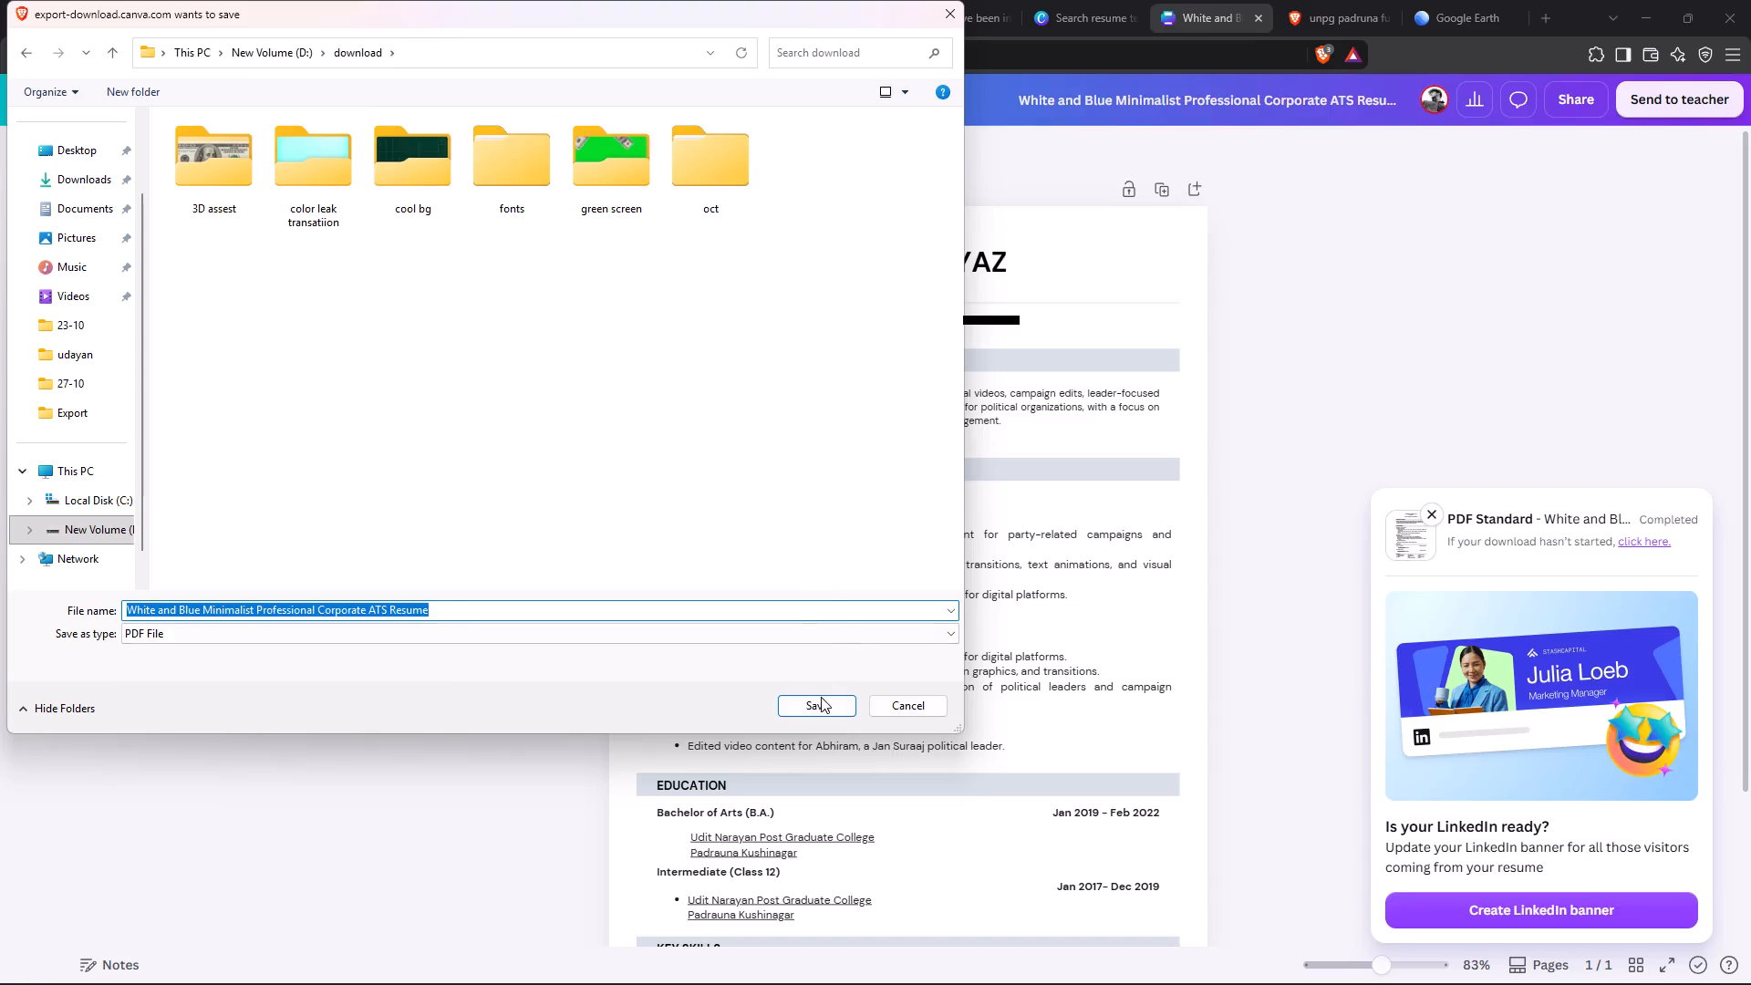
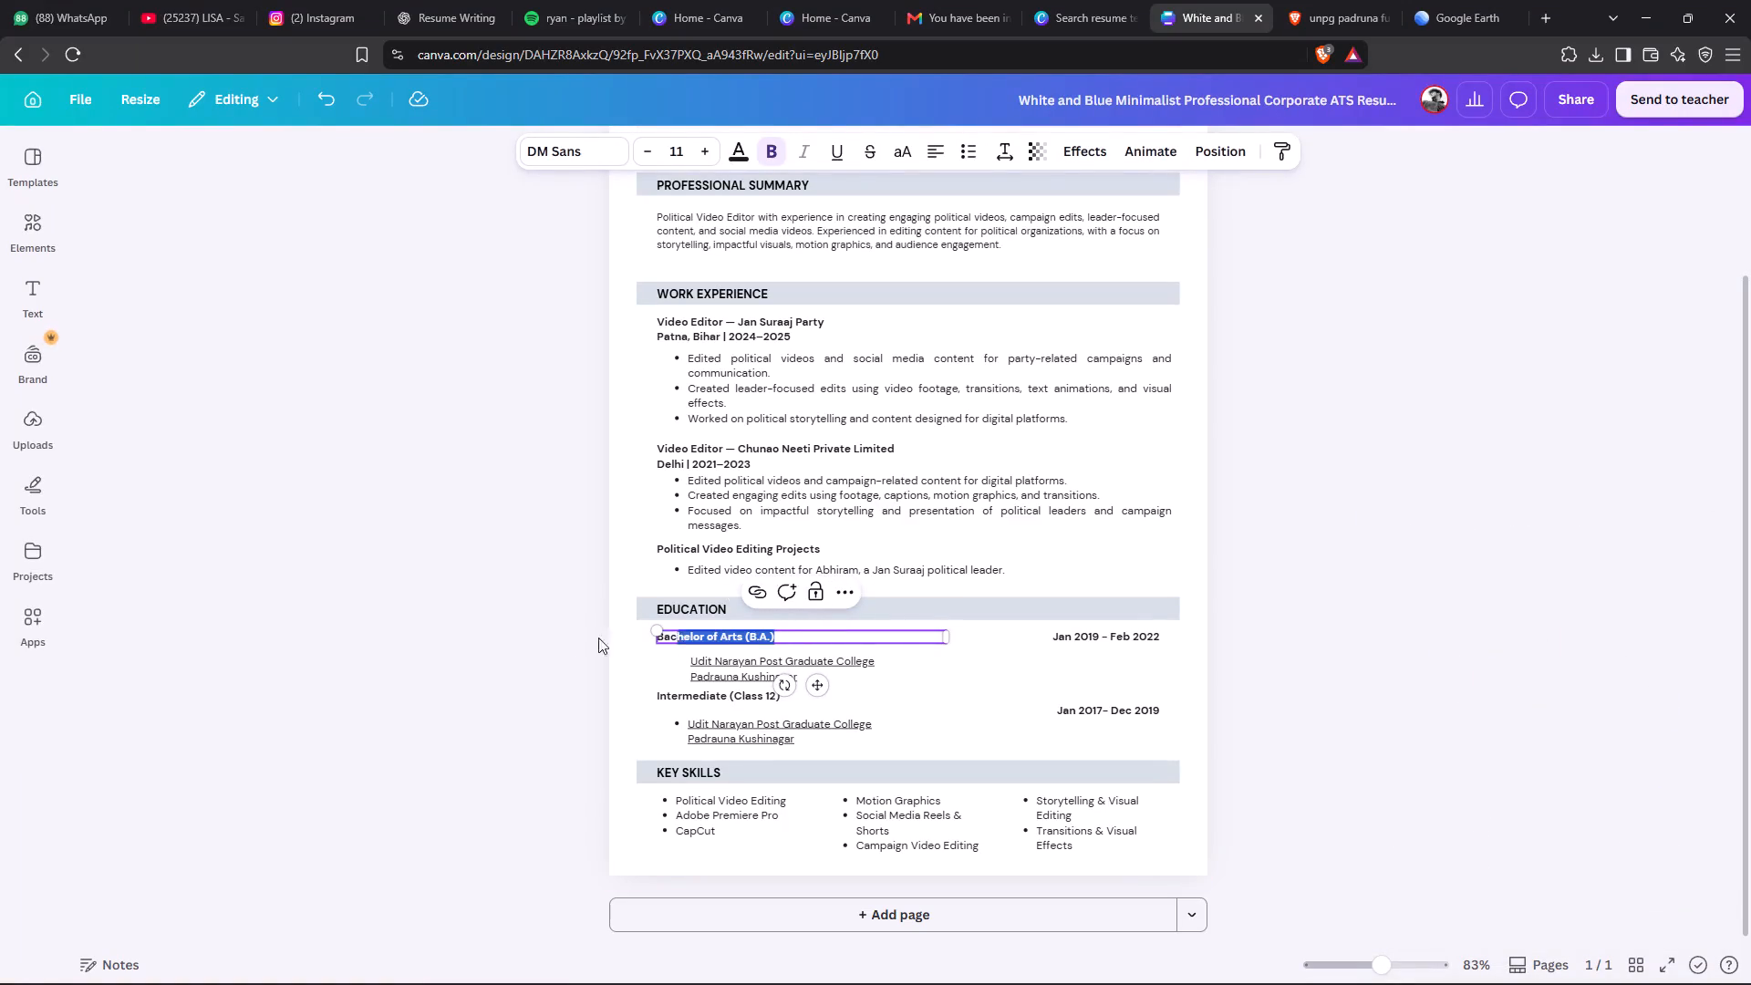
# Replace the Bachelor of Arts (B.A.) heading in the Education section with the copied text M.J.M.C.
pyautogui.moveTo(598, 638); pyautogui.dragTo(564, 638)
pyautogui.hotkey('ctrl', 'v')
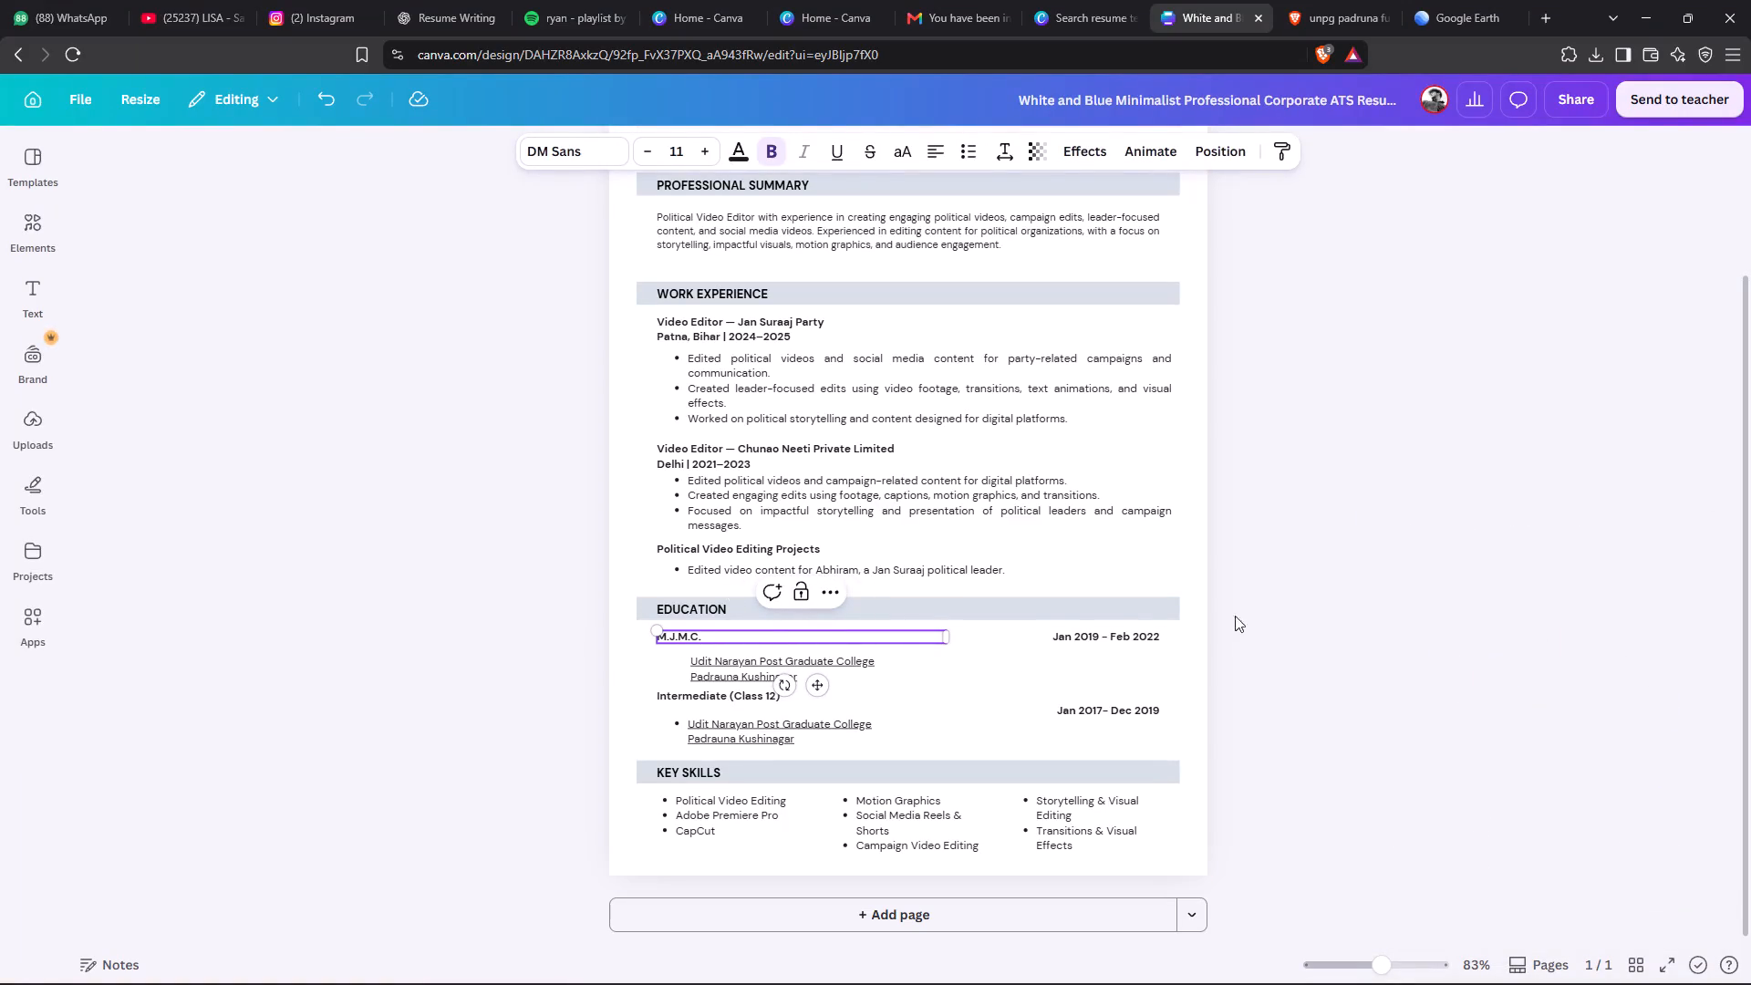
pyautogui.click(1280, 608)
# Open the linked college name and location beneath the M.J.M.C. heading for editing and select its text.
pyautogui.doubleClick(747, 678)
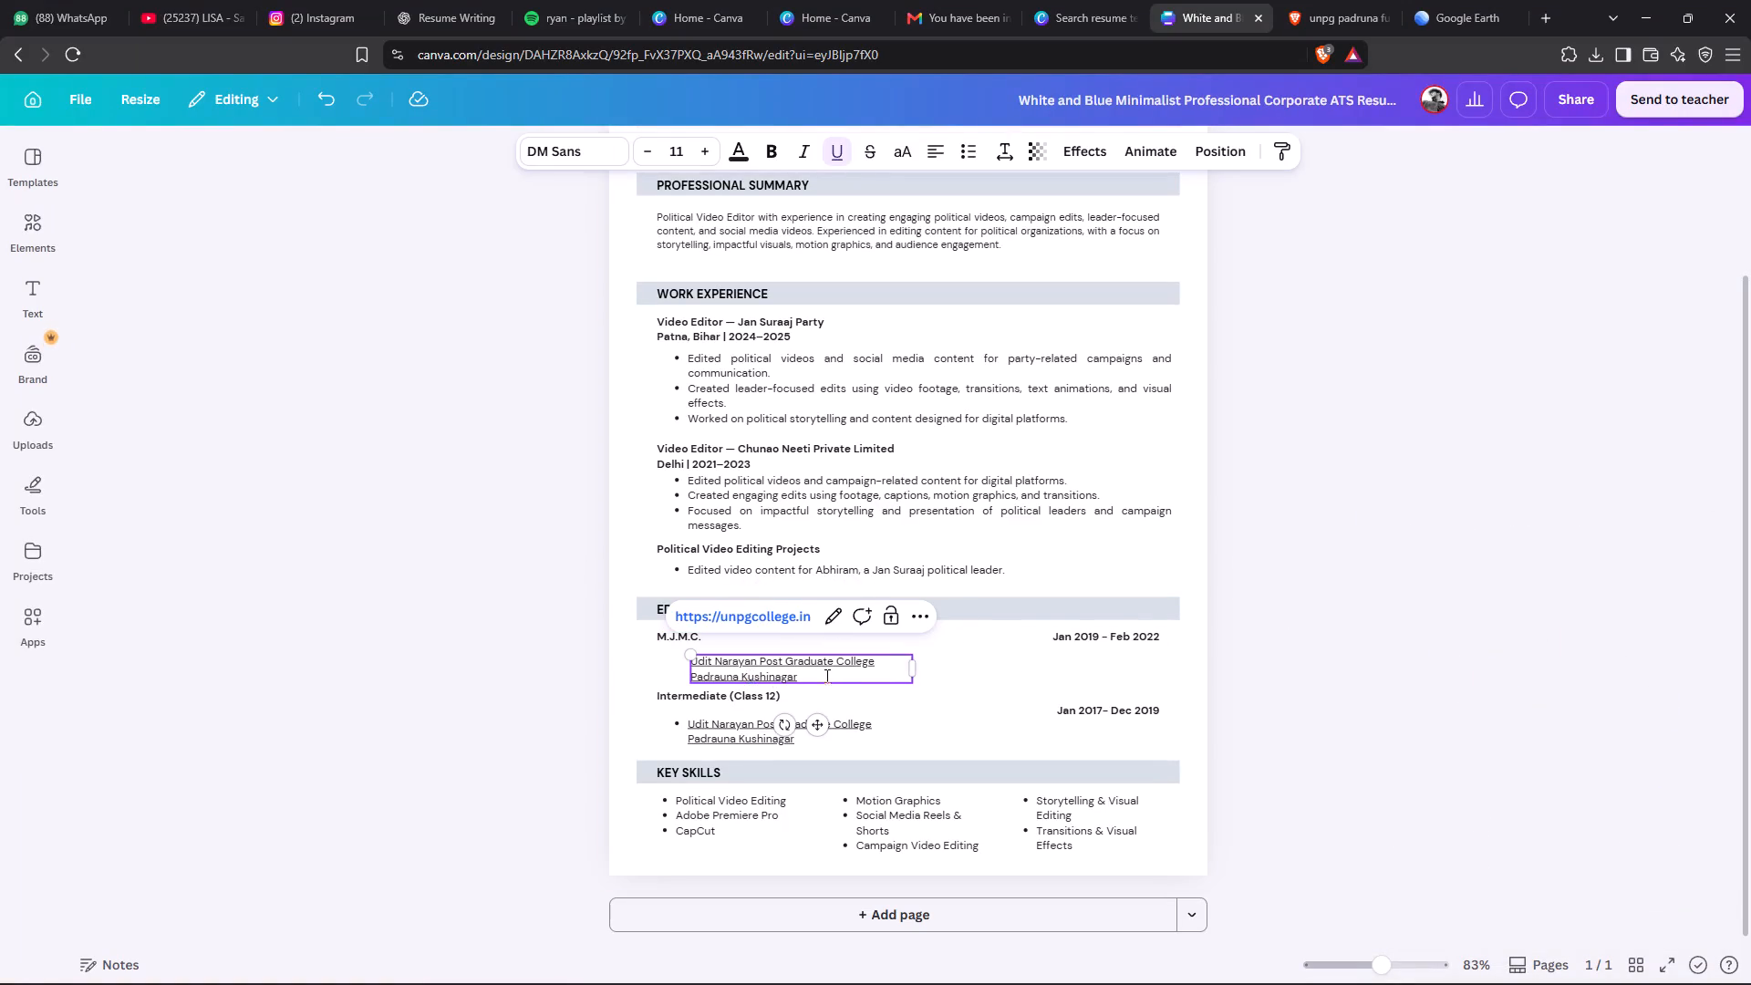
pyautogui.moveTo(825, 676); pyautogui.dragTo(639, 656)
pyautogui.click(639, 656)
pyautogui.click(804, 675)
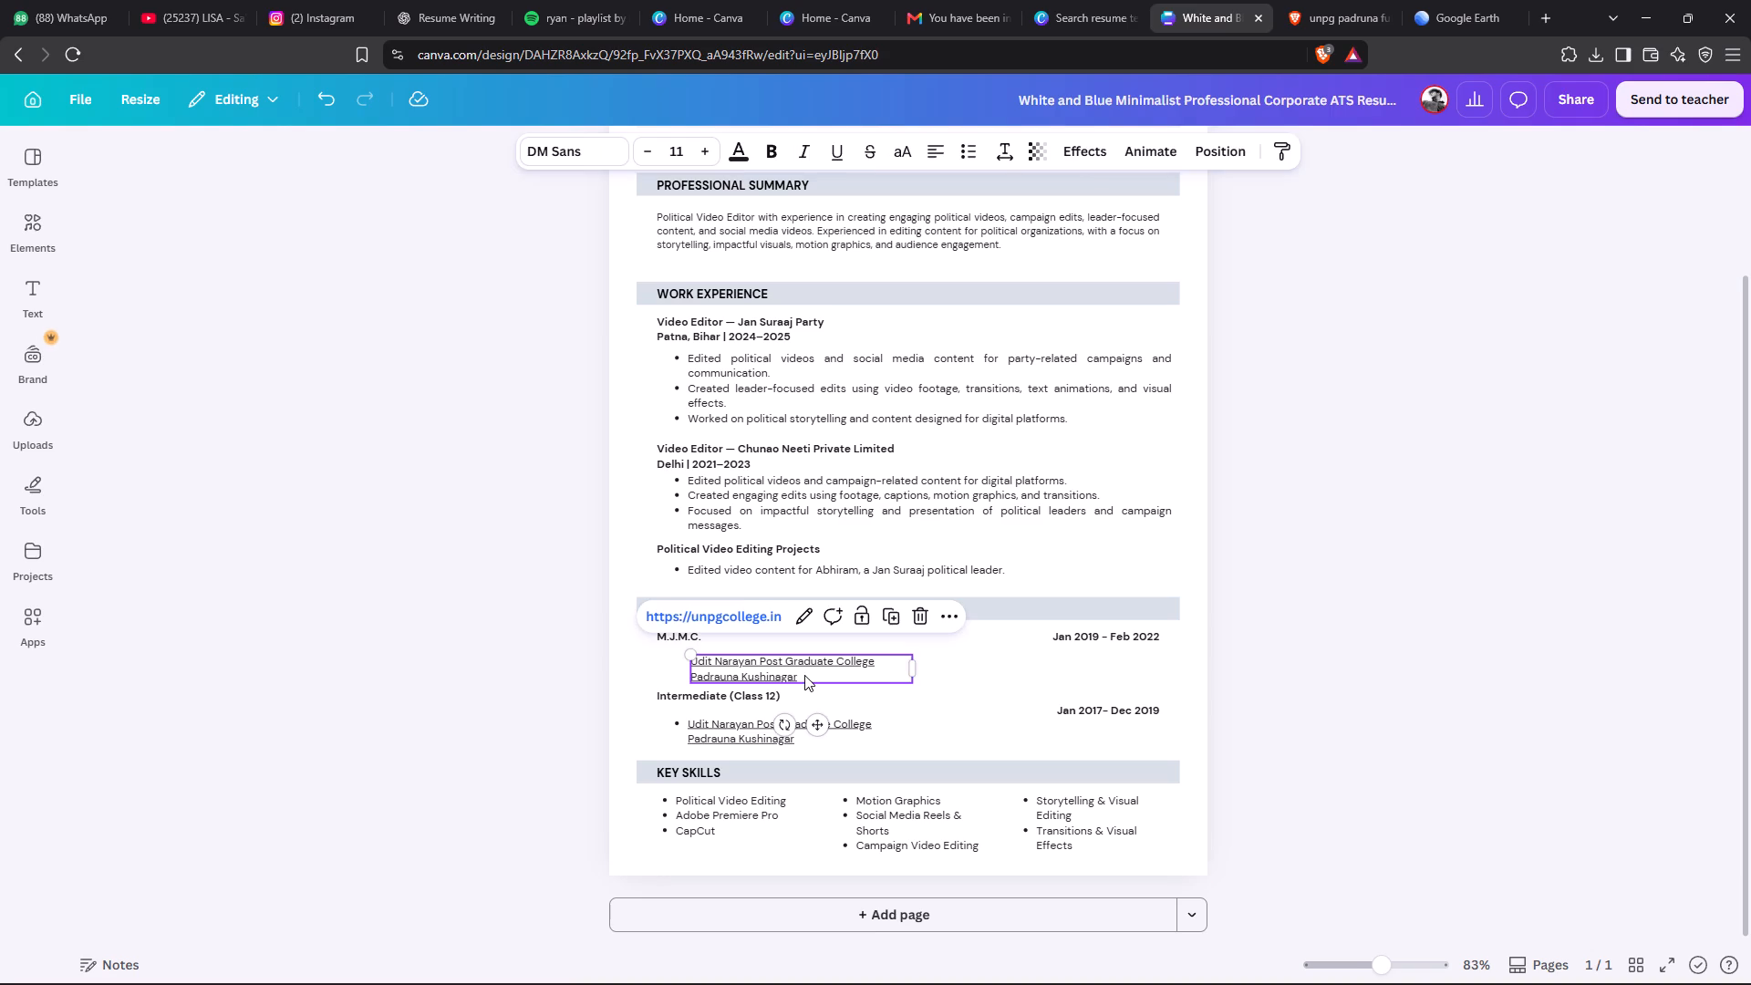
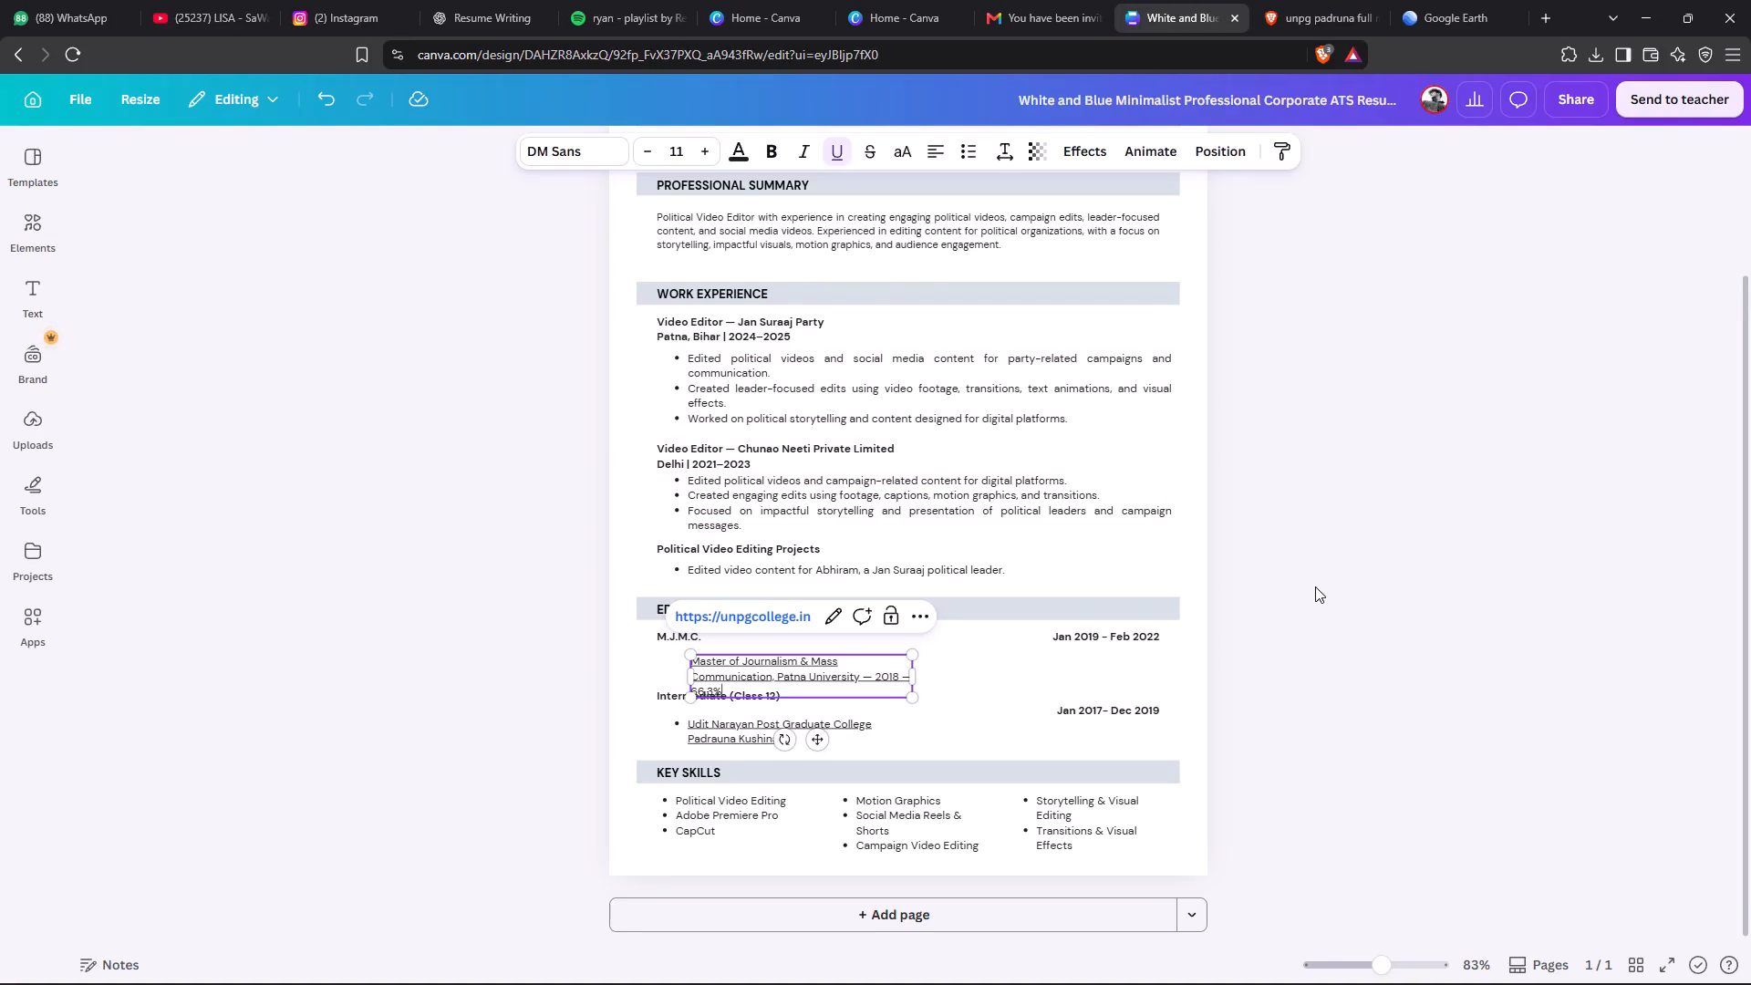
# Move the Master of Journalism & Mass Communication text slightly up, closer beneath the M.J.M.C. heading.
pyautogui.click(1356, 646)
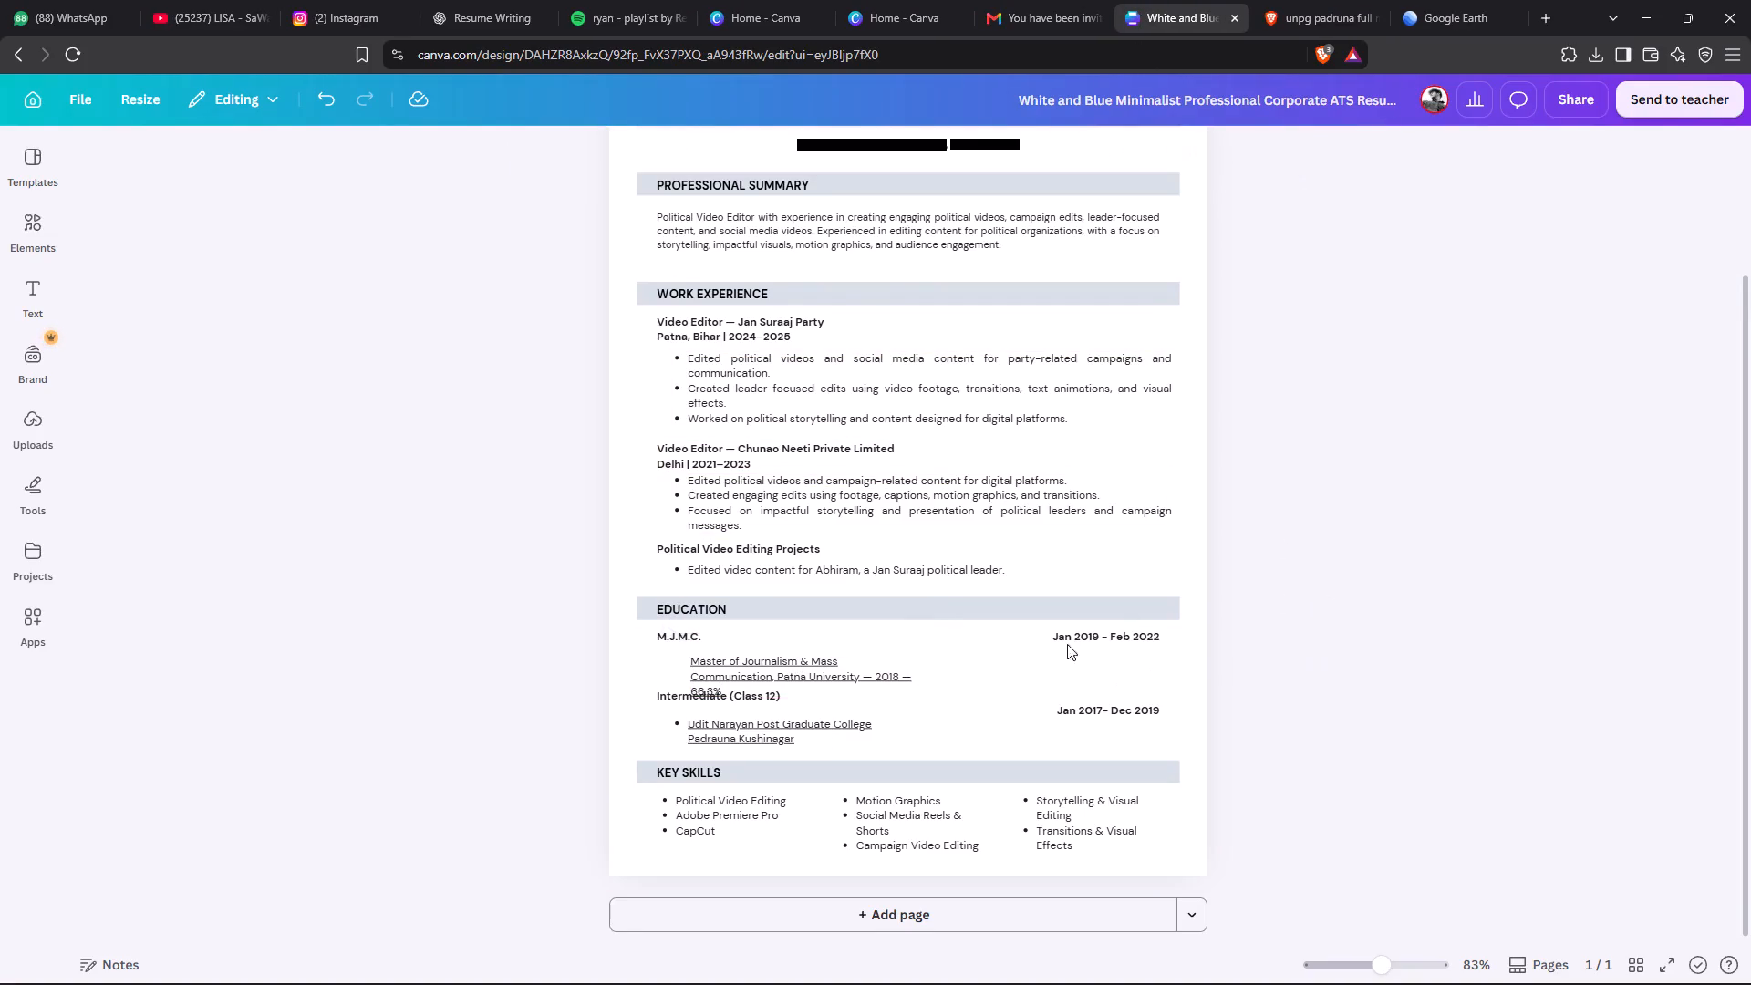
pyautogui.moveTo(779, 680); pyautogui.dragTo(771, 671)
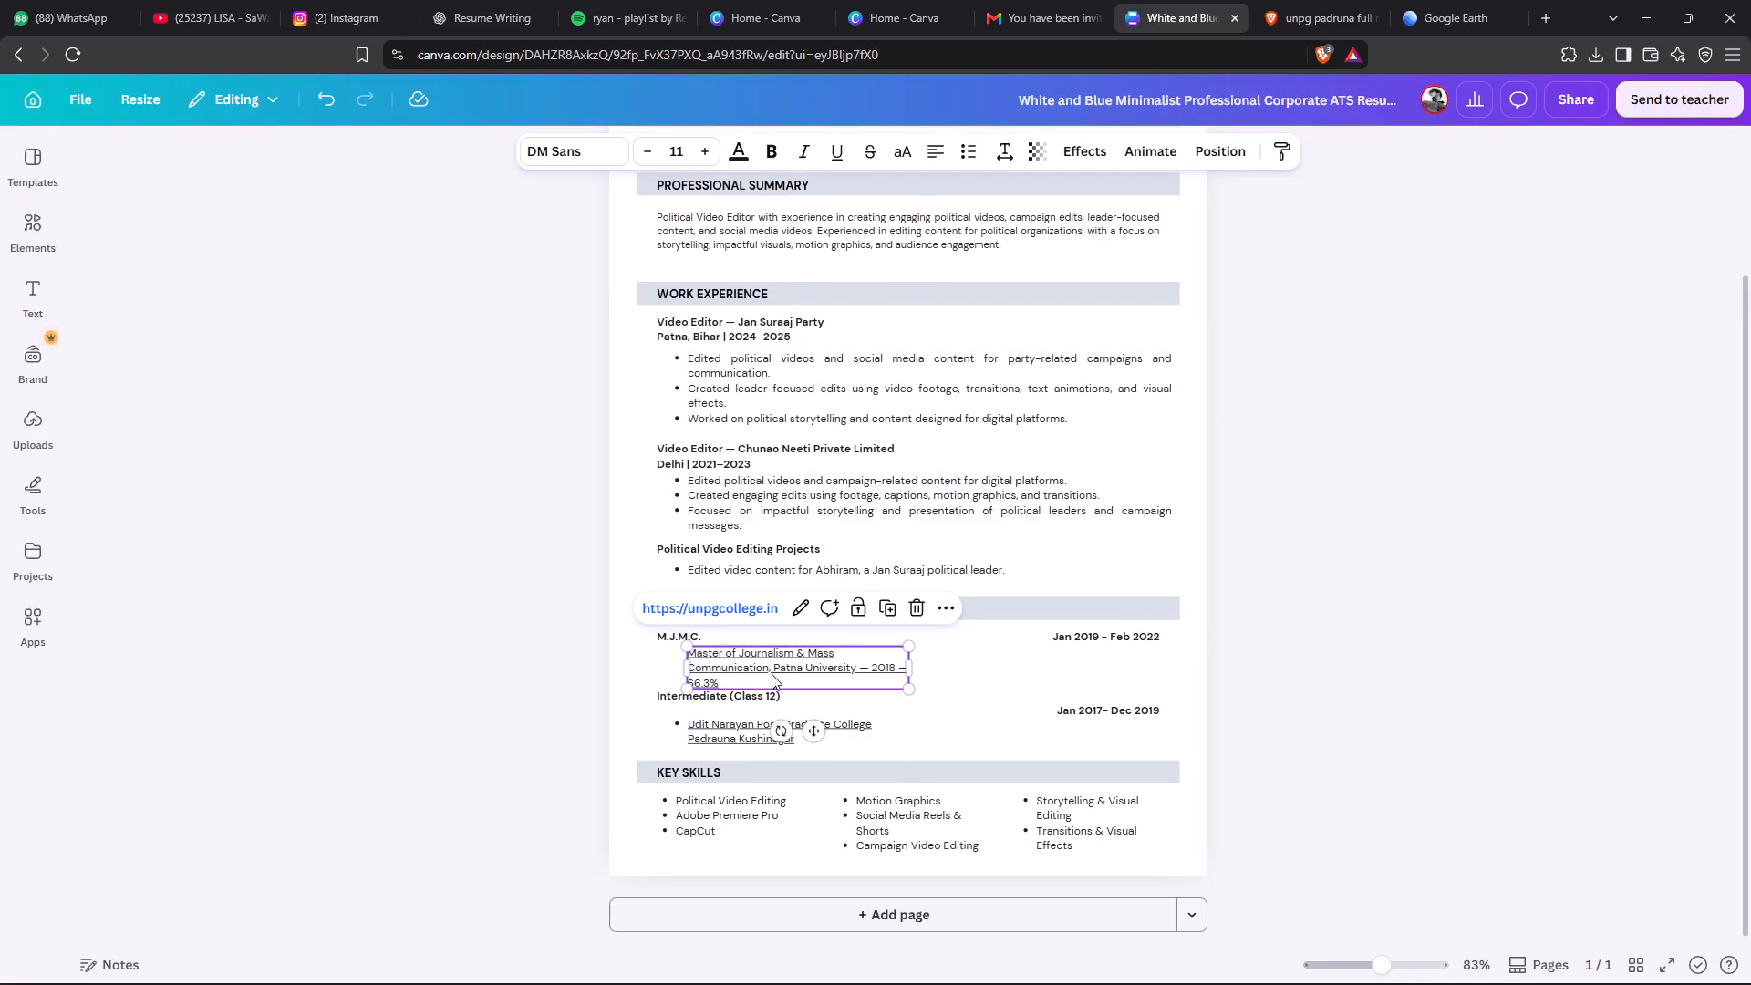
# Delete the year 2018, the percentage and their dashes after Patna University in the M.J.M.C. entry.
pyautogui.click(860, 679)
pyautogui.moveTo(859, 667); pyautogui.dragTo(896, 678)
pyautogui.press('BackSpace')
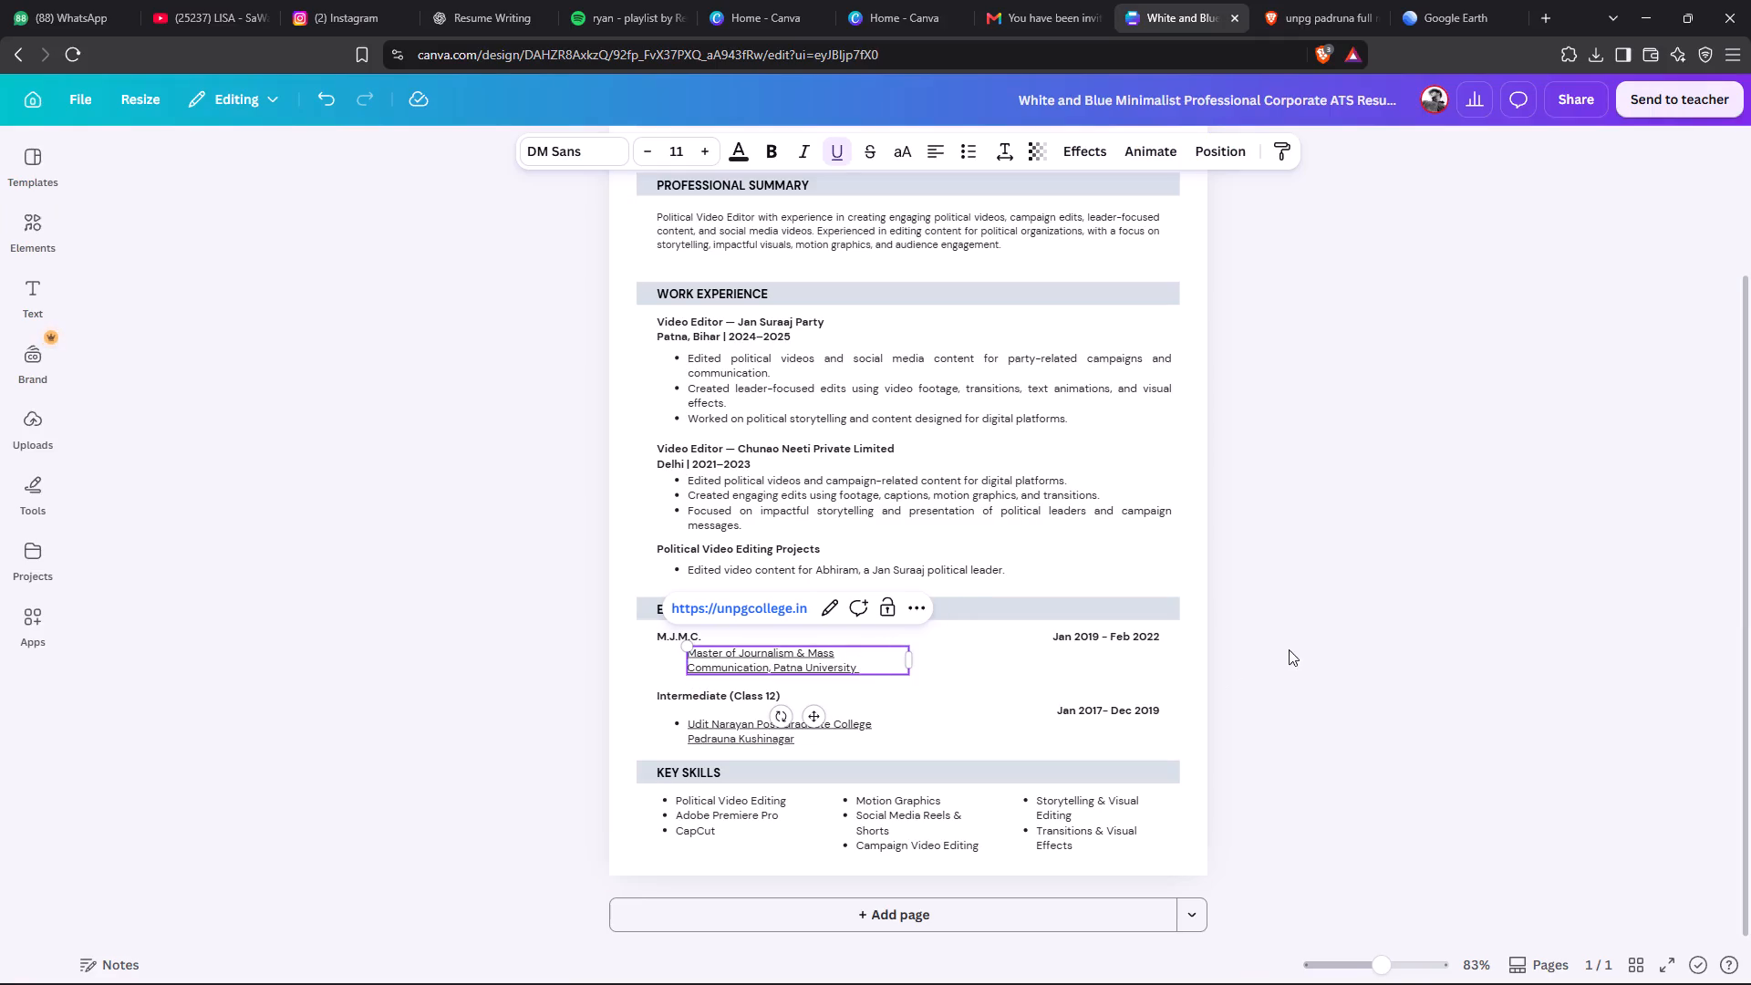
pyautogui.press('BackSpace')
pyautogui.click(1296, 647)
# Shift the shortened degree and university text slightly down between the M.J.M.C. and Intermediate (Class 12) headings.
pyautogui.click(791, 665)
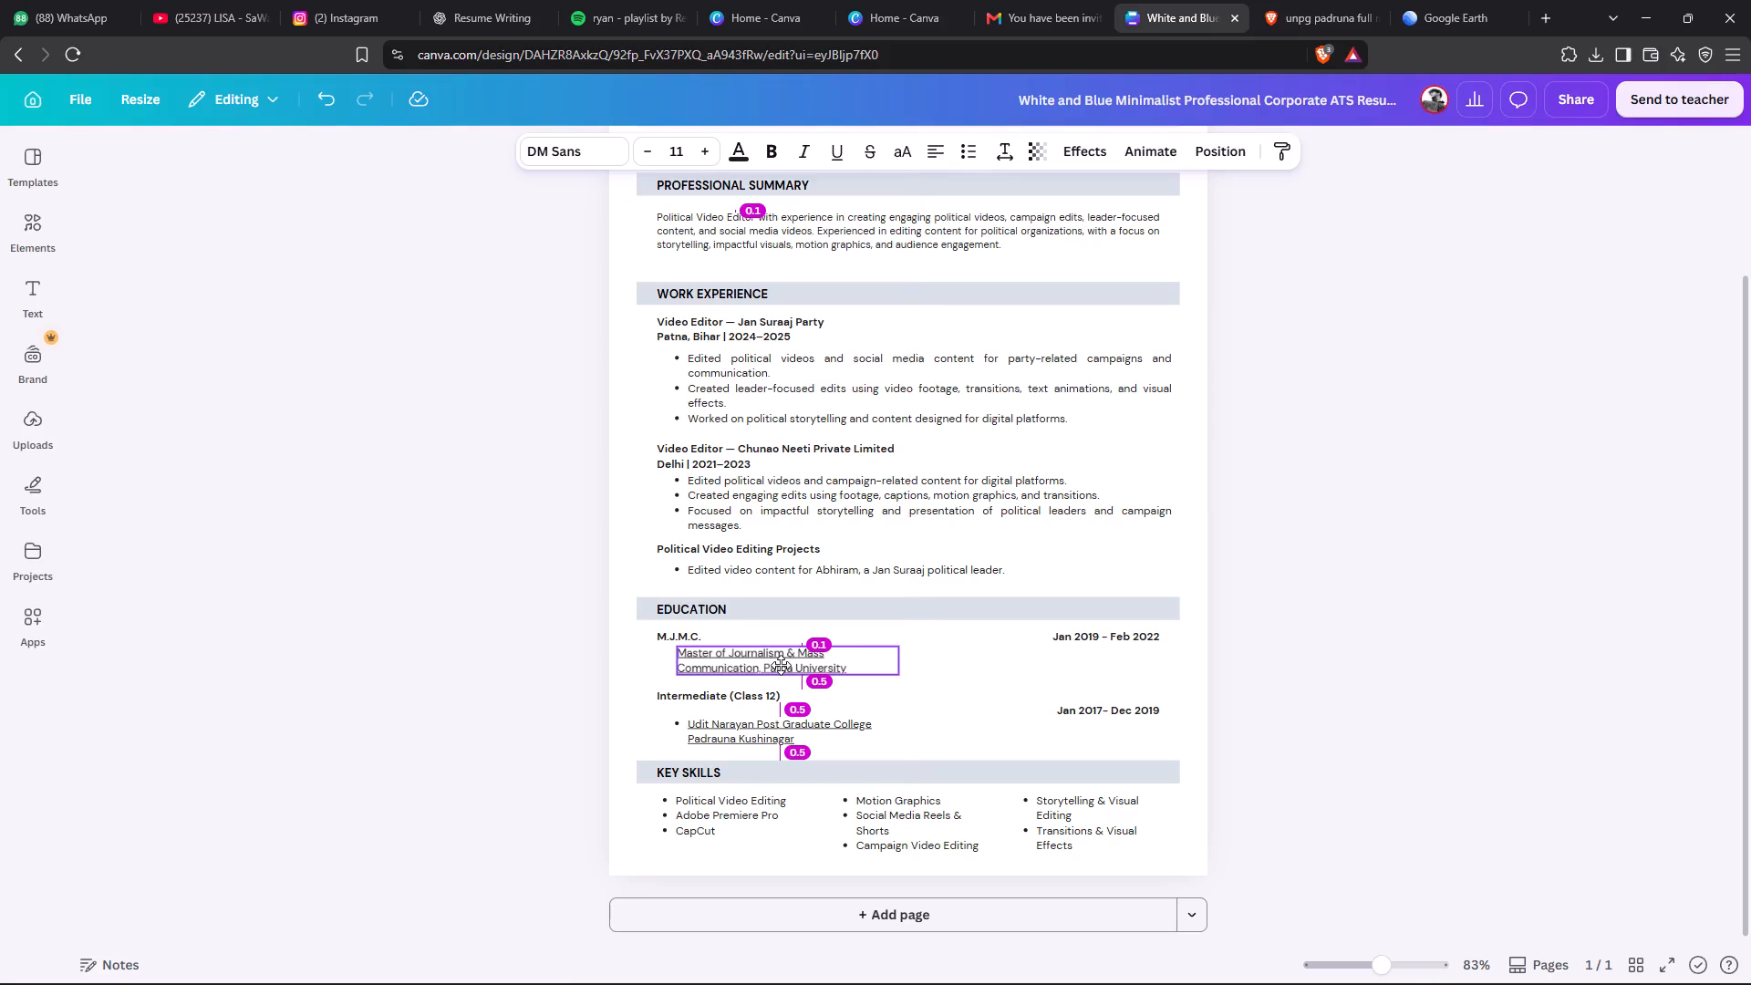
pyautogui.click(1238, 670)
# Move the M.J.M.C. entry's date range down, level with the first line of the degree text.
pyautogui.moveTo(1143, 638); pyautogui.dragTo(1143, 659)
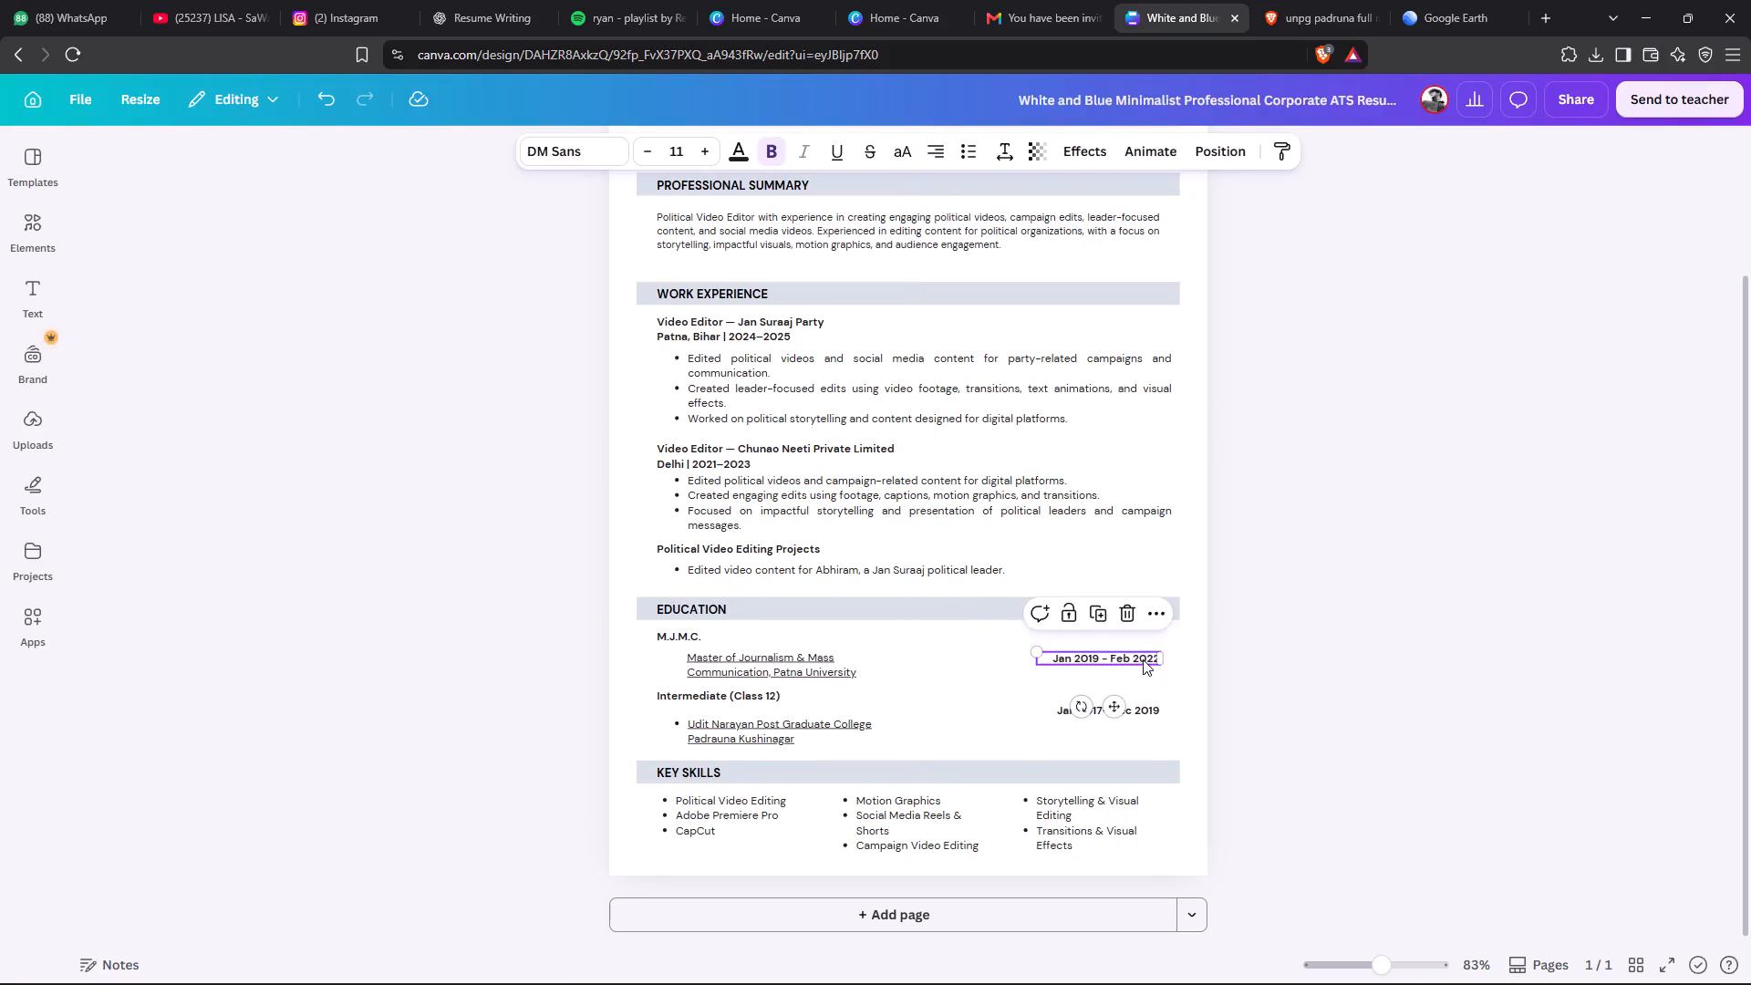
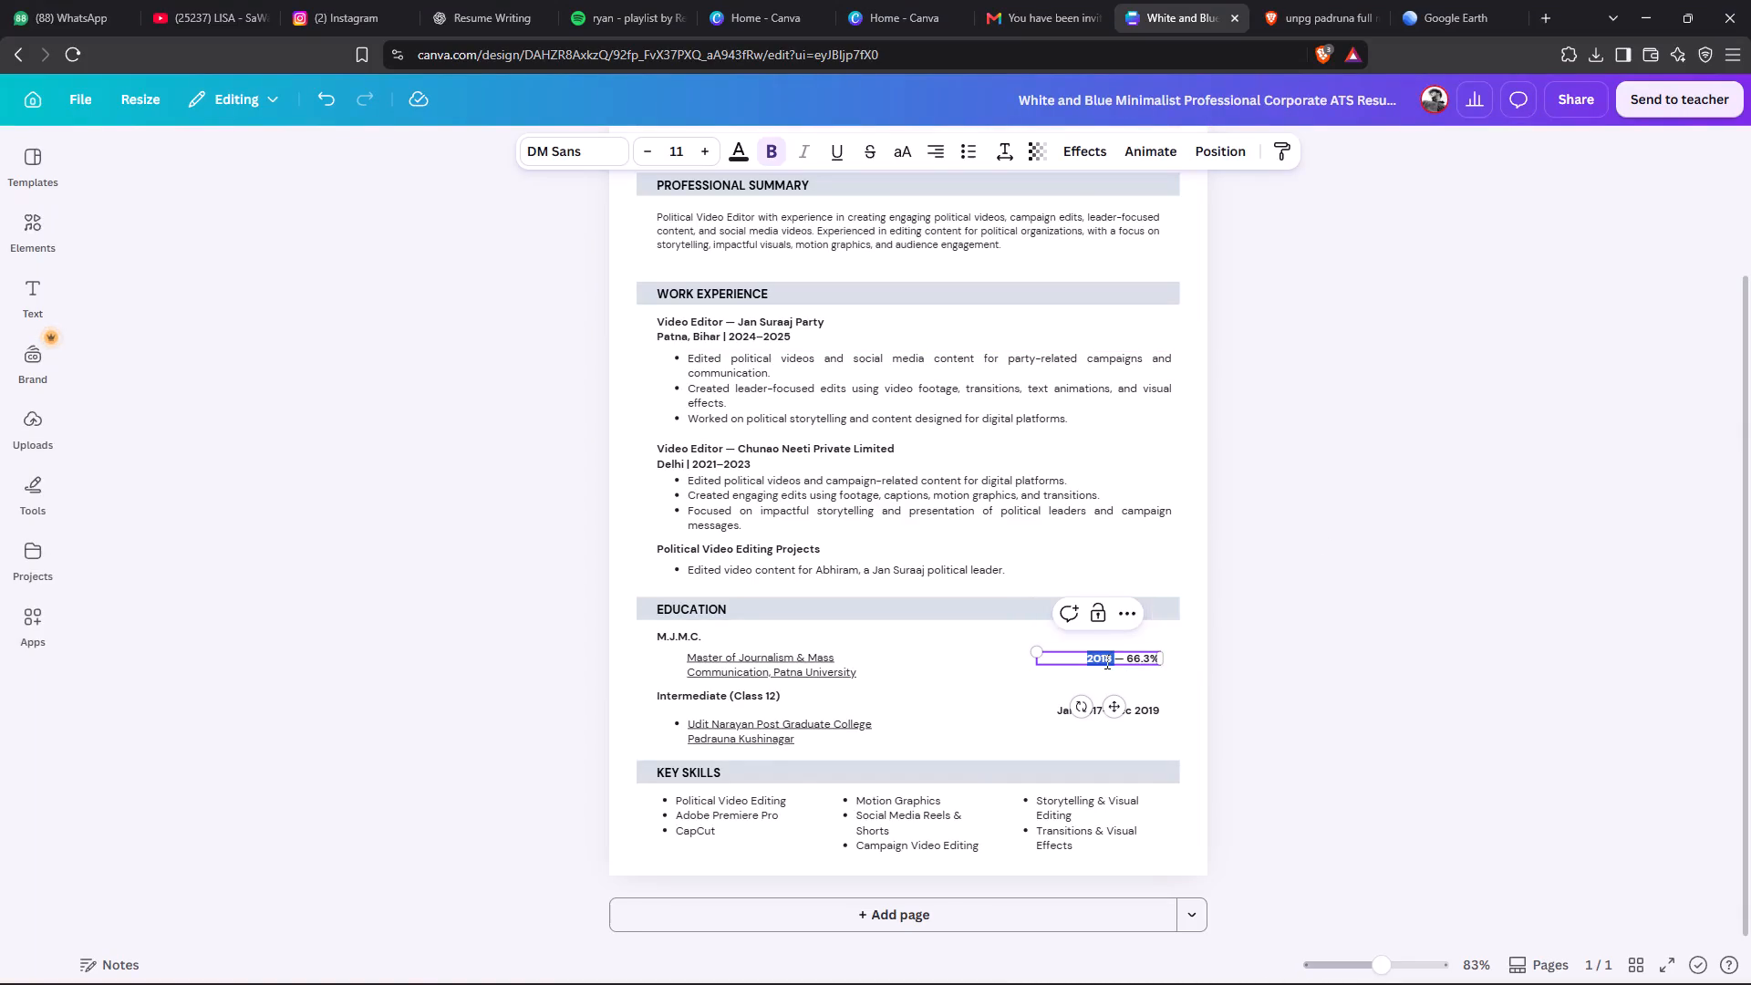
pyautogui.click(1106, 664)
pyautogui.doubleClick(1106, 659)
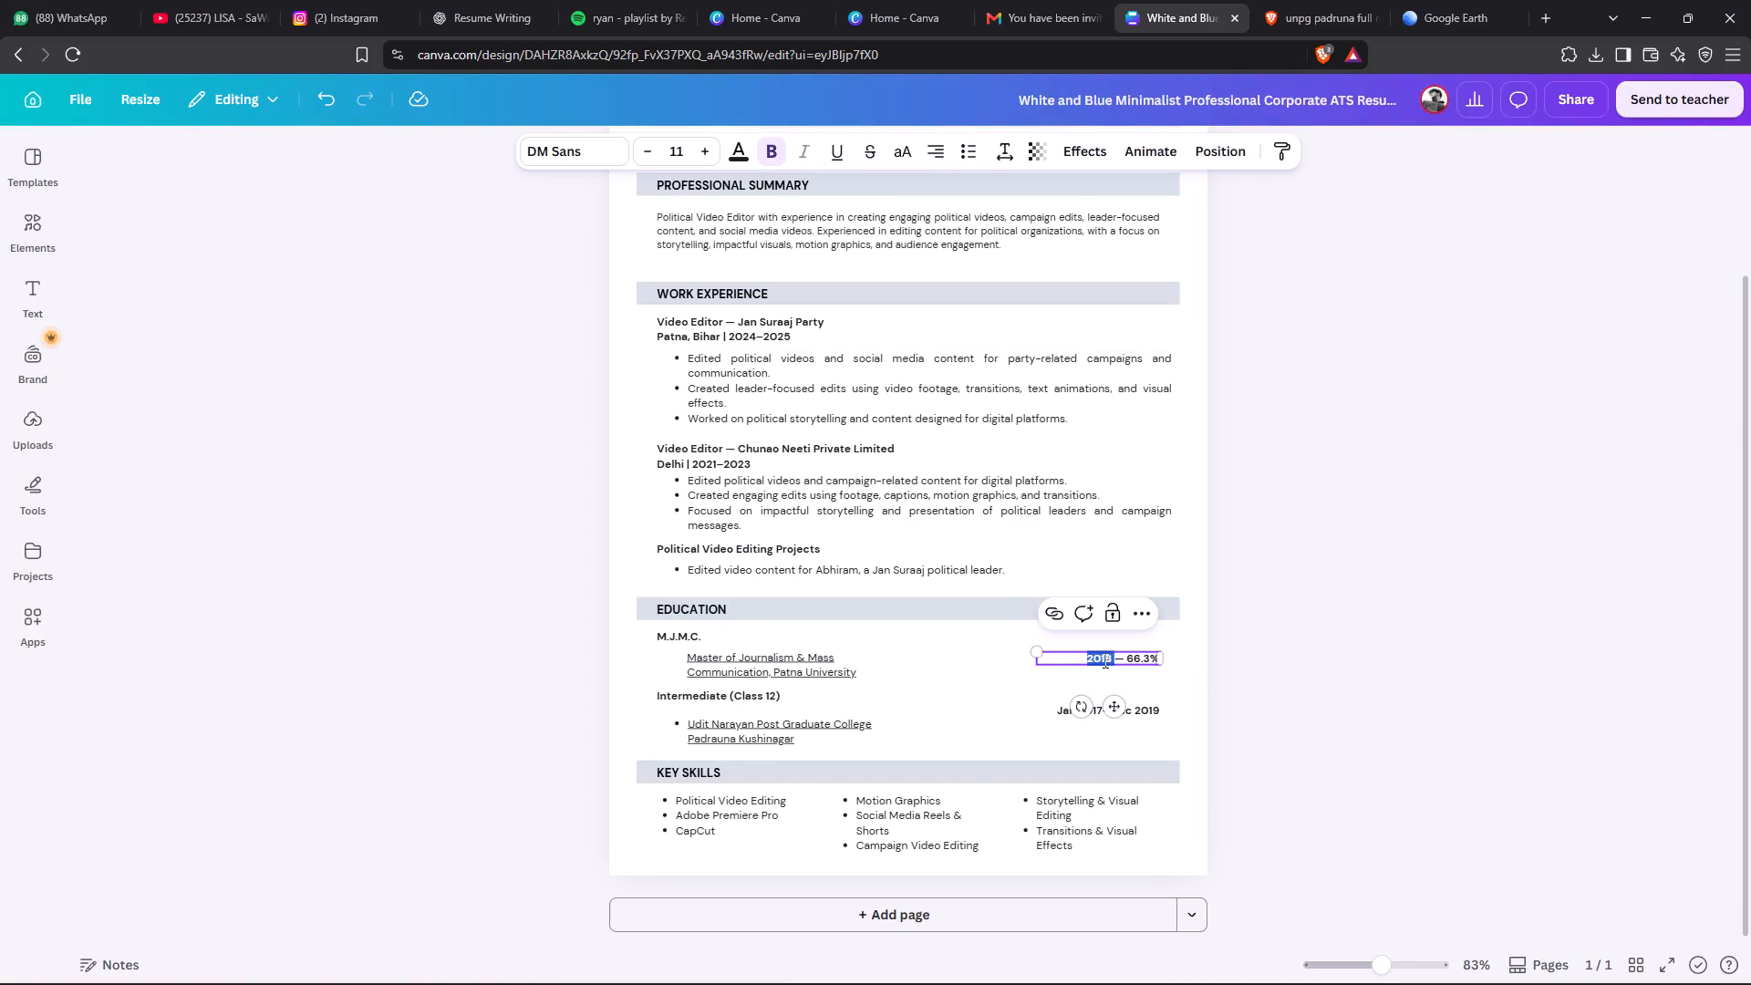
pyautogui.click(1103, 660)
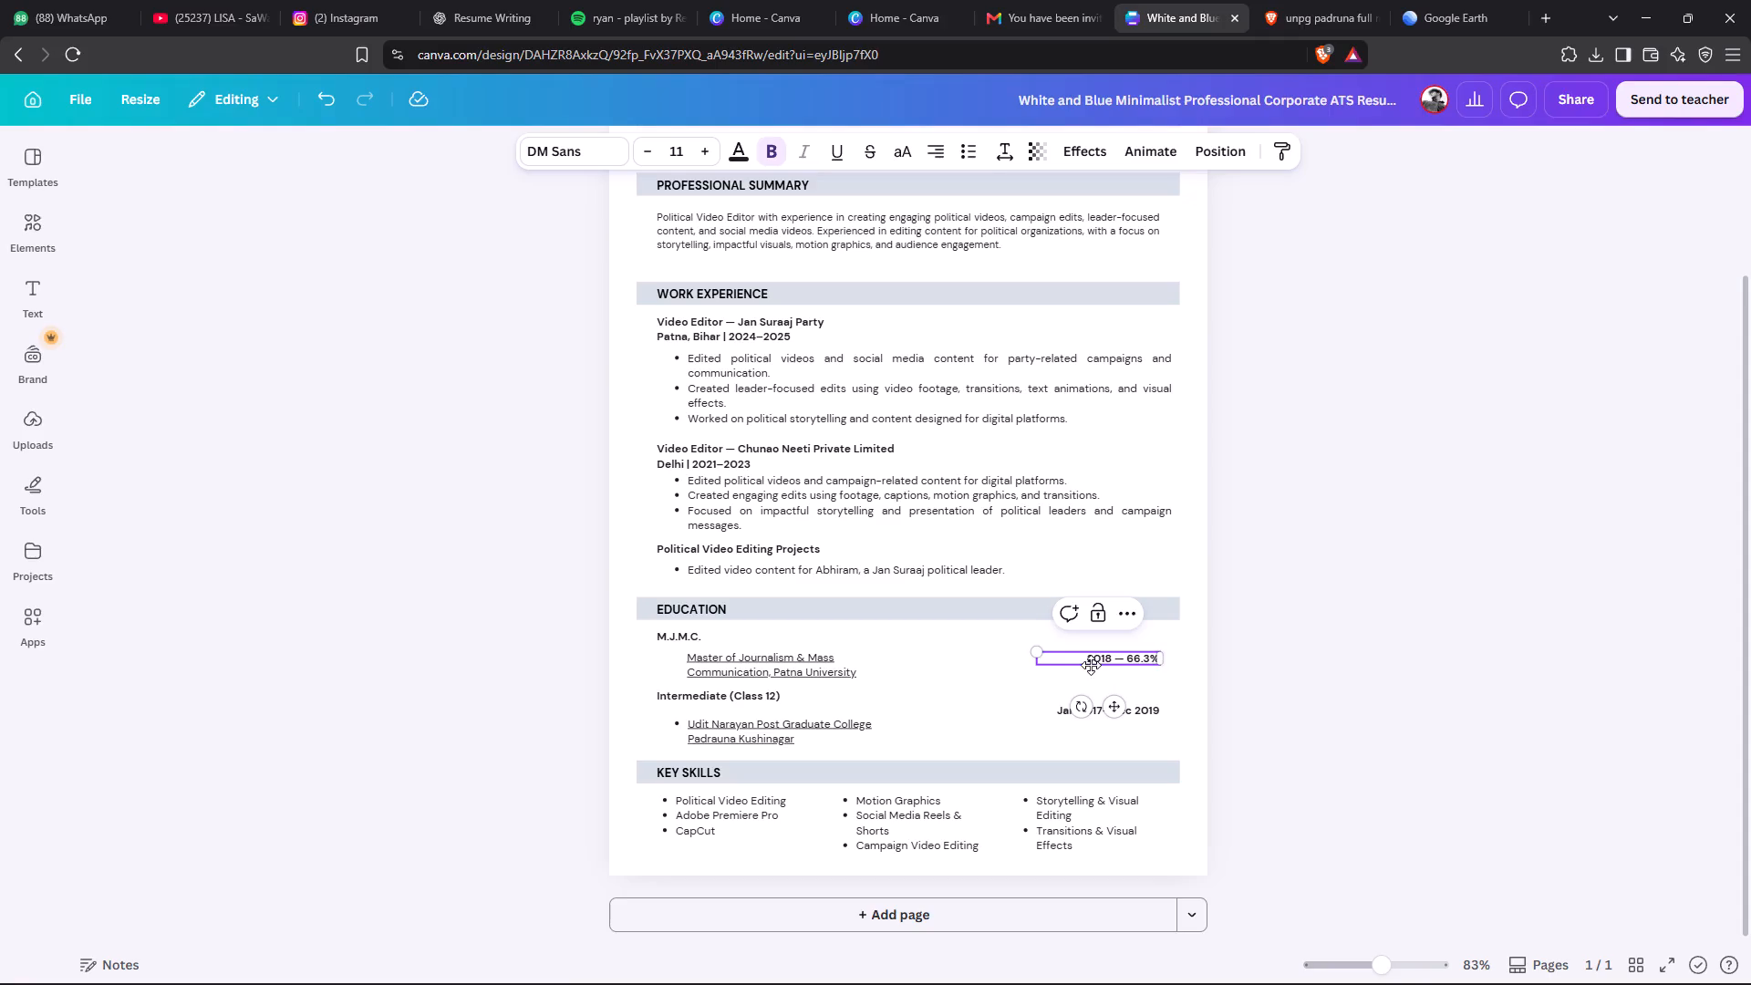
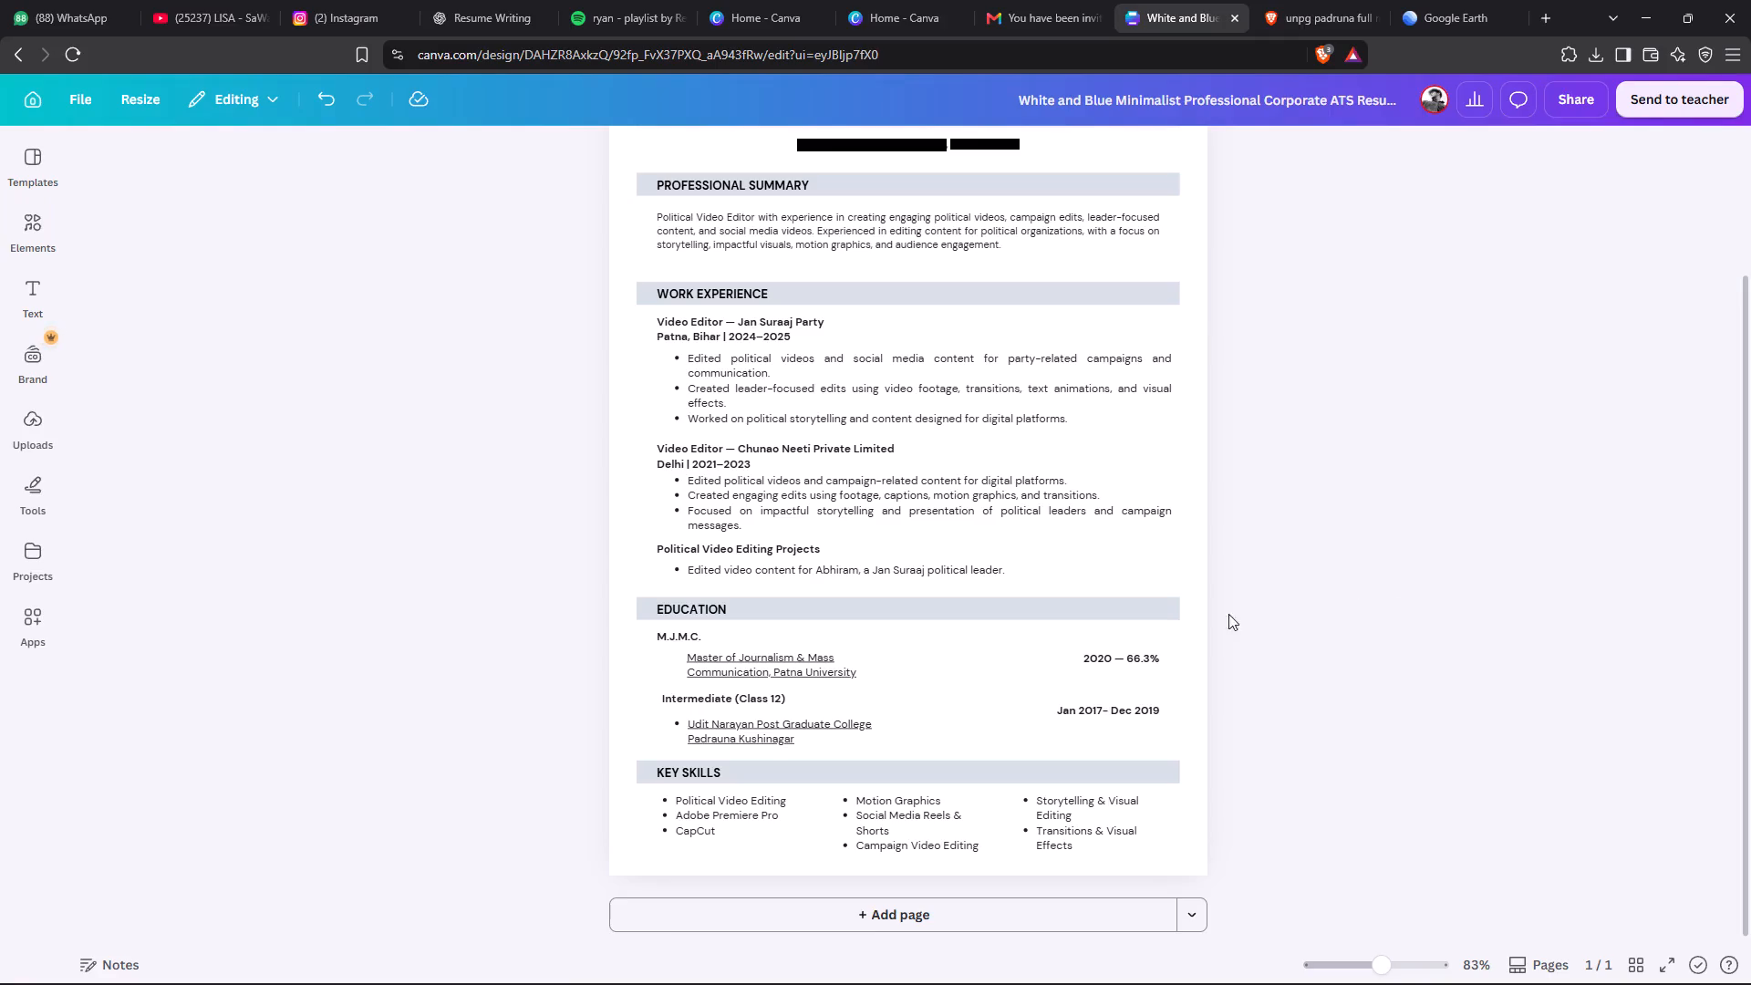
# Change the year in the M.J.M.C. entry's date and percentage line to 2021.
pyautogui.doubleClick(1106, 655)
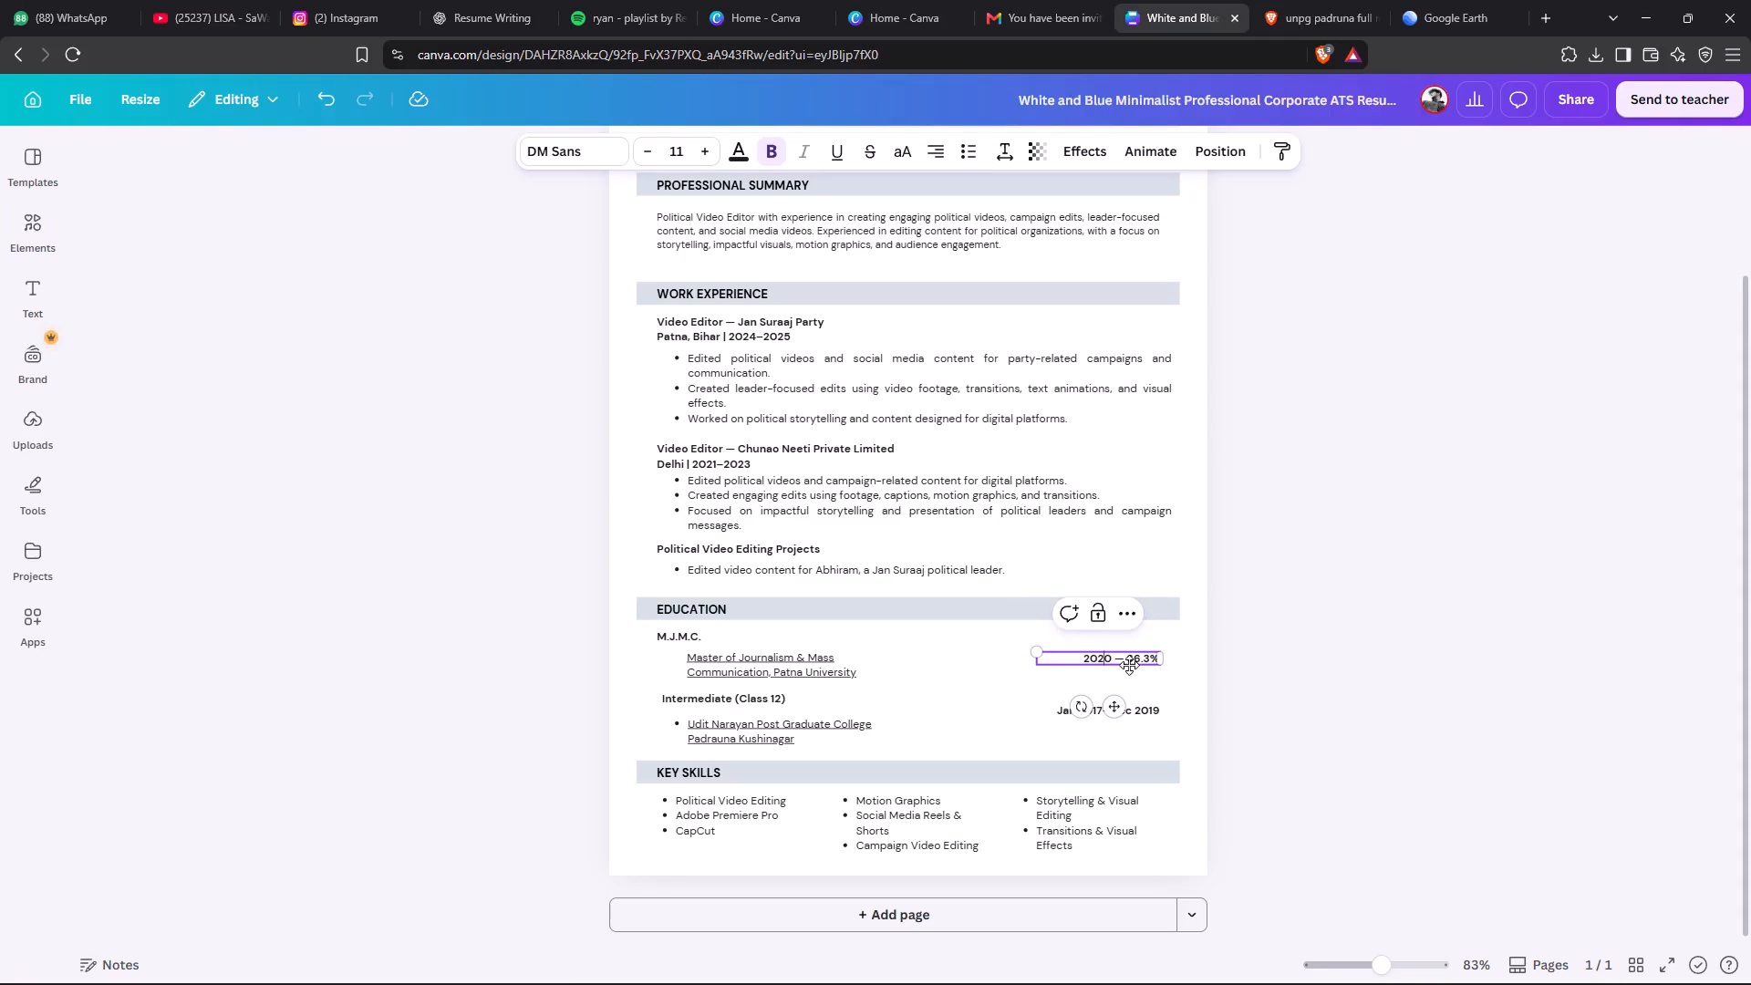
pyautogui.moveTo(1110, 660); pyautogui.dragTo(1100, 662)
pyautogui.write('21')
pyautogui.click(1325, 678)
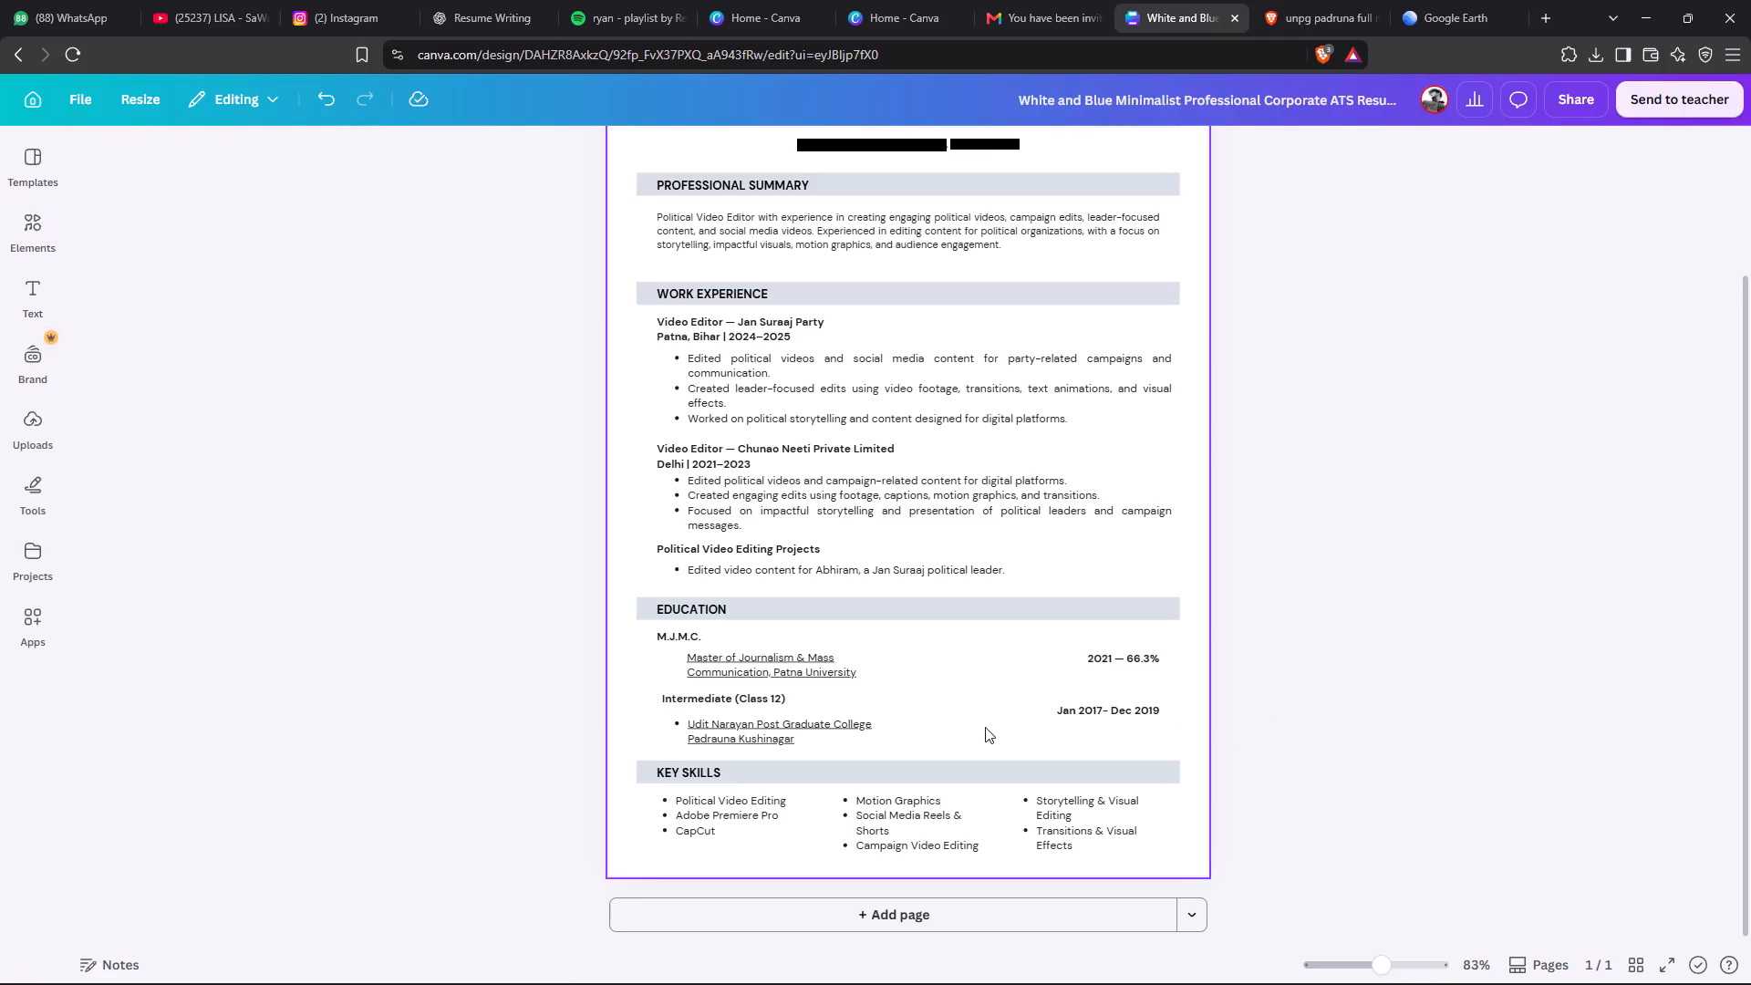
# Nudge the Intermediate (Class 12) heading so its left edge lines up with the M.J.M.C. heading.
pyautogui.click(796, 696)
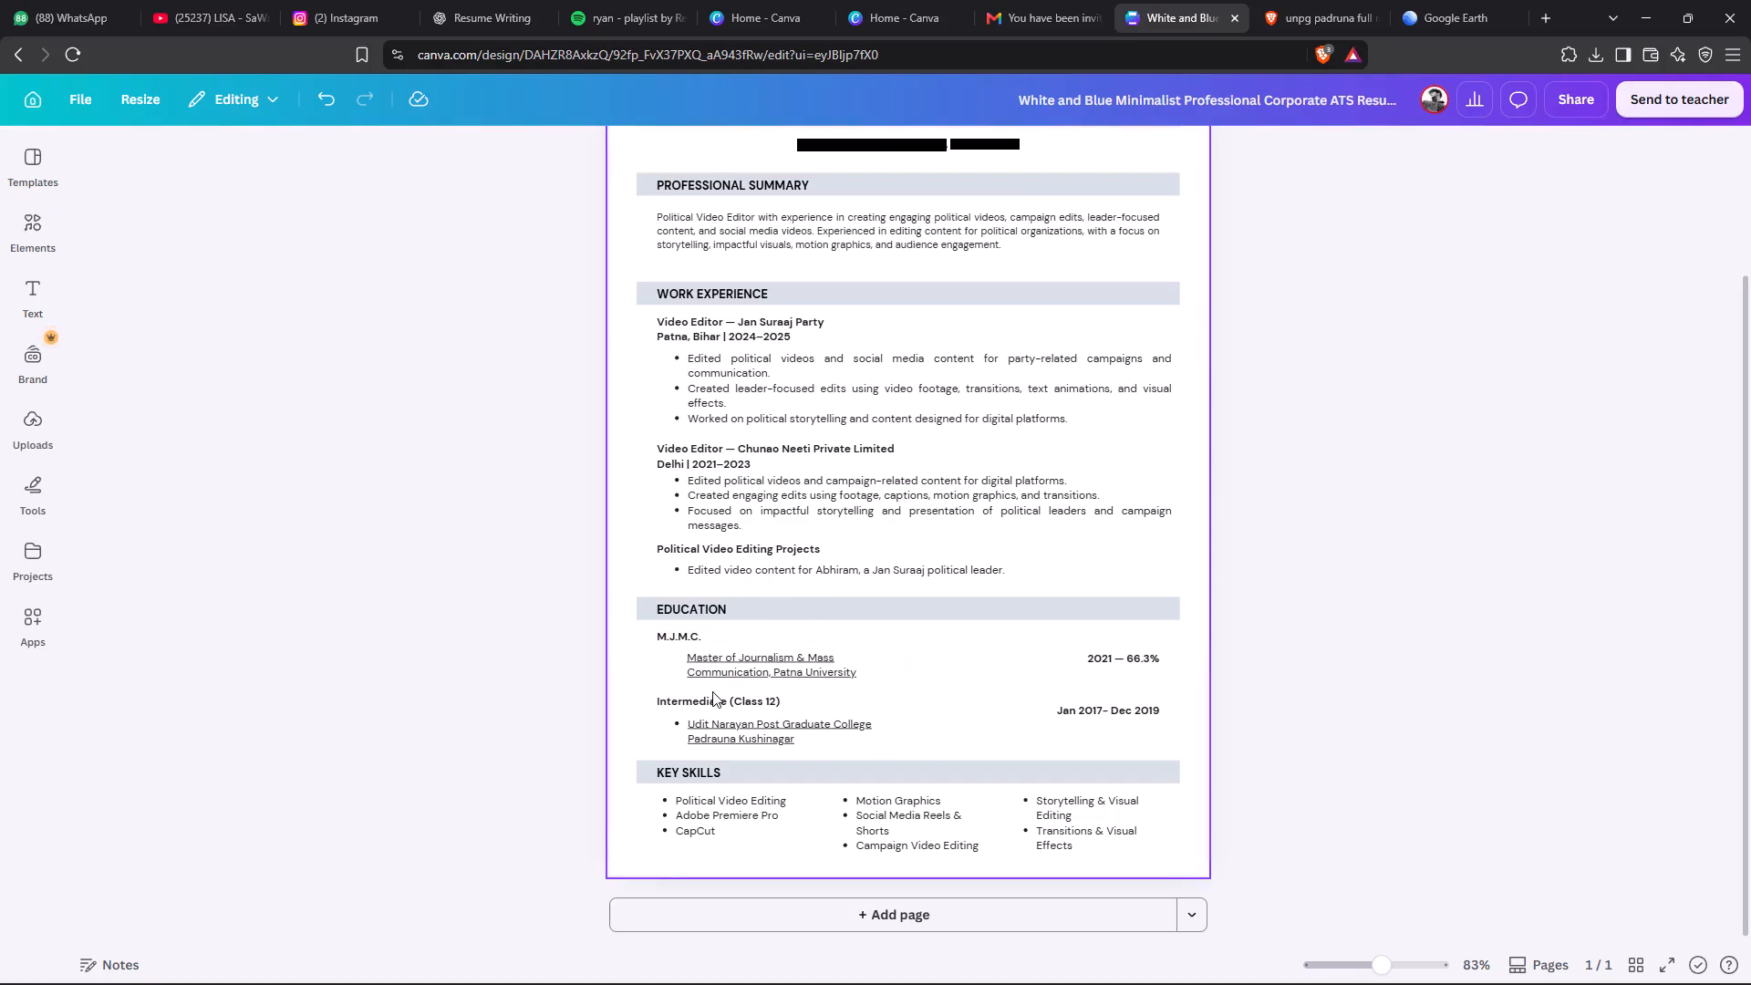
pyautogui.doubleClick(707, 695)
pyautogui.moveTo(783, 700); pyautogui.dragTo(686, 696)
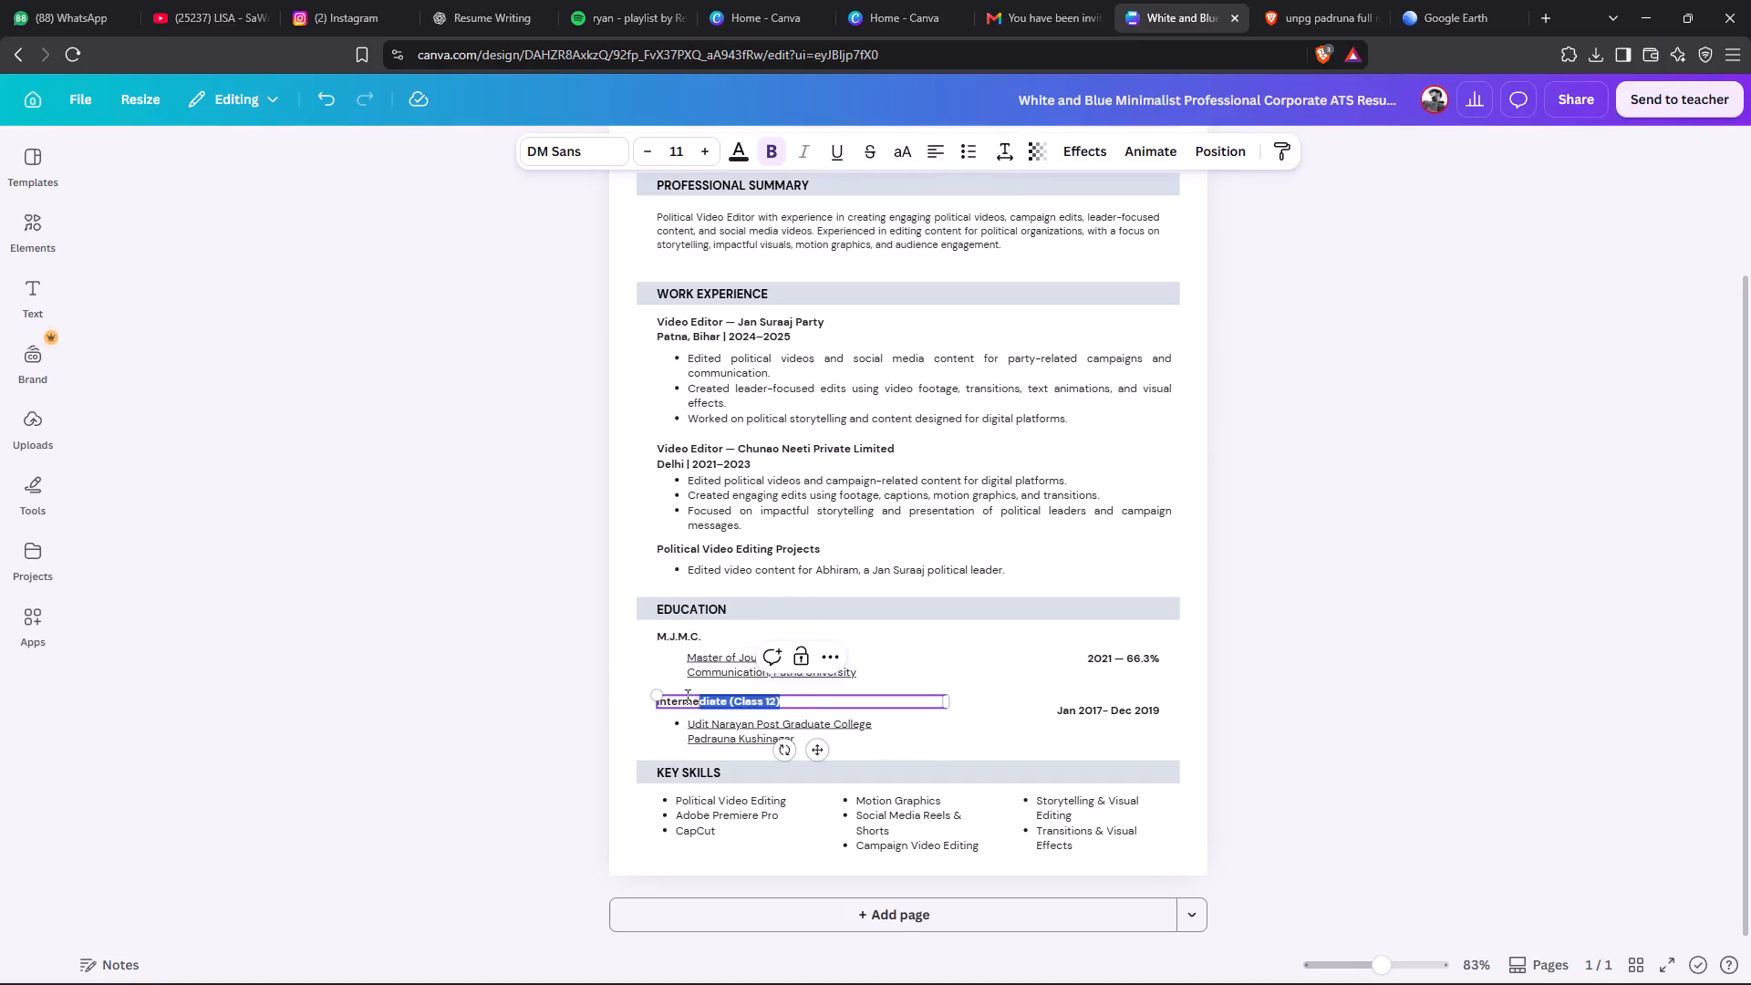
pyautogui.moveTo(686, 696); pyautogui.dragTo(659, 696)
pyautogui.hotkey('ctrl', 'v')
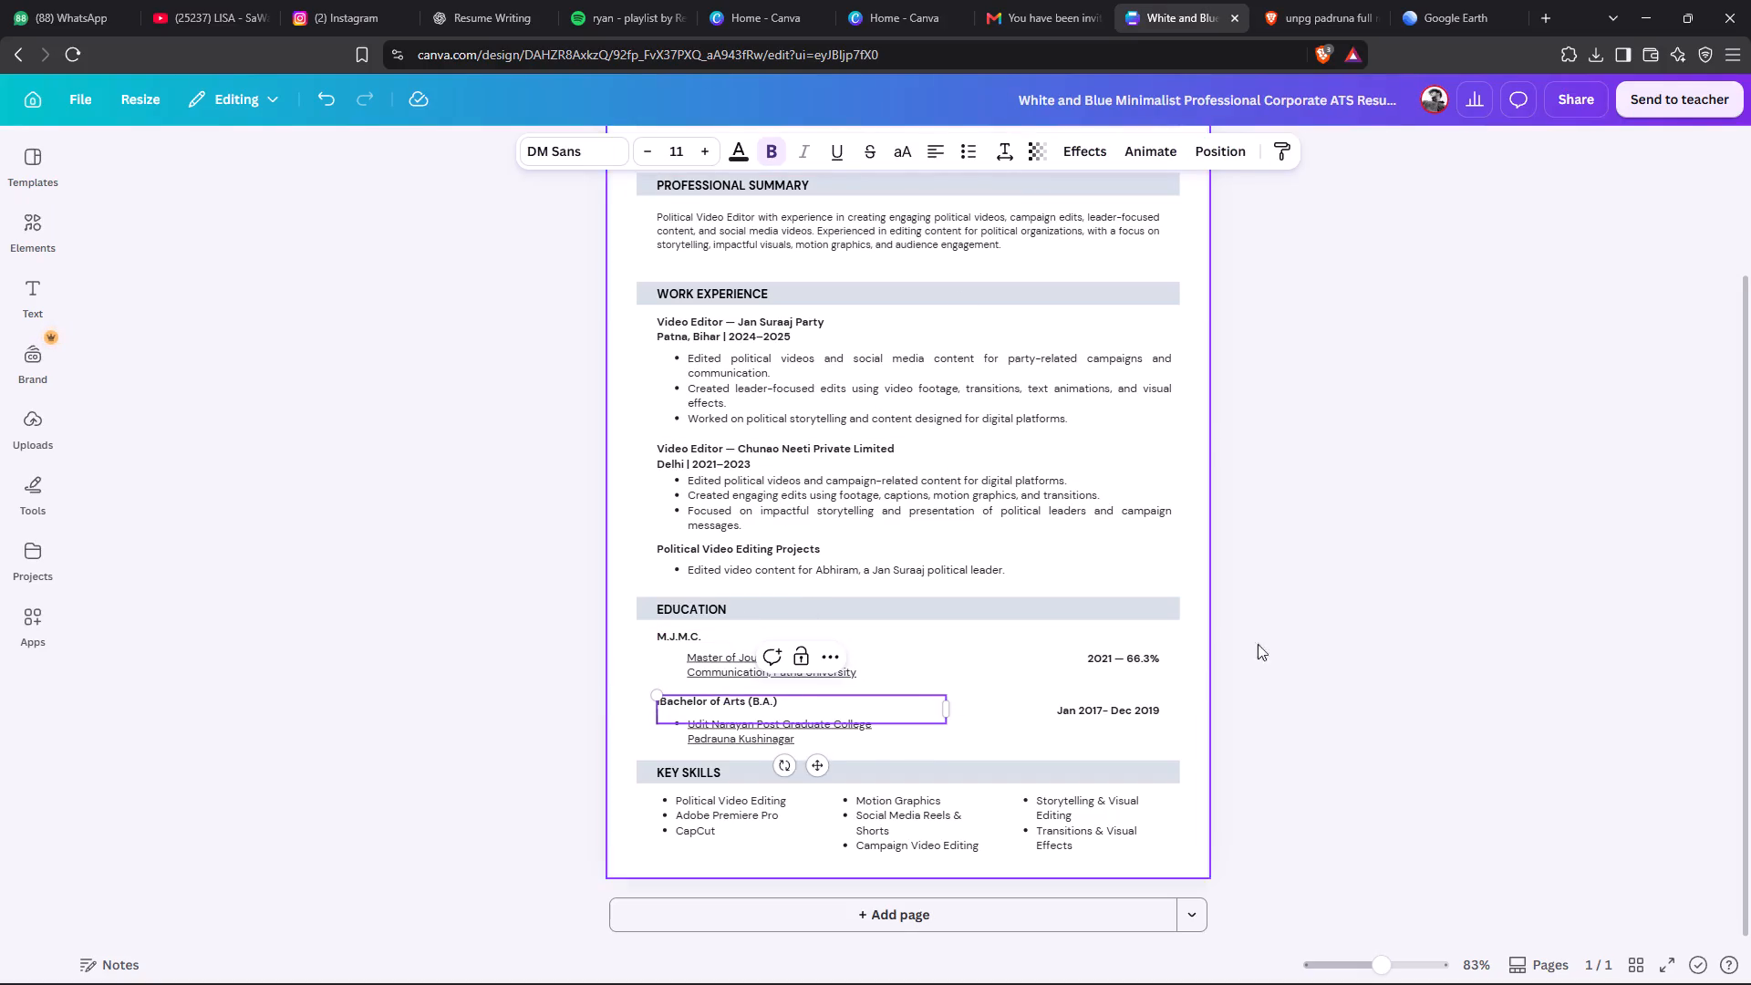
pyautogui.press('BackSpace')
pyautogui.click(1301, 632)
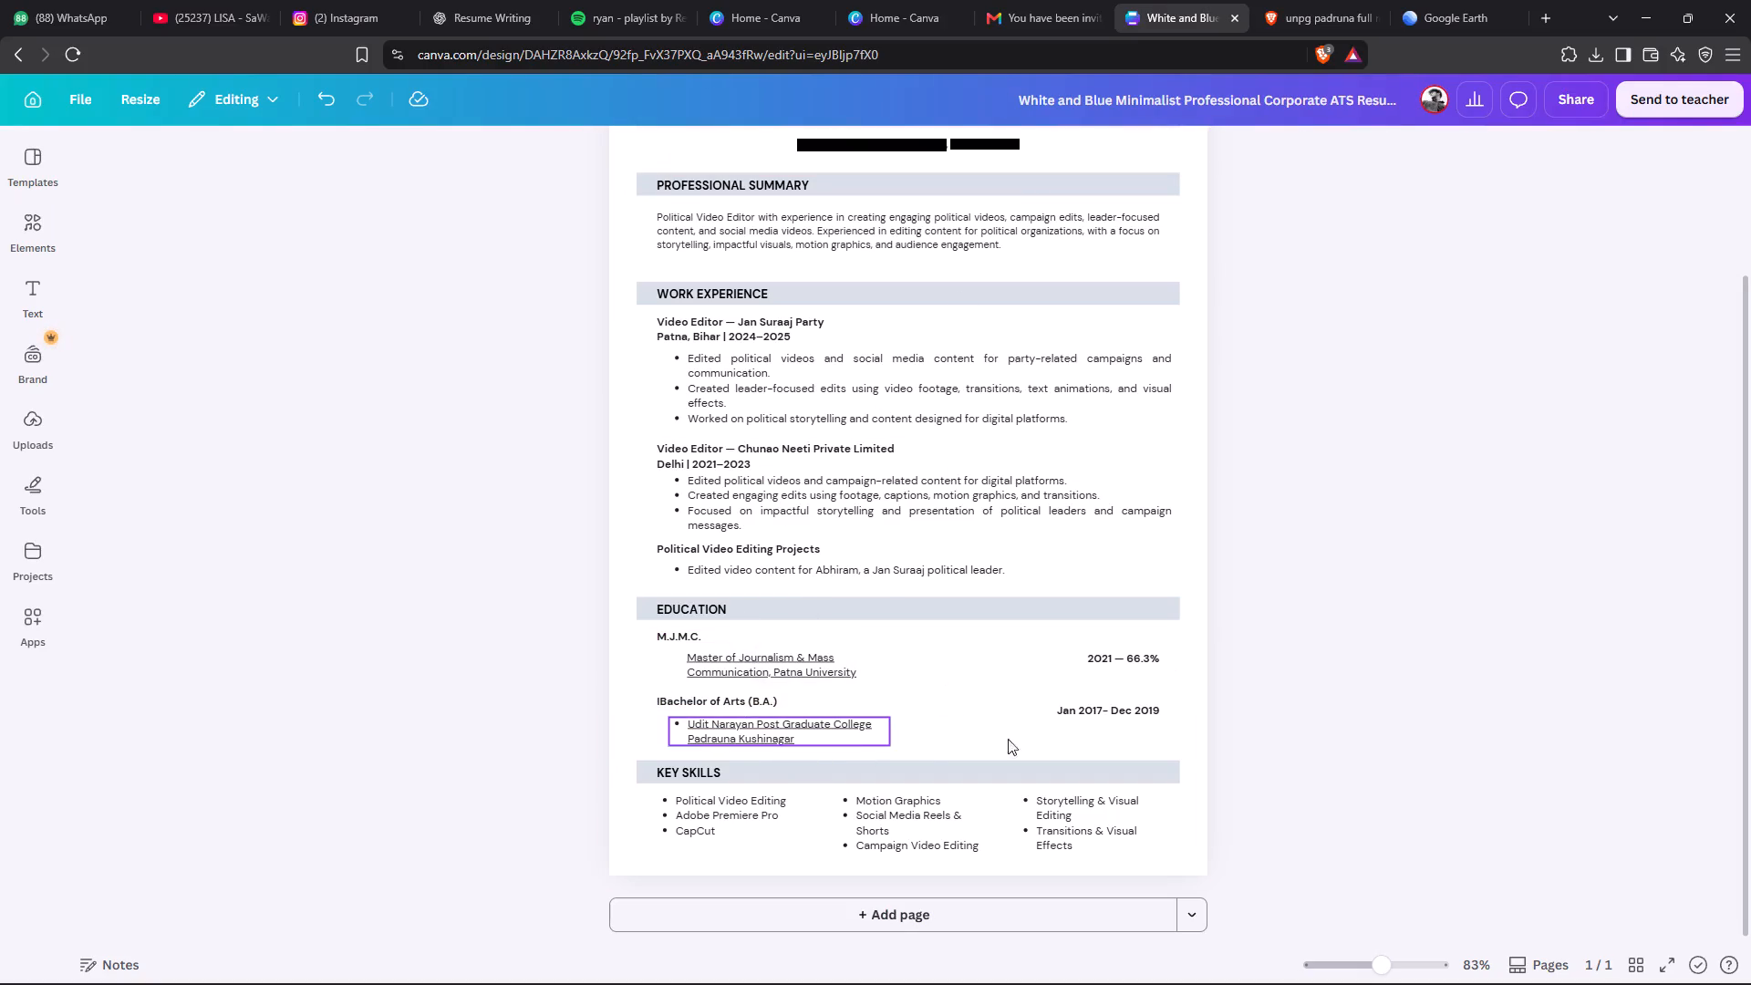
# Set the Bachelor of Arts entry's date range to Jan 2018 - Dec 2021.
pyautogui.click(1093, 710)
pyautogui.click(1098, 710)
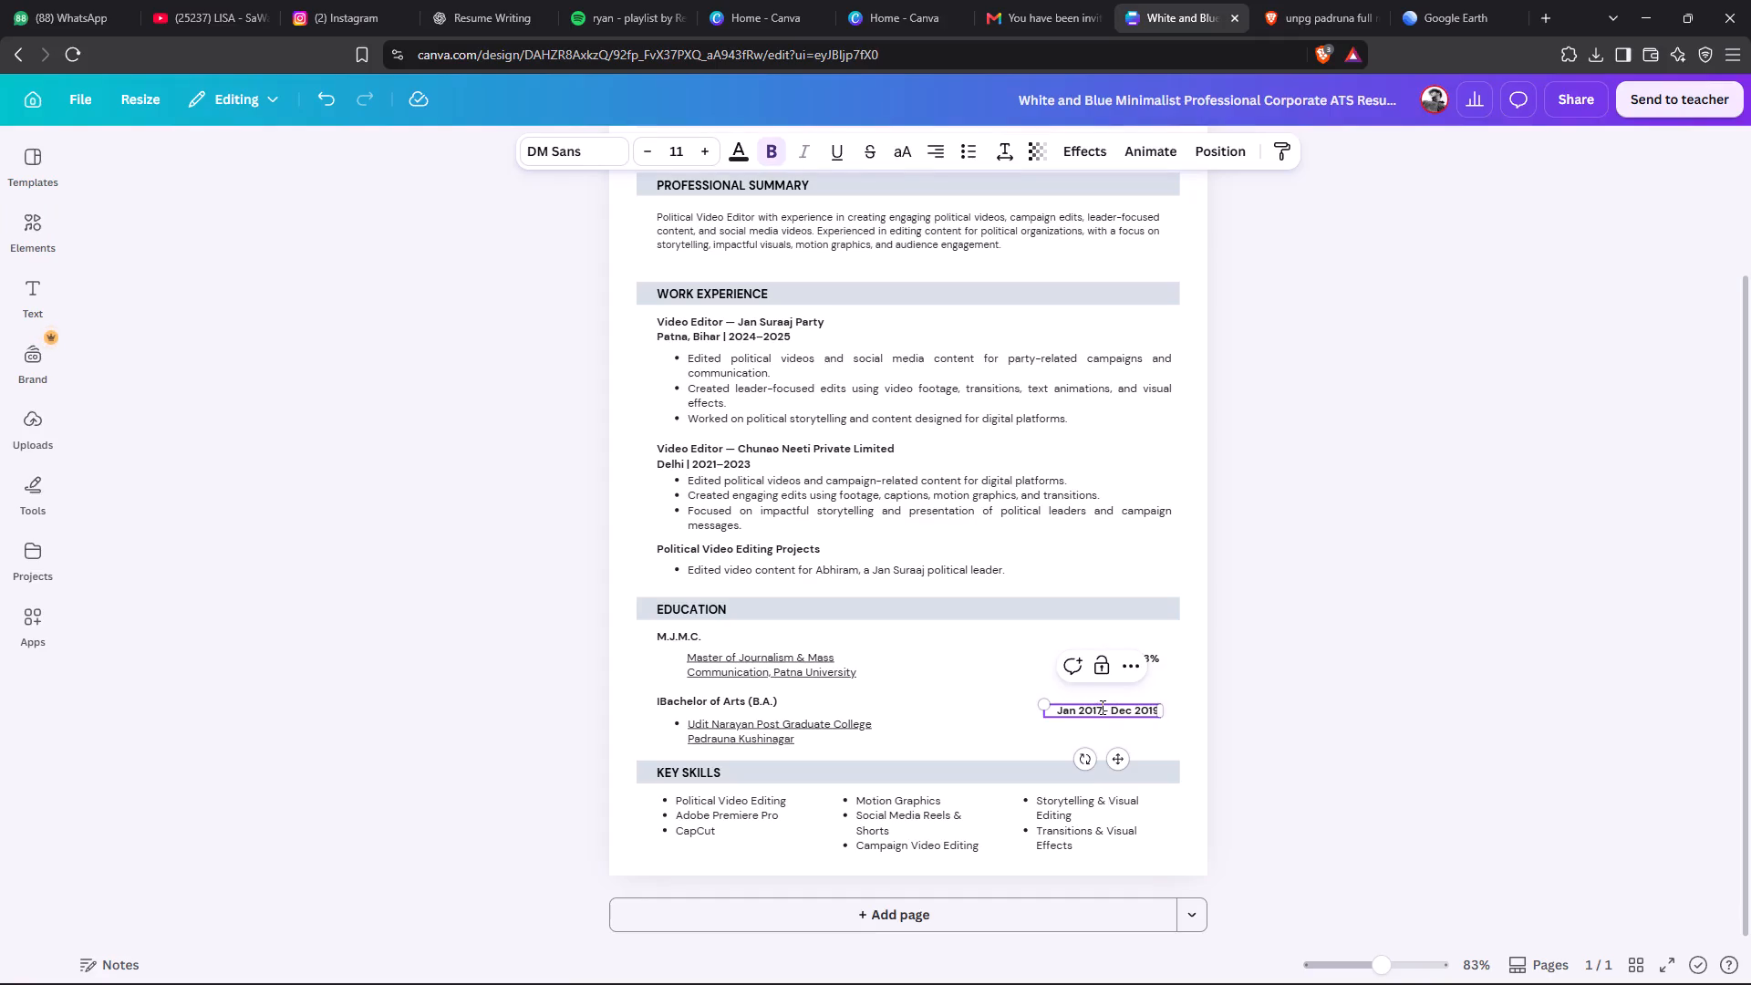
pyautogui.click(1101, 707)
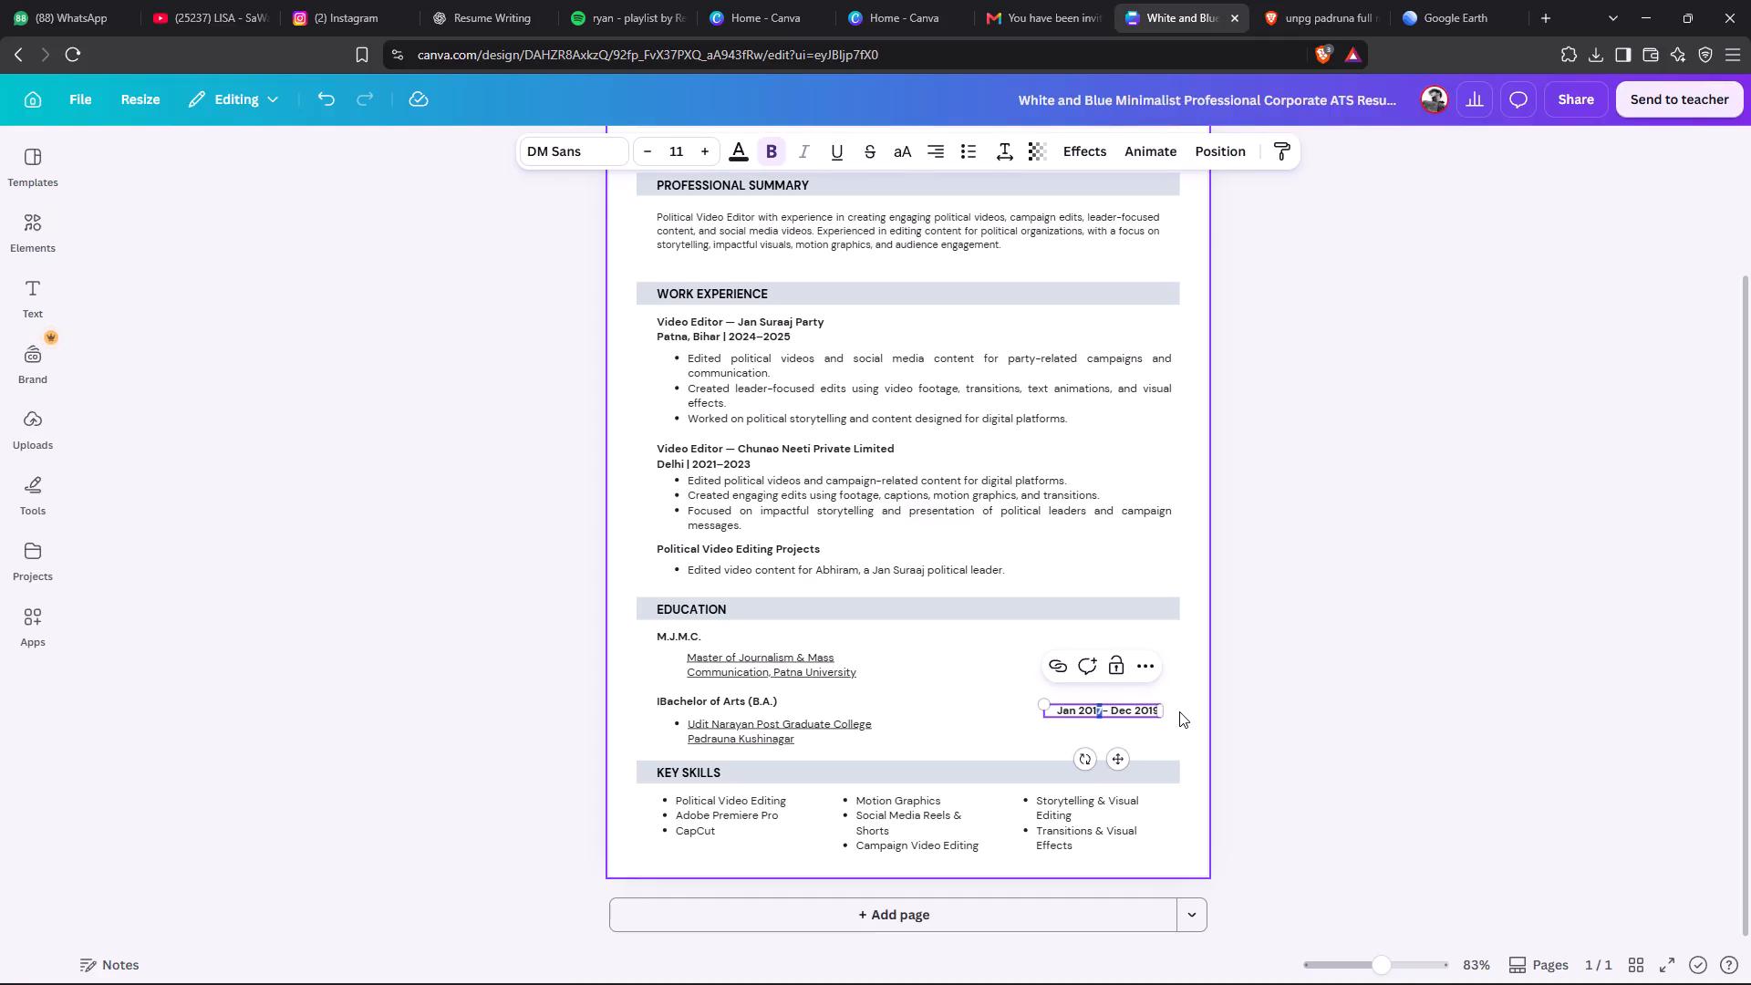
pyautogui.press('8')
pyautogui.click(1152, 710)
pyautogui.click(1152, 710)
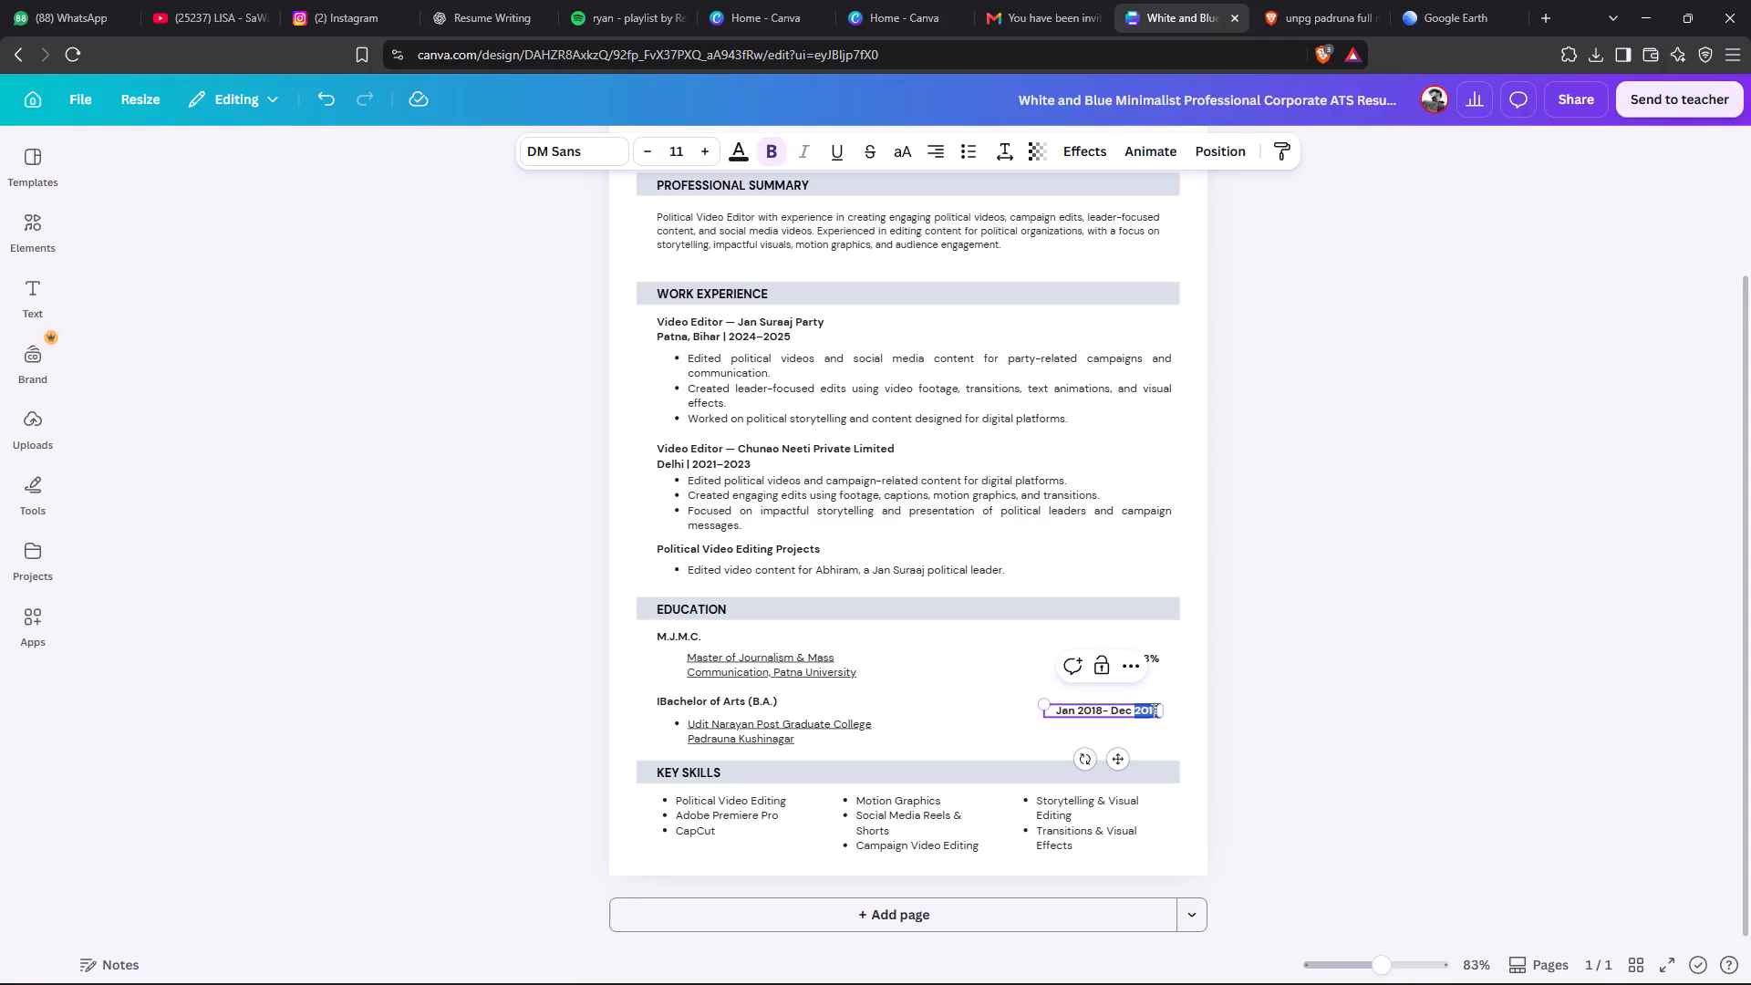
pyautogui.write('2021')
pyautogui.click(1269, 721)
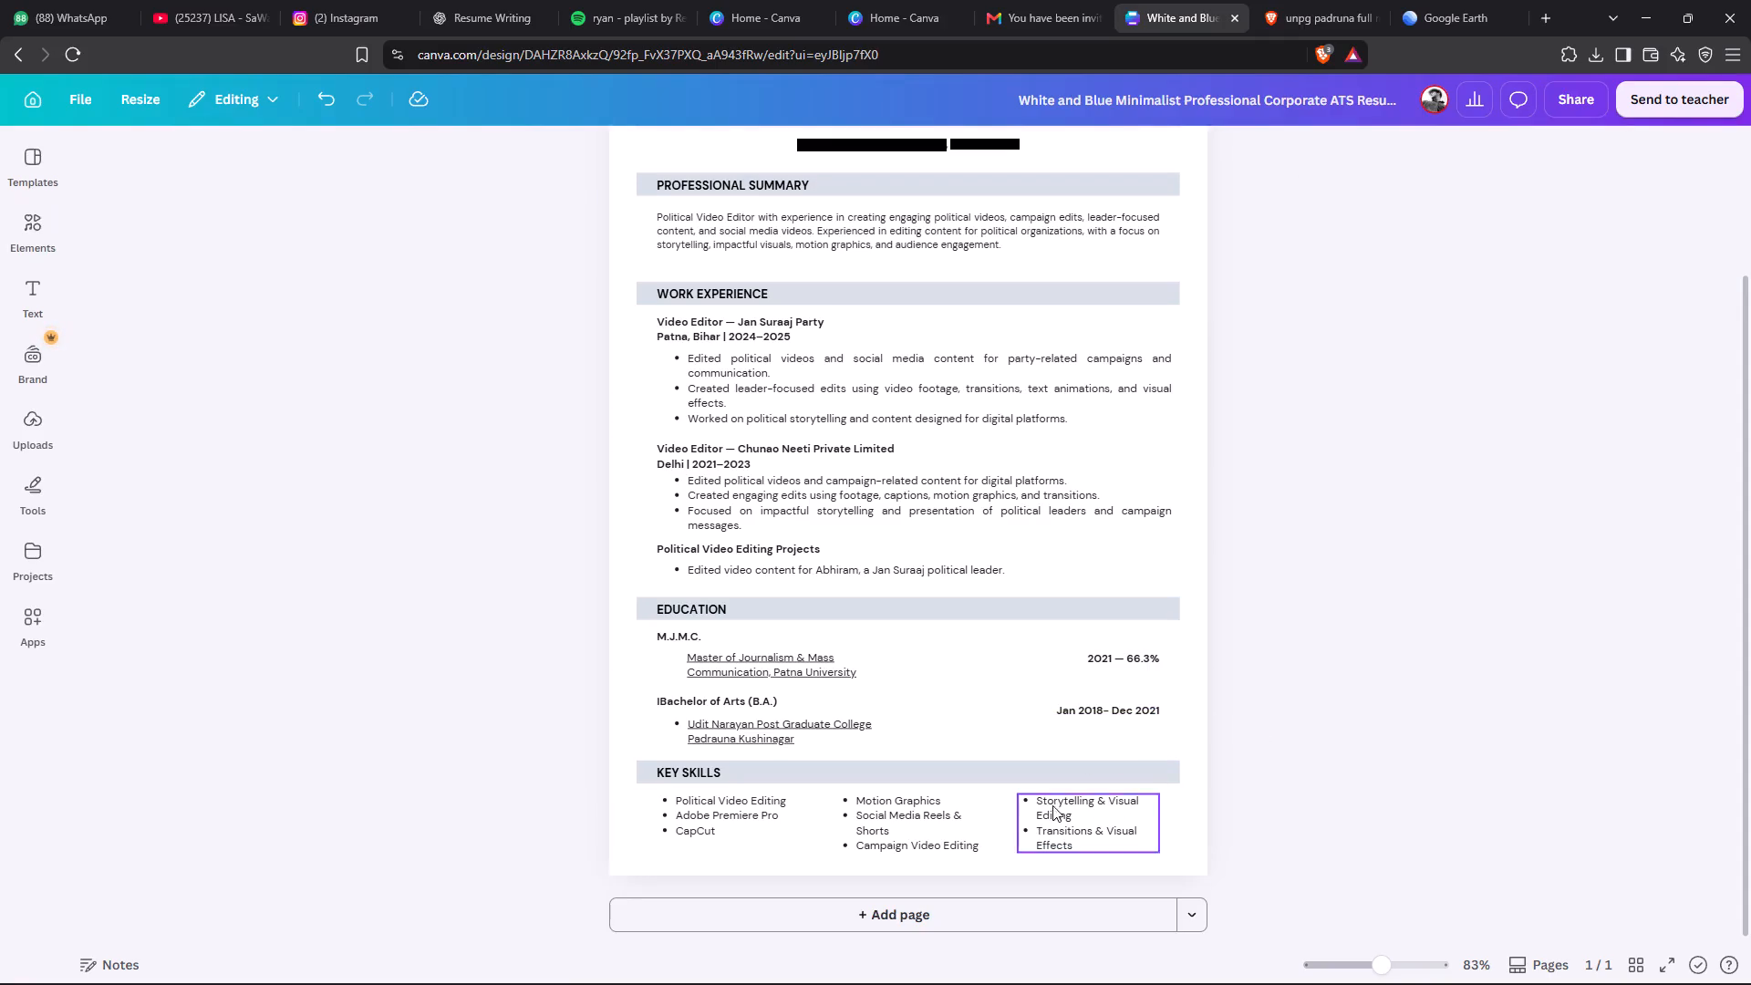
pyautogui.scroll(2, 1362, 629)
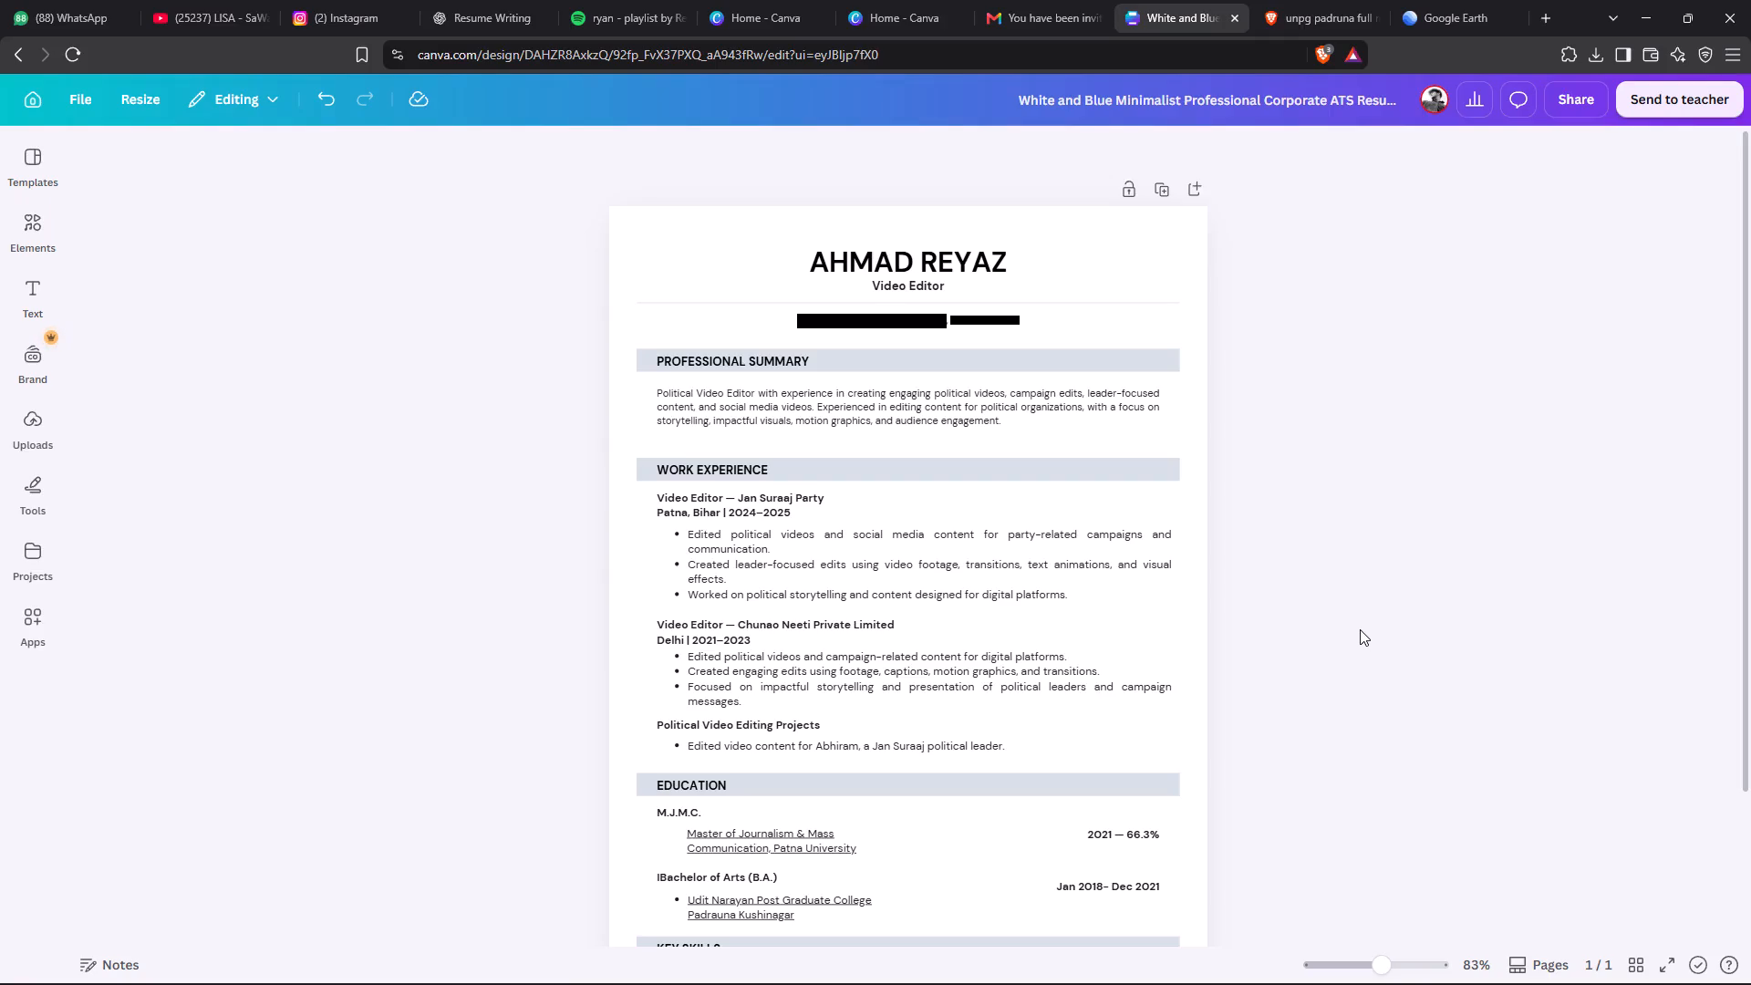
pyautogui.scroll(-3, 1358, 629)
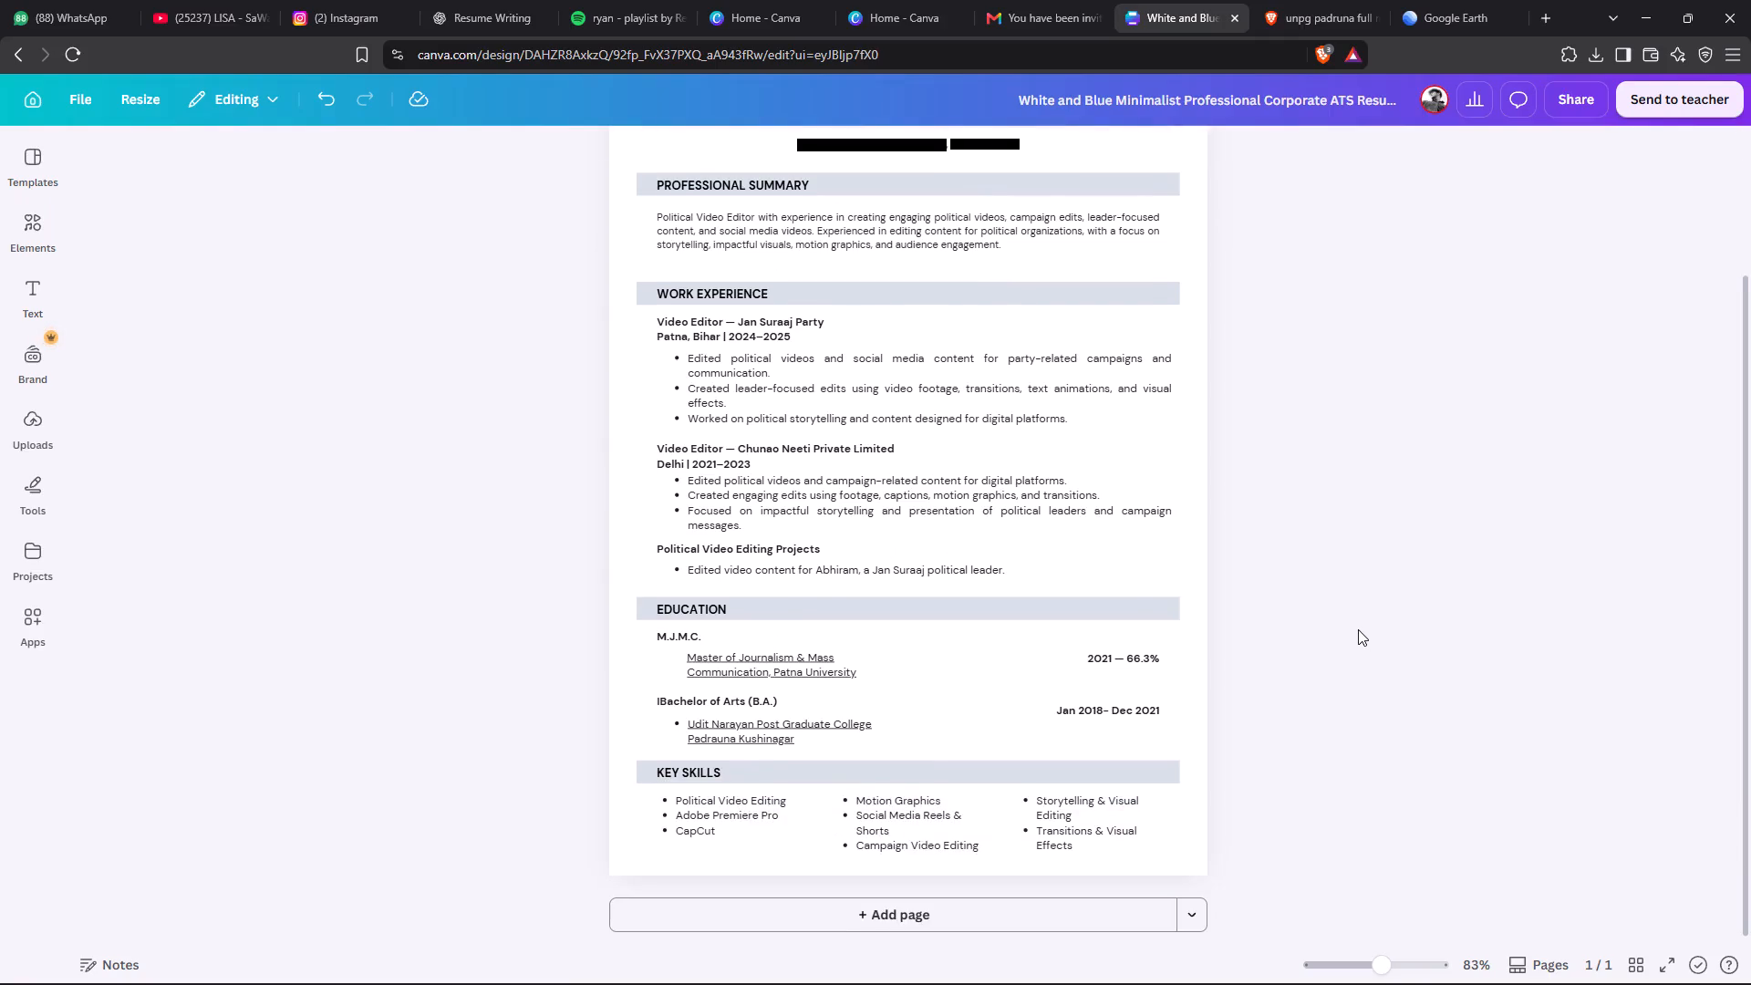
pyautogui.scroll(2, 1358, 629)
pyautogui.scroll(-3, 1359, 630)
# Download the revised resume as a PDF with the Digital preset.
pyautogui.click(1569, 93)
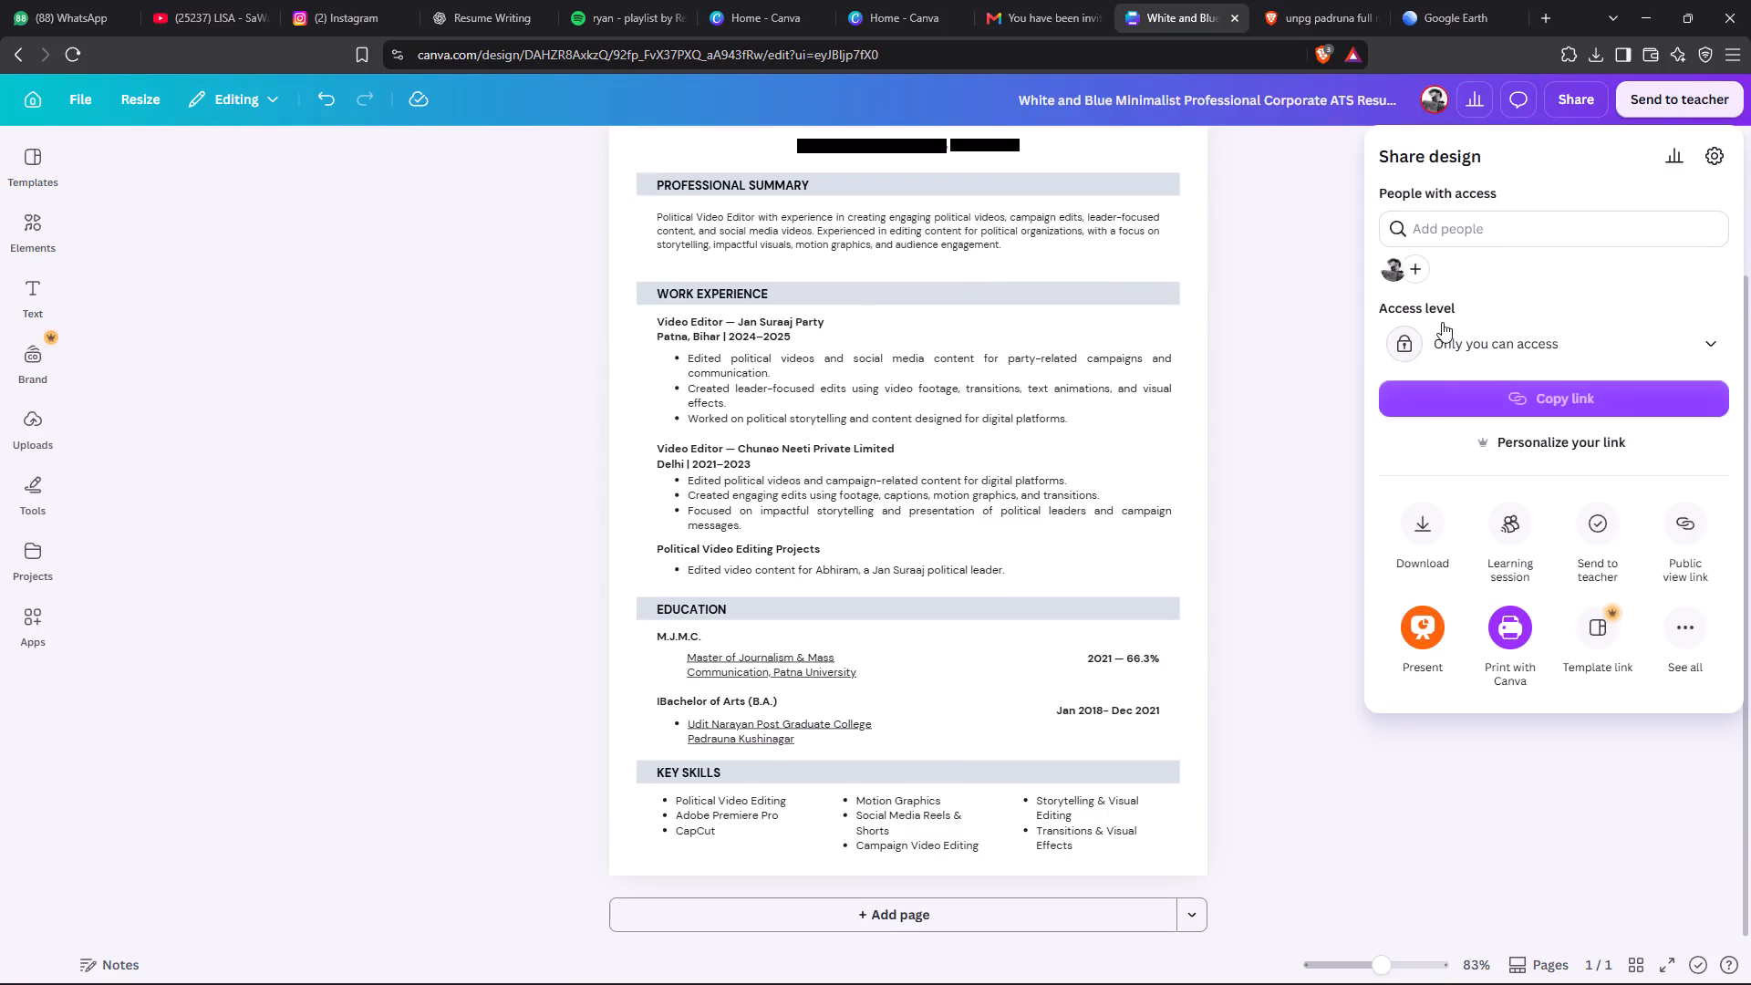
pyautogui.click(1417, 544)
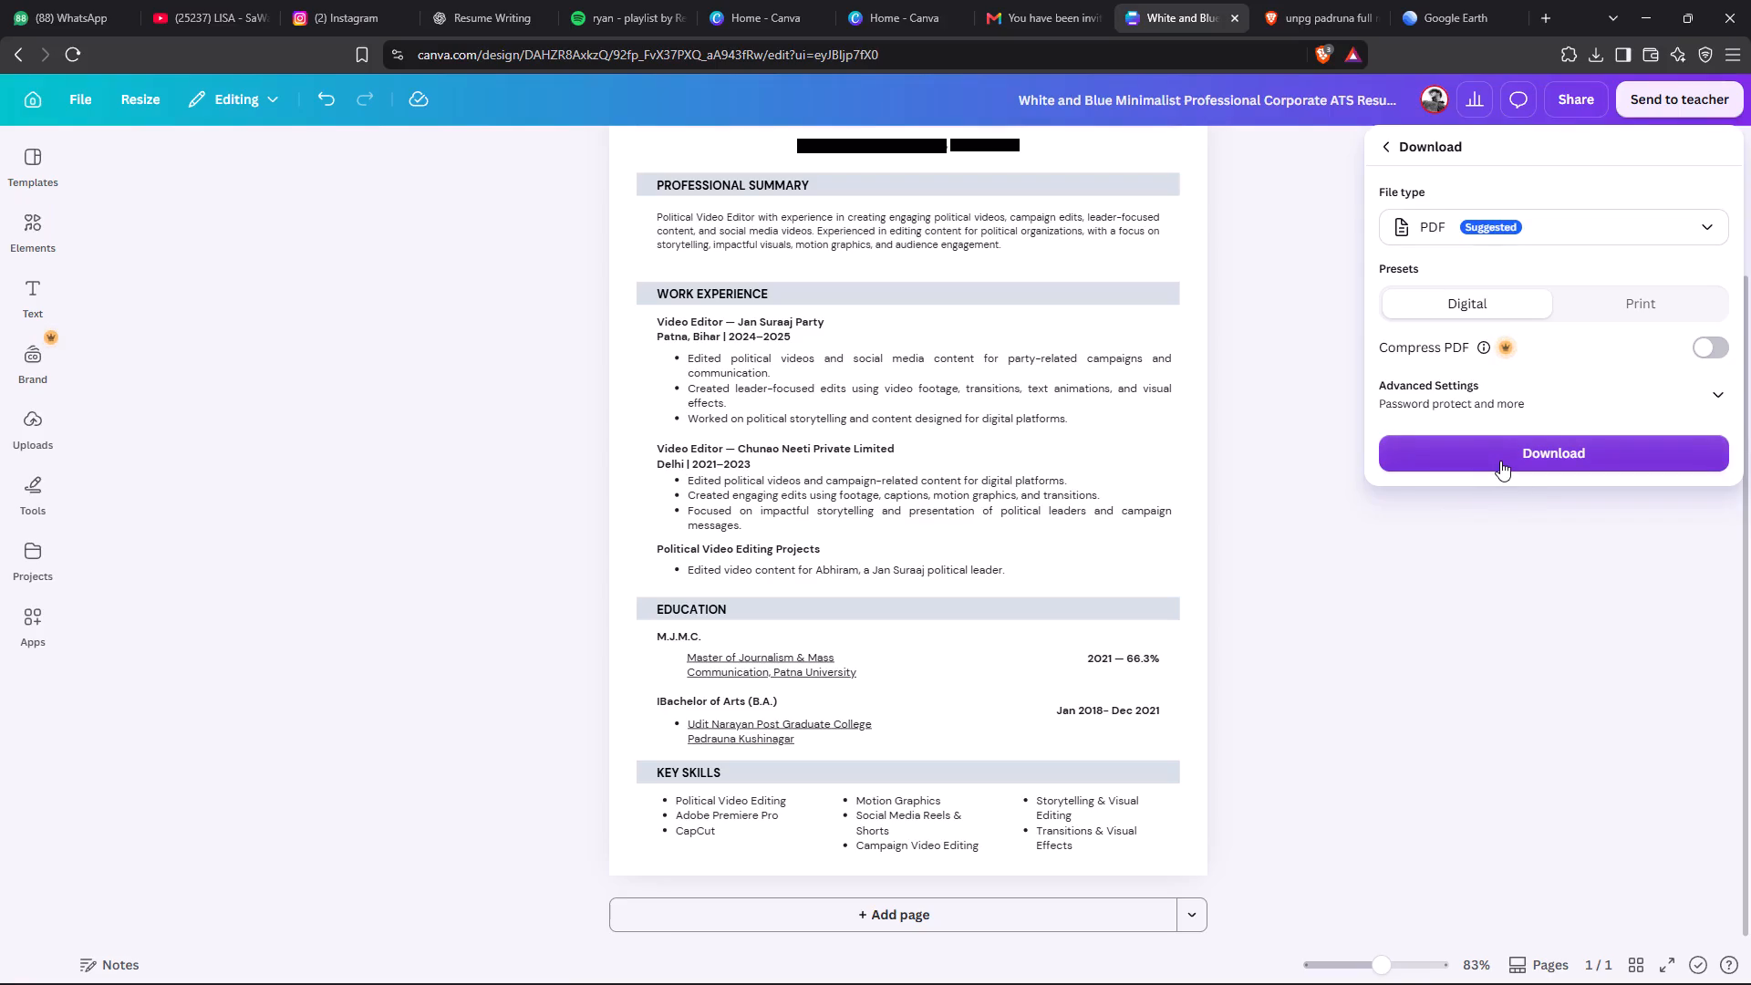
pyautogui.click(1500, 461)
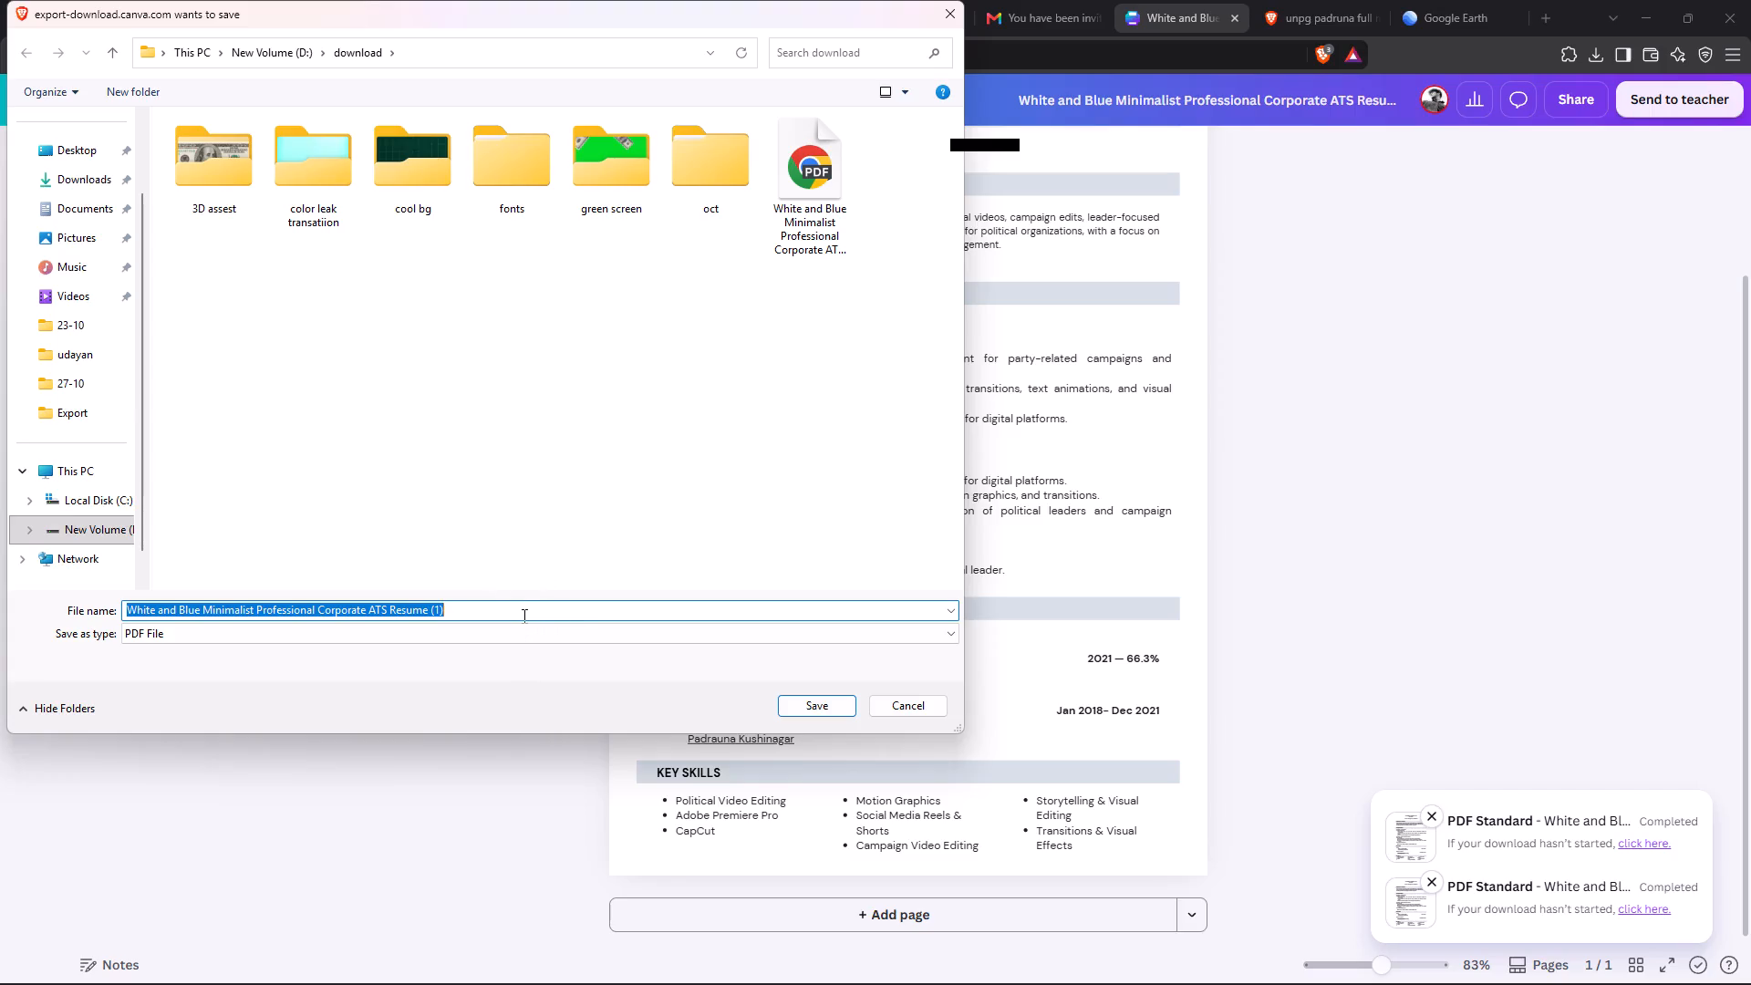
# Save the PDF in the download folder on drive D, named with the candidate's capitalized name followed by "Resume".
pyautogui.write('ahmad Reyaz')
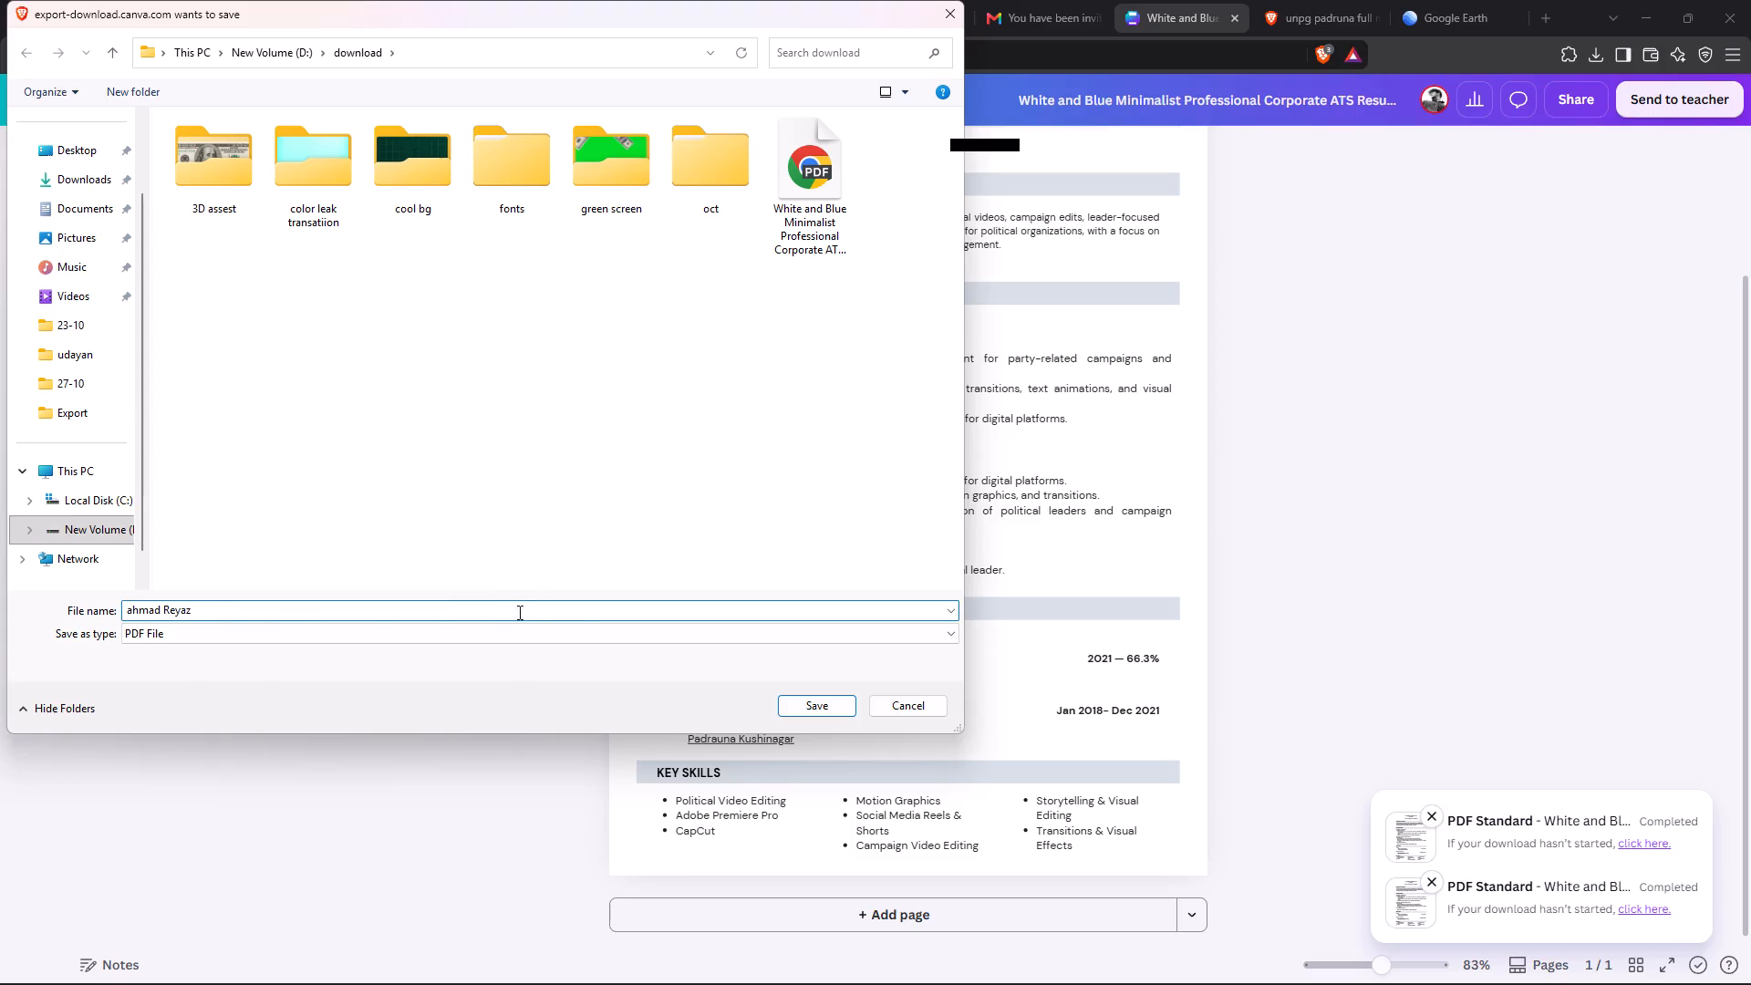
pyautogui.click(129, 612)
pyautogui.click(132, 607)
pyautogui.press('BackSpace')
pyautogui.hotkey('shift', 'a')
pyautogui.click(203, 611)
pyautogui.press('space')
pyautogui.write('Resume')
pyautogui.click(821, 697)
# Minimize the browser and close the download folder window to return to the 27-10 project in Premiere.
pyautogui.click(1637, 1)
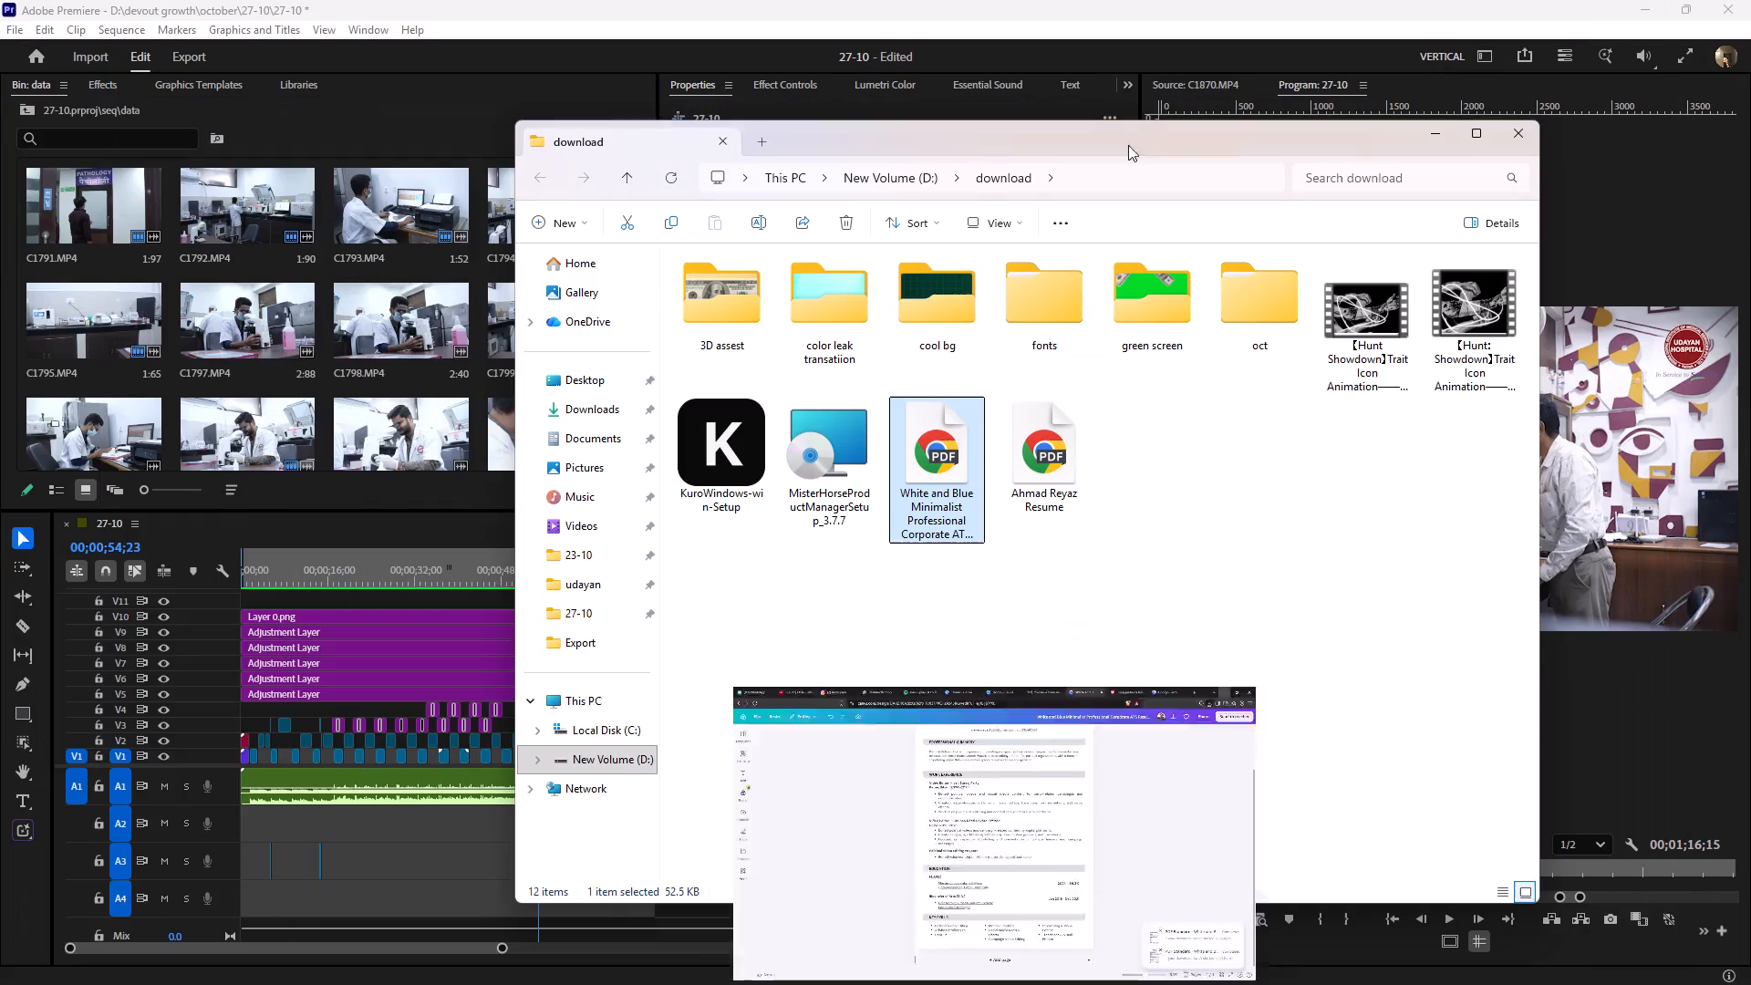
pyautogui.click(1524, 133)
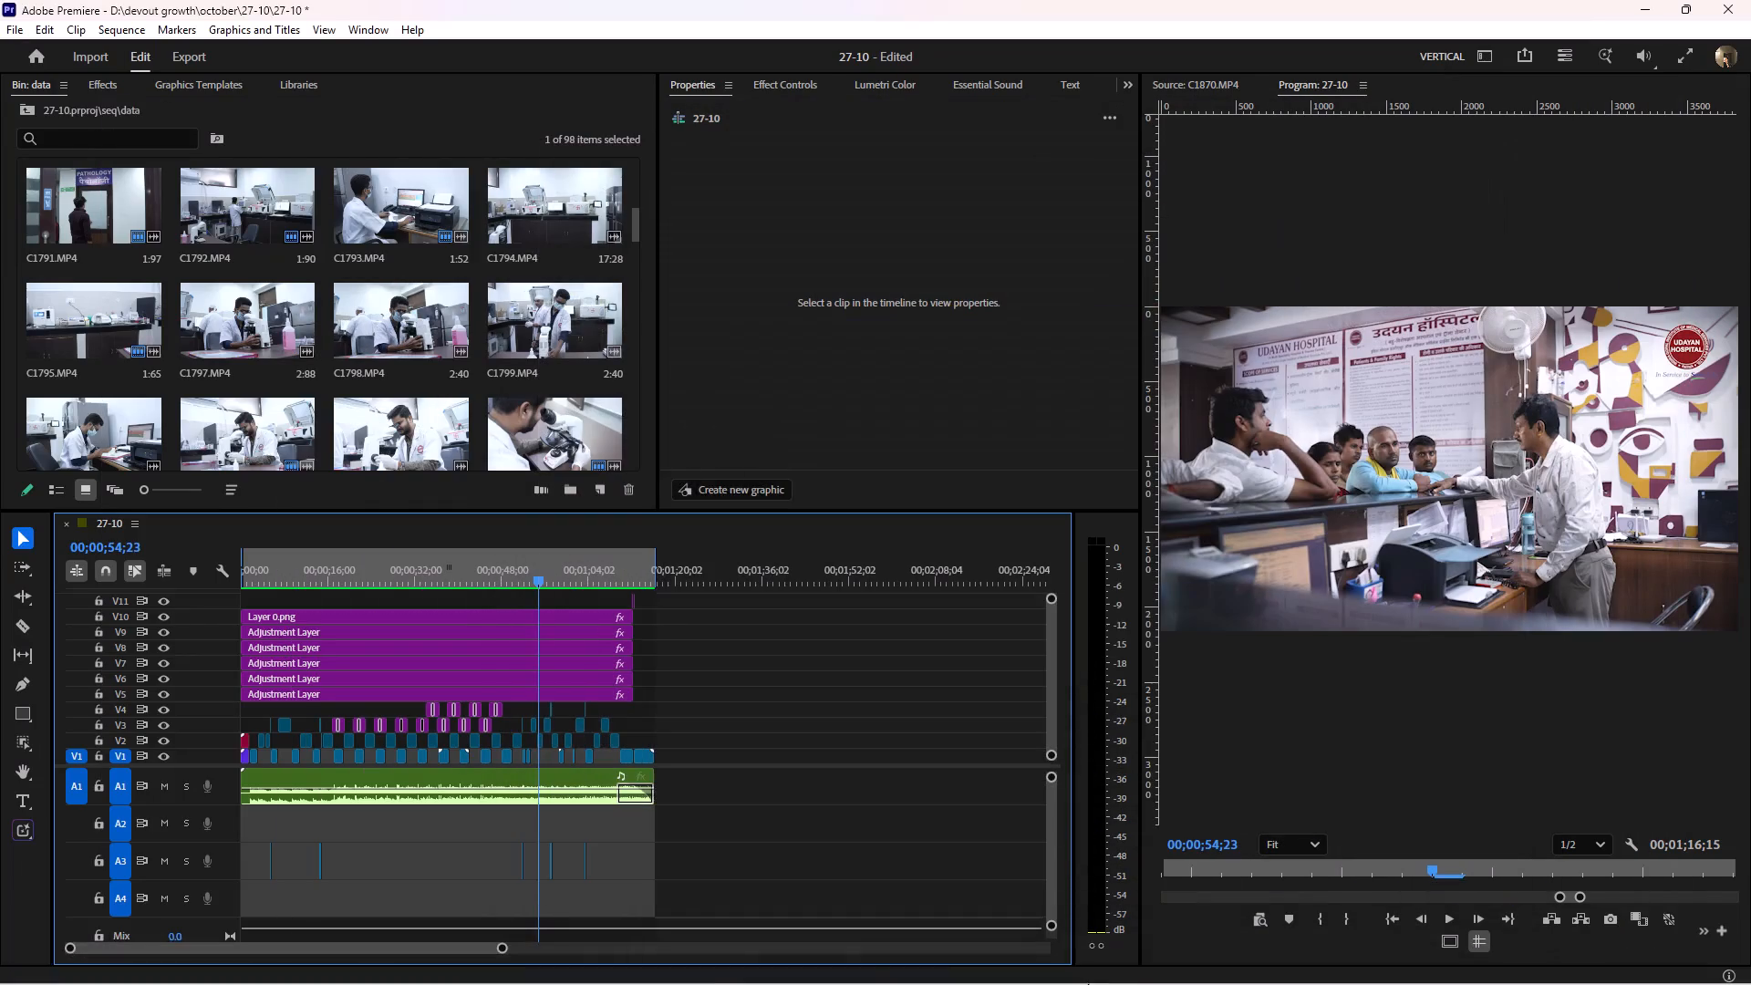
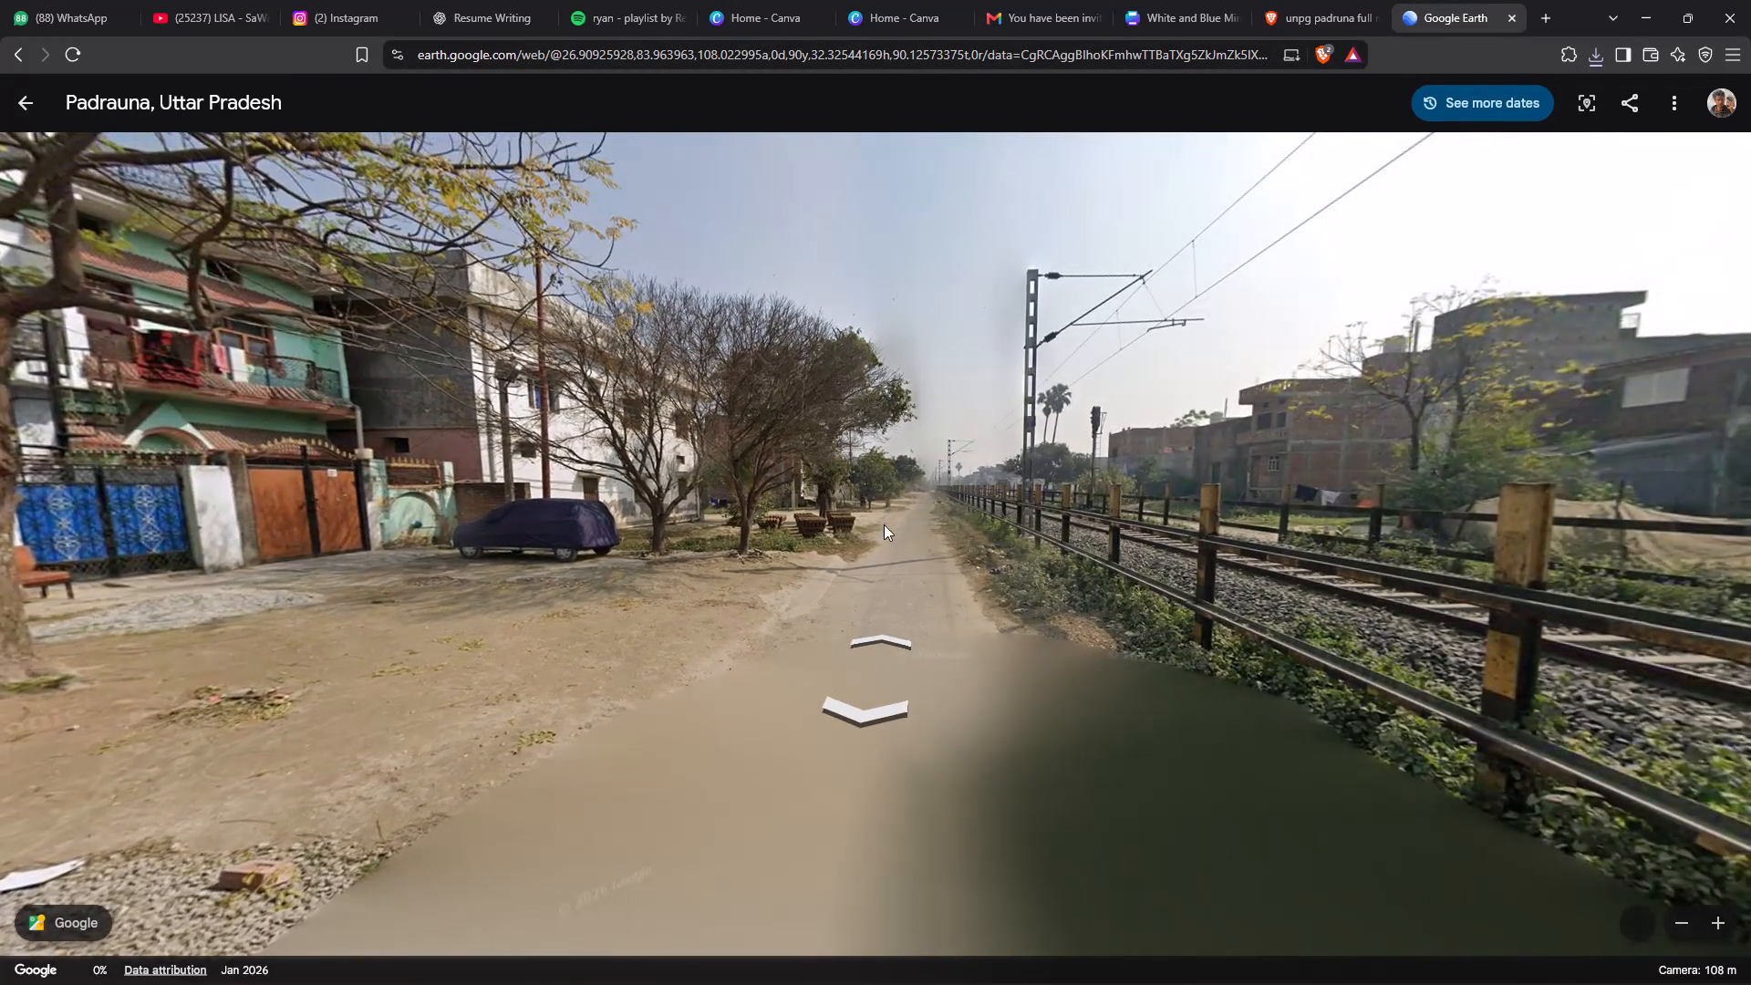
pyautogui.moveTo(895, 522); pyautogui.dragTo(724, 502)
pyautogui.scroll(-2, 887, 556)
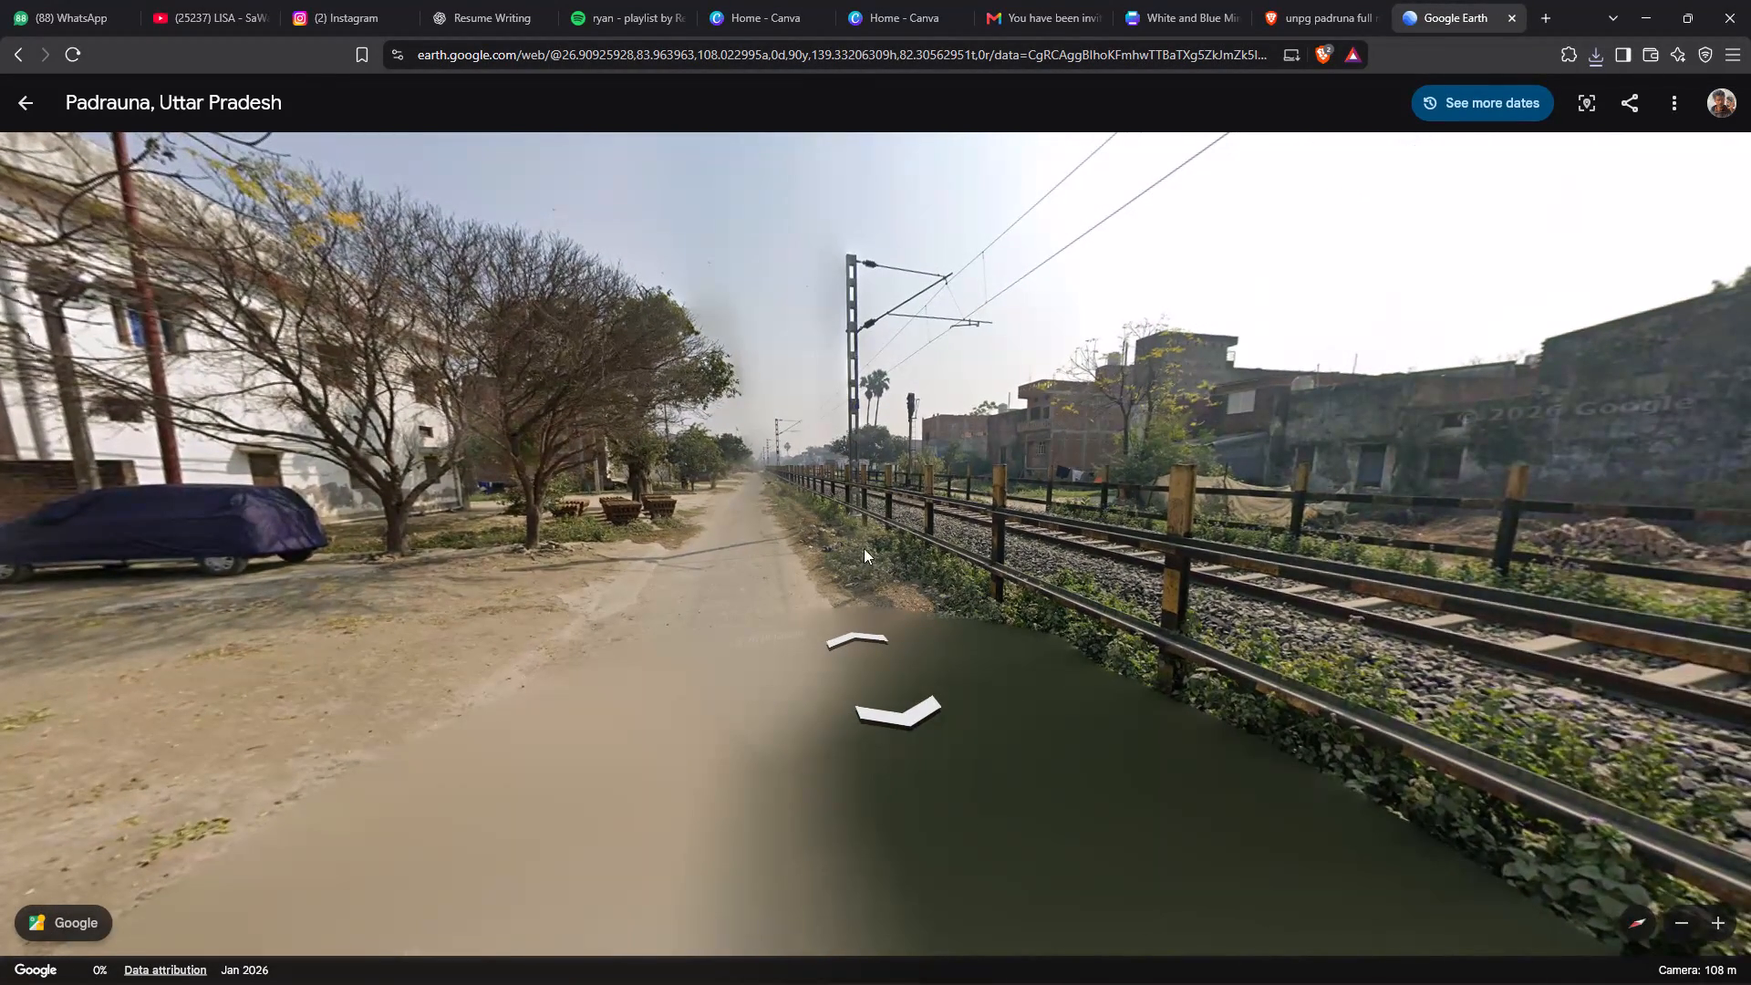
pyautogui.click(28, 106)
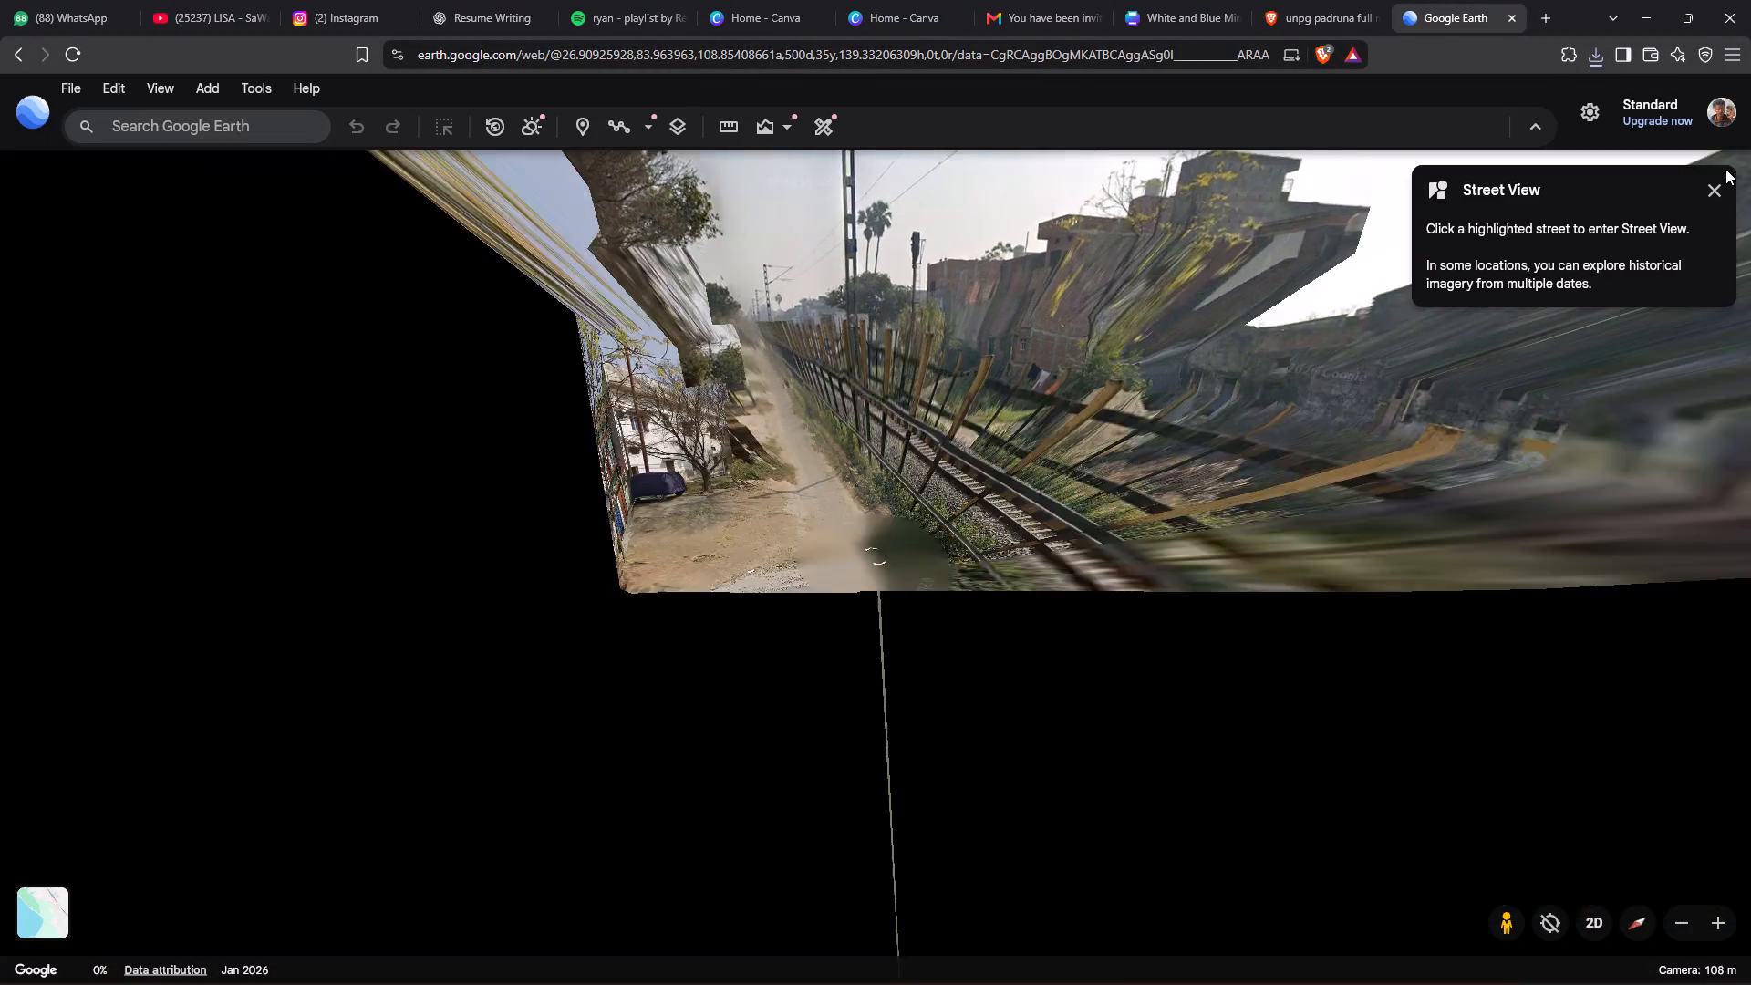
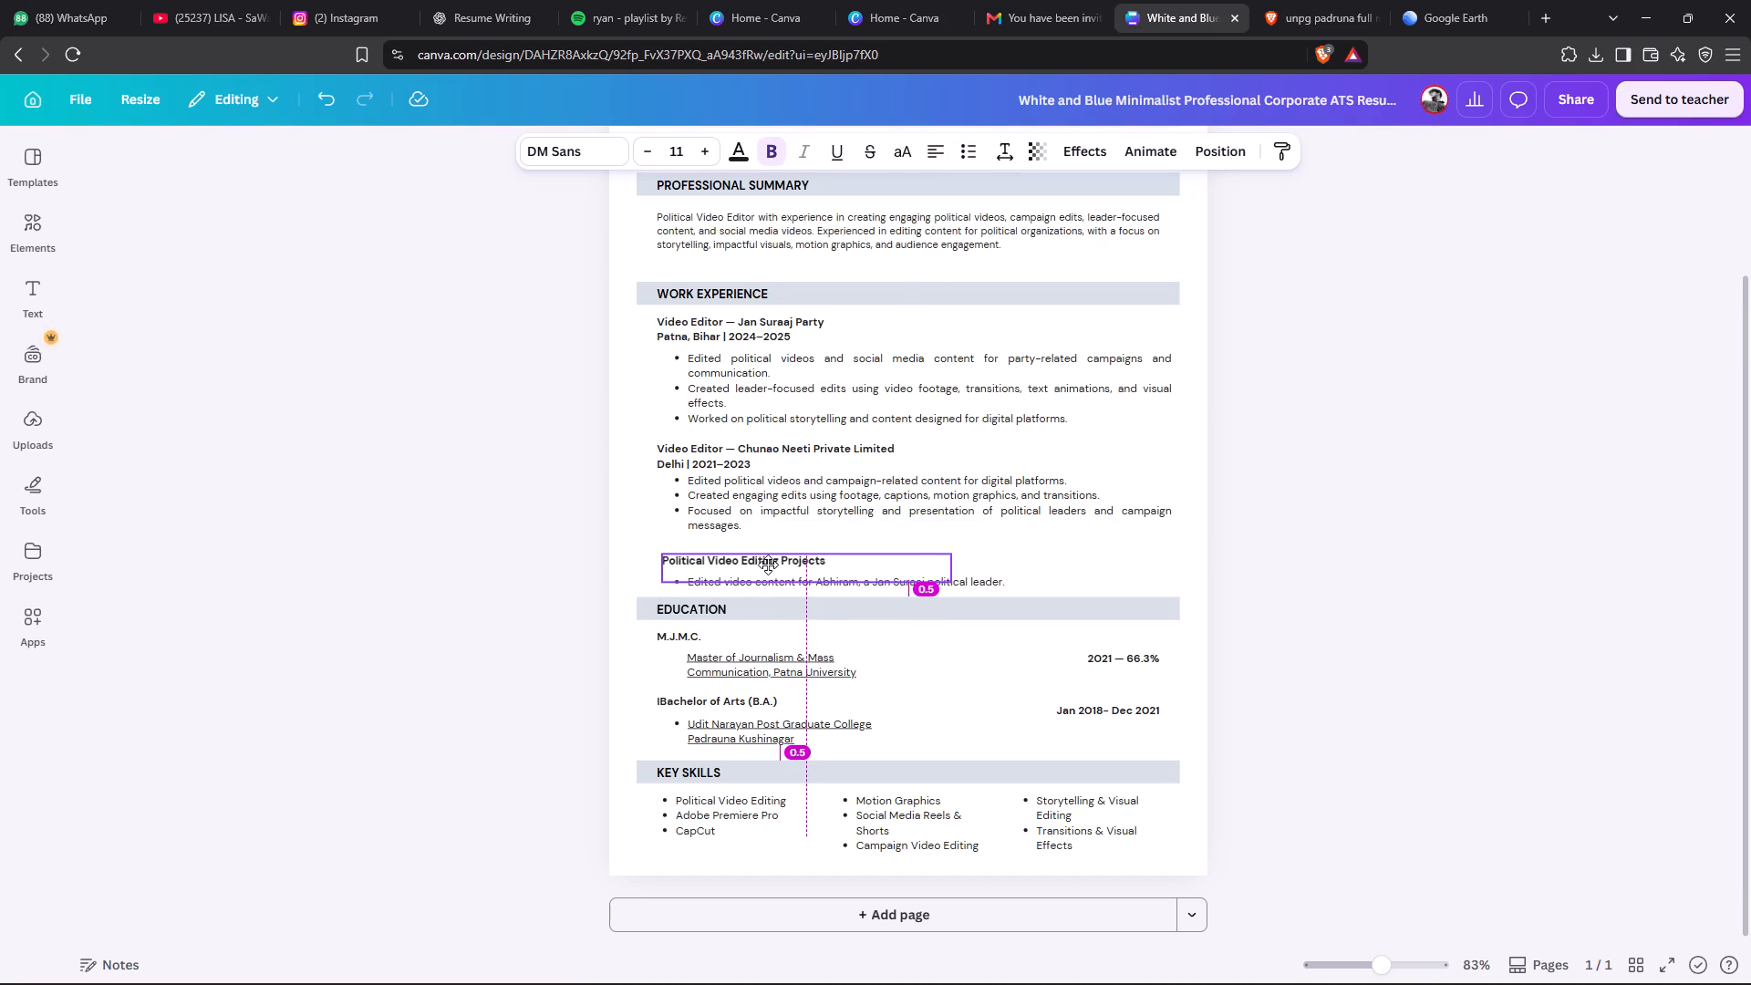
# Nudge the Political Video Editing Projects heading down closer to its bullet line.
pyautogui.moveTo(768, 565); pyautogui.dragTo(768, 568)
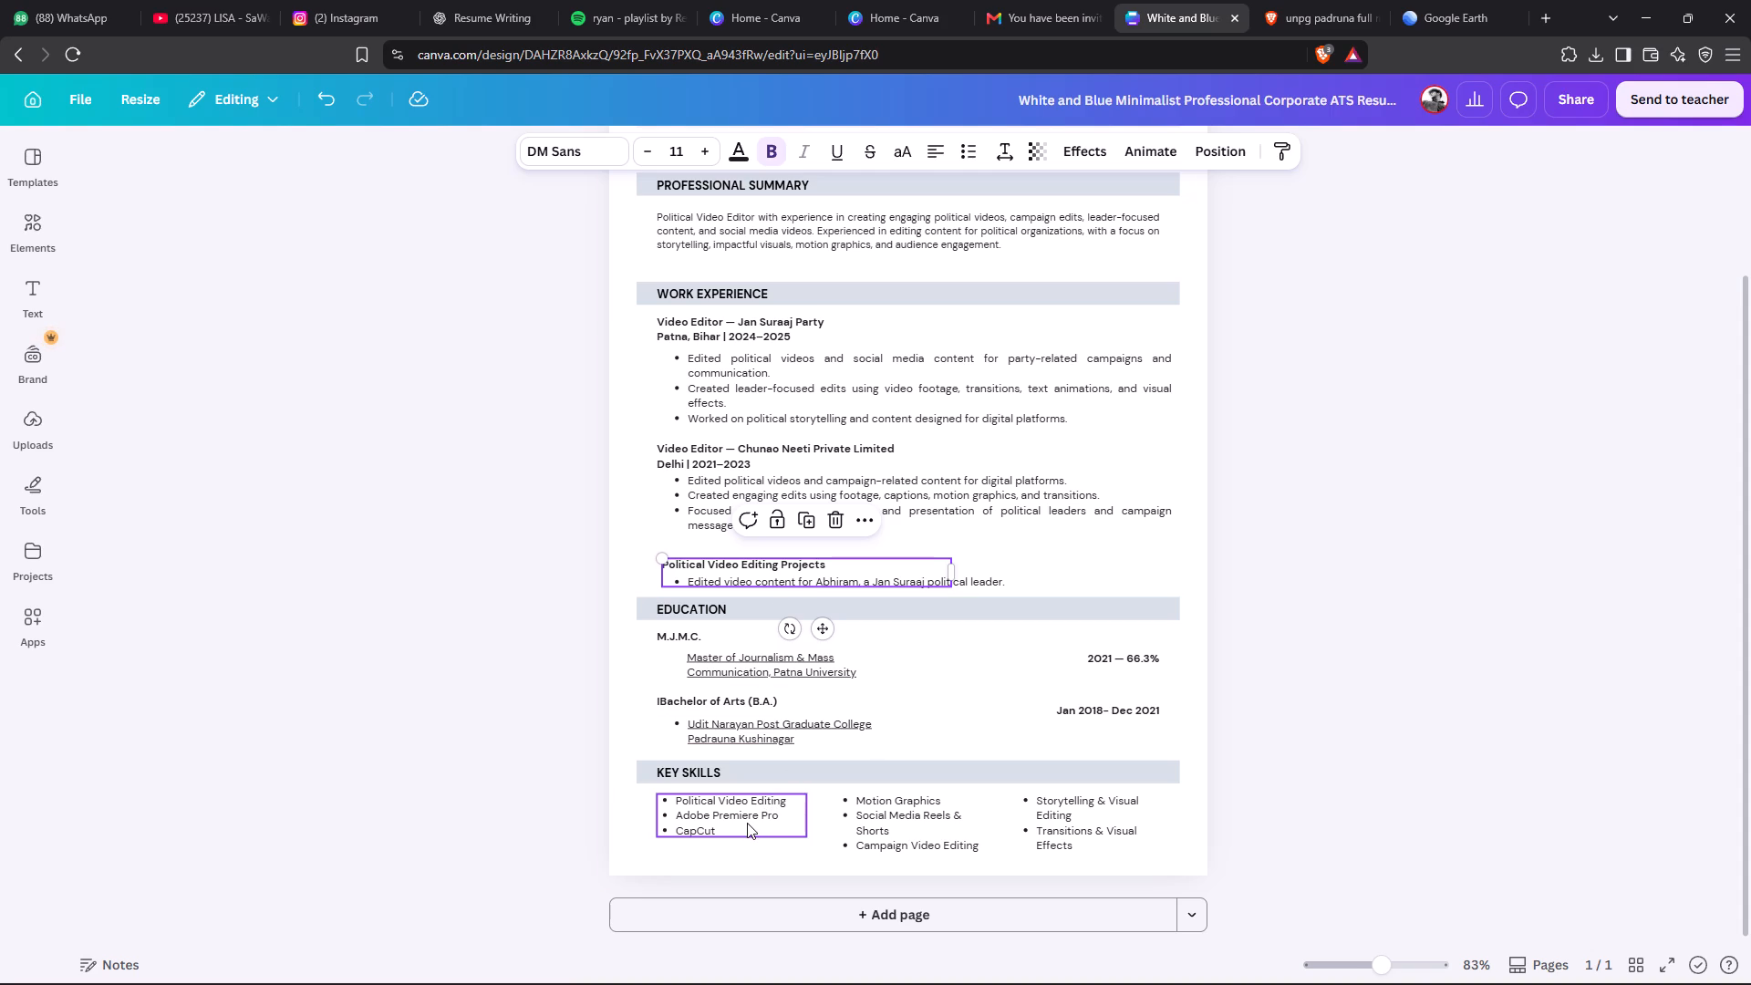
# Move the Key Skills section down toward the page's bottom edge, including its three bullet columns, header band and heading.
pyautogui.moveTo(745, 824); pyautogui.dragTo(743, 855)
pyautogui.moveTo(896, 832); pyautogui.dragTo(895, 851)
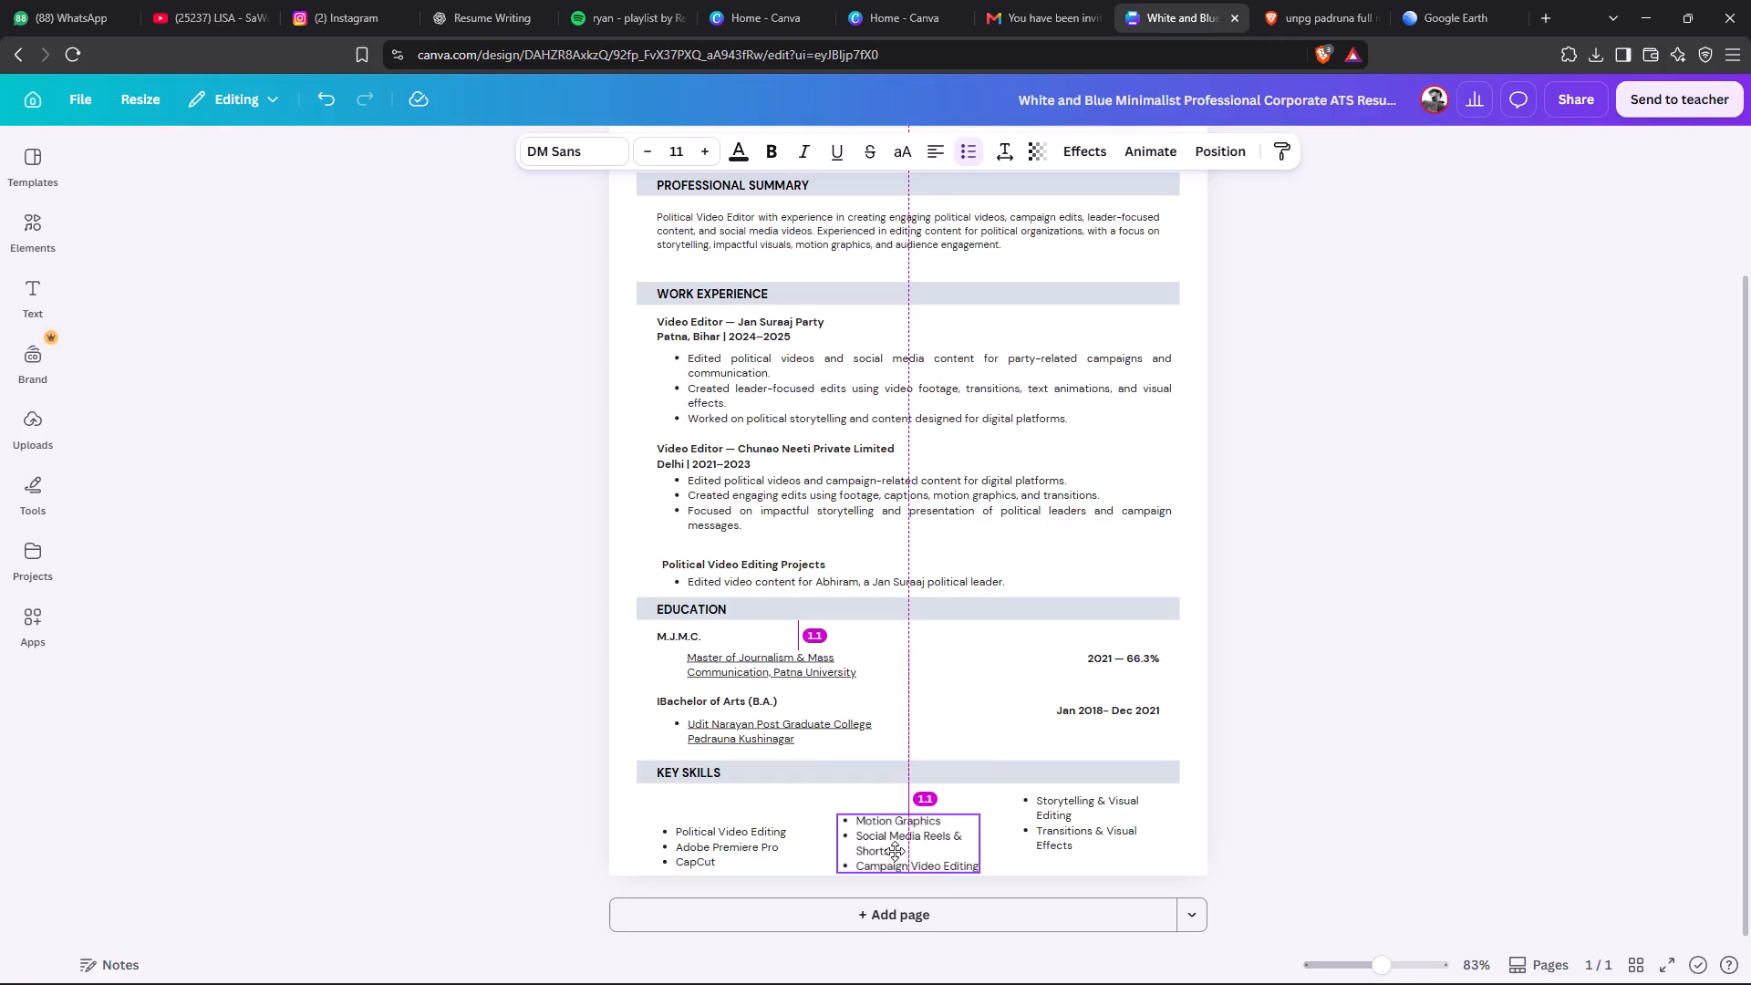
pyautogui.moveTo(895, 851); pyautogui.dragTo(895, 849)
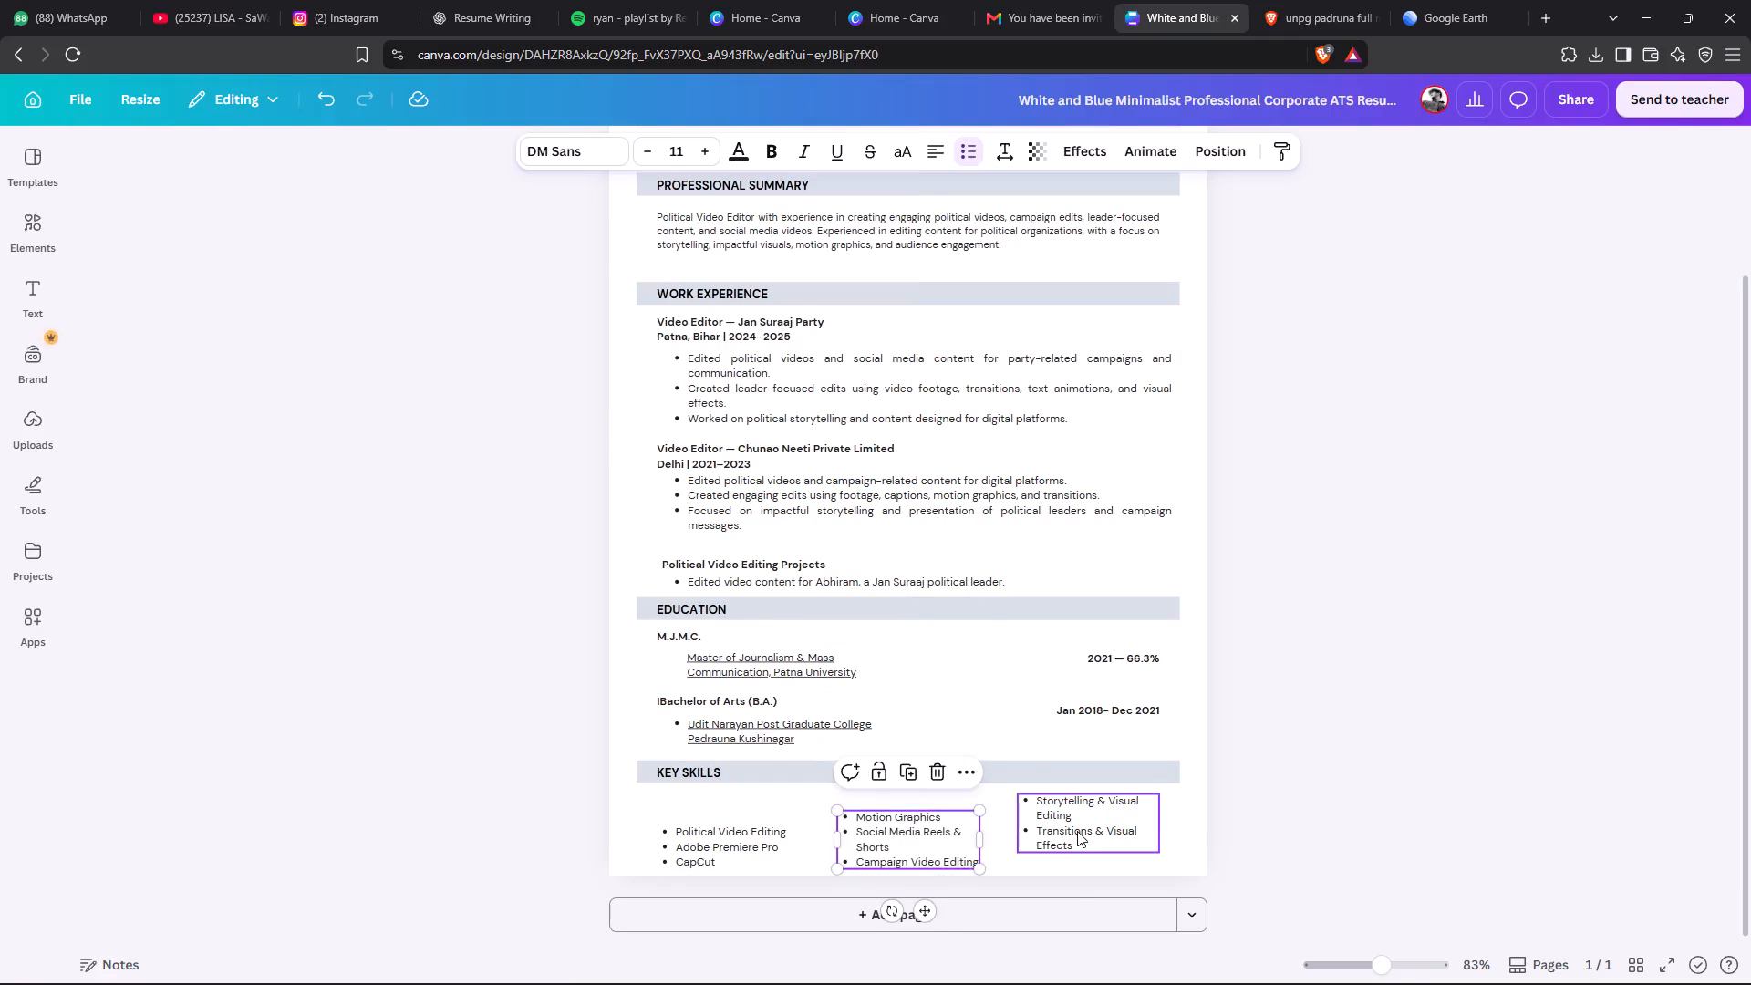
pyautogui.moveTo(1077, 831); pyautogui.dragTo(1079, 849)
pyautogui.click(1341, 766)
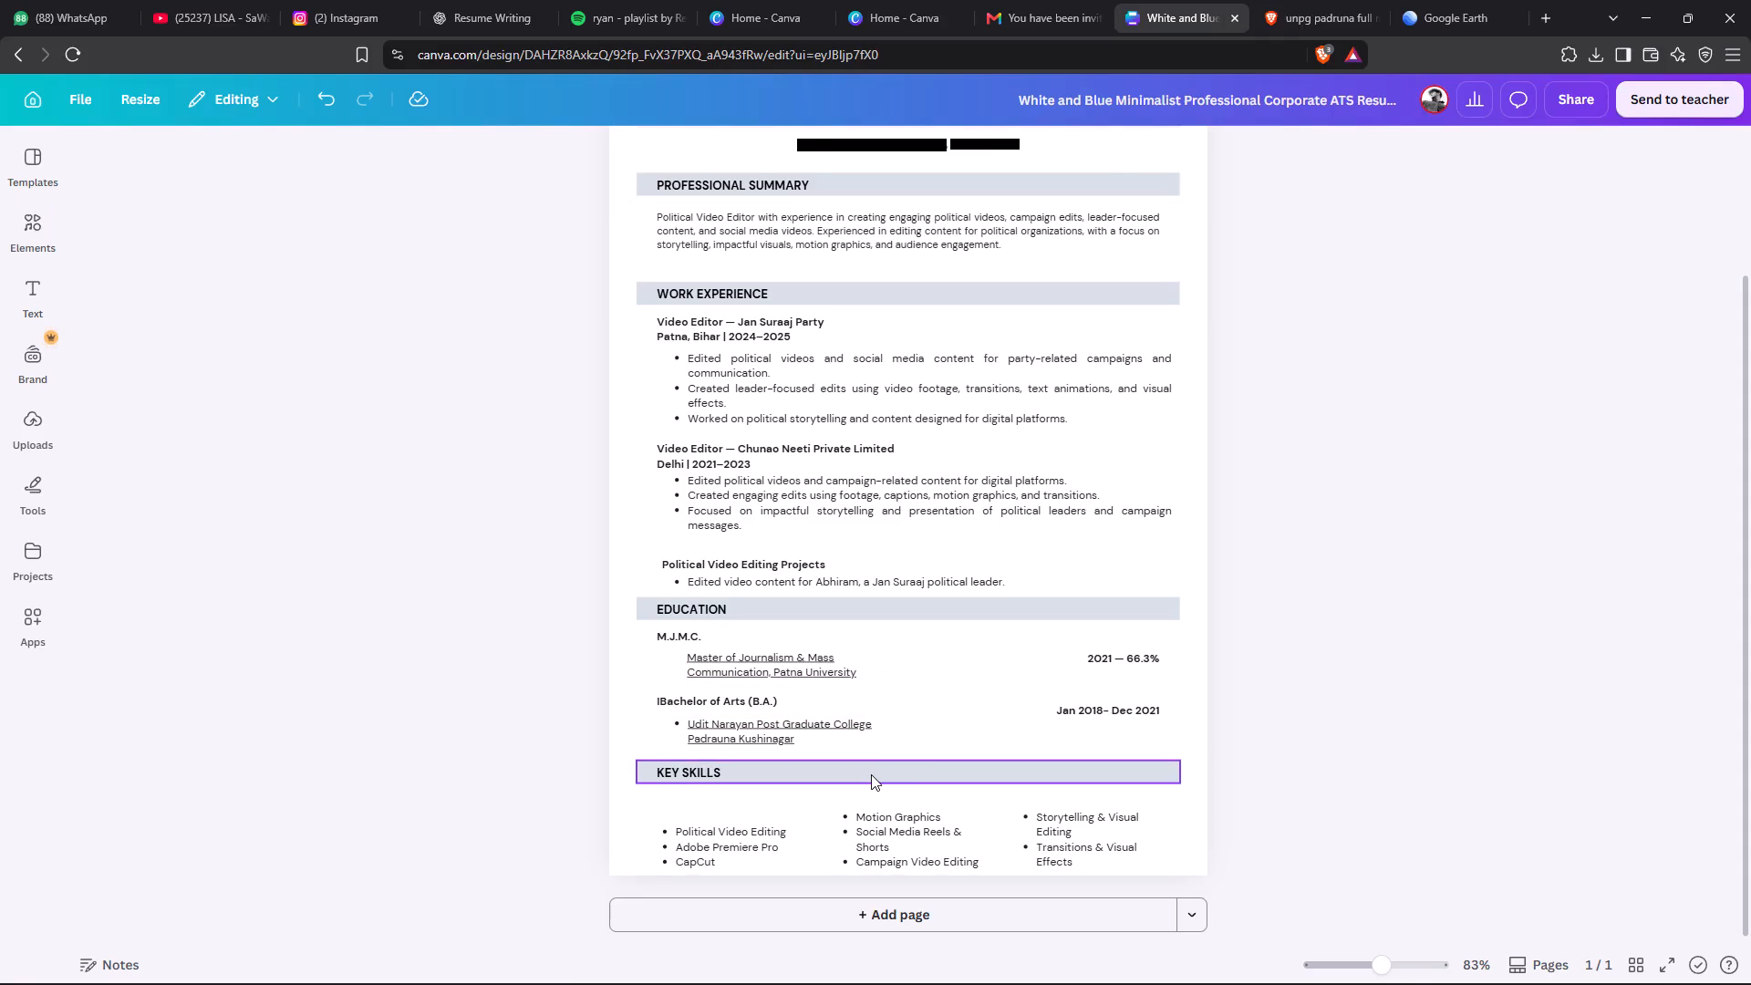
pyautogui.moveTo(871, 774); pyautogui.dragTo(869, 796)
pyautogui.moveTo(703, 769); pyautogui.dragTo(705, 787)
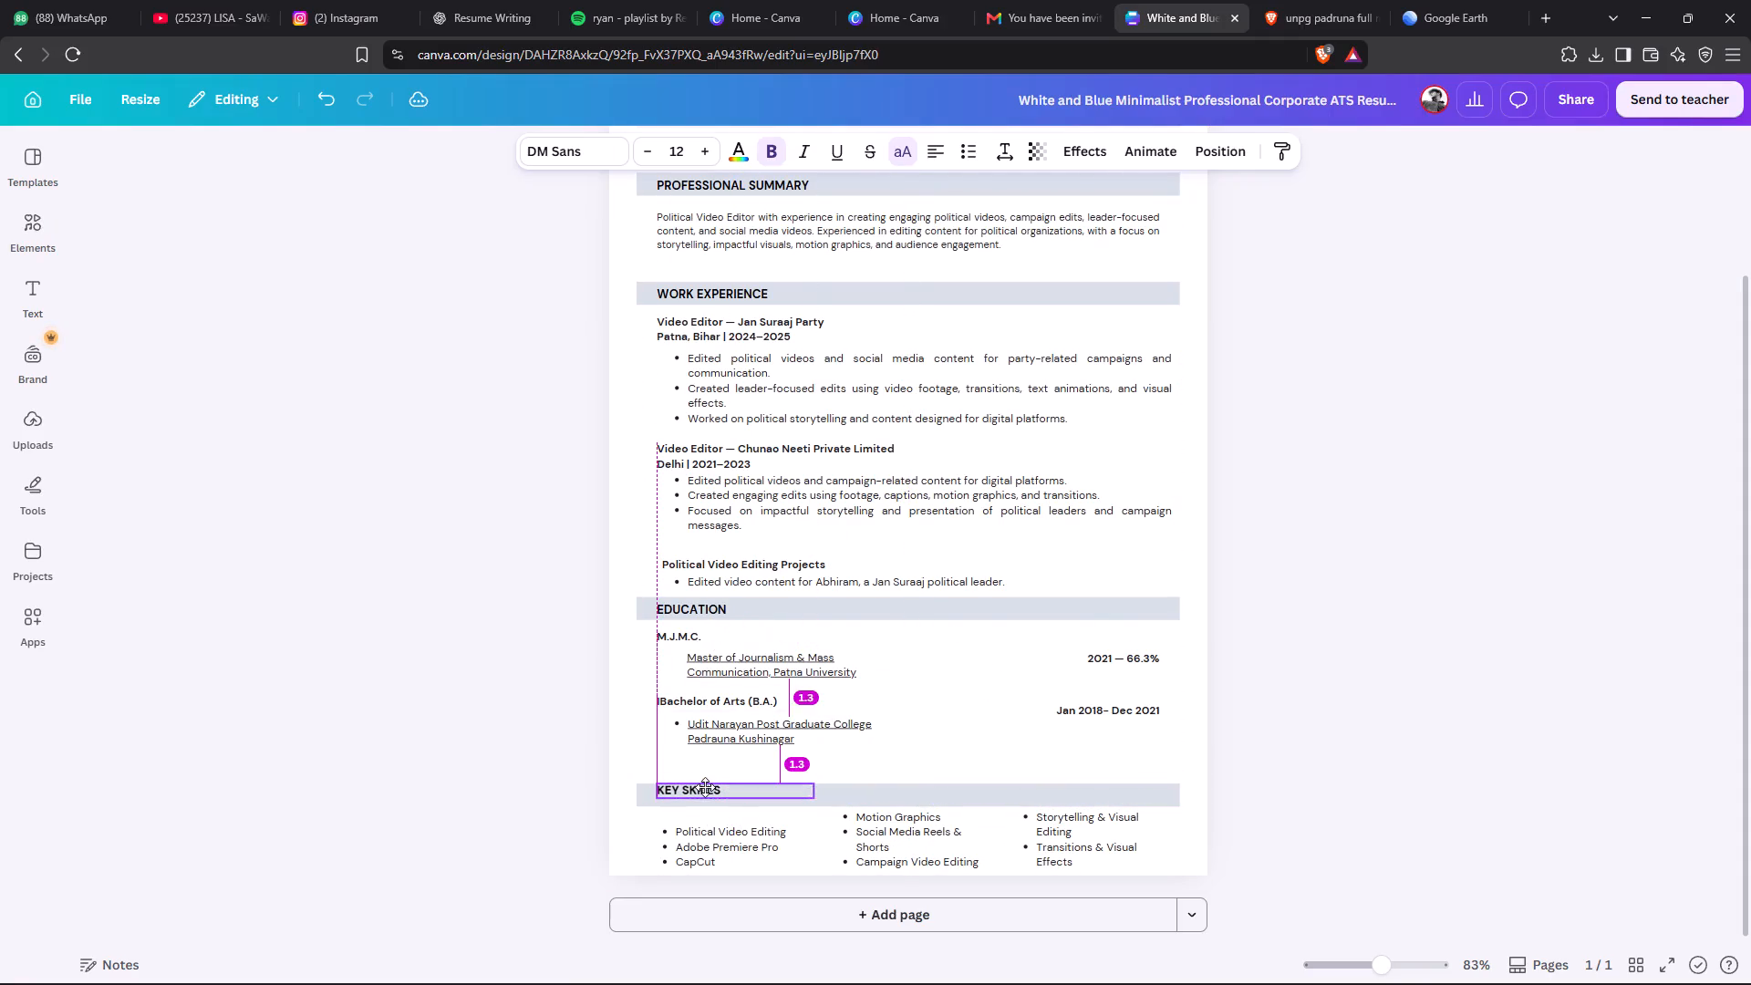
pyautogui.moveTo(705, 787); pyautogui.dragTo(705, 790)
pyautogui.click(1320, 716)
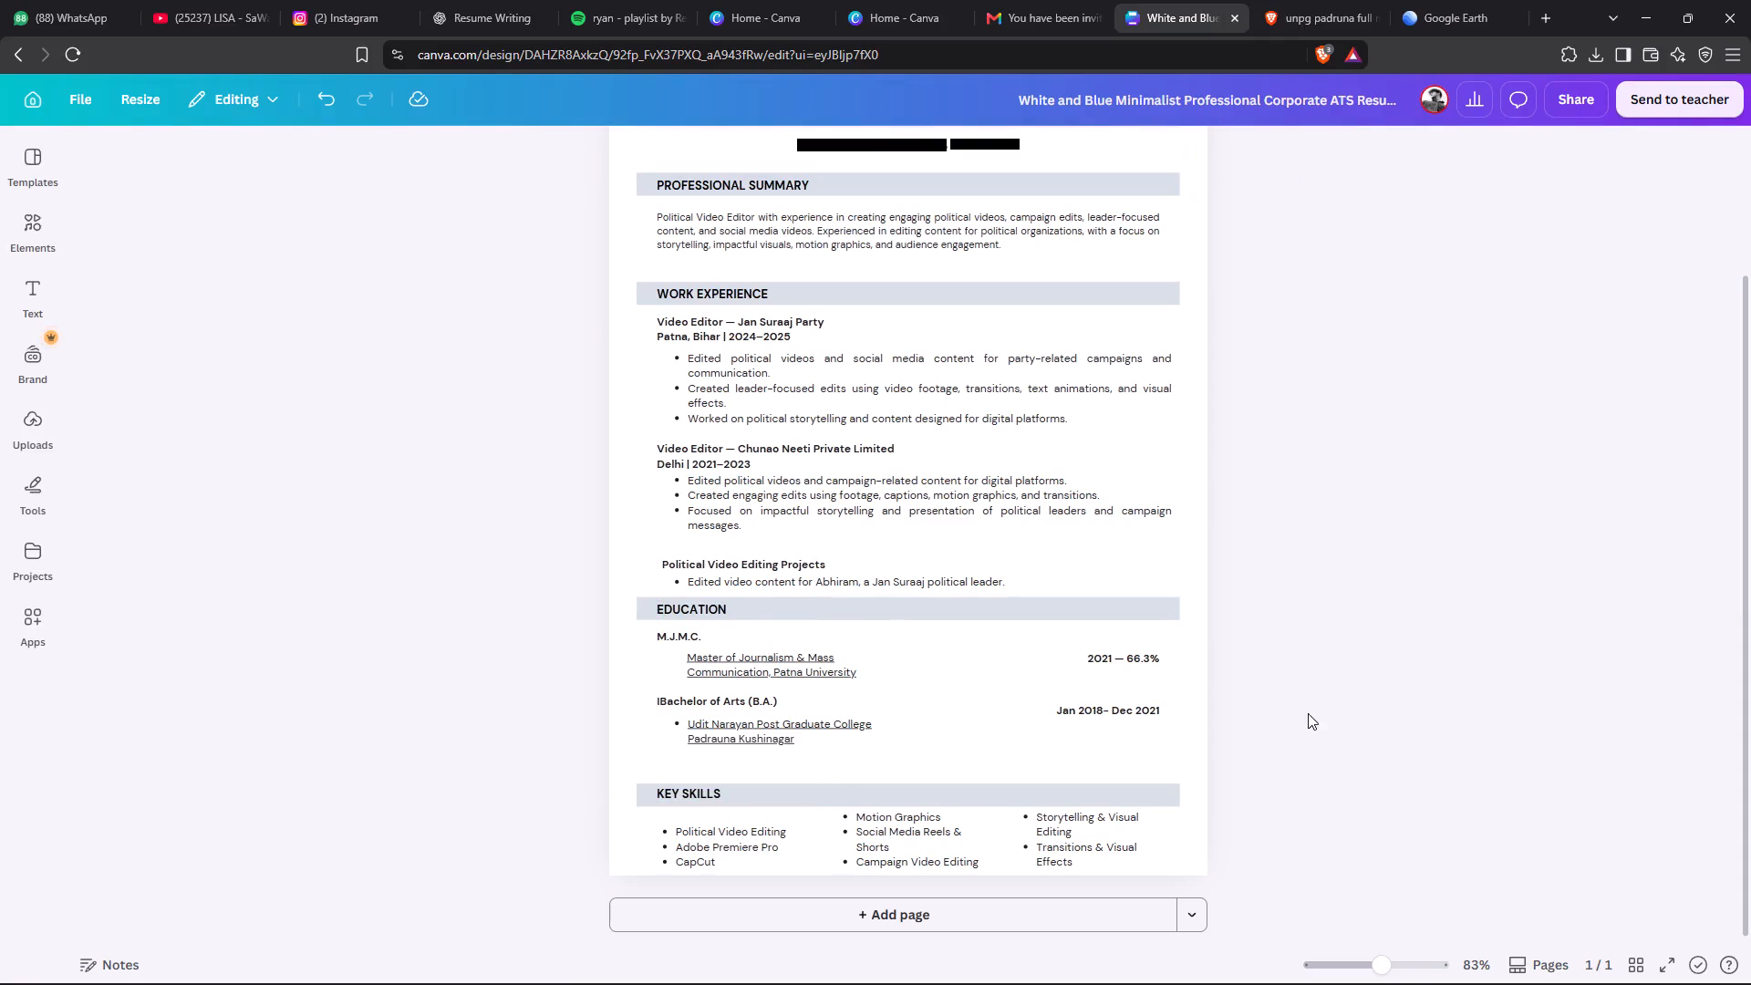
# Move the Bachelor of Arts entry down to just above Key Skills, including its college line, date range and title.
pyautogui.moveTo(793, 723); pyautogui.dragTo(793, 728)
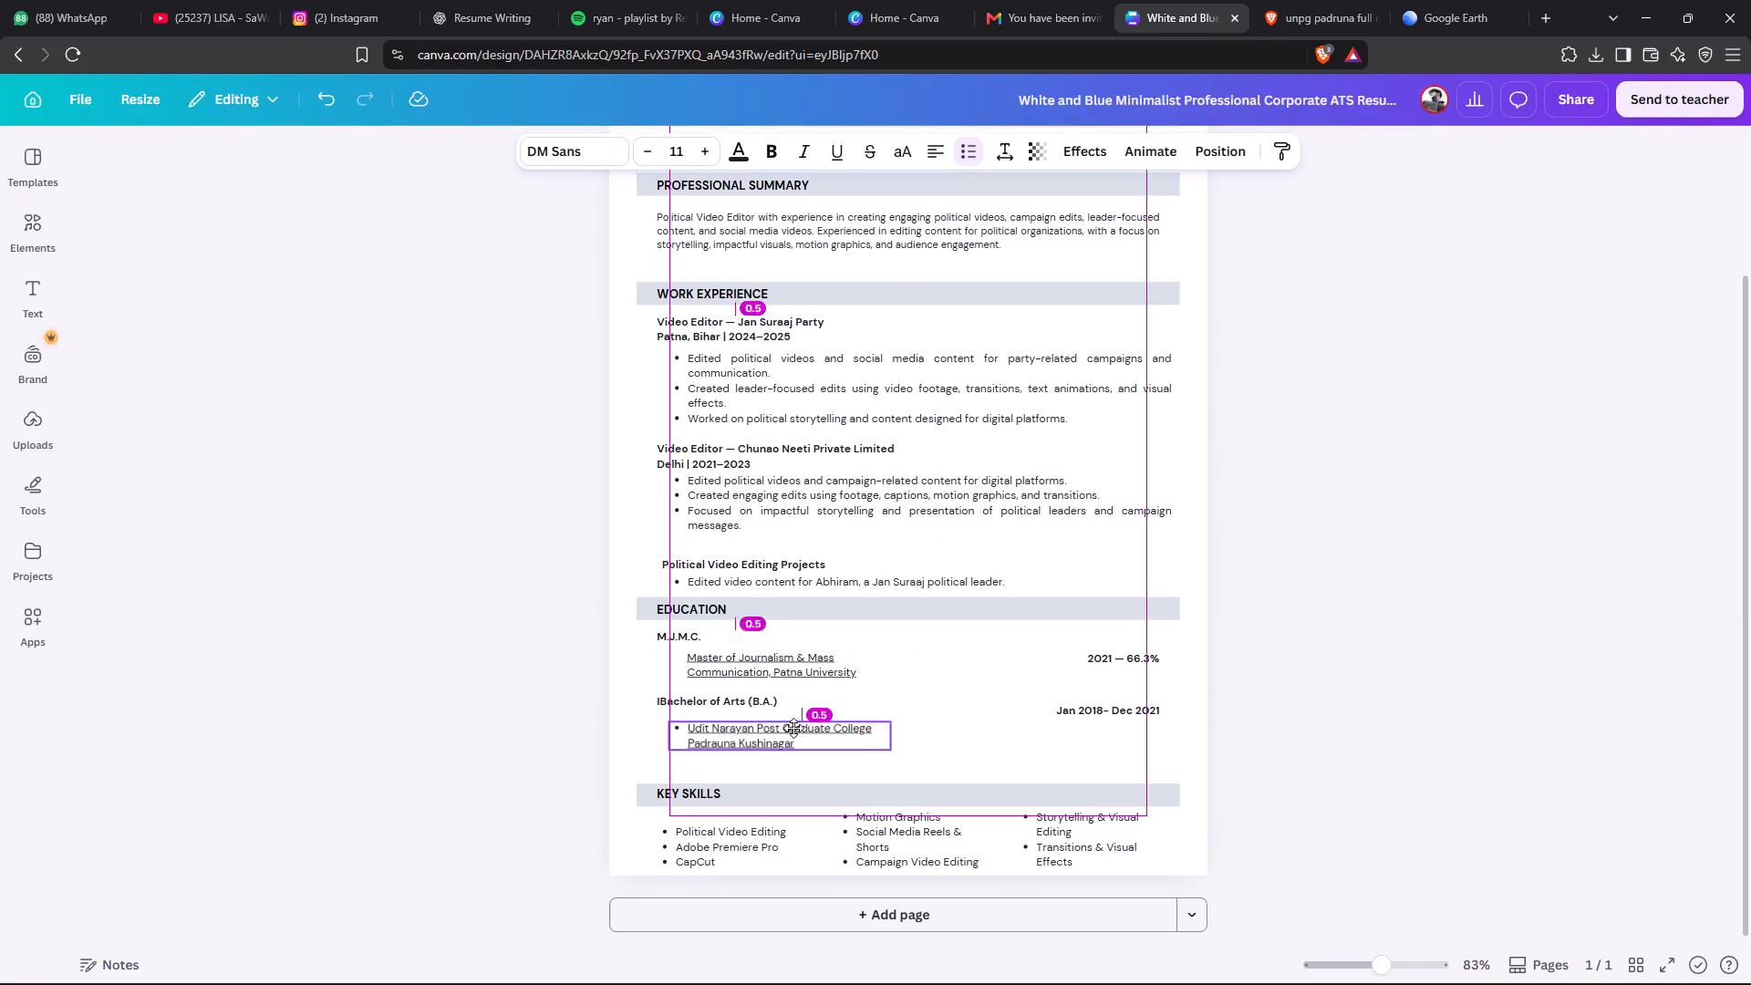
pyautogui.moveTo(793, 728); pyautogui.dragTo(796, 749)
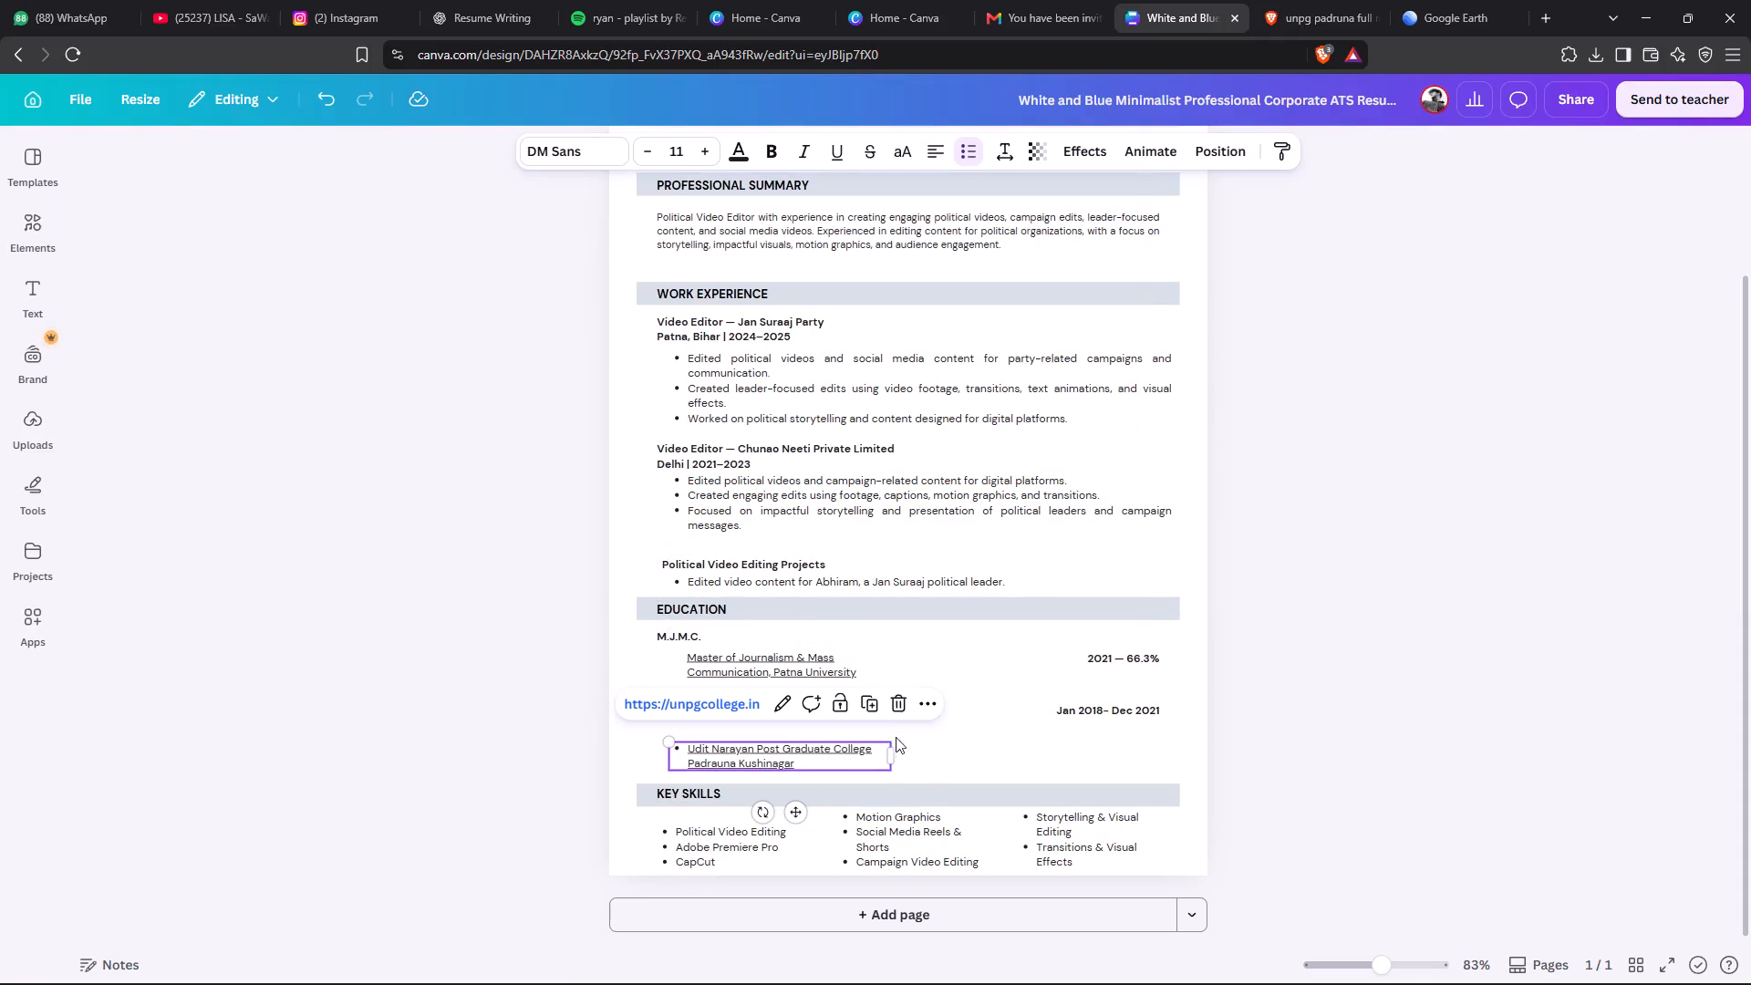
pyautogui.moveTo(1088, 711); pyautogui.dragTo(1089, 752)
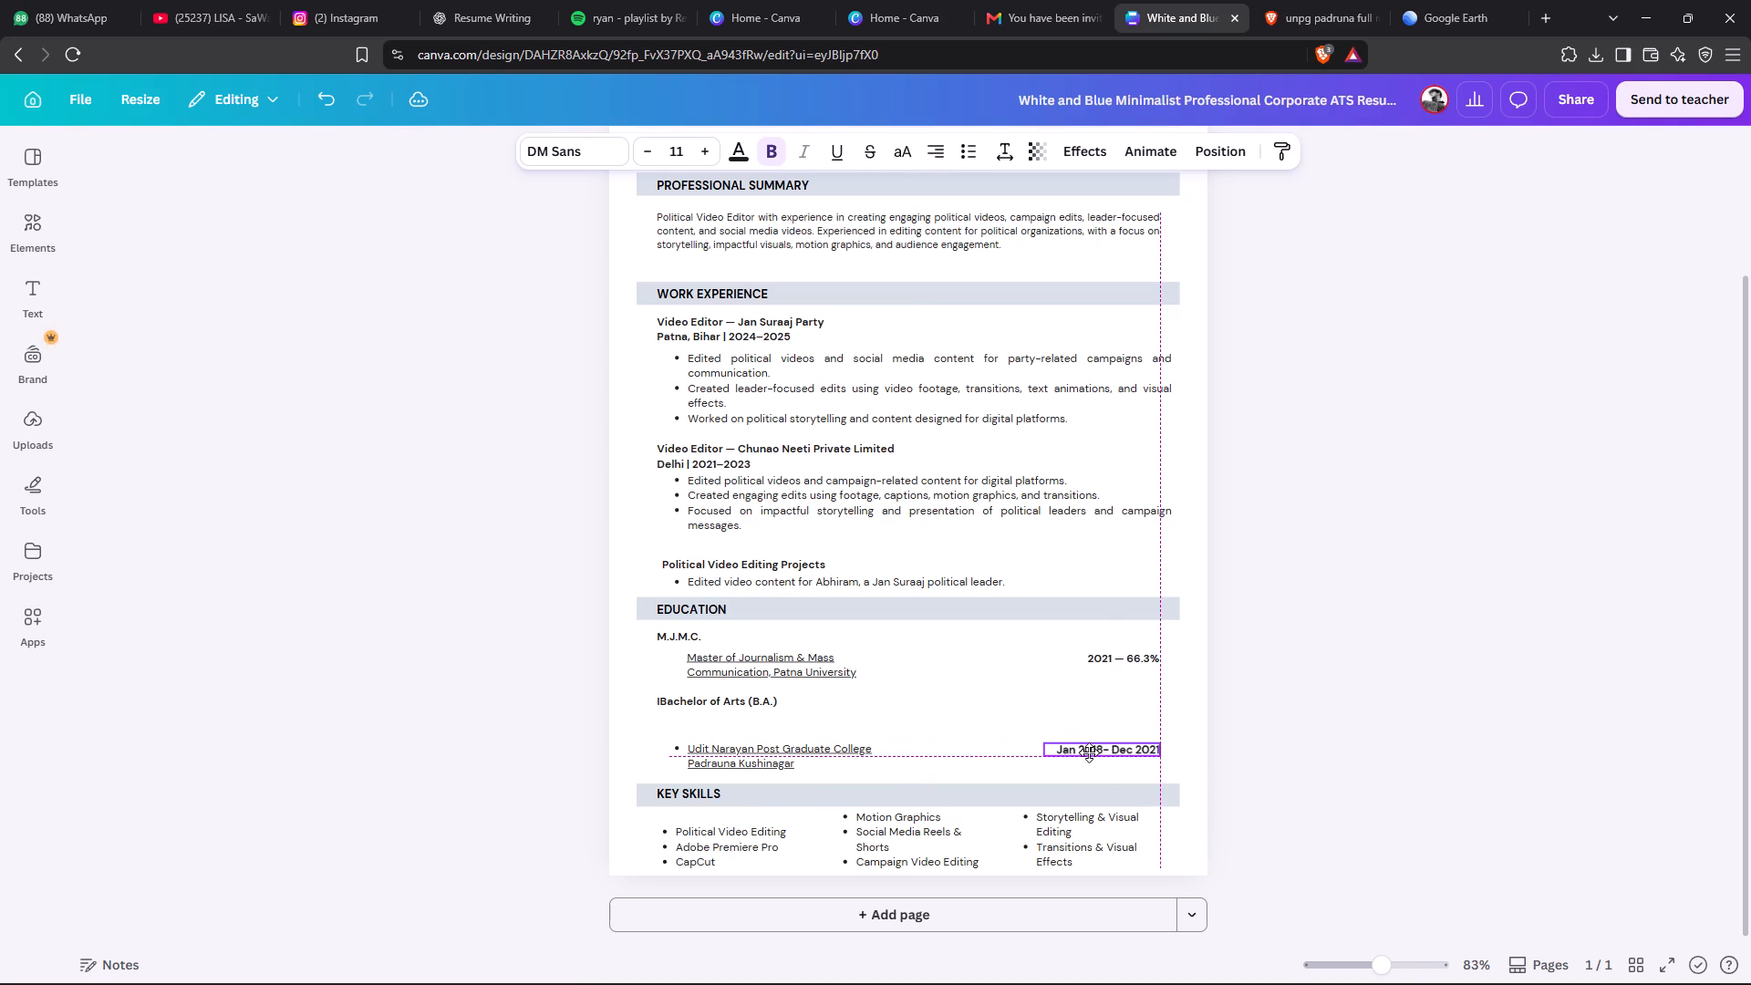
pyautogui.moveTo(1089, 752); pyautogui.dragTo(1091, 755)
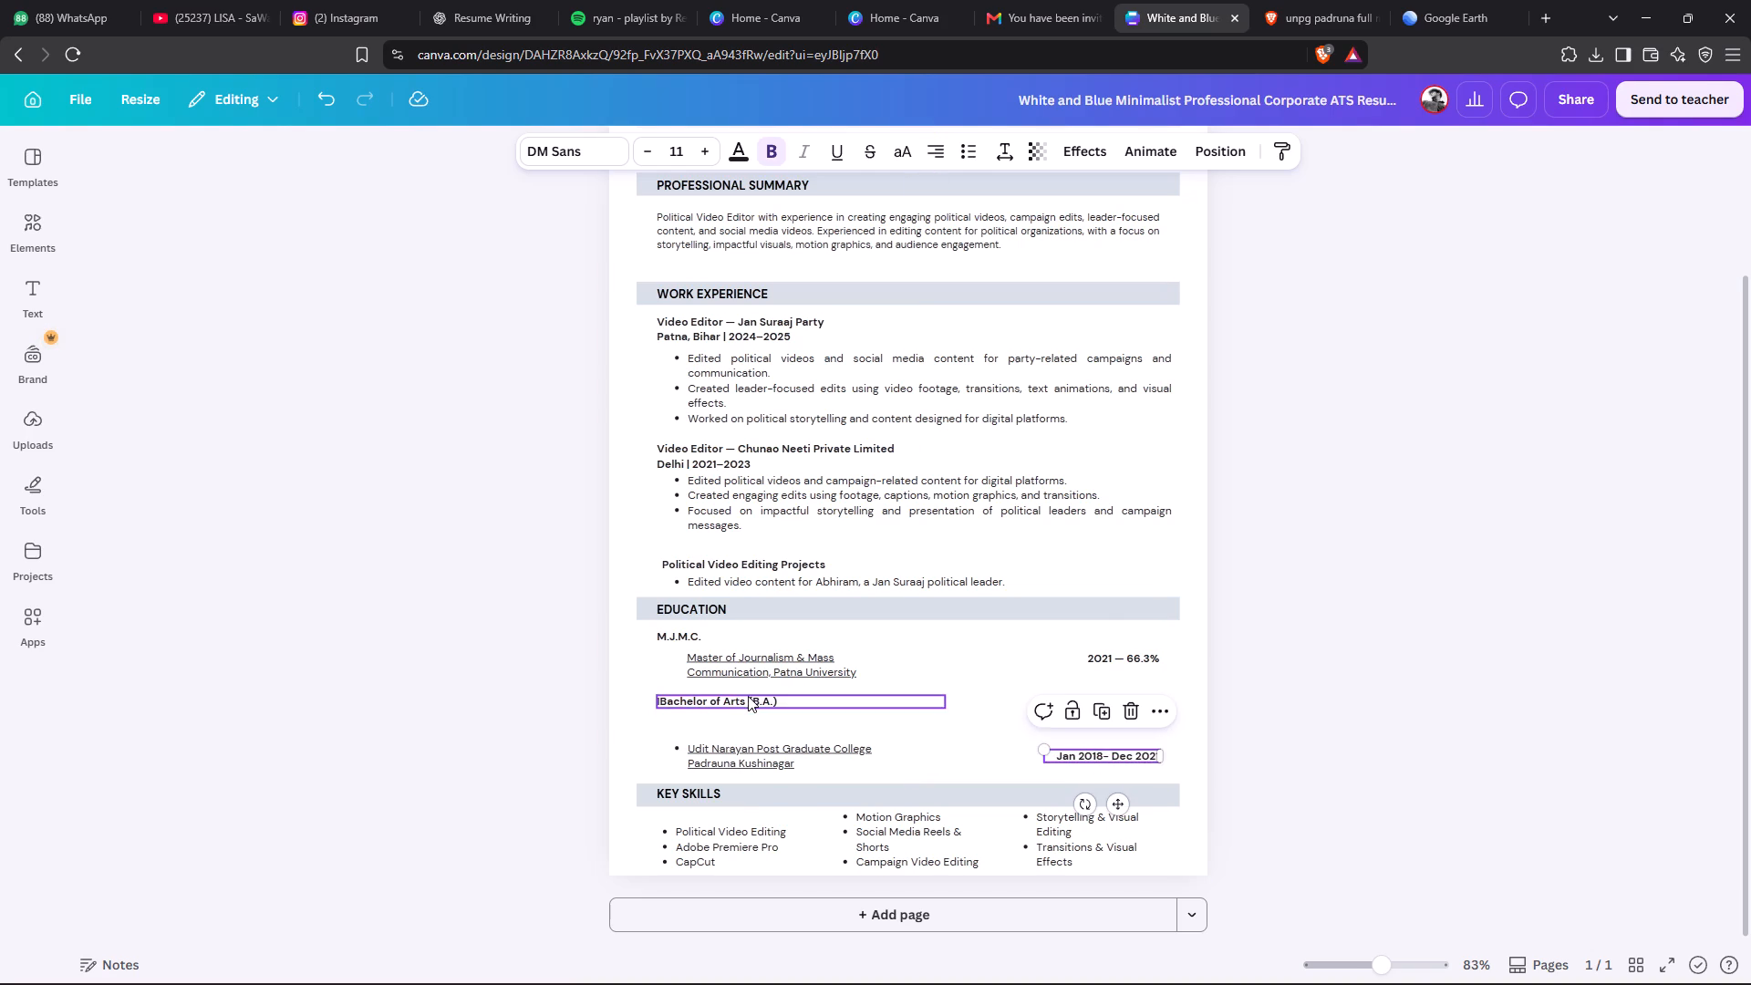
pyautogui.moveTo(748, 696); pyautogui.dragTo(748, 725)
# Move the M.J.M.C. entry down to just above the Bachelor of Arts entry, including its degree text, title and year line.
pyautogui.moveTo(735, 659); pyautogui.dragTo(736, 687)
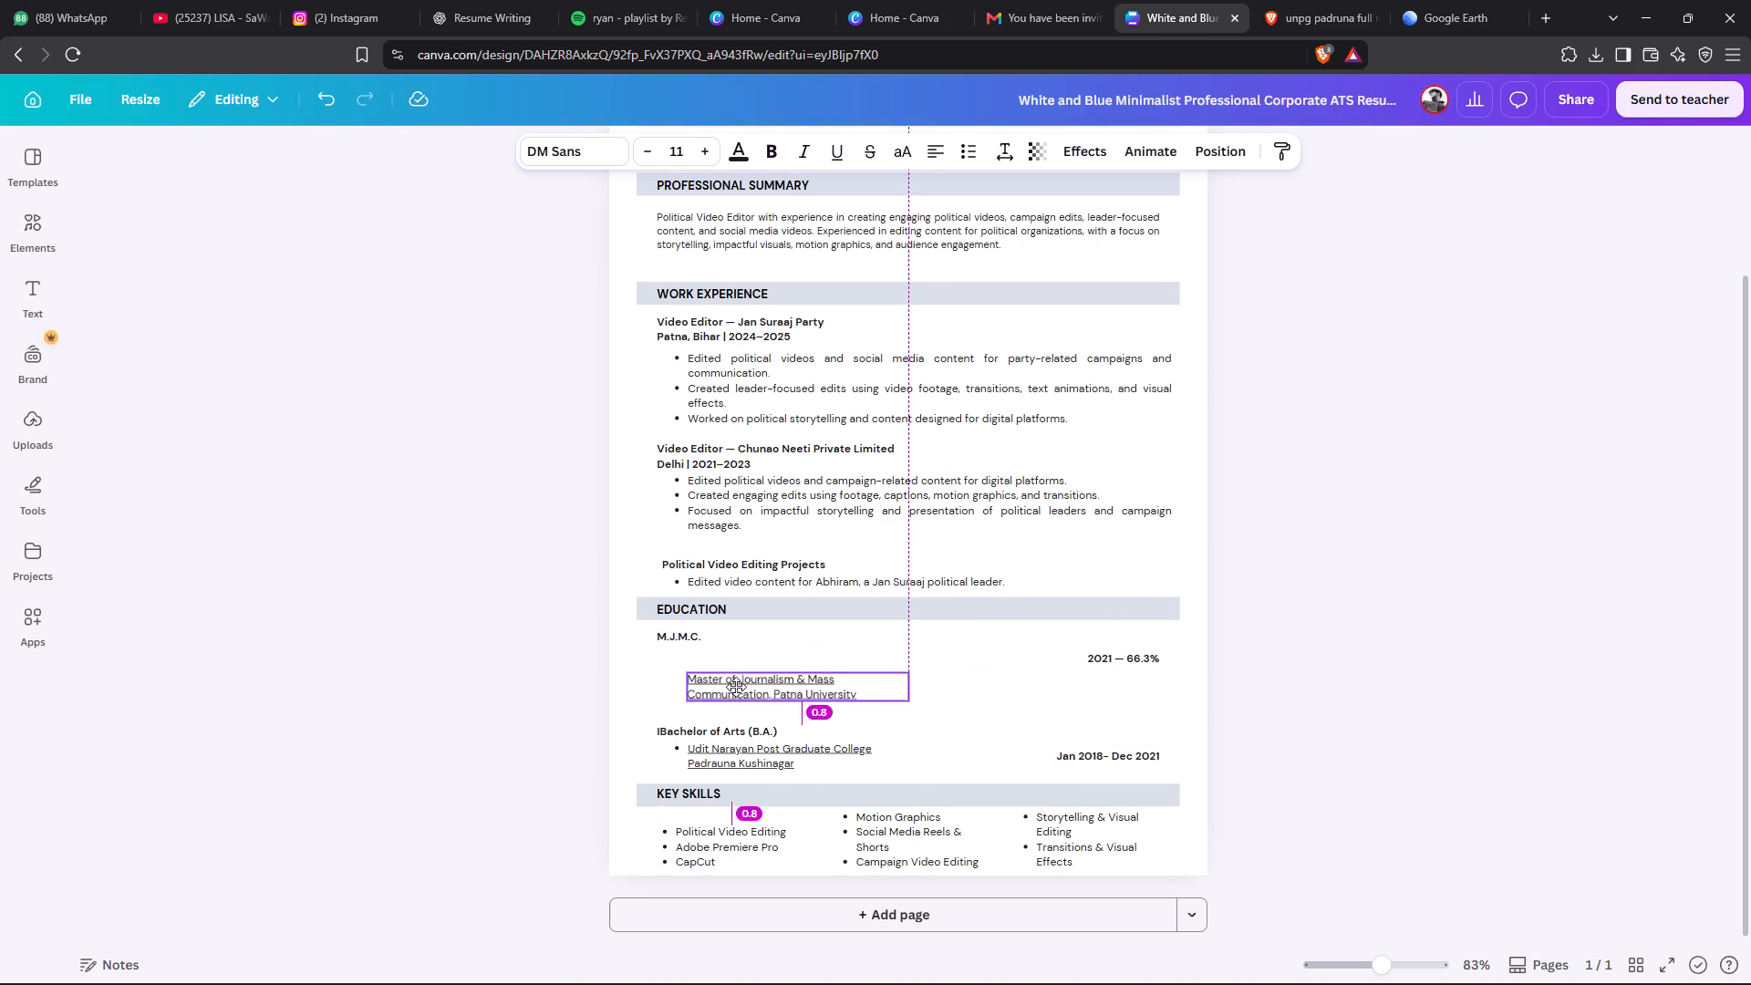
pyautogui.moveTo(736, 687); pyautogui.dragTo(736, 698)
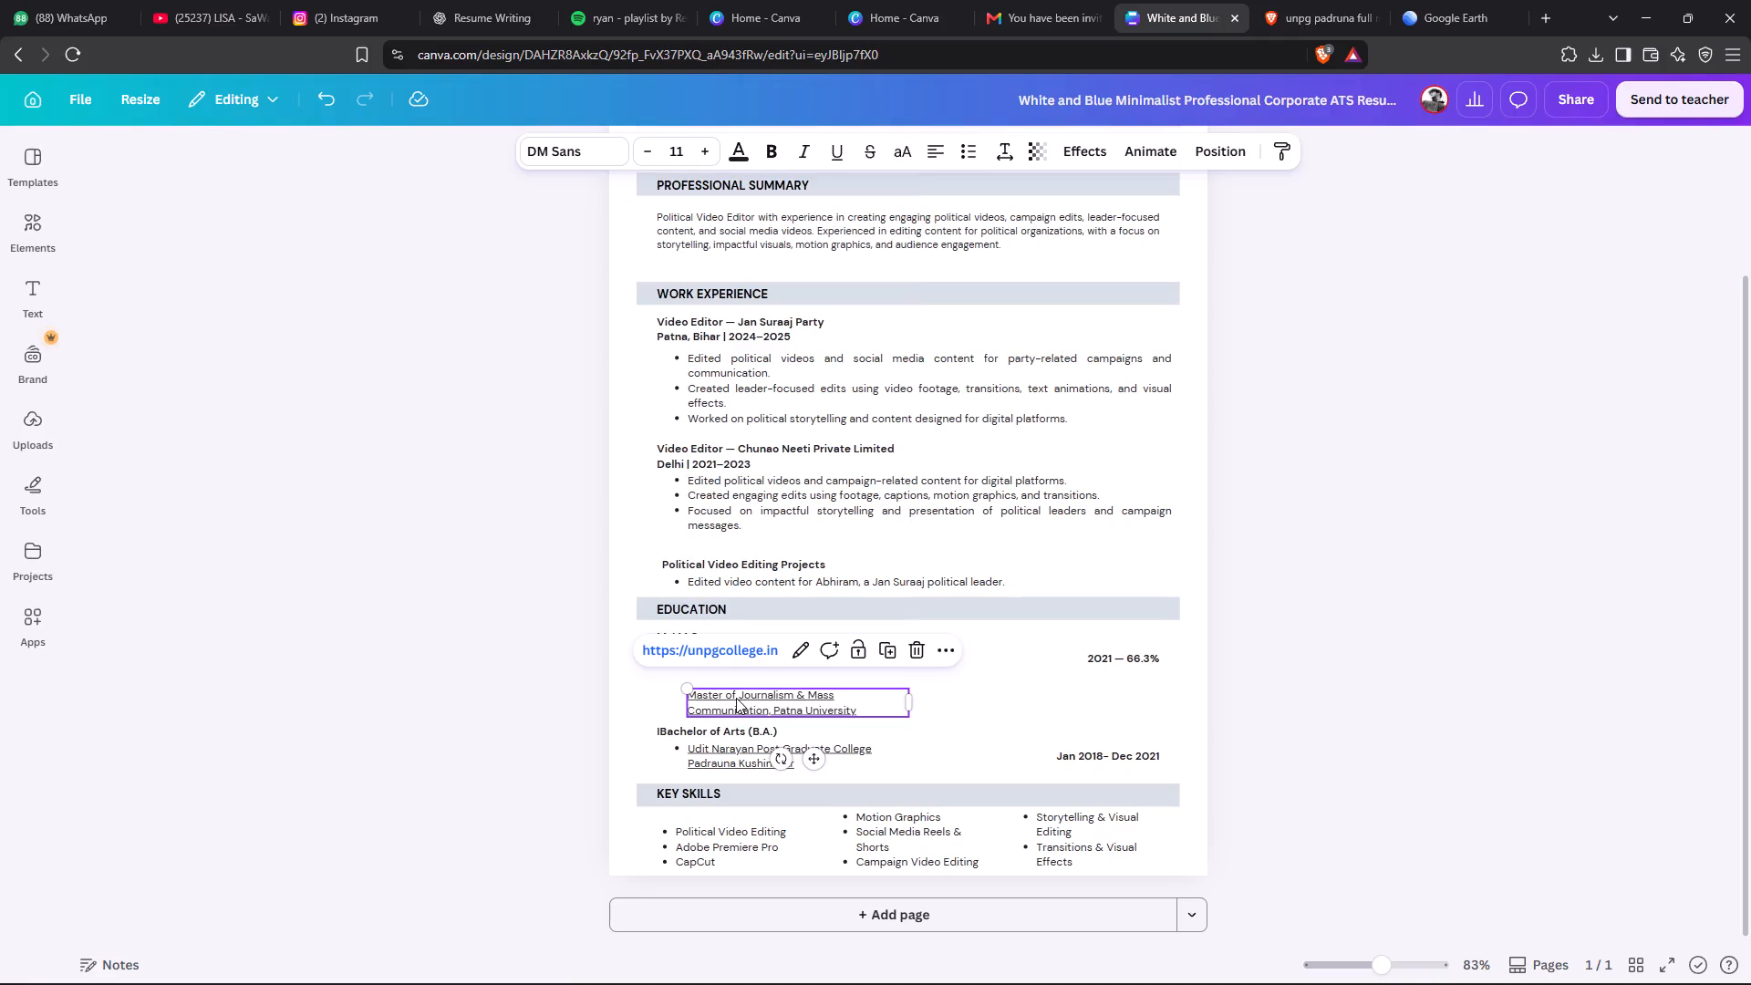
pyautogui.click(510, 708)
pyautogui.moveTo(688, 639); pyautogui.dragTo(692, 673)
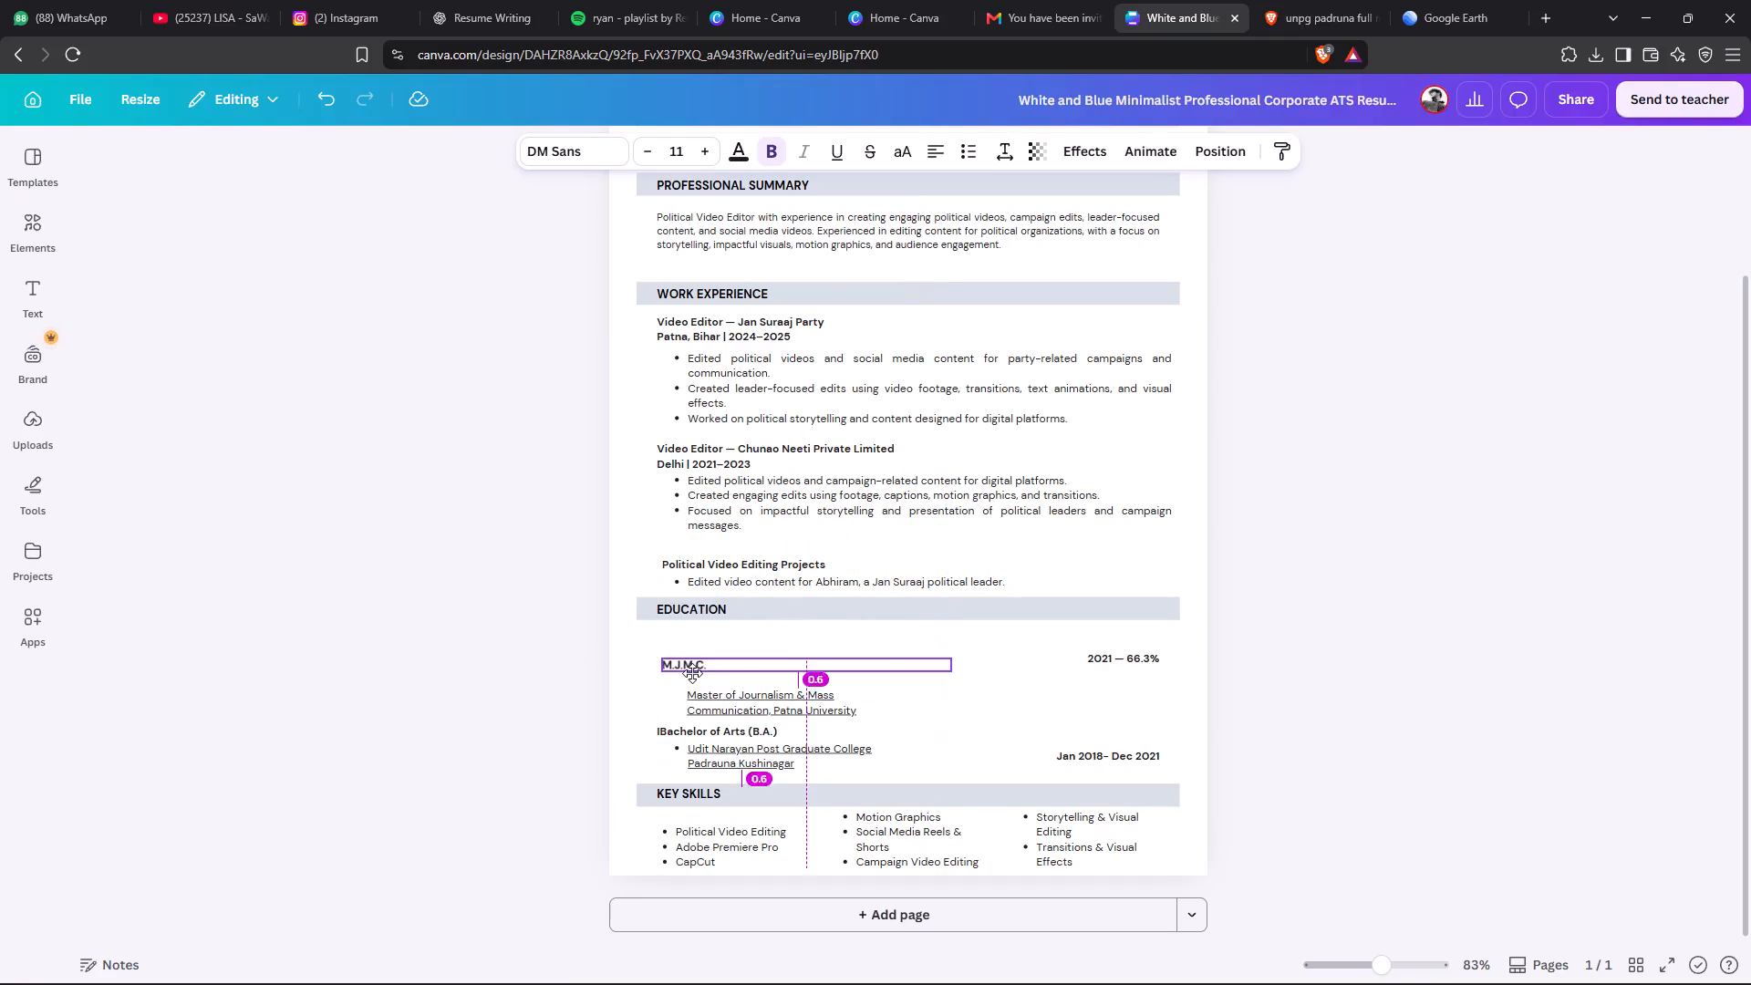
pyautogui.moveTo(692, 673); pyautogui.dragTo(689, 681)
pyautogui.click(1296, 635)
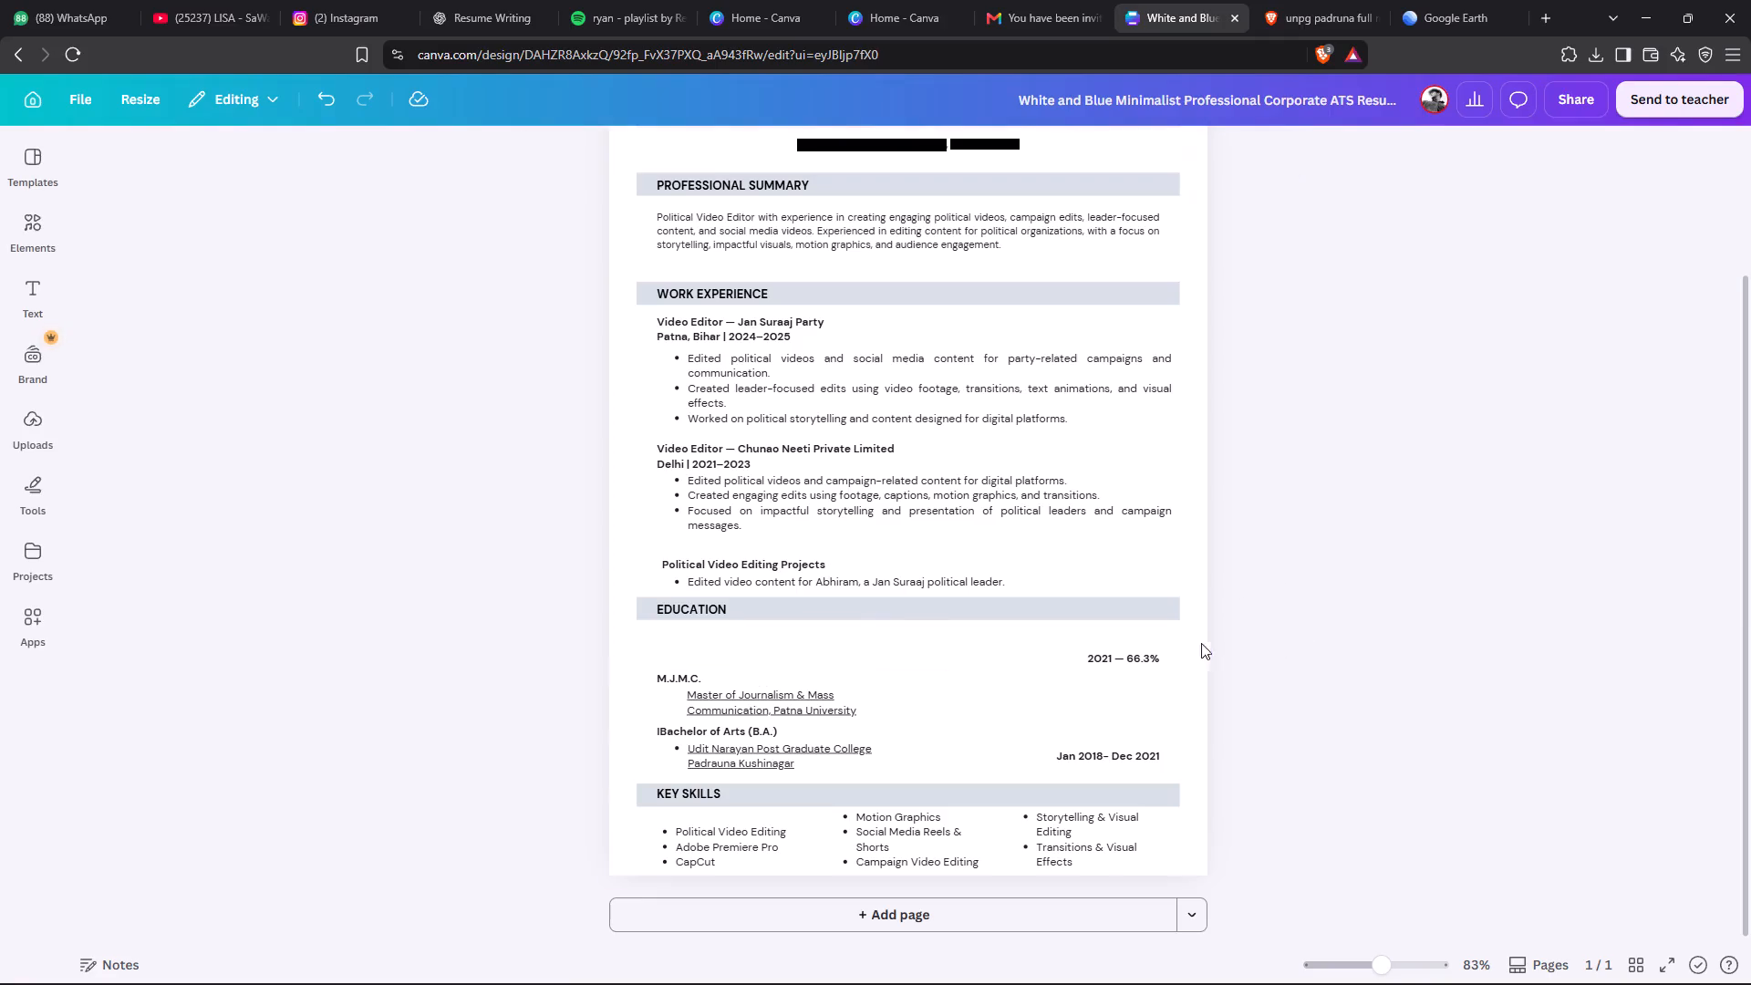
pyautogui.moveTo(1140, 655); pyautogui.dragTo(1139, 695)
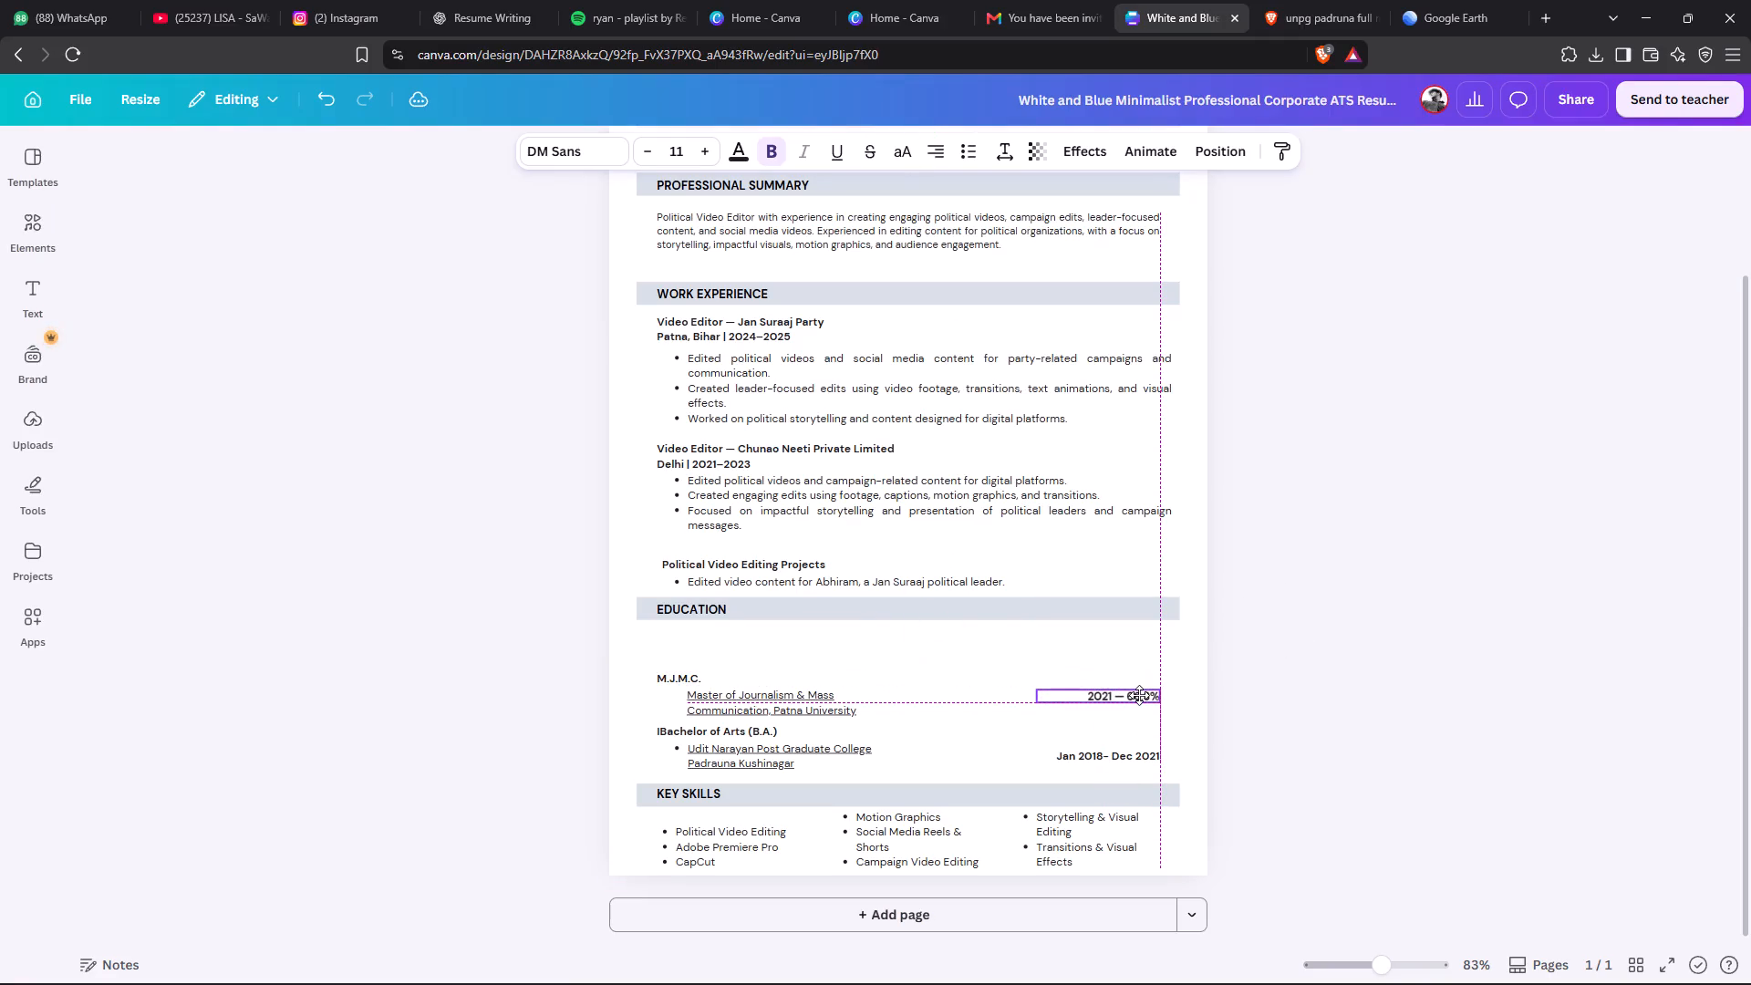
pyautogui.moveTo(1139, 695); pyautogui.dragTo(1139, 699)
pyautogui.click(1329, 648)
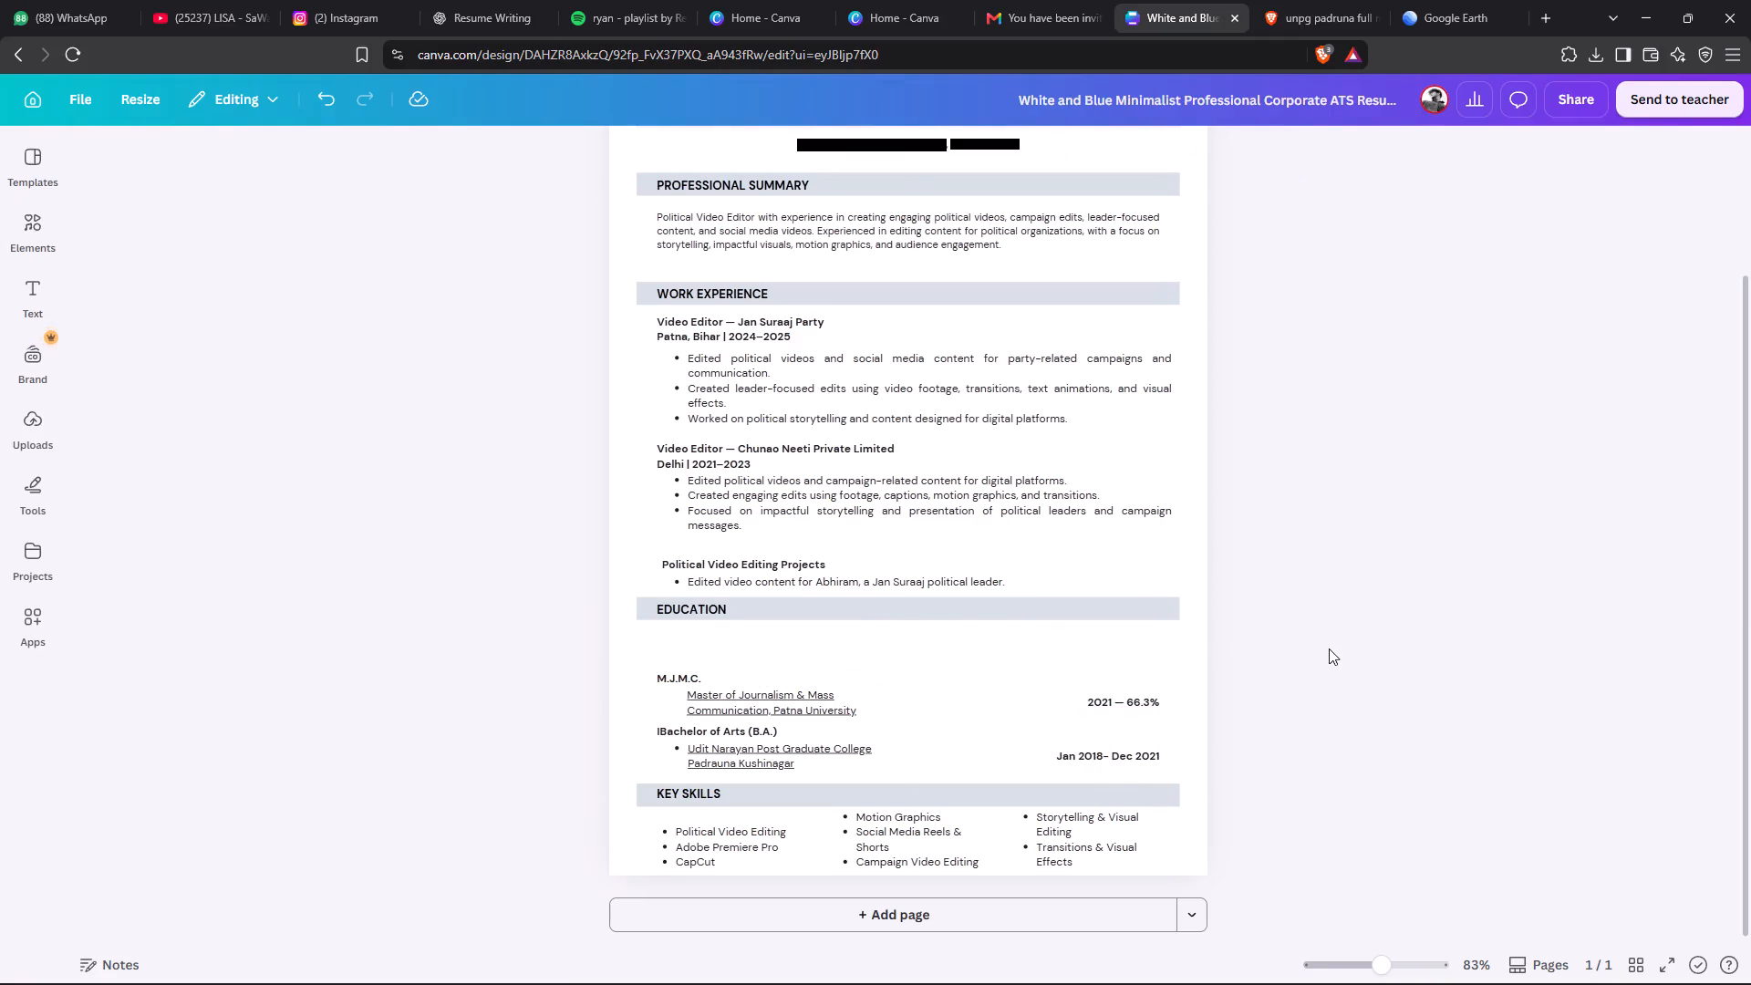
pyautogui.moveTo(817, 609); pyautogui.dragTo(828, 649)
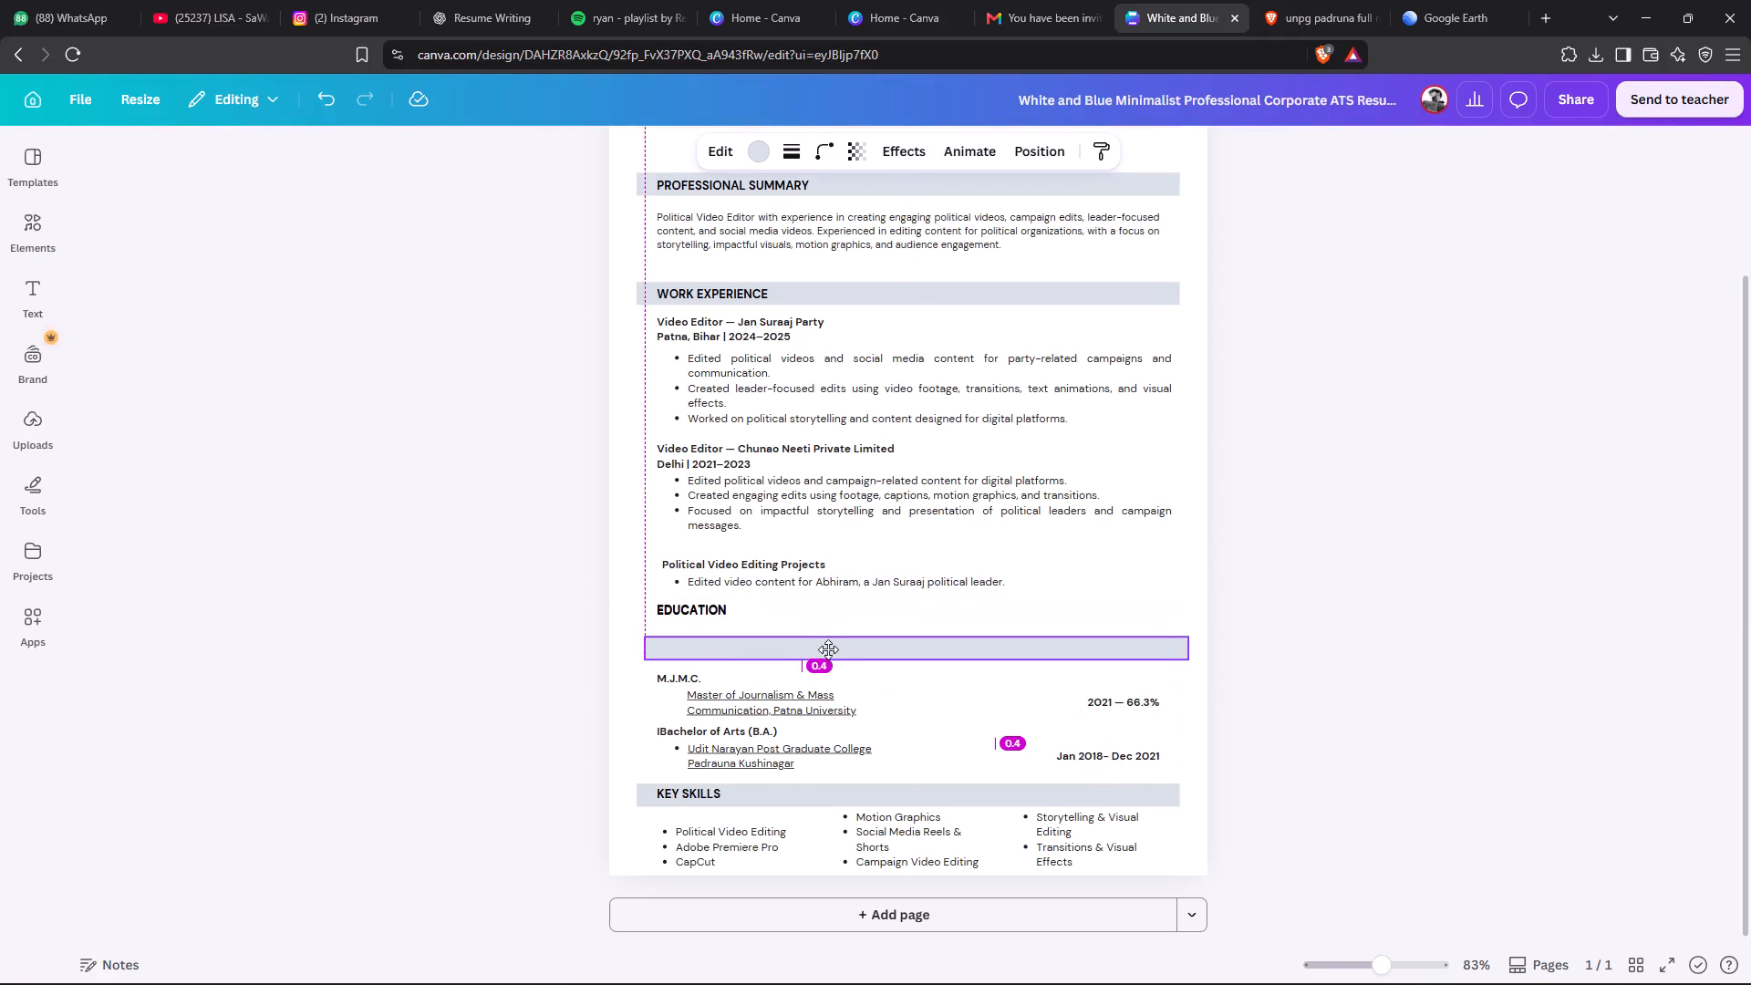
pyautogui.moveTo(828, 649); pyautogui.dragTo(829, 642)
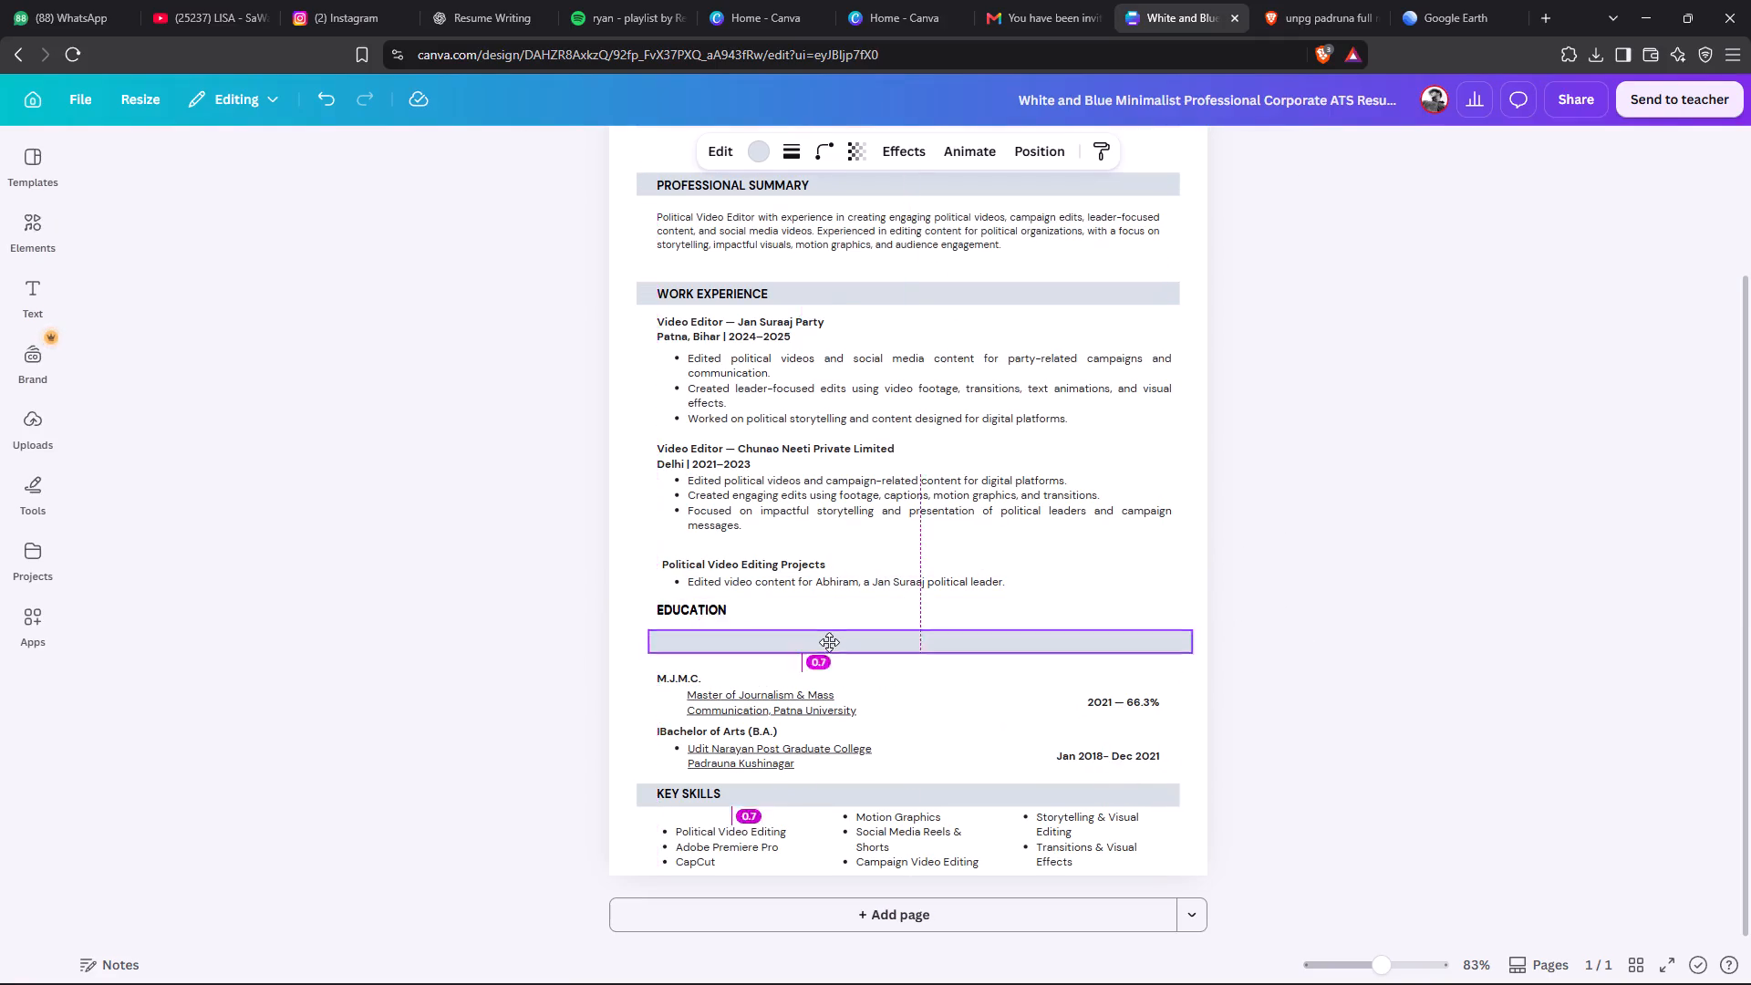
pyautogui.moveTo(829, 642); pyautogui.dragTo(815, 647)
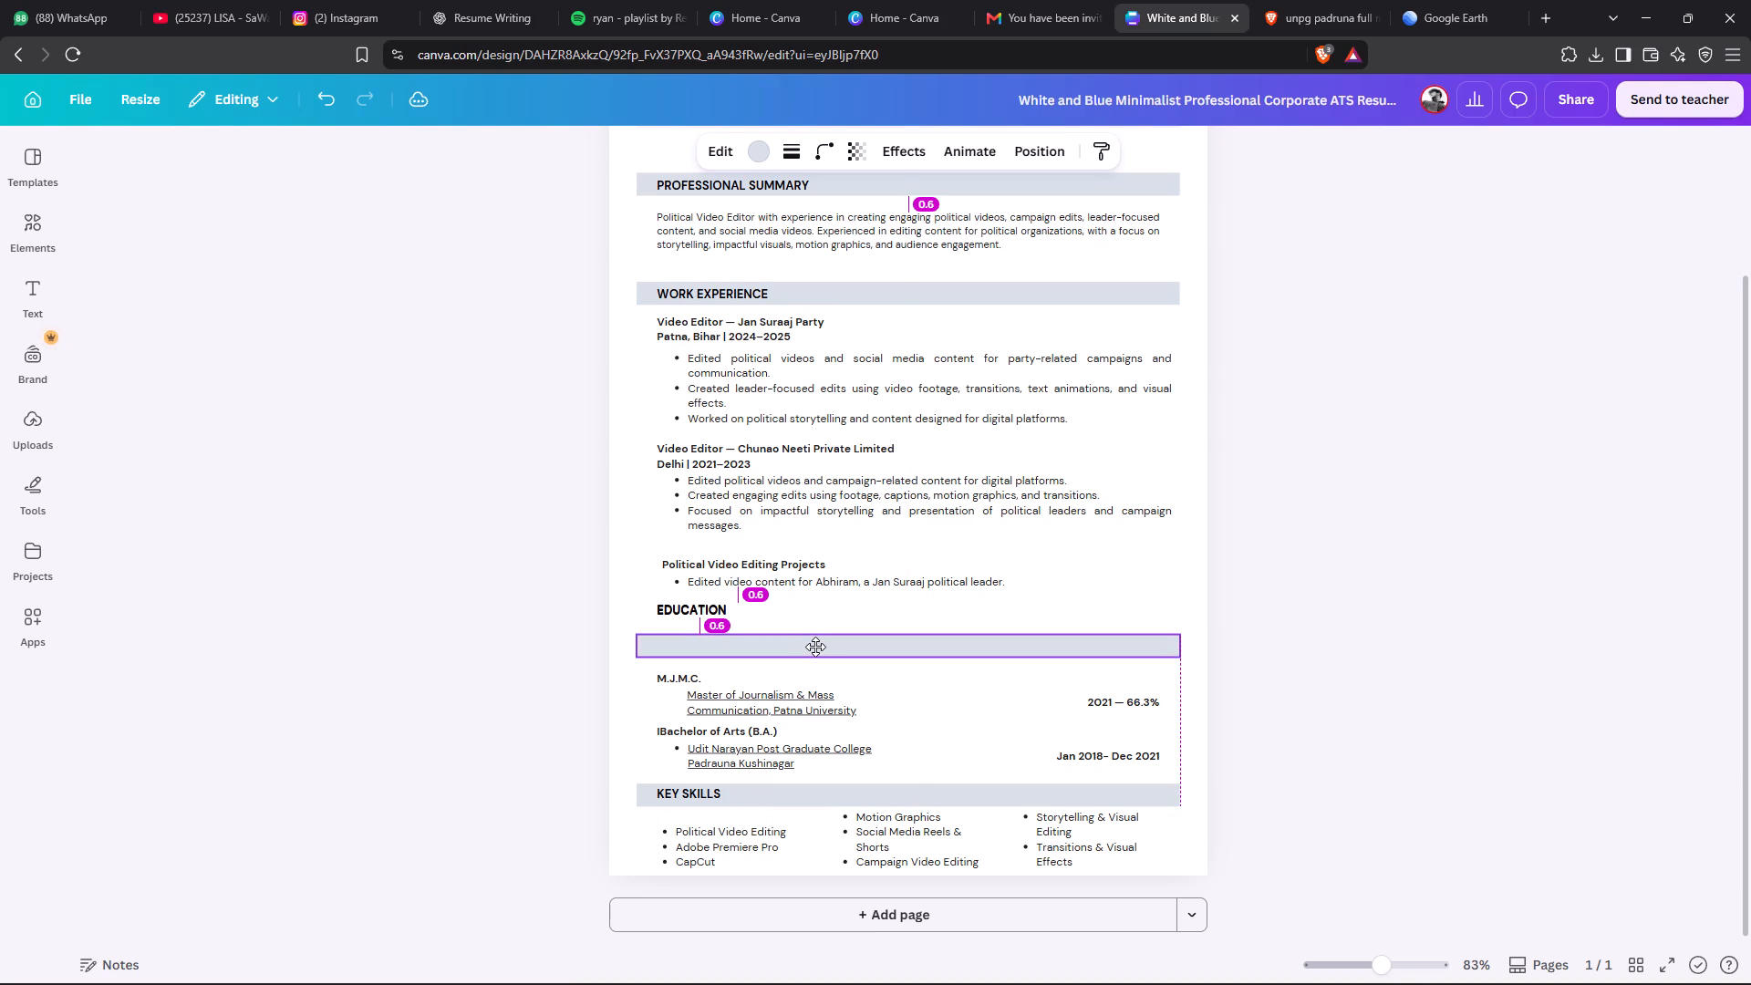
pyautogui.moveTo(815, 647); pyautogui.dragTo(817, 647)
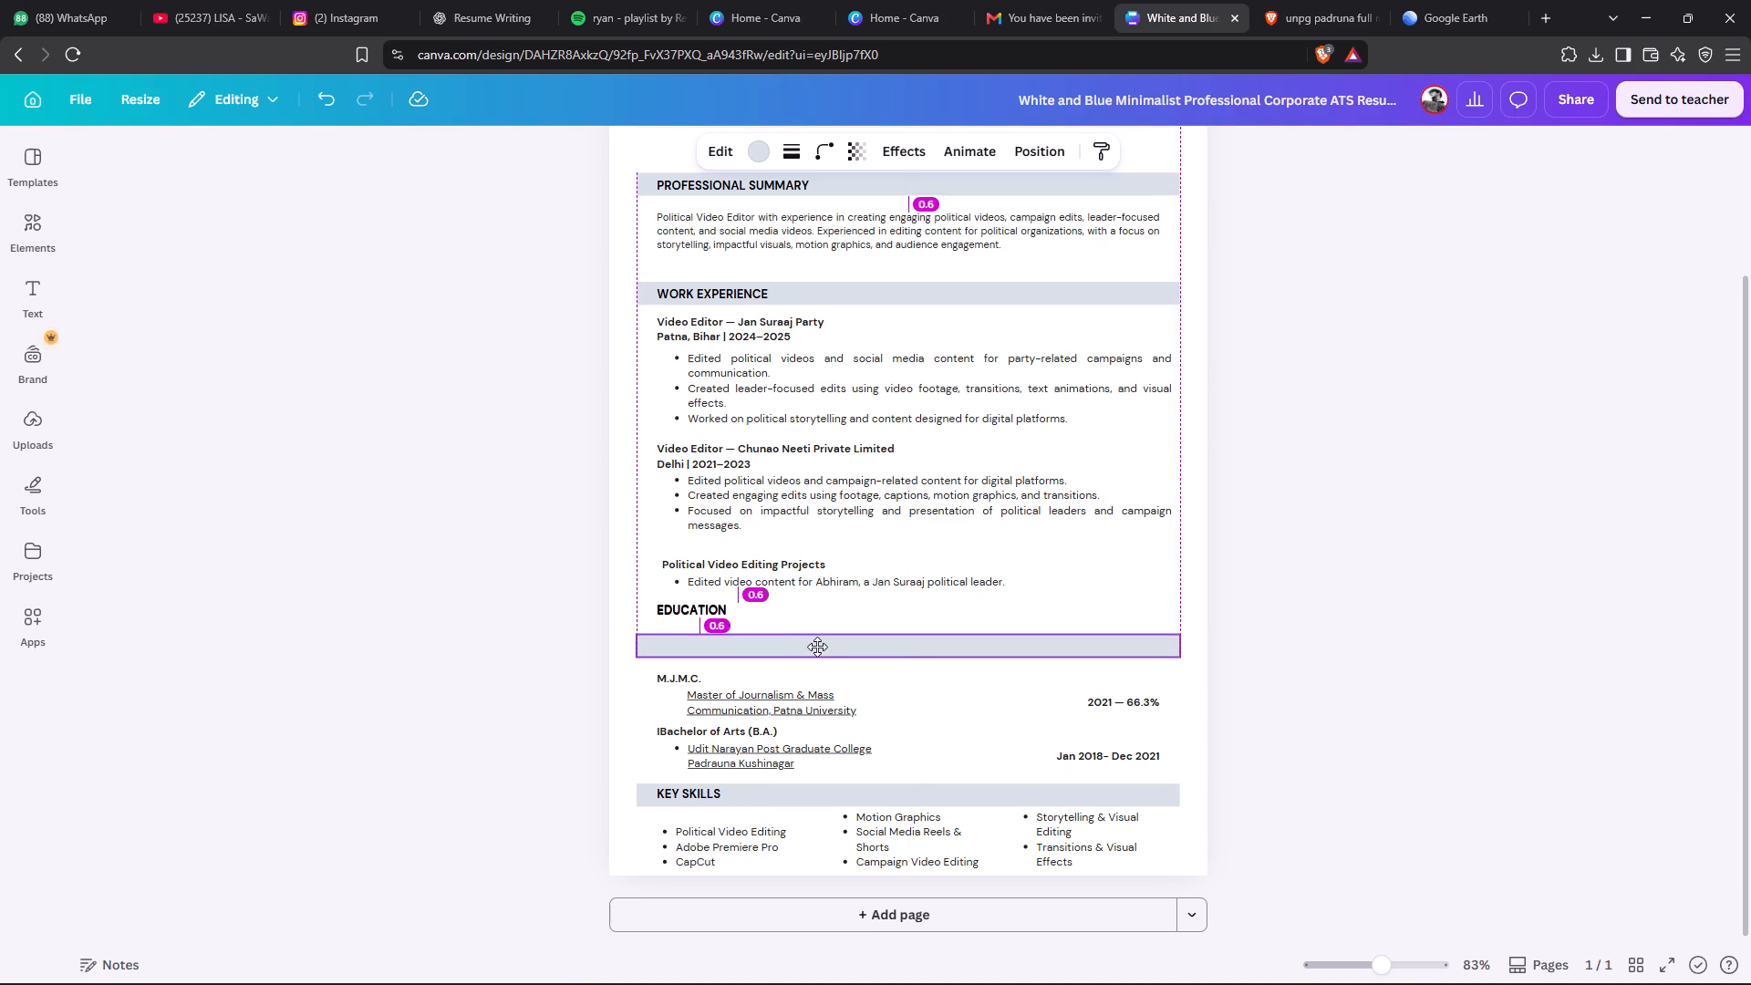
pyautogui.moveTo(817, 647); pyautogui.dragTo(817, 649)
pyautogui.moveTo(712, 614); pyautogui.dragTo(713, 648)
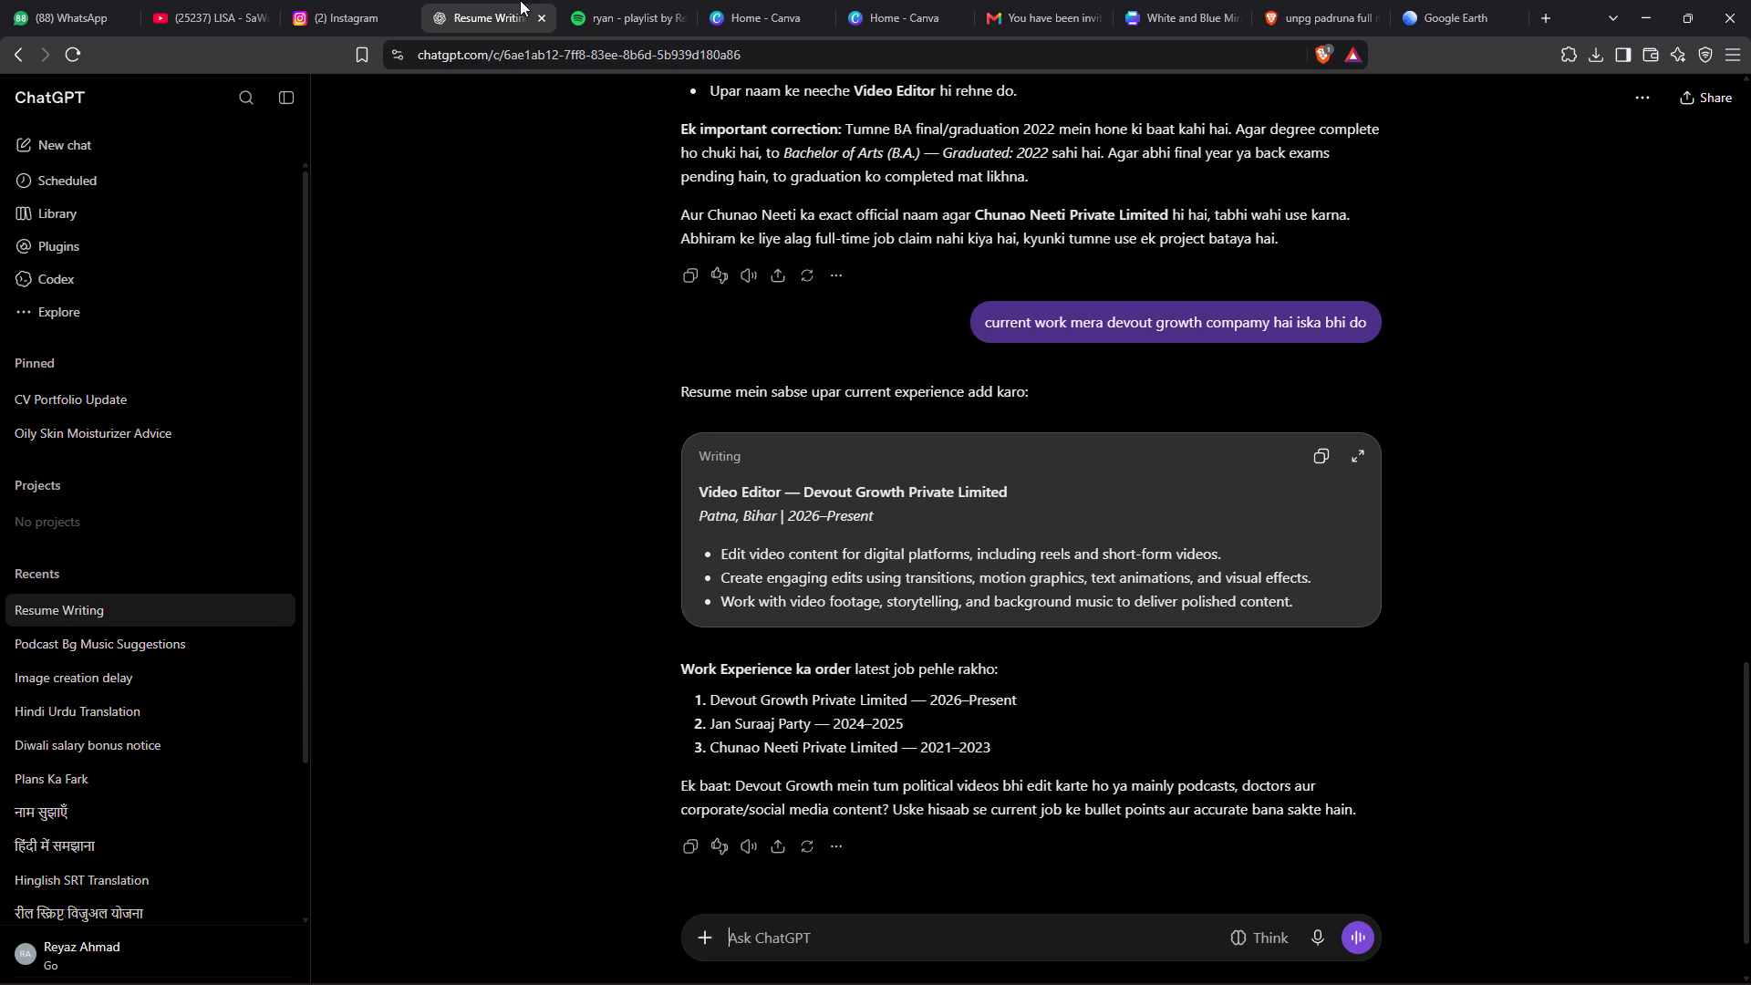
# Return to the Canva resume and move the Chunao Neeti entry's bullets and heading down toward Political Video Editing Projects.
pyautogui.click(1161, 0)
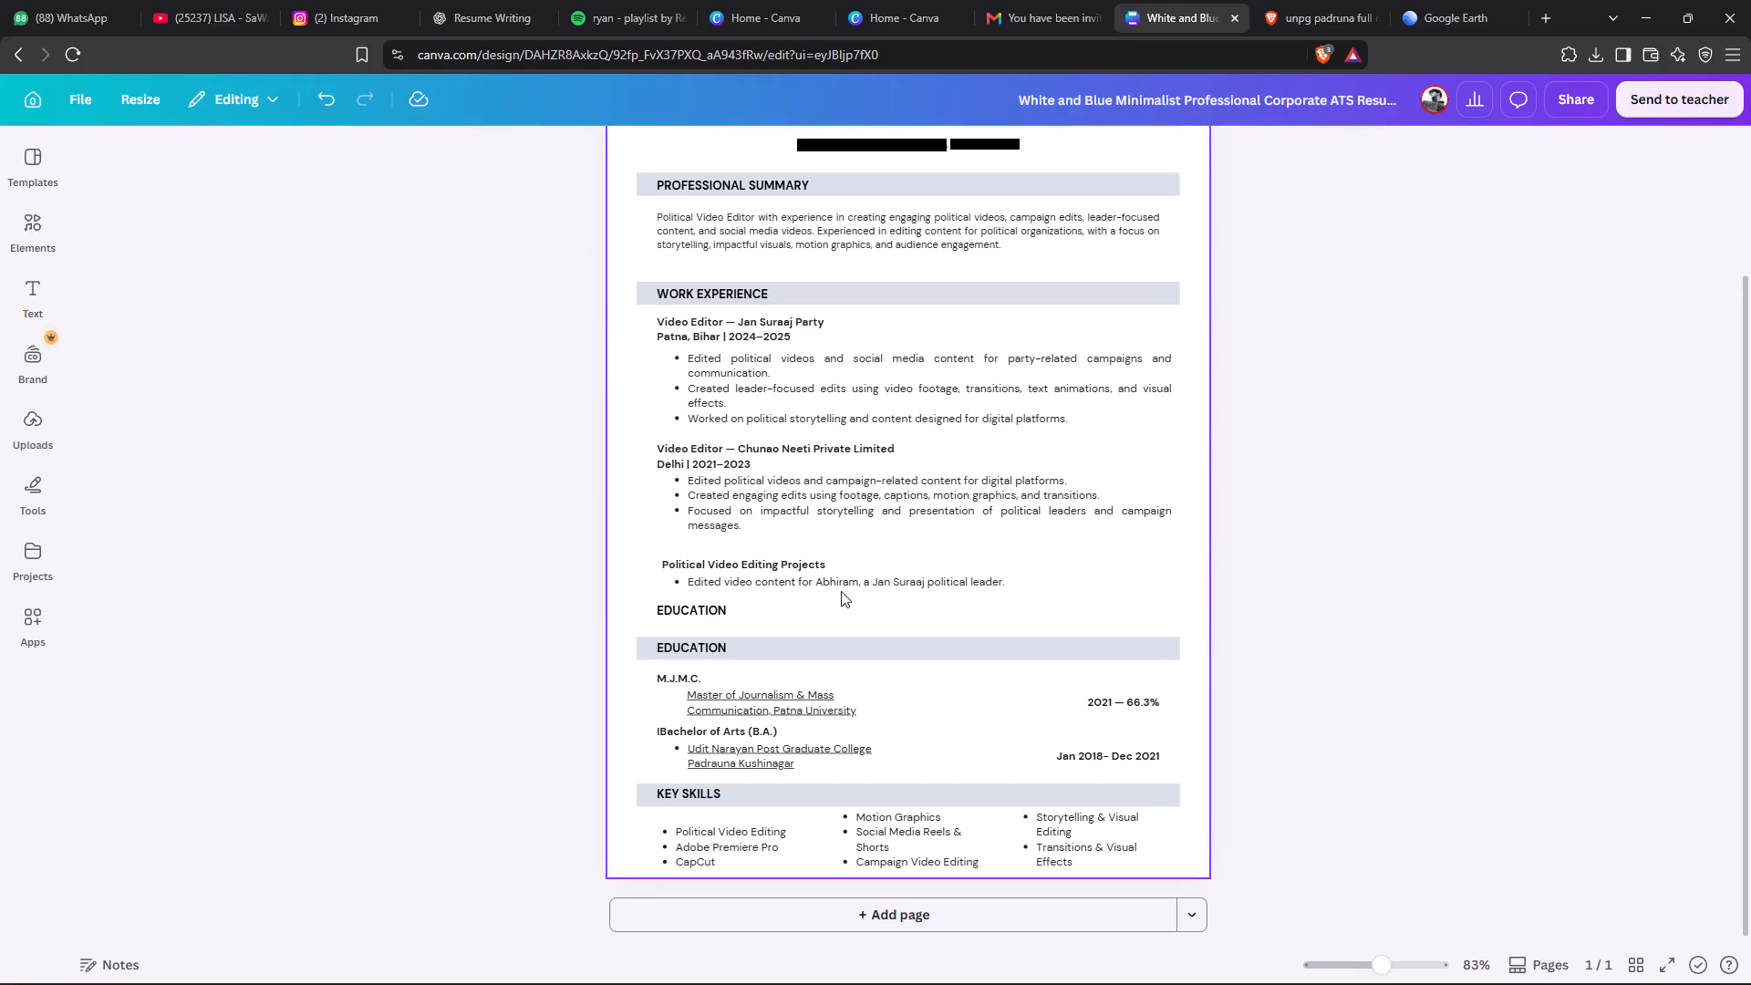
pyautogui.moveTo(785, 516); pyautogui.dragTo(784, 527)
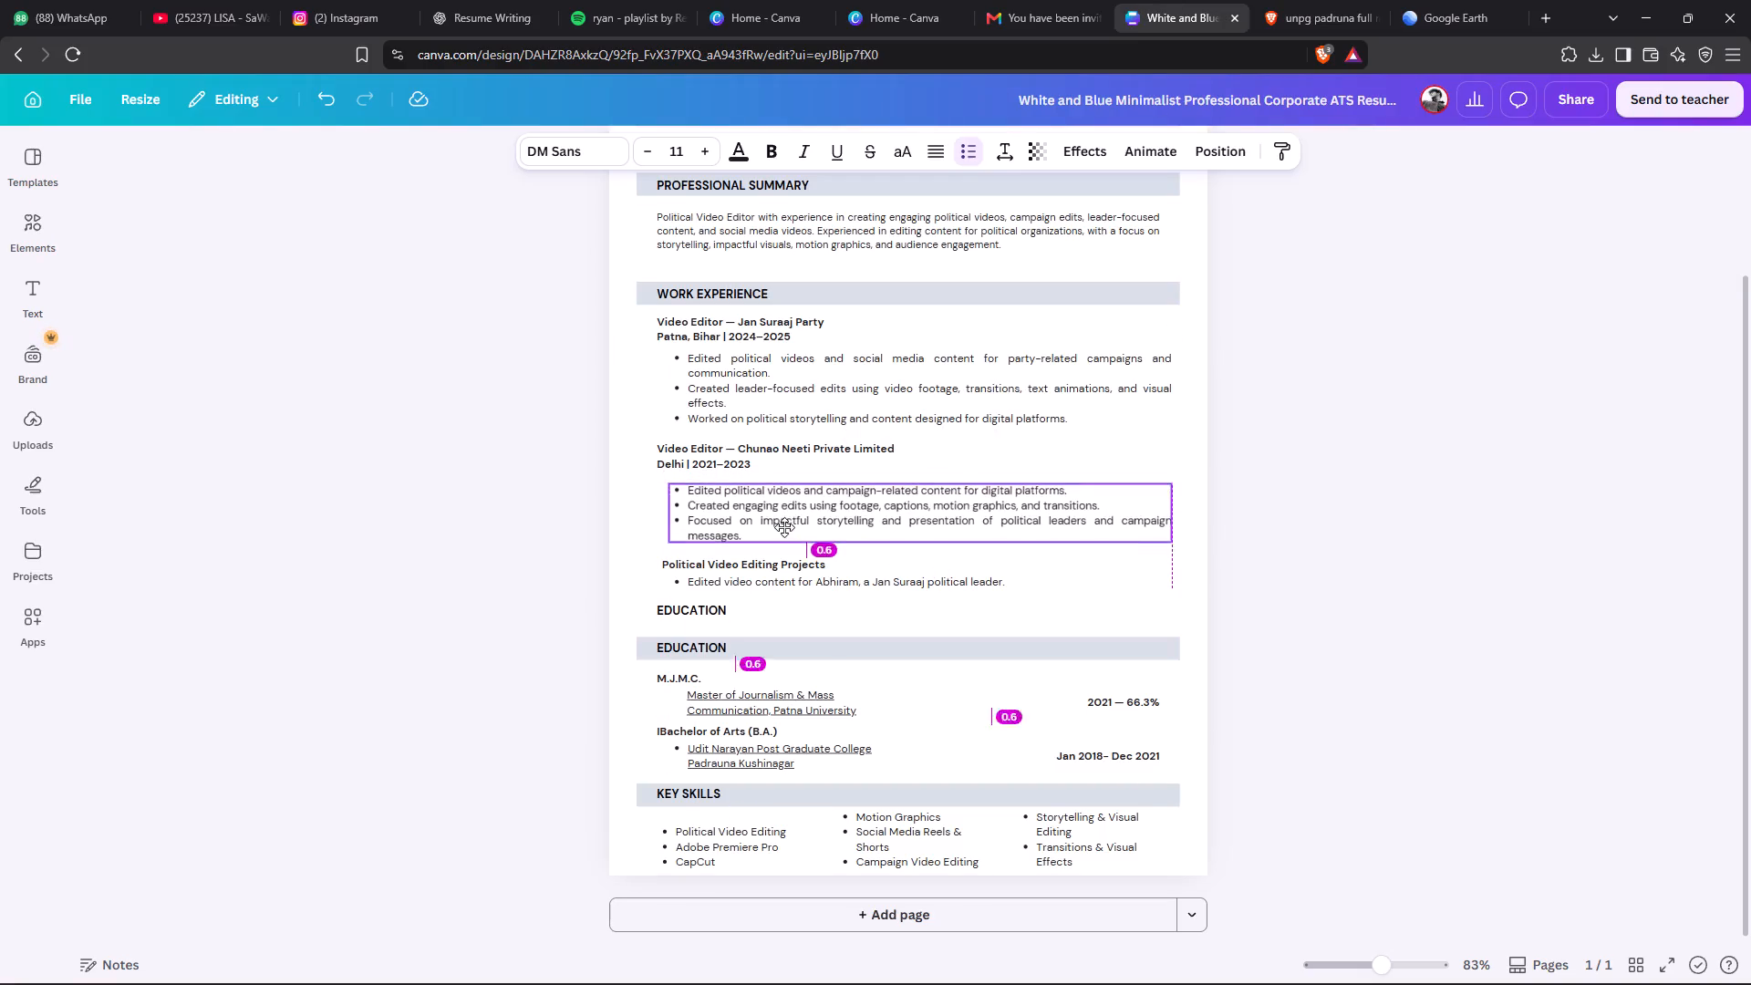
pyautogui.moveTo(784, 527); pyautogui.dragTo(784, 537)
pyautogui.moveTo(780, 451); pyautogui.dragTo(780, 456)
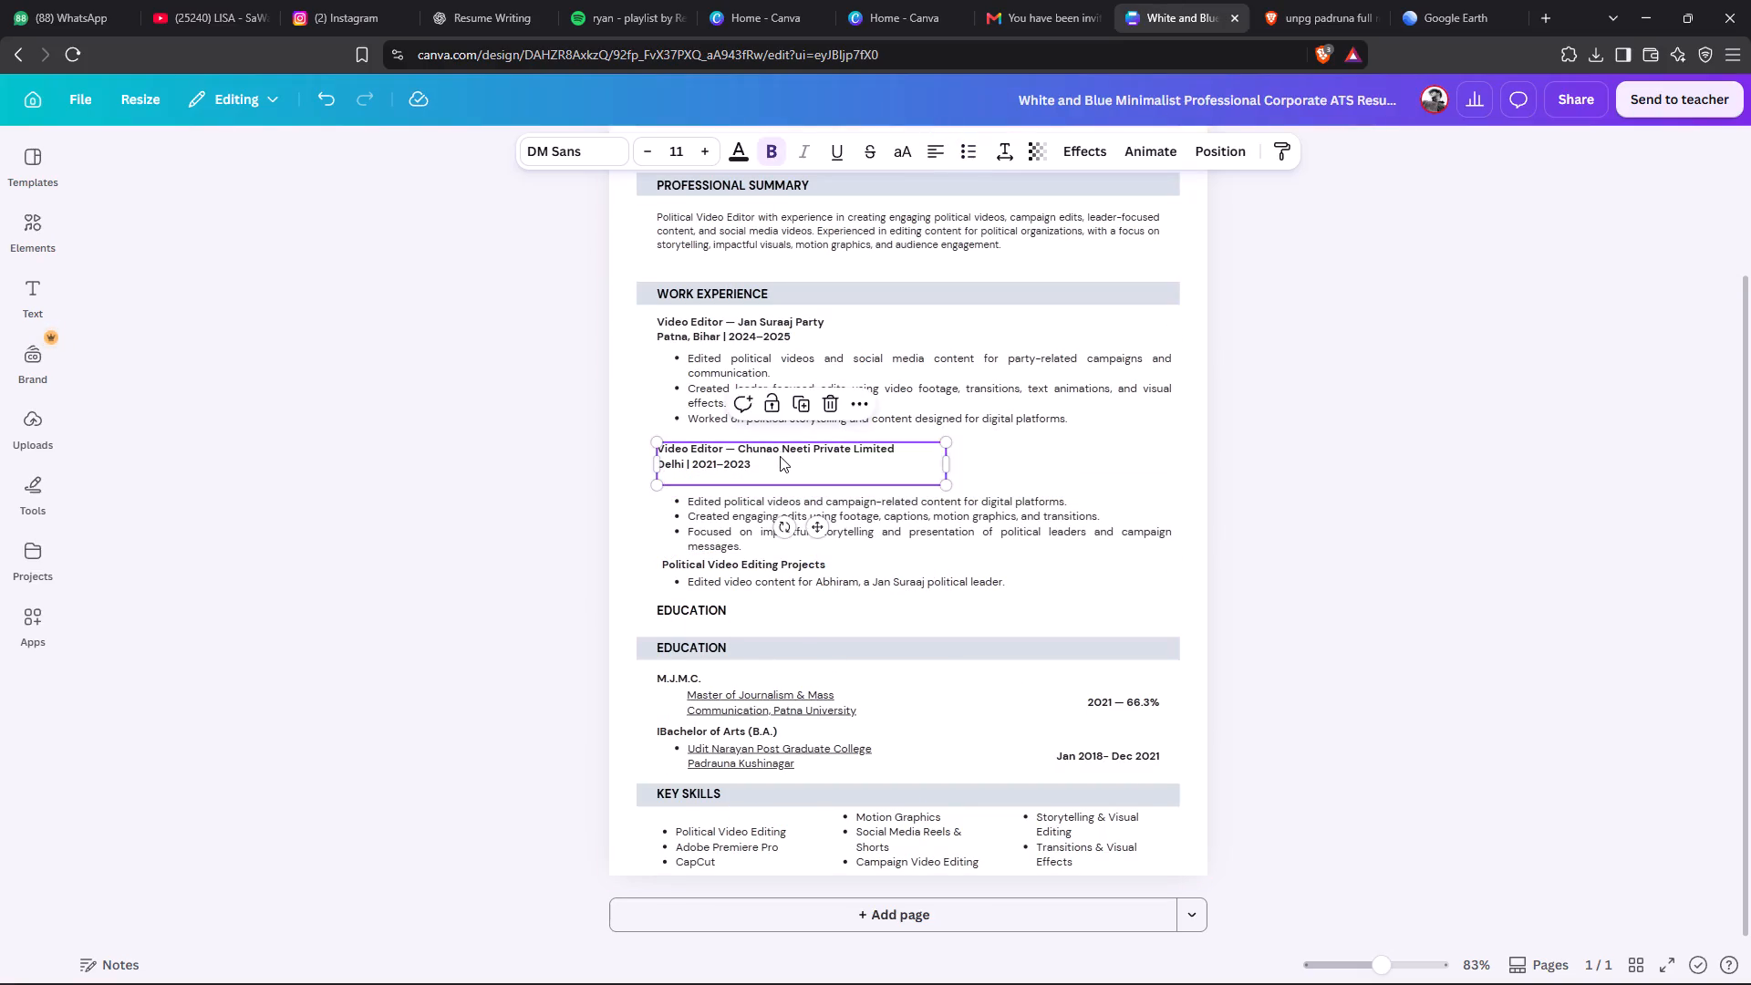
pyautogui.moveTo(780, 456); pyautogui.dragTo(779, 466)
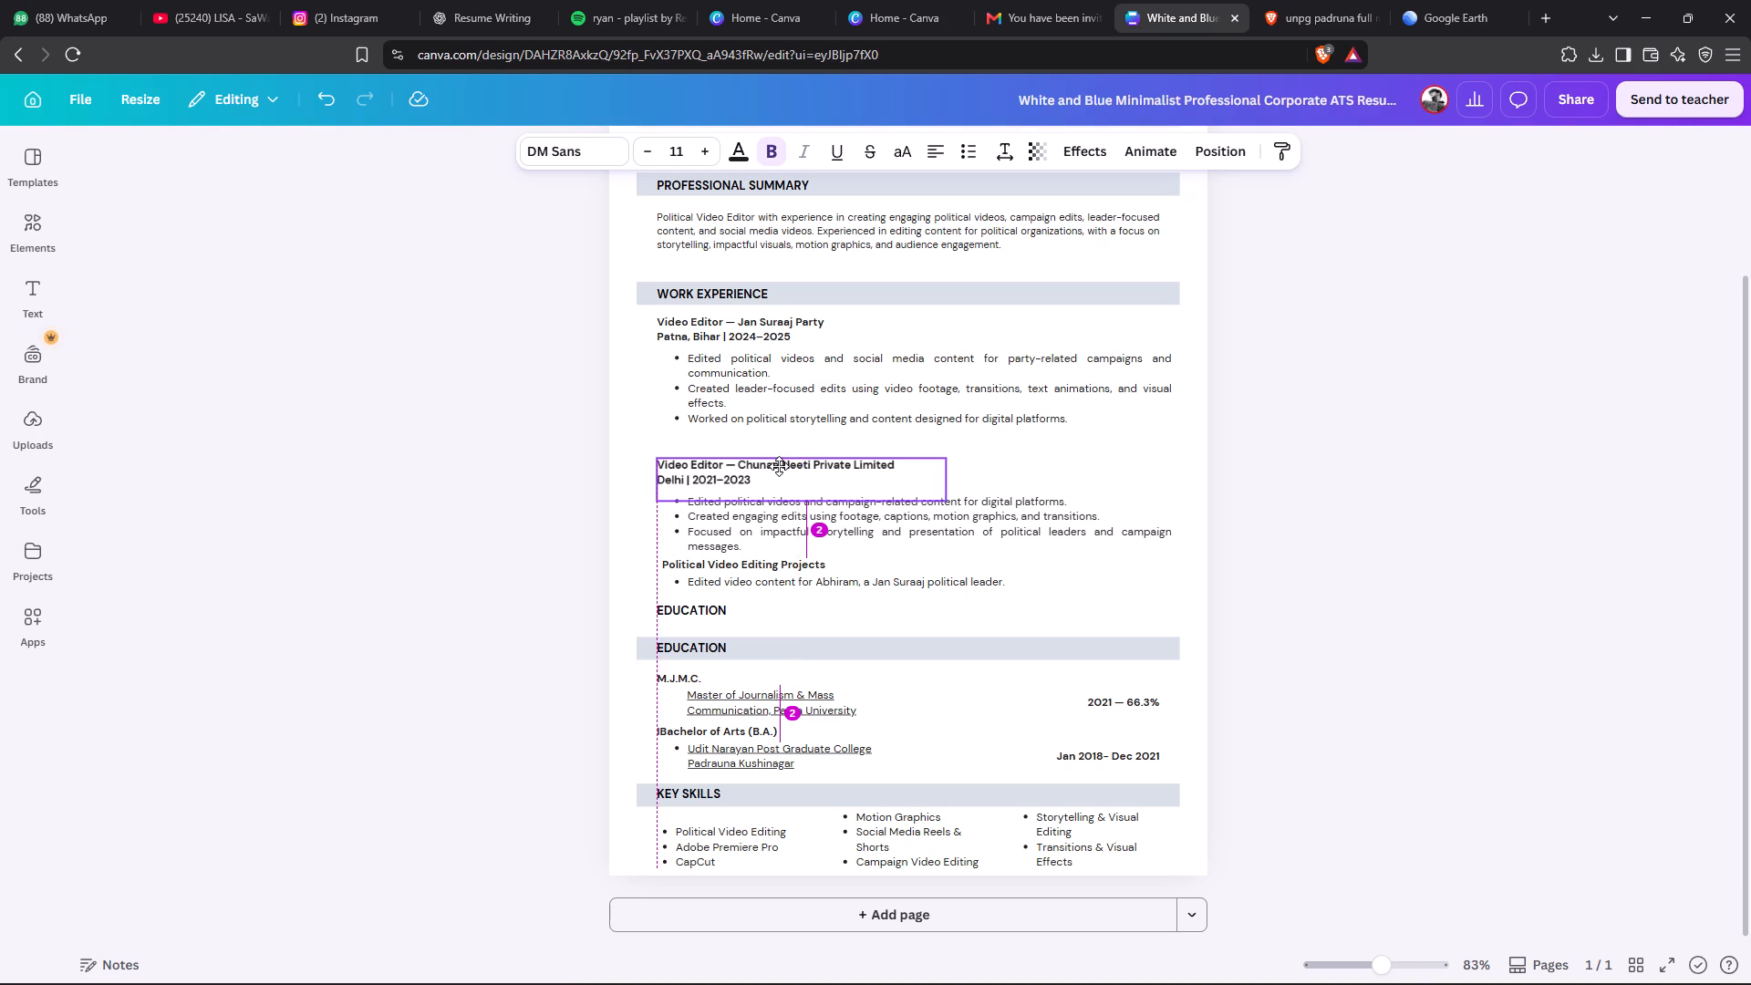
pyautogui.moveTo(779, 466); pyautogui.dragTo(780, 472)
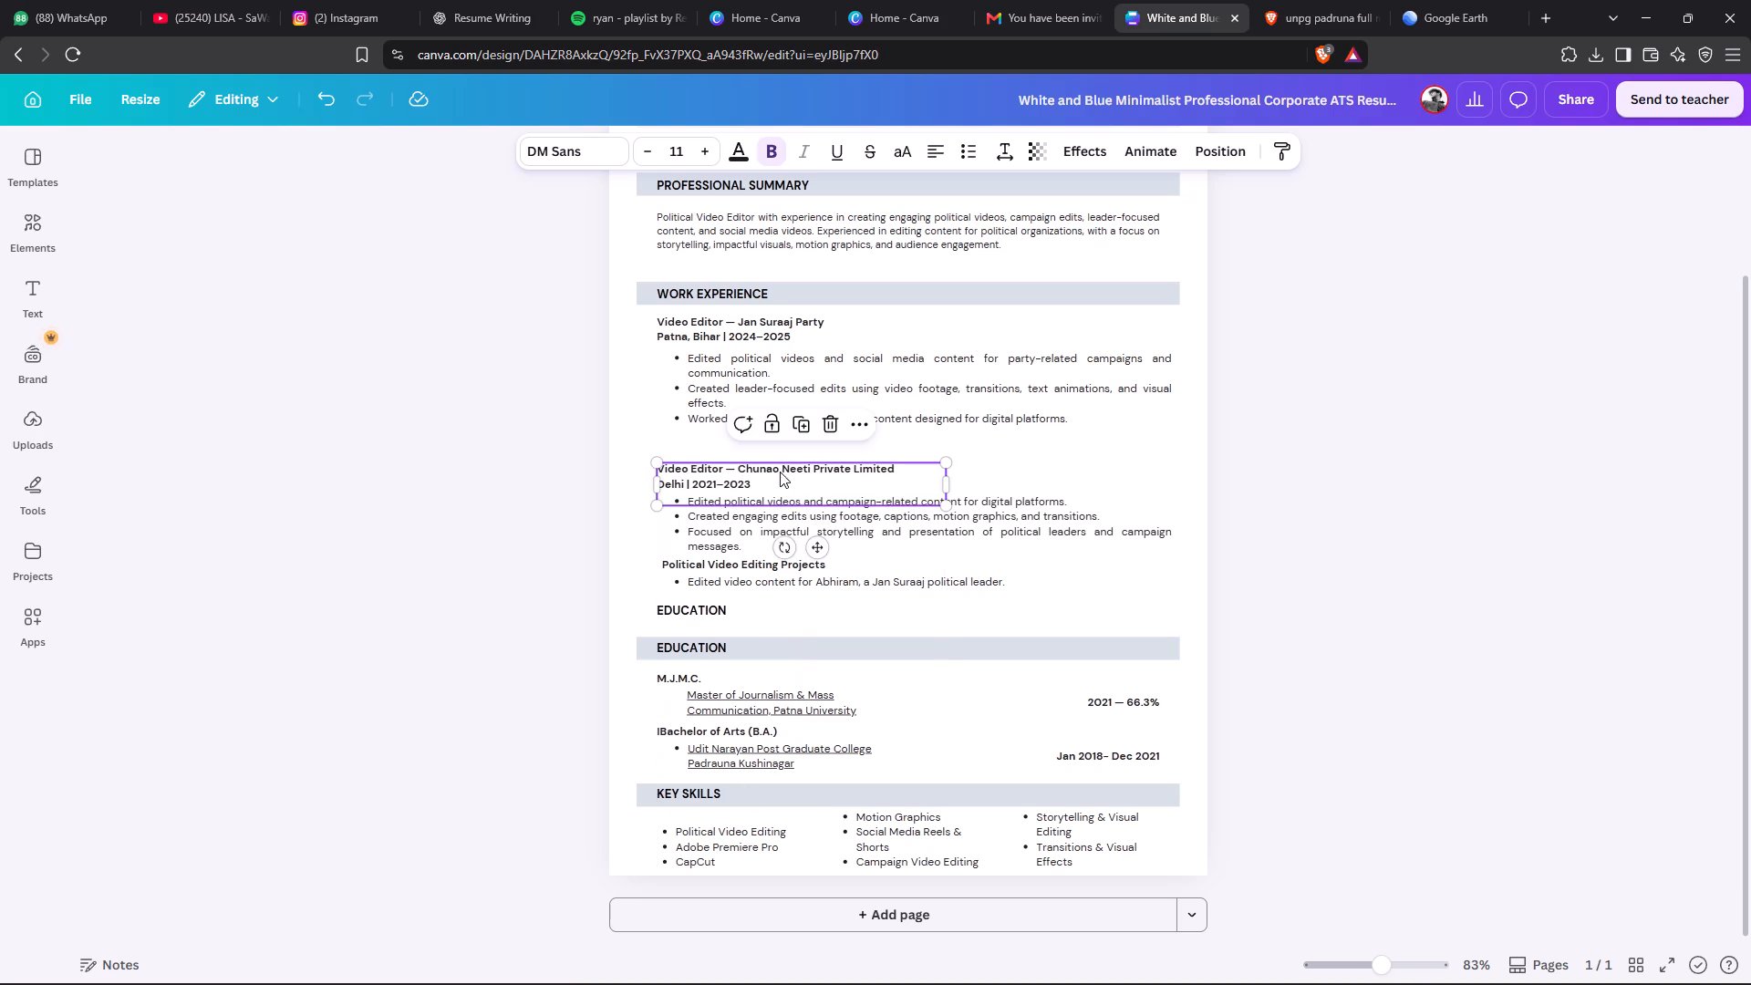
# Move the Jan Suraaj Party entry's bullets and heading down to just above the Chunao Neeti entry.
pyautogui.moveTo(773, 378); pyautogui.dragTo(774, 412)
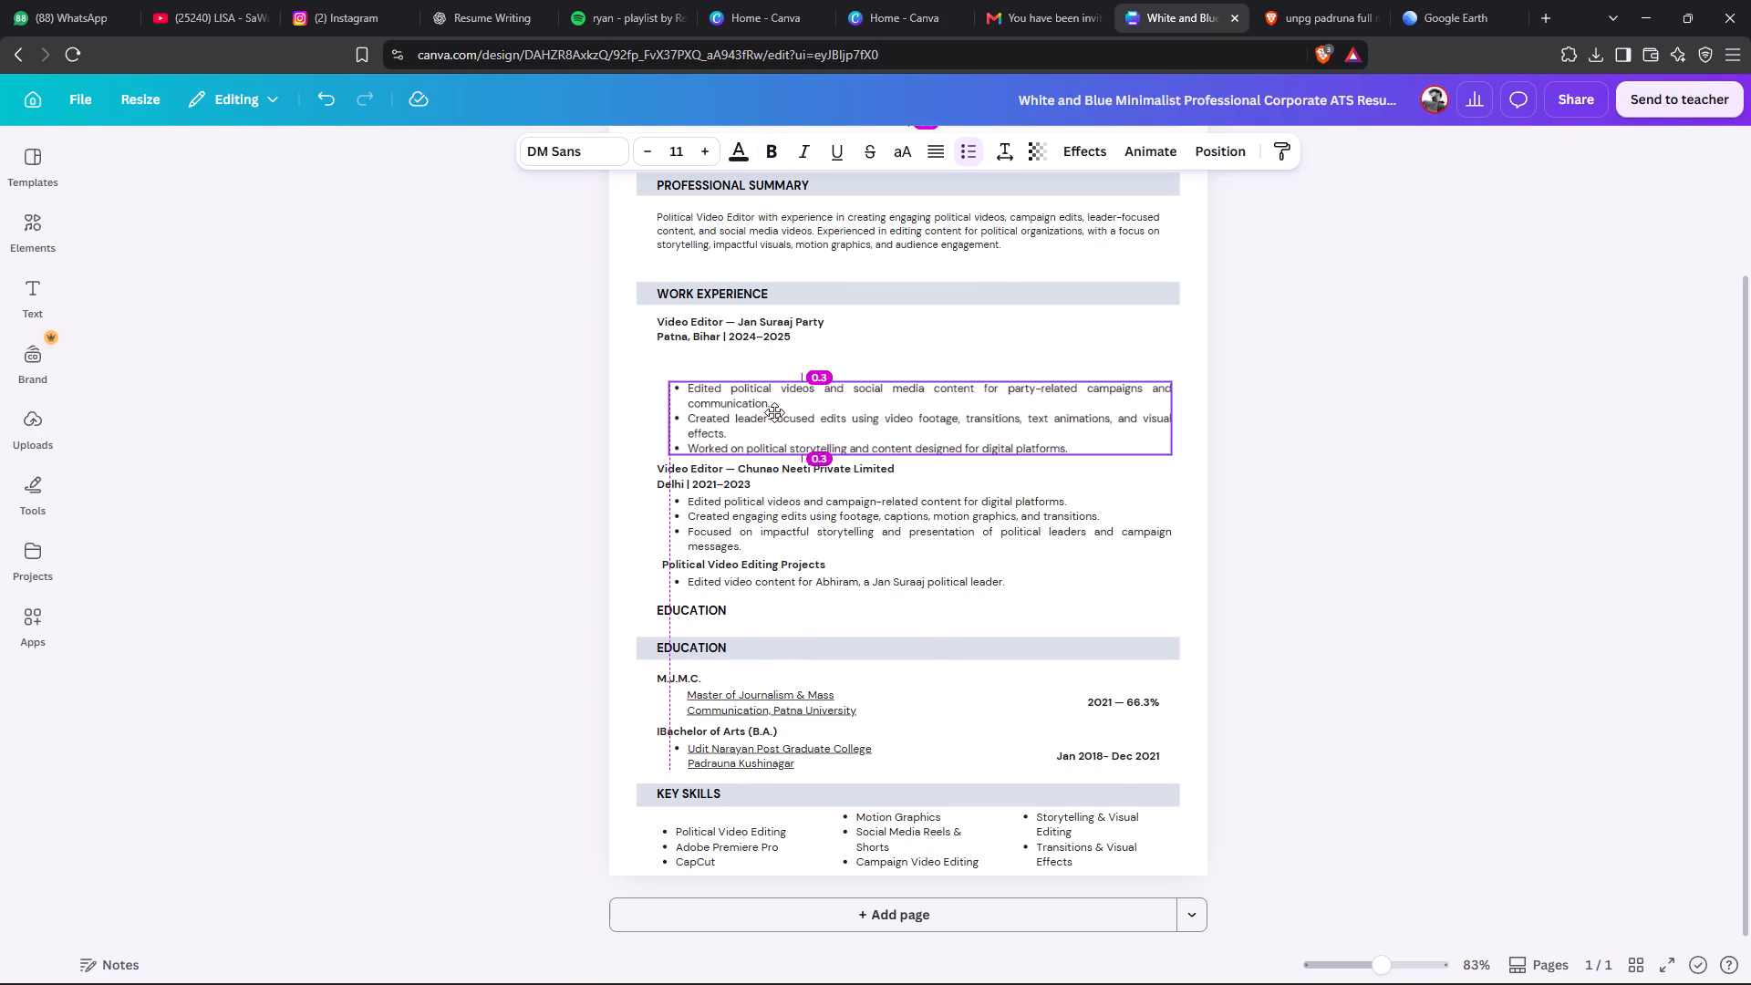
pyautogui.moveTo(774, 412); pyautogui.dragTo(774, 413)
pyautogui.moveTo(763, 344); pyautogui.dragTo(763, 363)
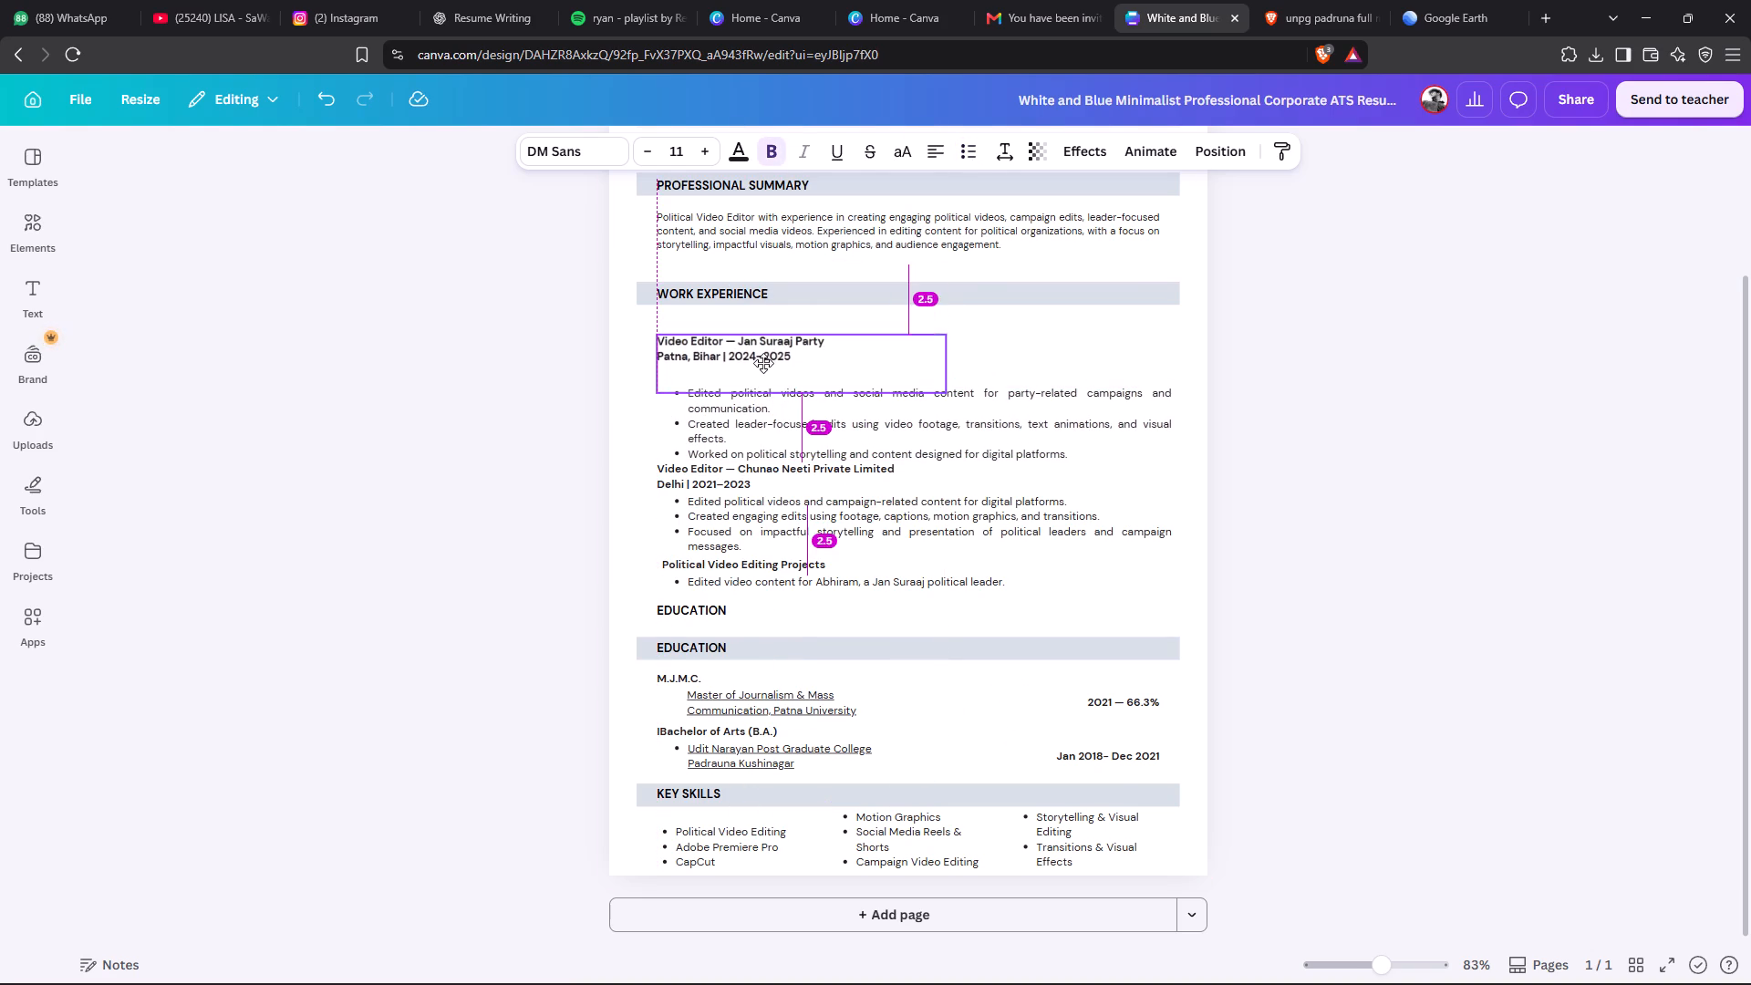
pyautogui.moveTo(763, 363); pyautogui.dragTo(764, 369)
pyautogui.click(762, 375)
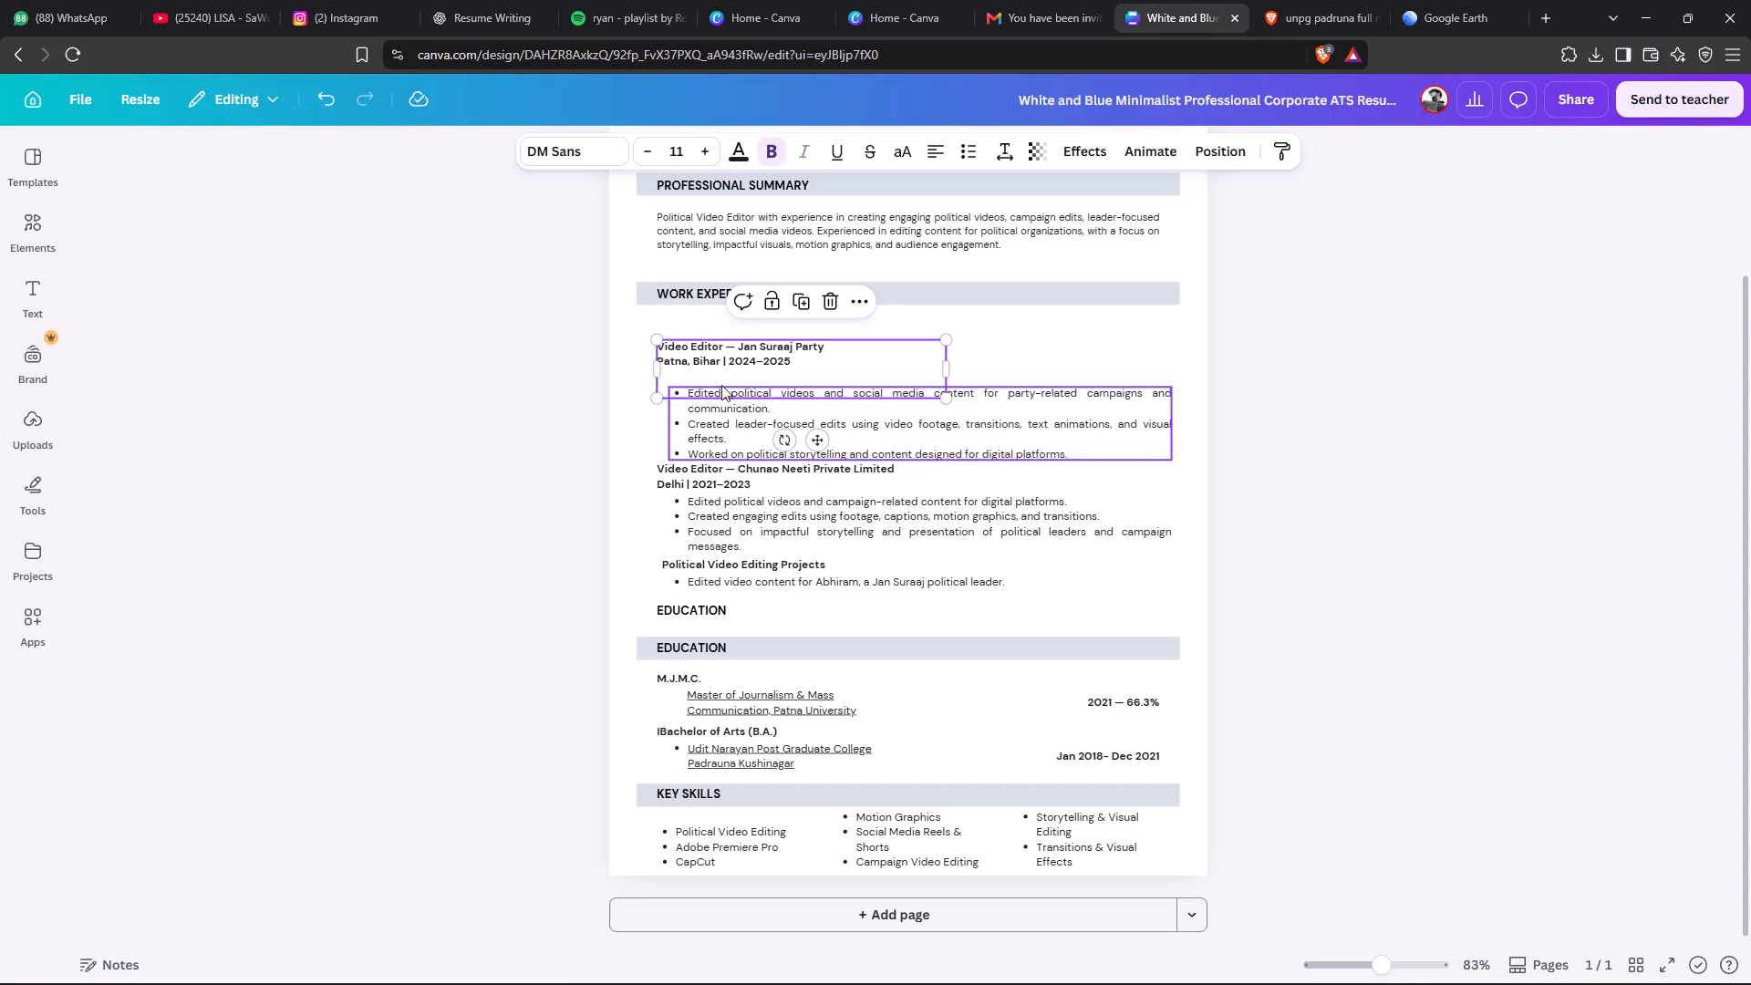
# Remove the blank lines below the Jan Suraaj Party heading's date and move the heading down to just above its bullets.
pyautogui.click(716, 372)
pyautogui.press('BackSpace')
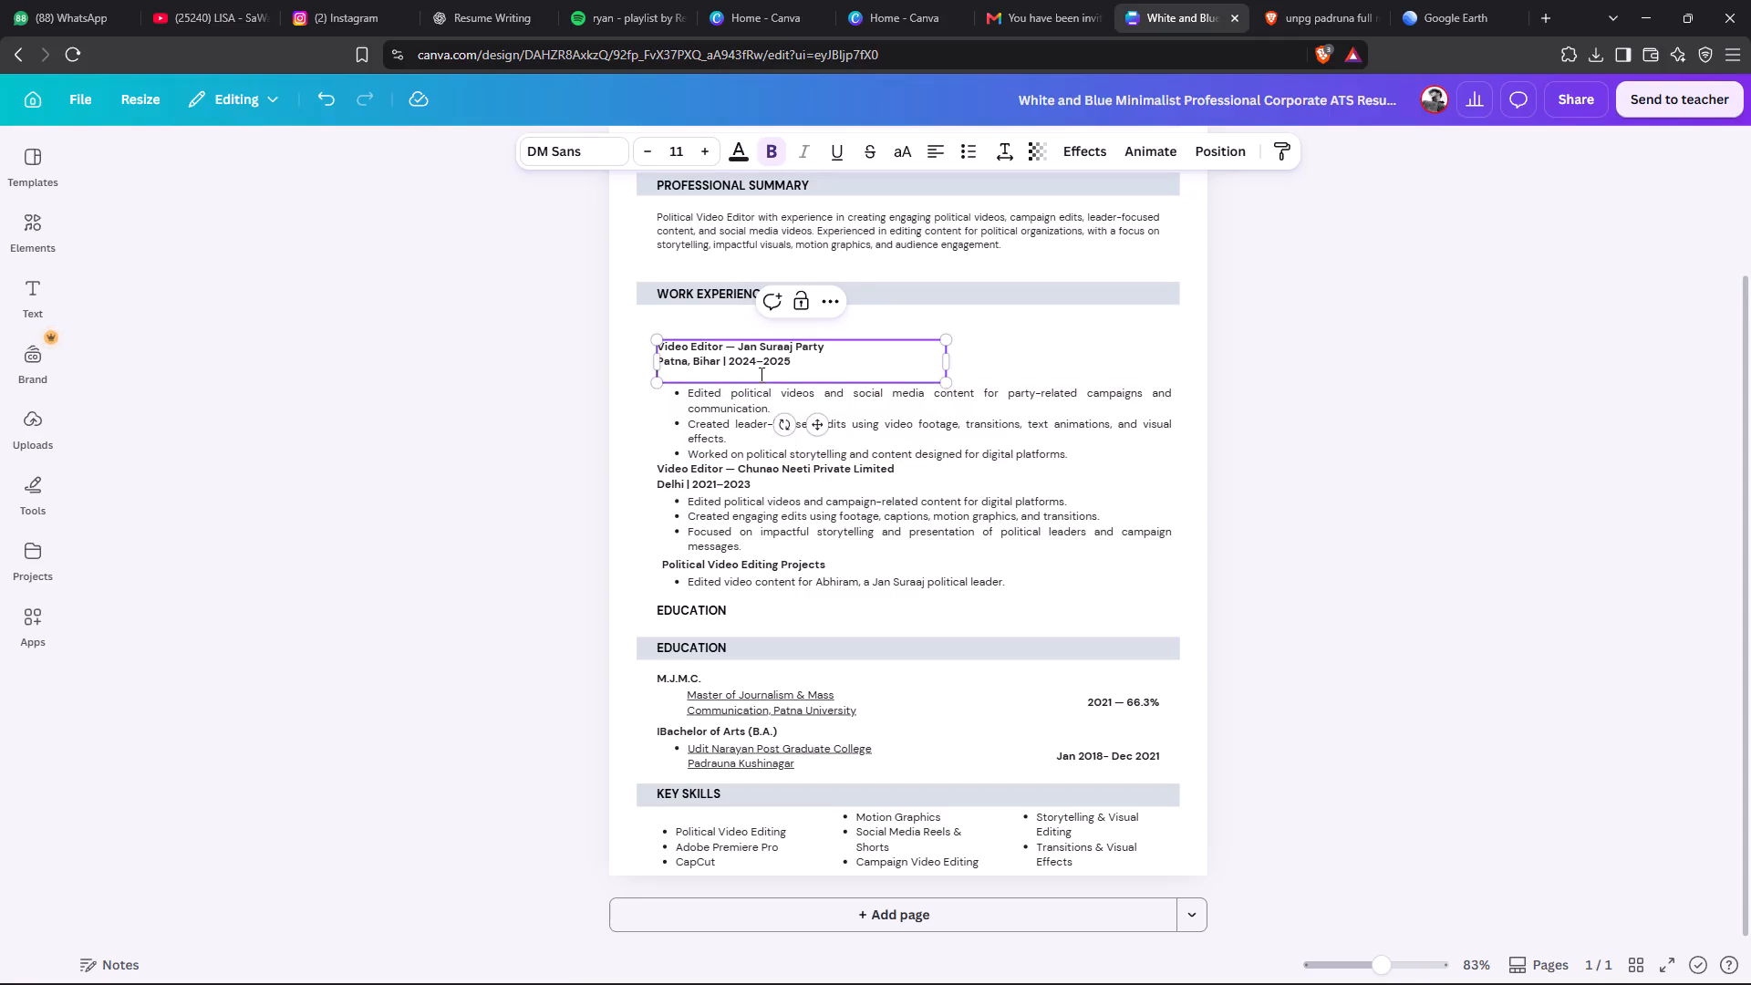
pyautogui.press('BackSpace')
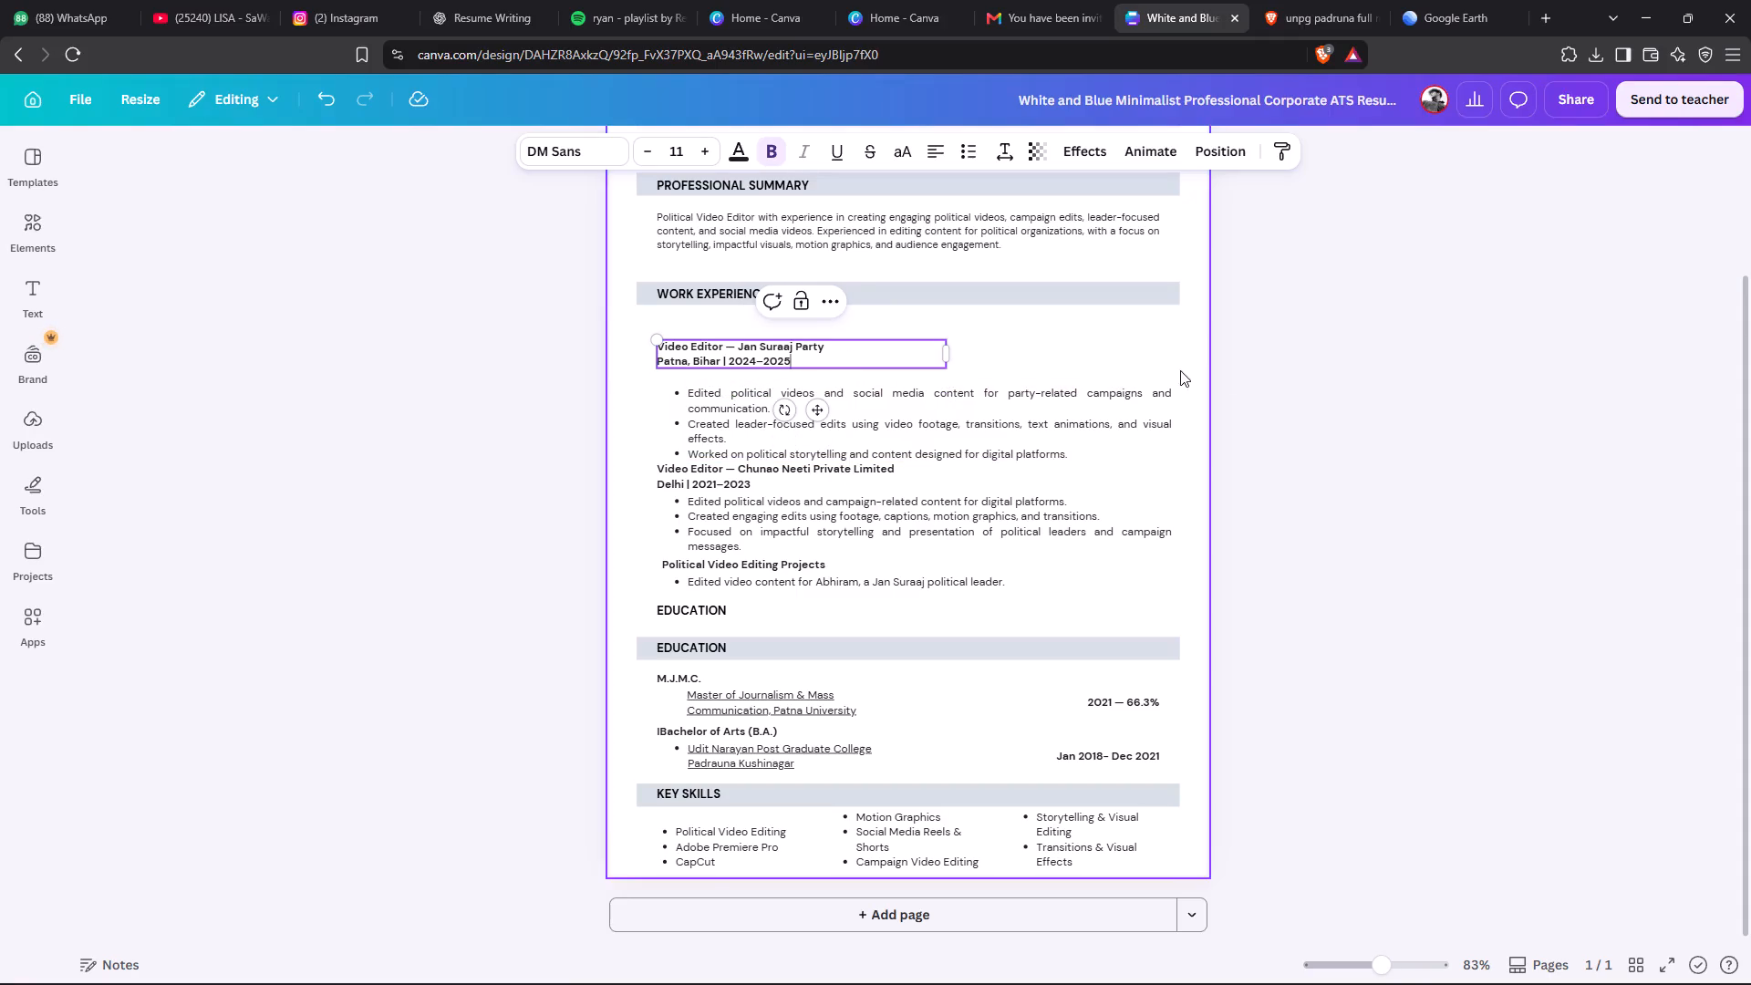
pyautogui.click(1349, 368)
pyautogui.moveTo(793, 351); pyautogui.dragTo(794, 366)
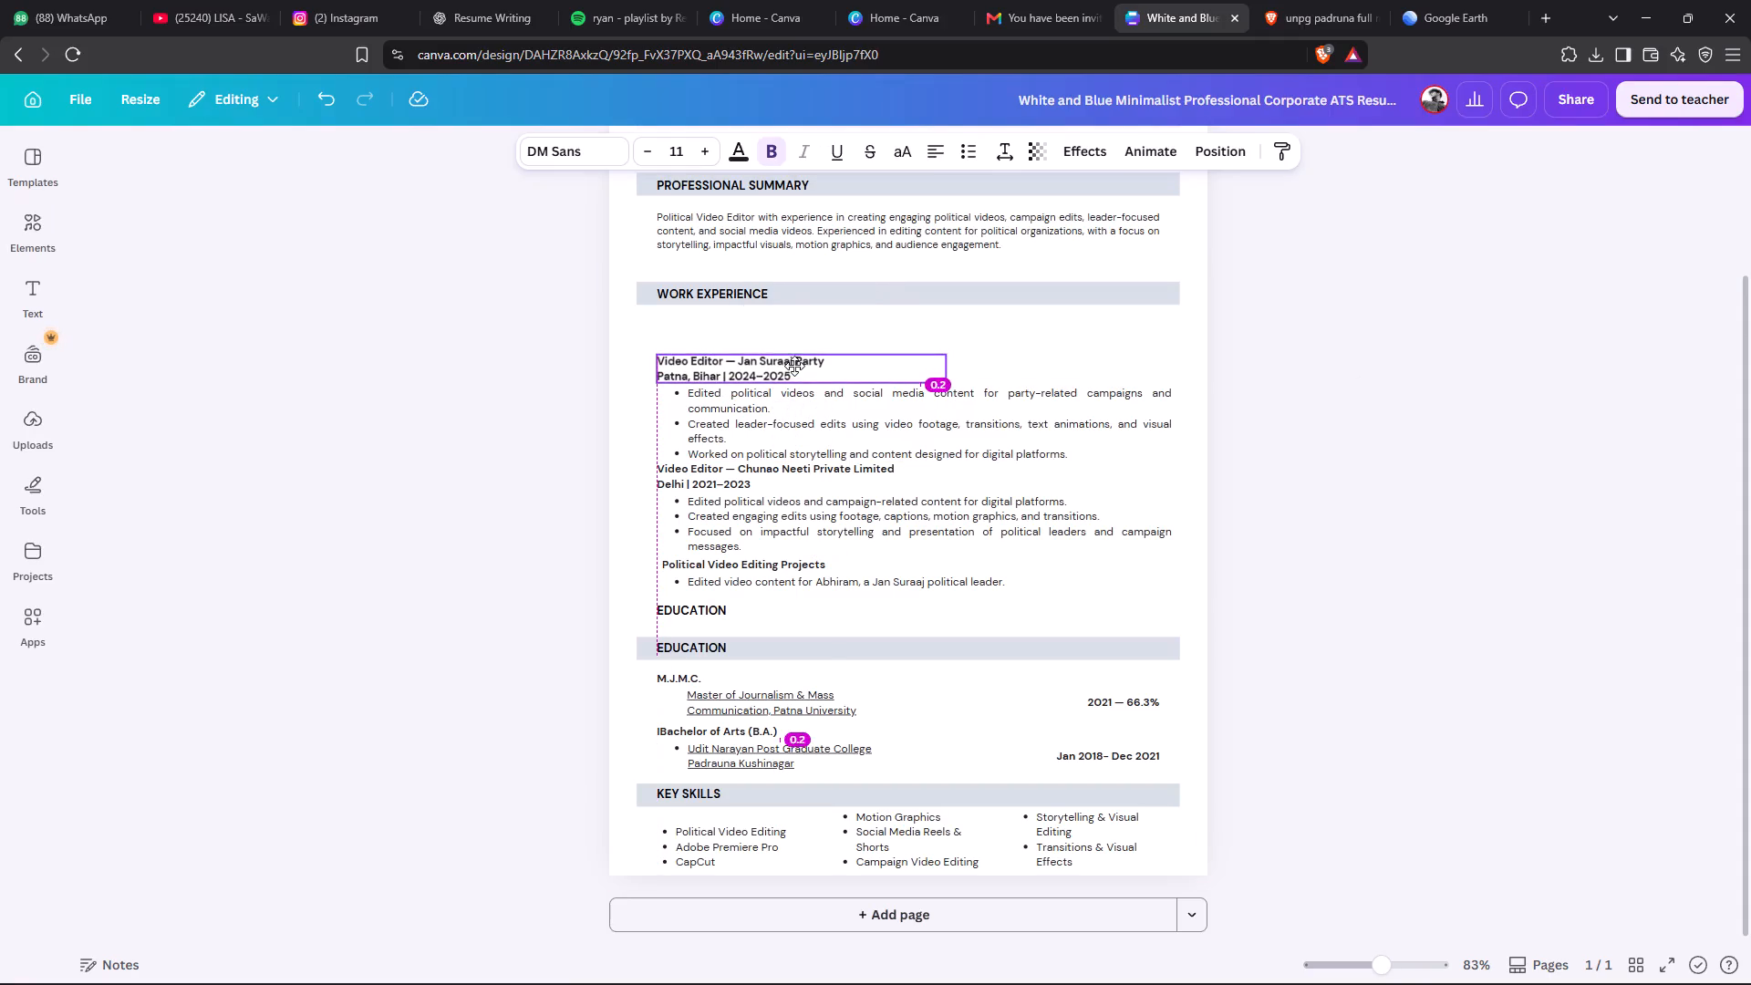
pyautogui.moveTo(794, 366); pyautogui.dragTo(795, 368)
pyautogui.click(1257, 467)
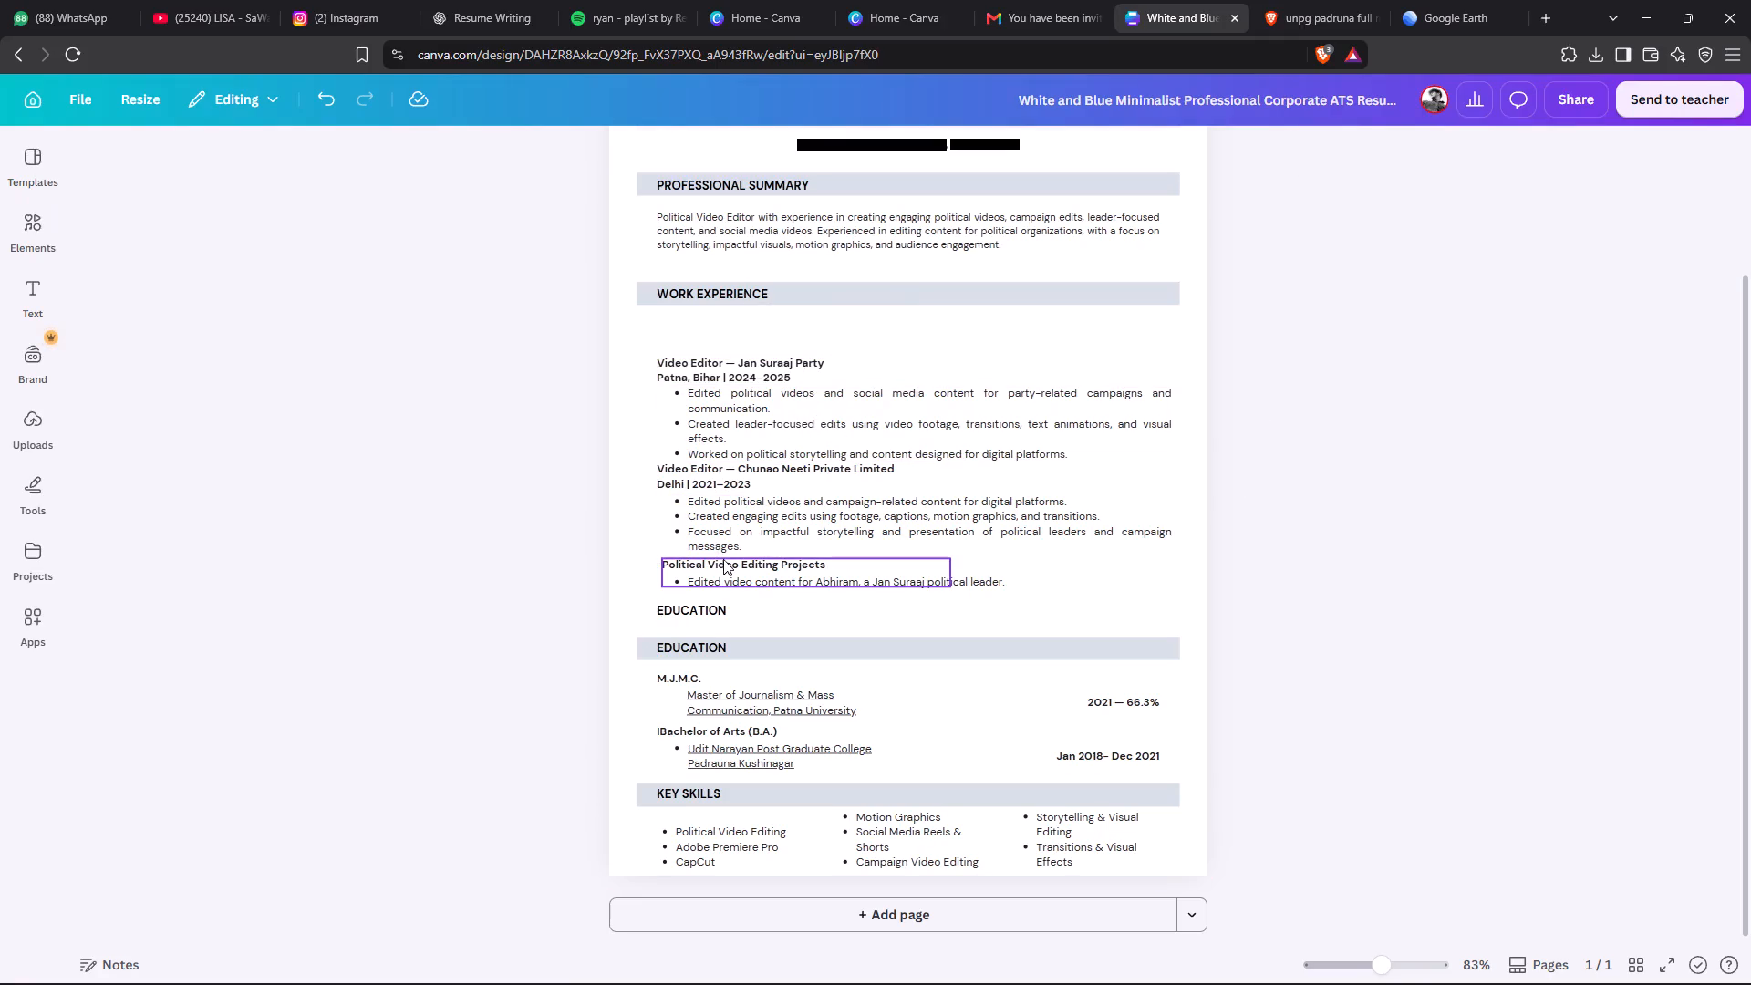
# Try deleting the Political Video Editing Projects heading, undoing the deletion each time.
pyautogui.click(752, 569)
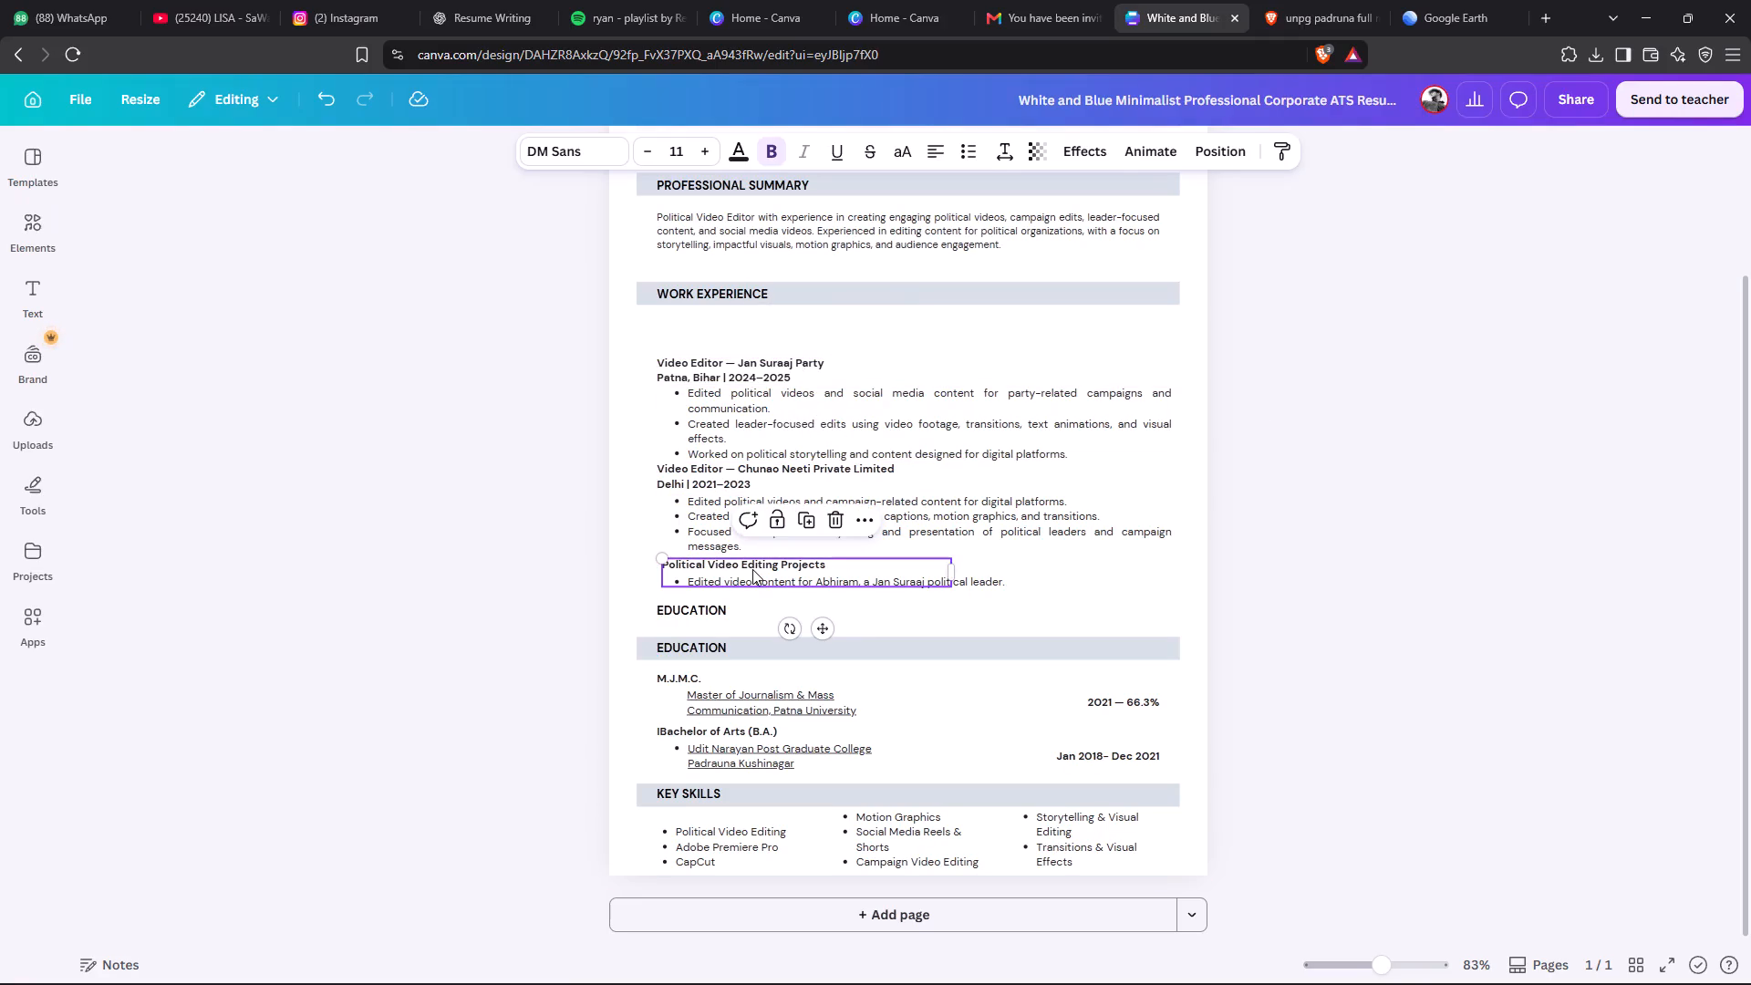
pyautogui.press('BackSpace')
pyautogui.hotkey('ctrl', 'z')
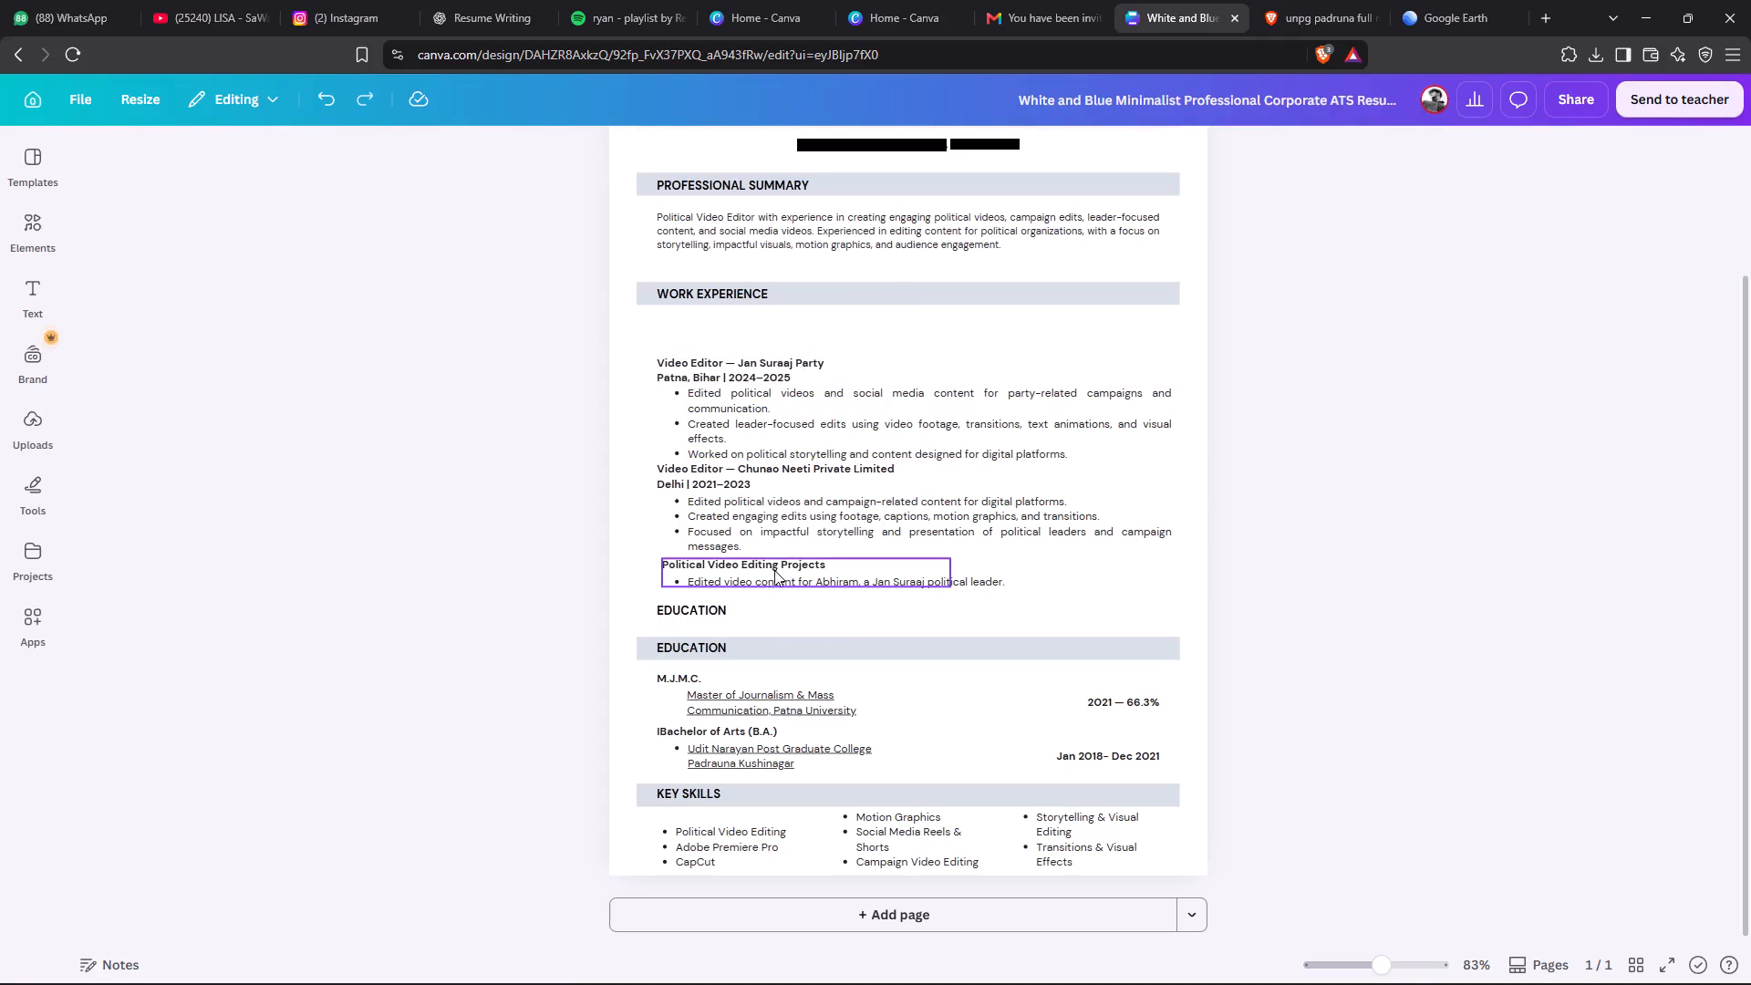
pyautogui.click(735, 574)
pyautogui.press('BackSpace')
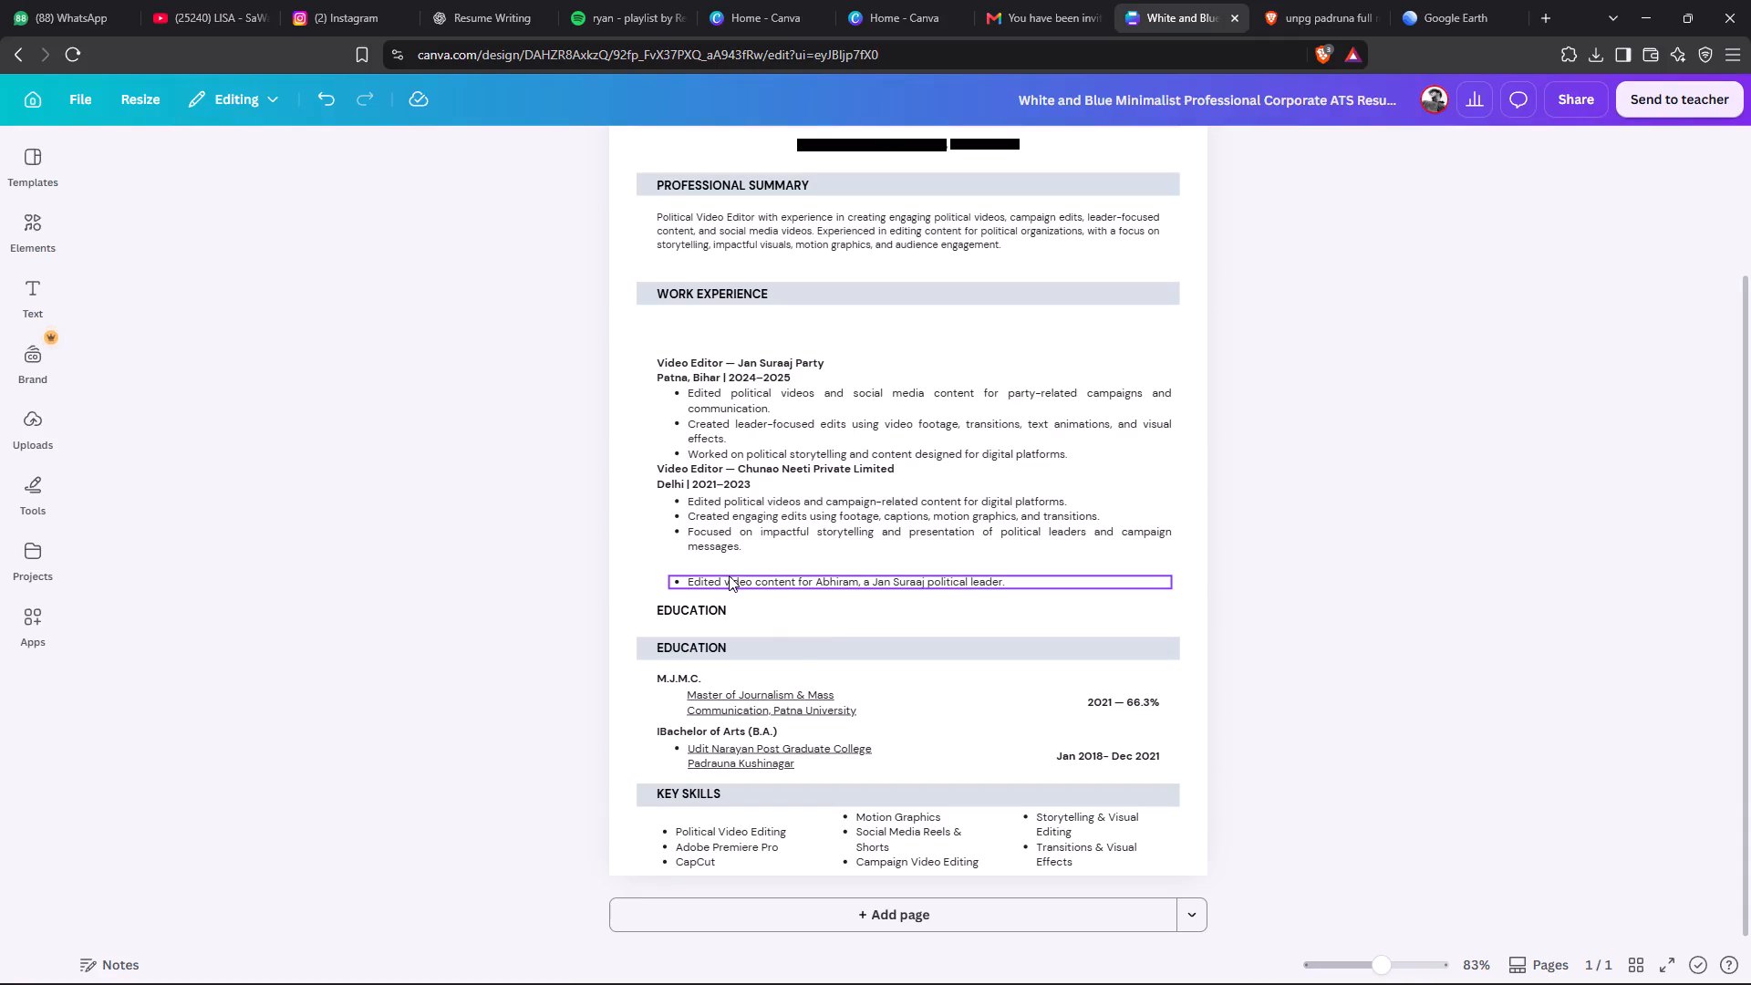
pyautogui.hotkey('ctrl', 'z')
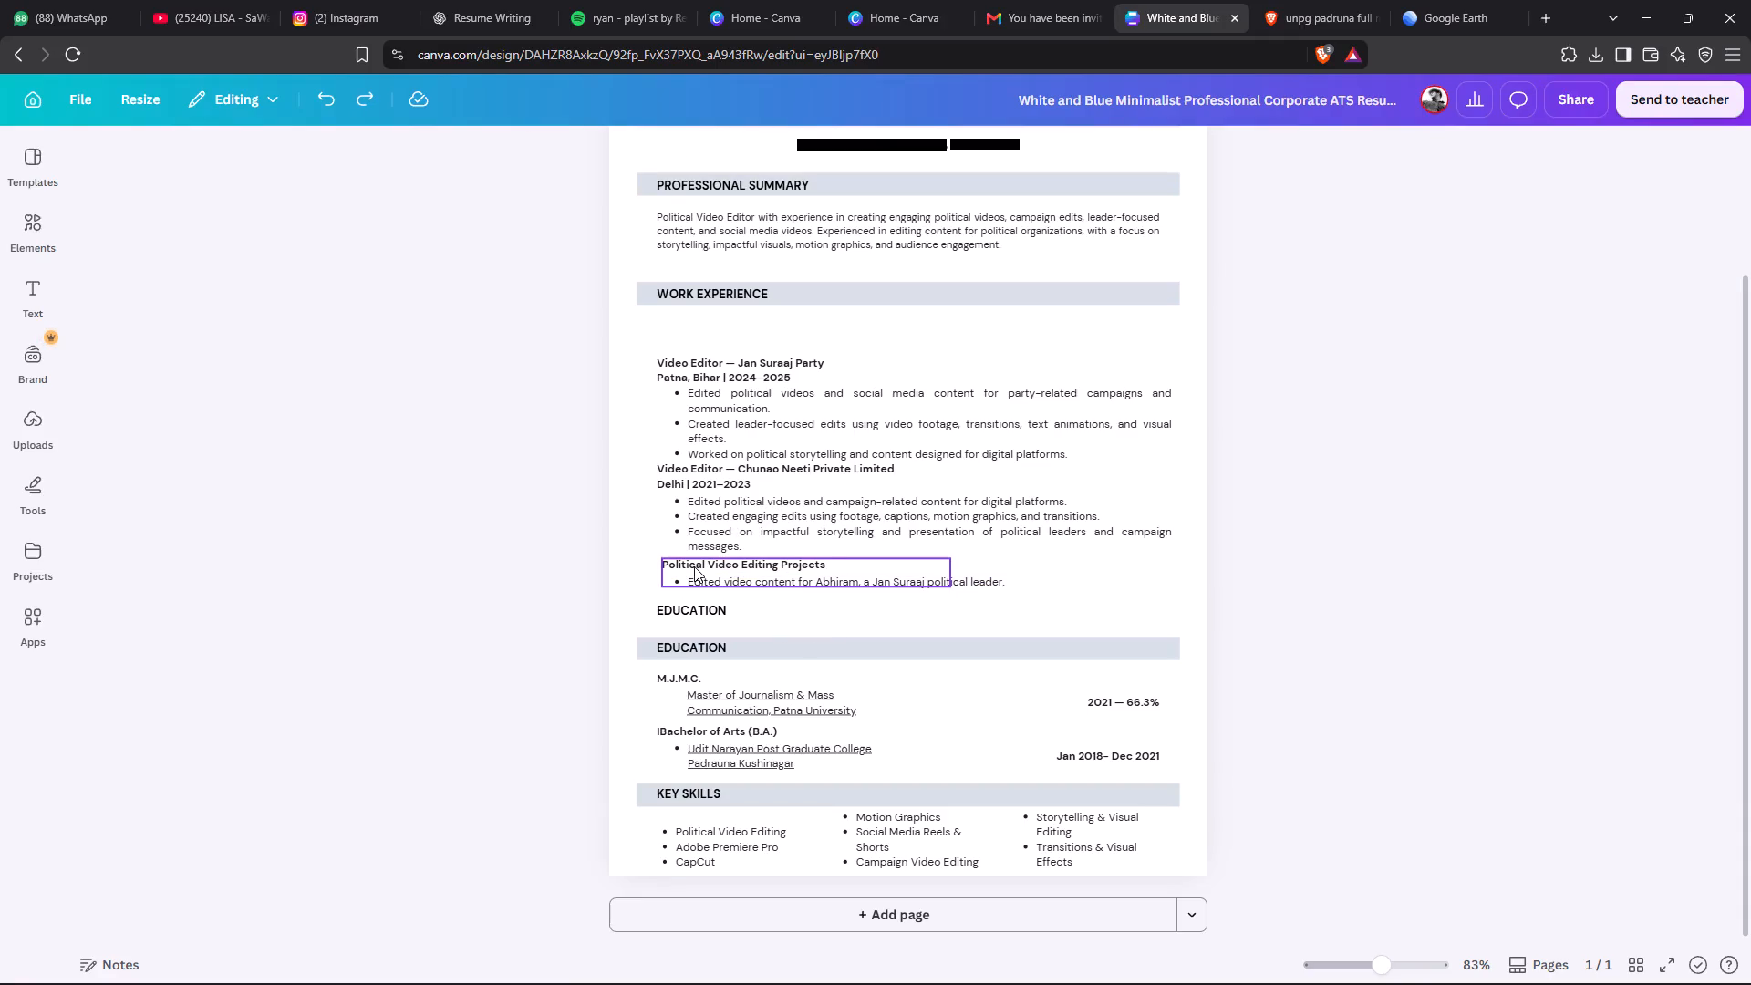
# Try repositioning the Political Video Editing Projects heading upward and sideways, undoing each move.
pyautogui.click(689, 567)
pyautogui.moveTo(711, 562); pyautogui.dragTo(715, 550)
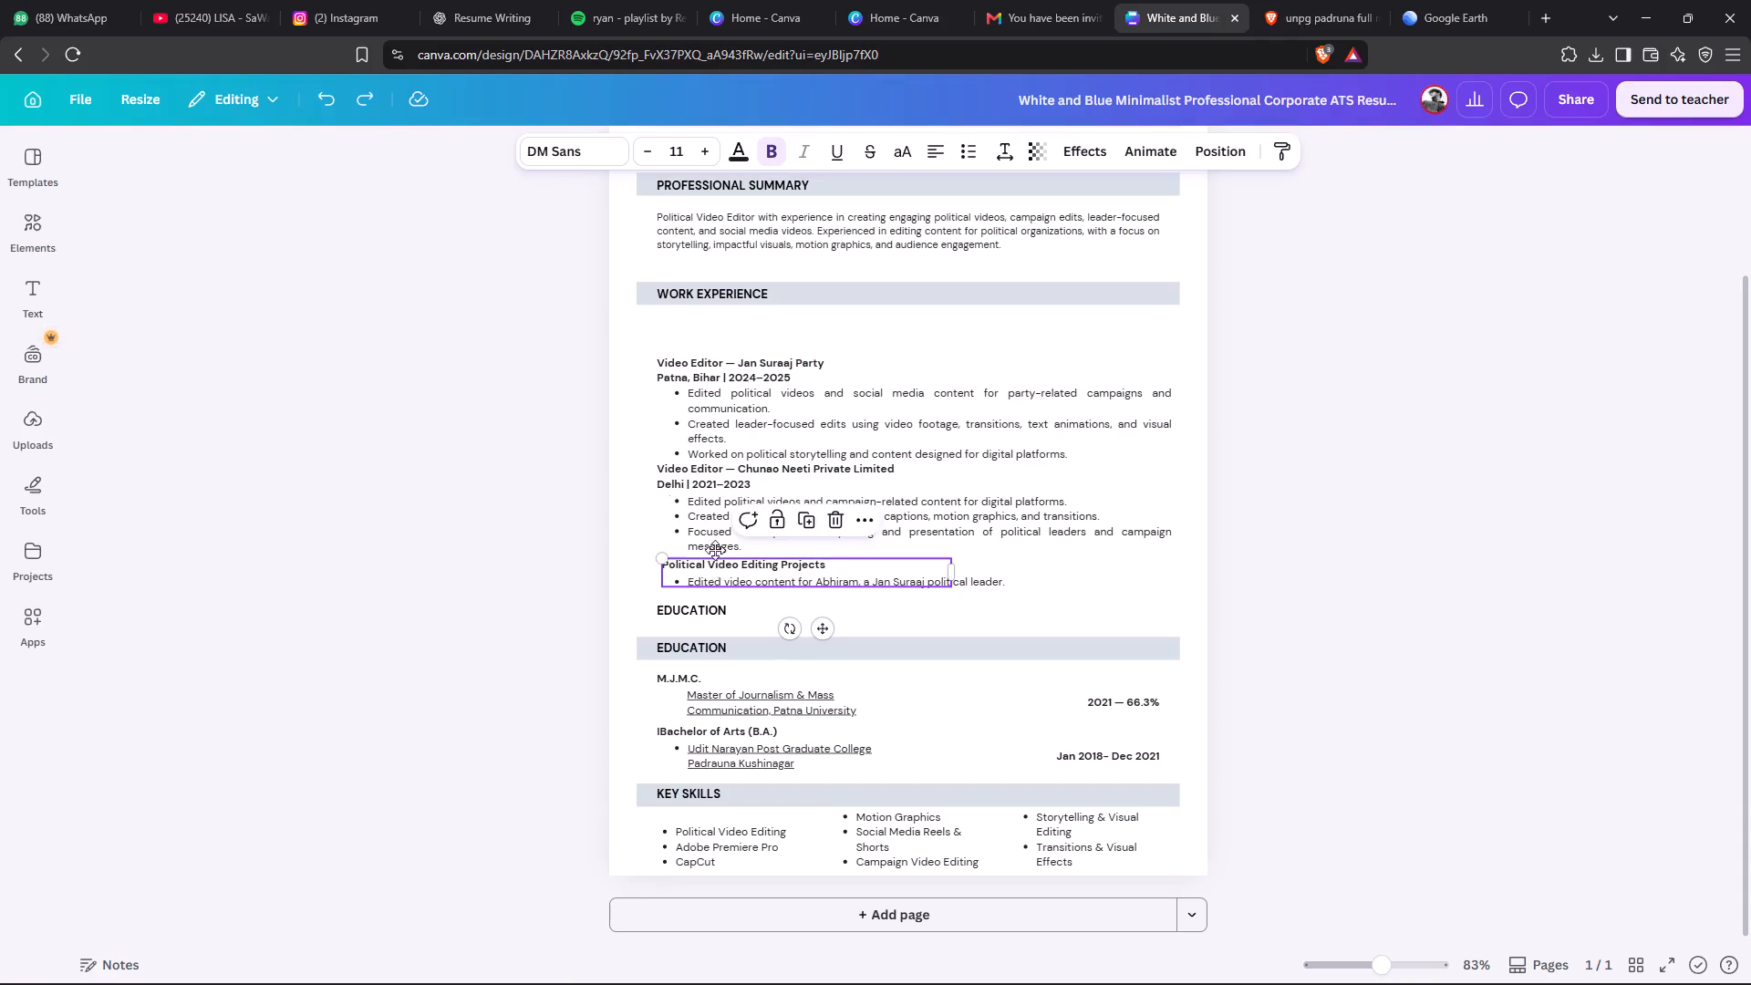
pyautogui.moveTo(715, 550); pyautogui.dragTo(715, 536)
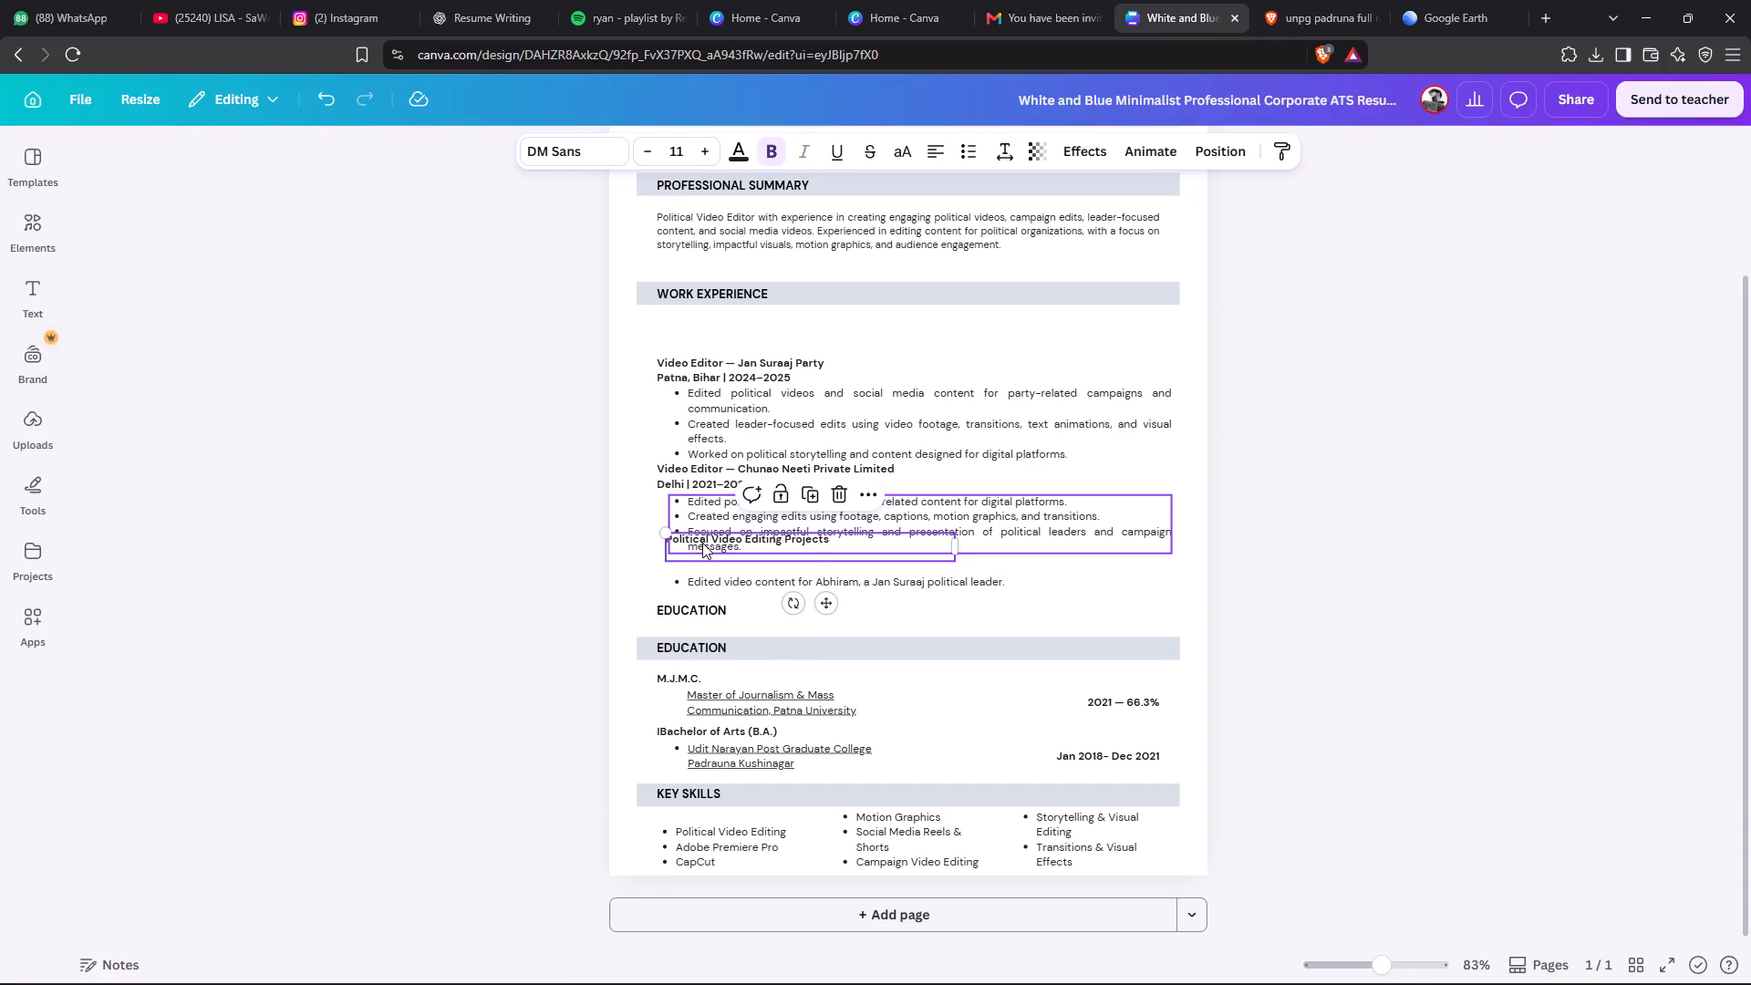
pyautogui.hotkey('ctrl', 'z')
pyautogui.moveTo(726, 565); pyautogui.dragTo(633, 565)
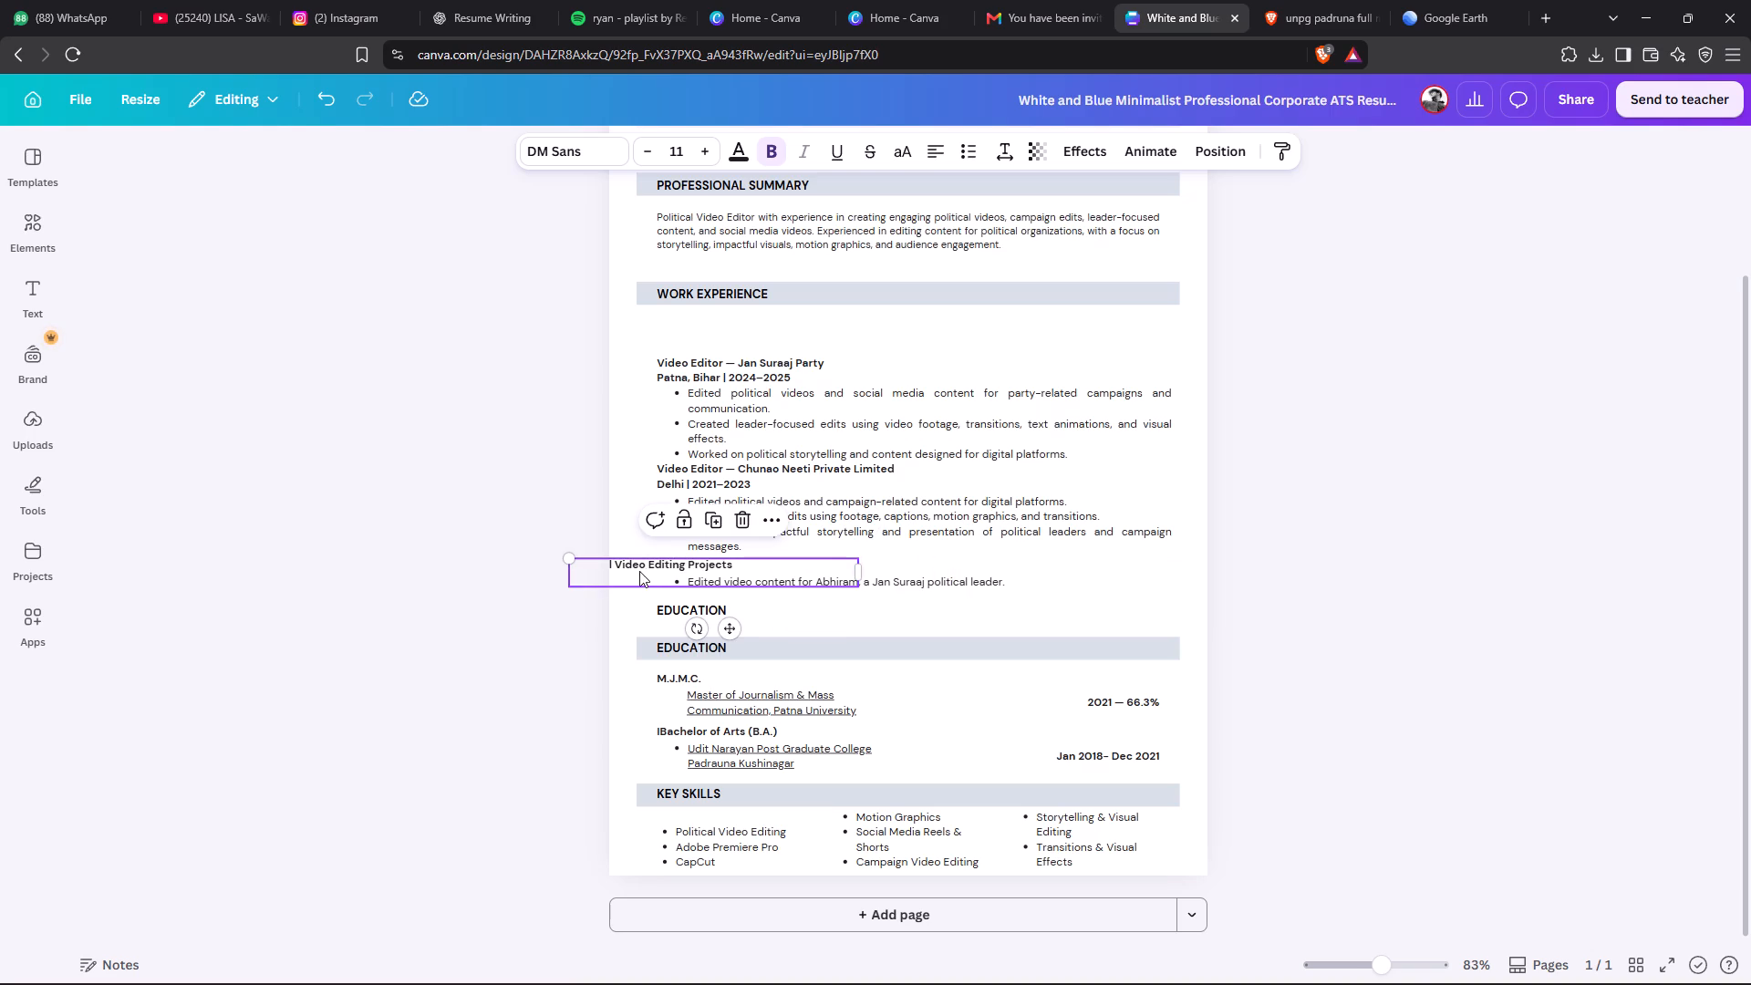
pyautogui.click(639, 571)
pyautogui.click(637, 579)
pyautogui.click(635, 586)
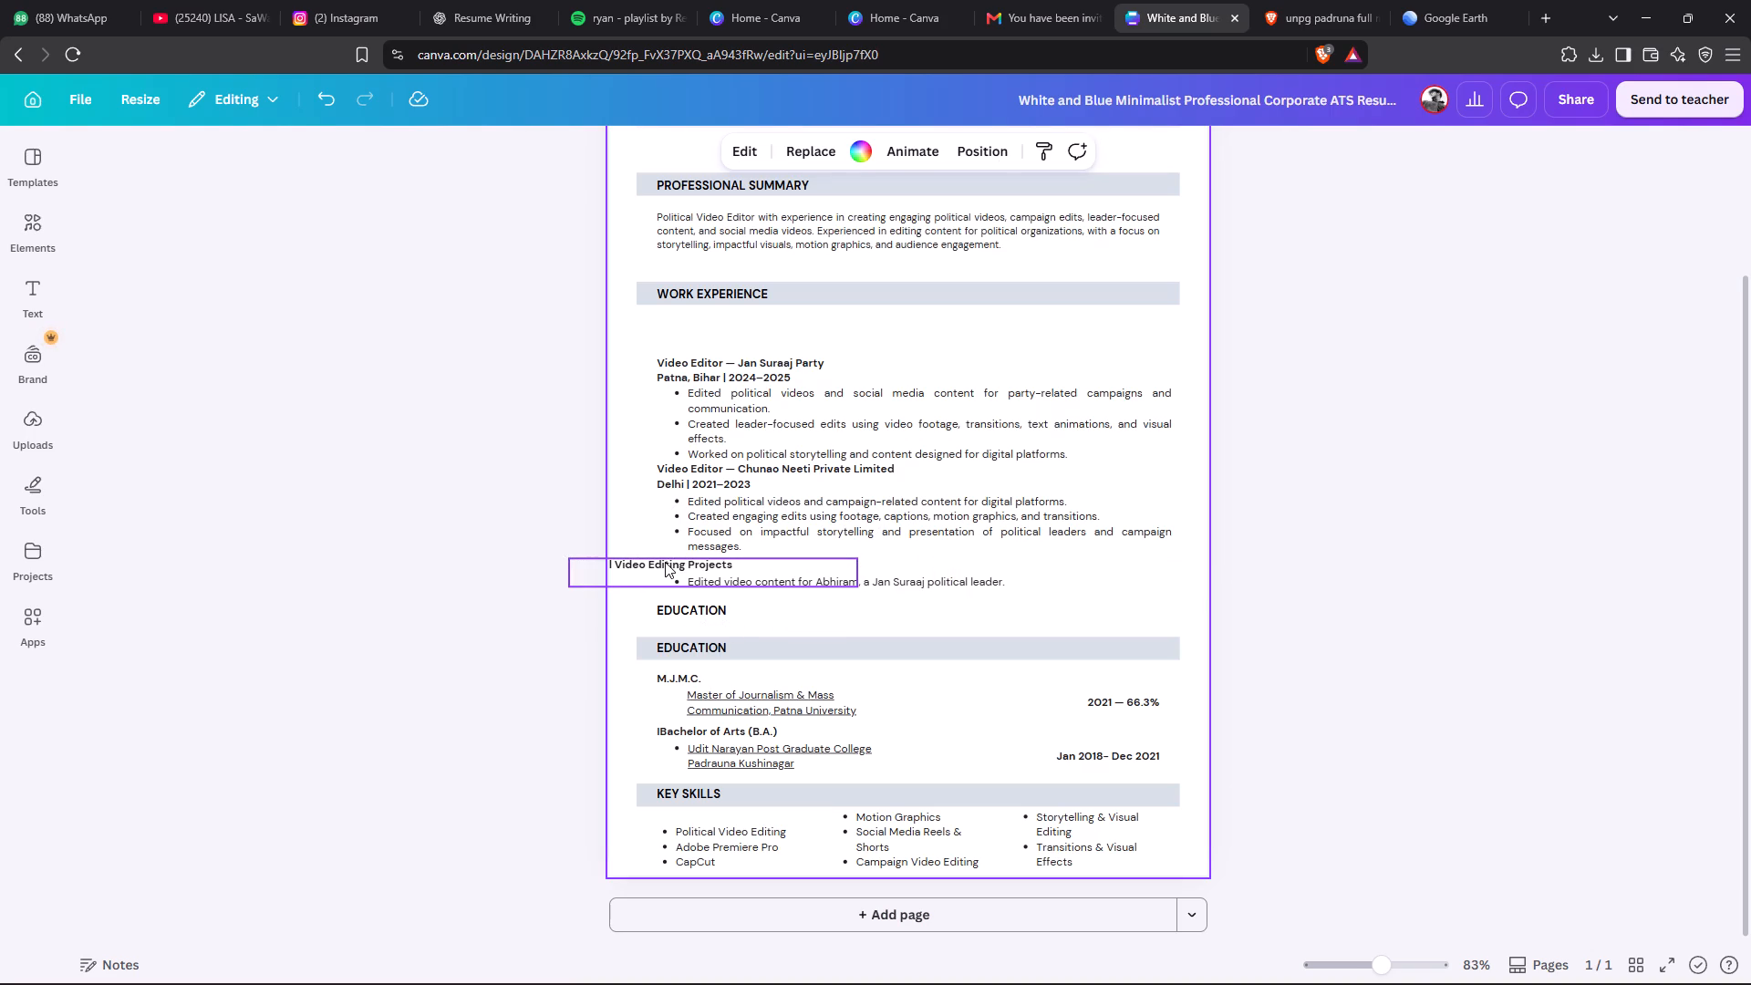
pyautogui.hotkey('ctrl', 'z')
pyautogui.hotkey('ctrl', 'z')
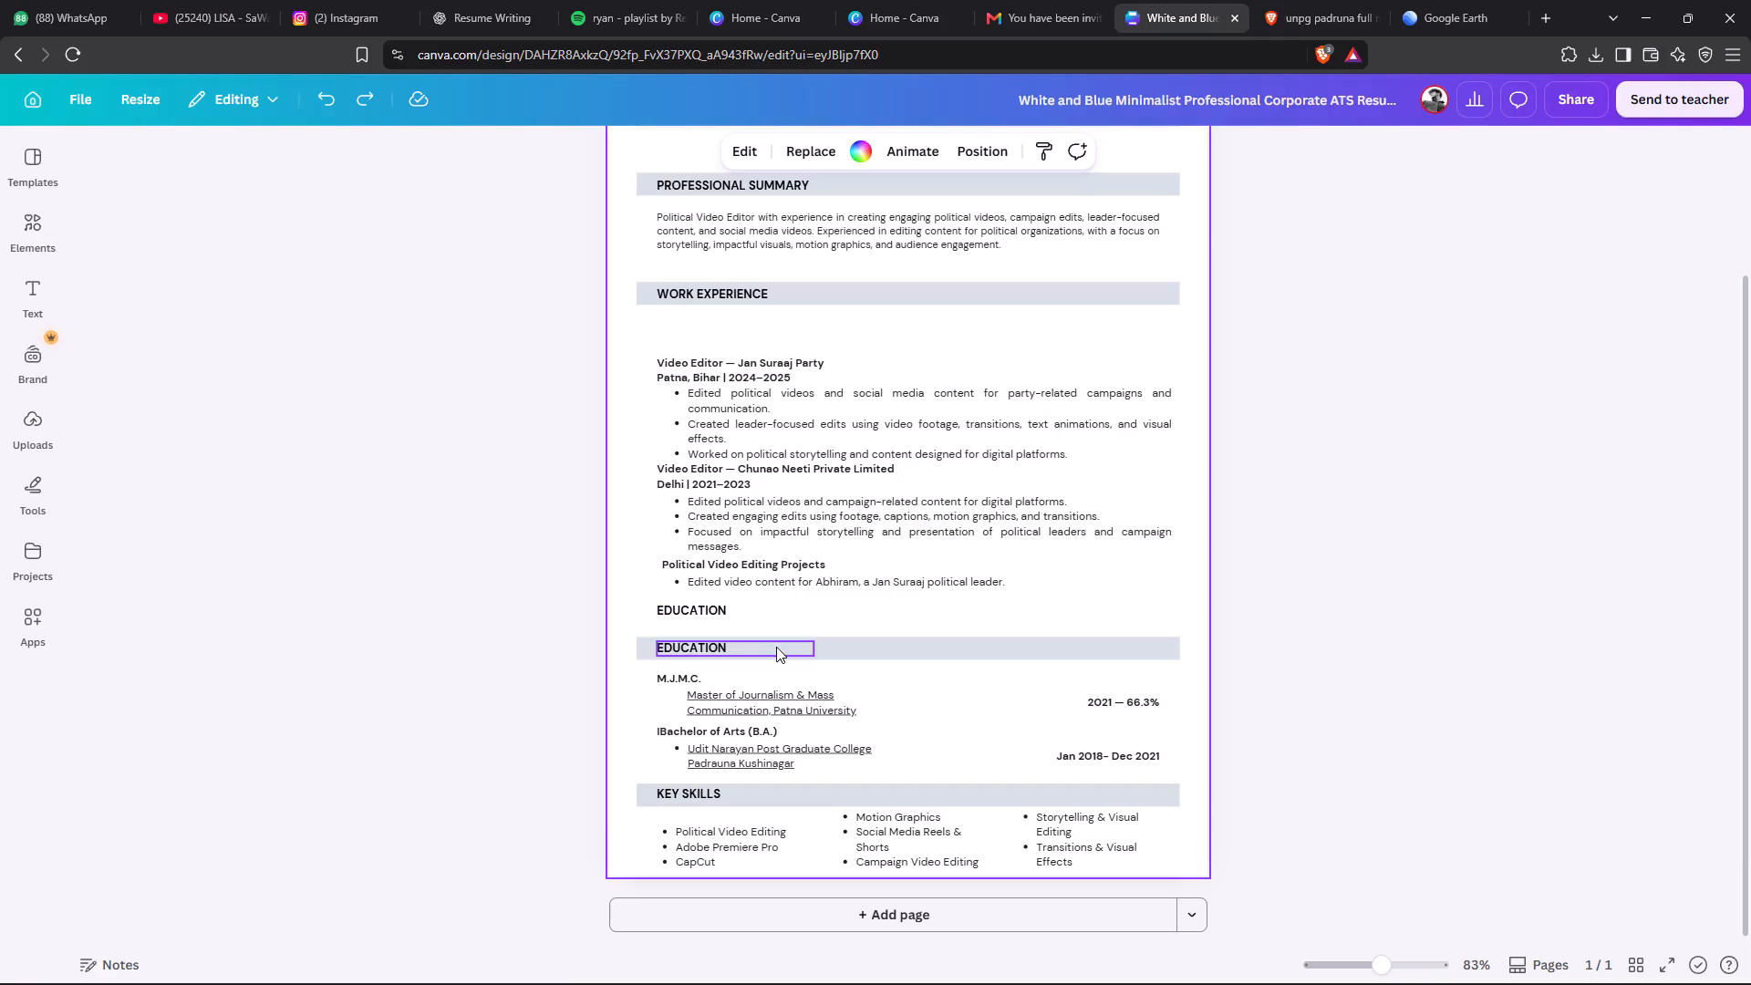
# Delete the duplicate Education heading sitting above the Education band.
pyautogui.click(712, 613)
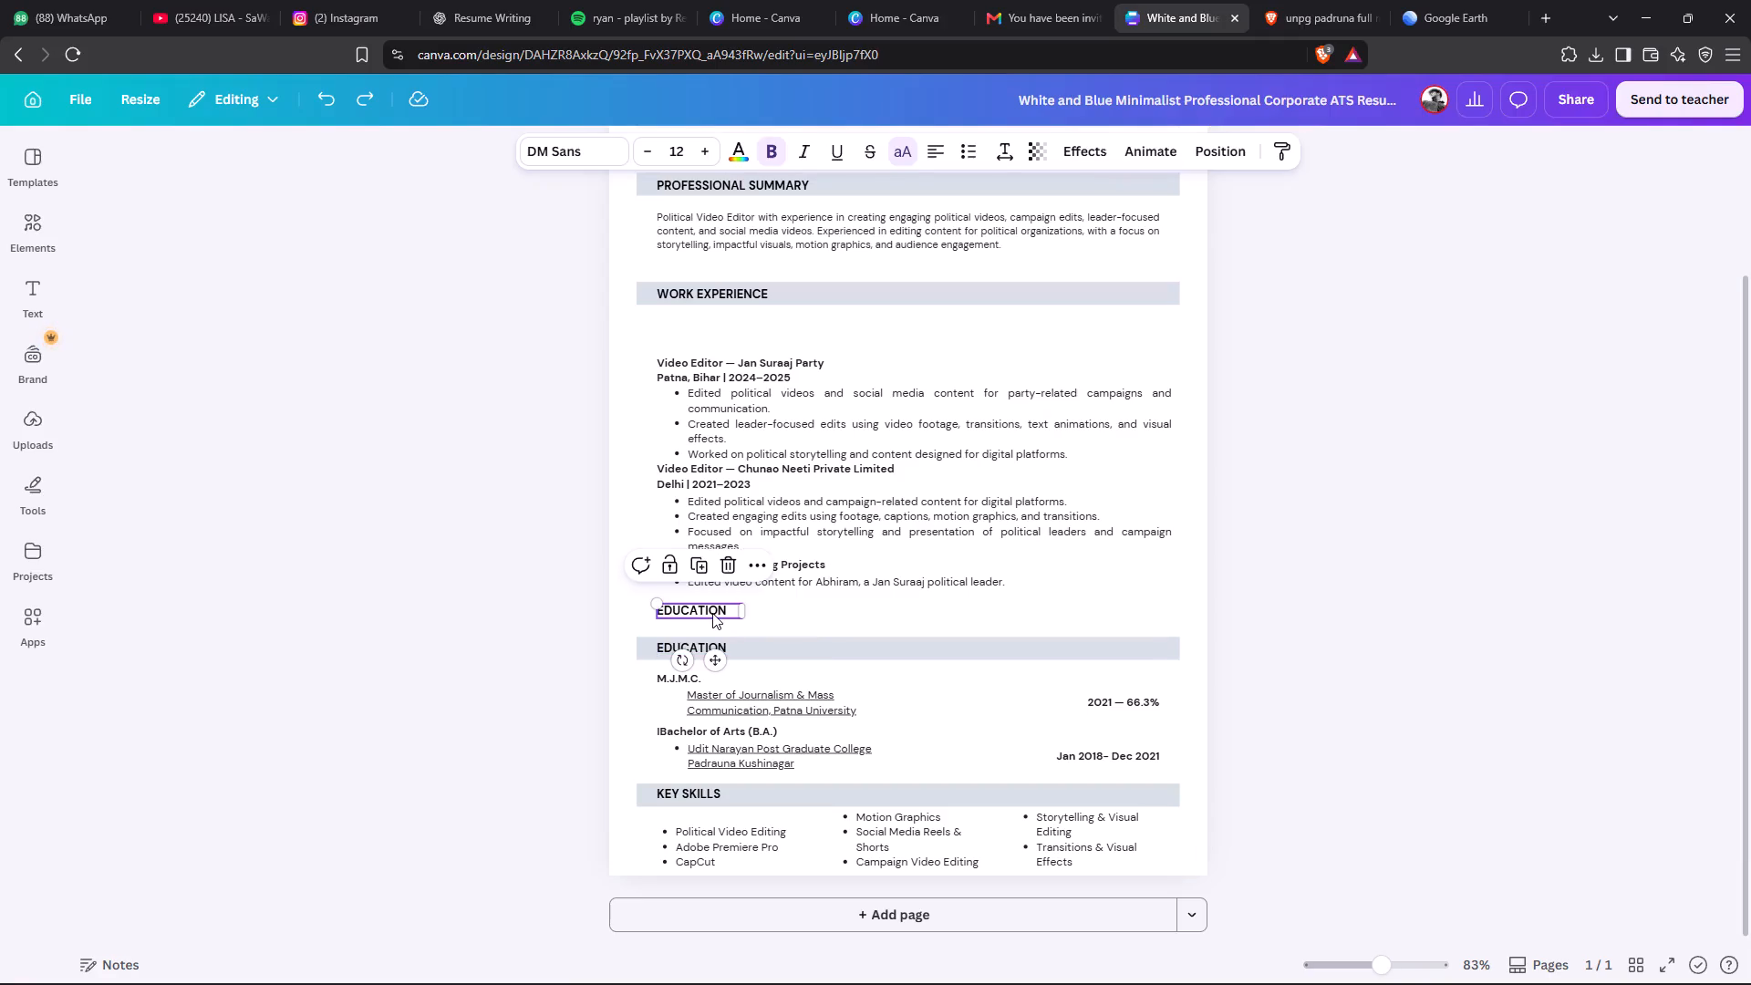
pyautogui.press('Delete')
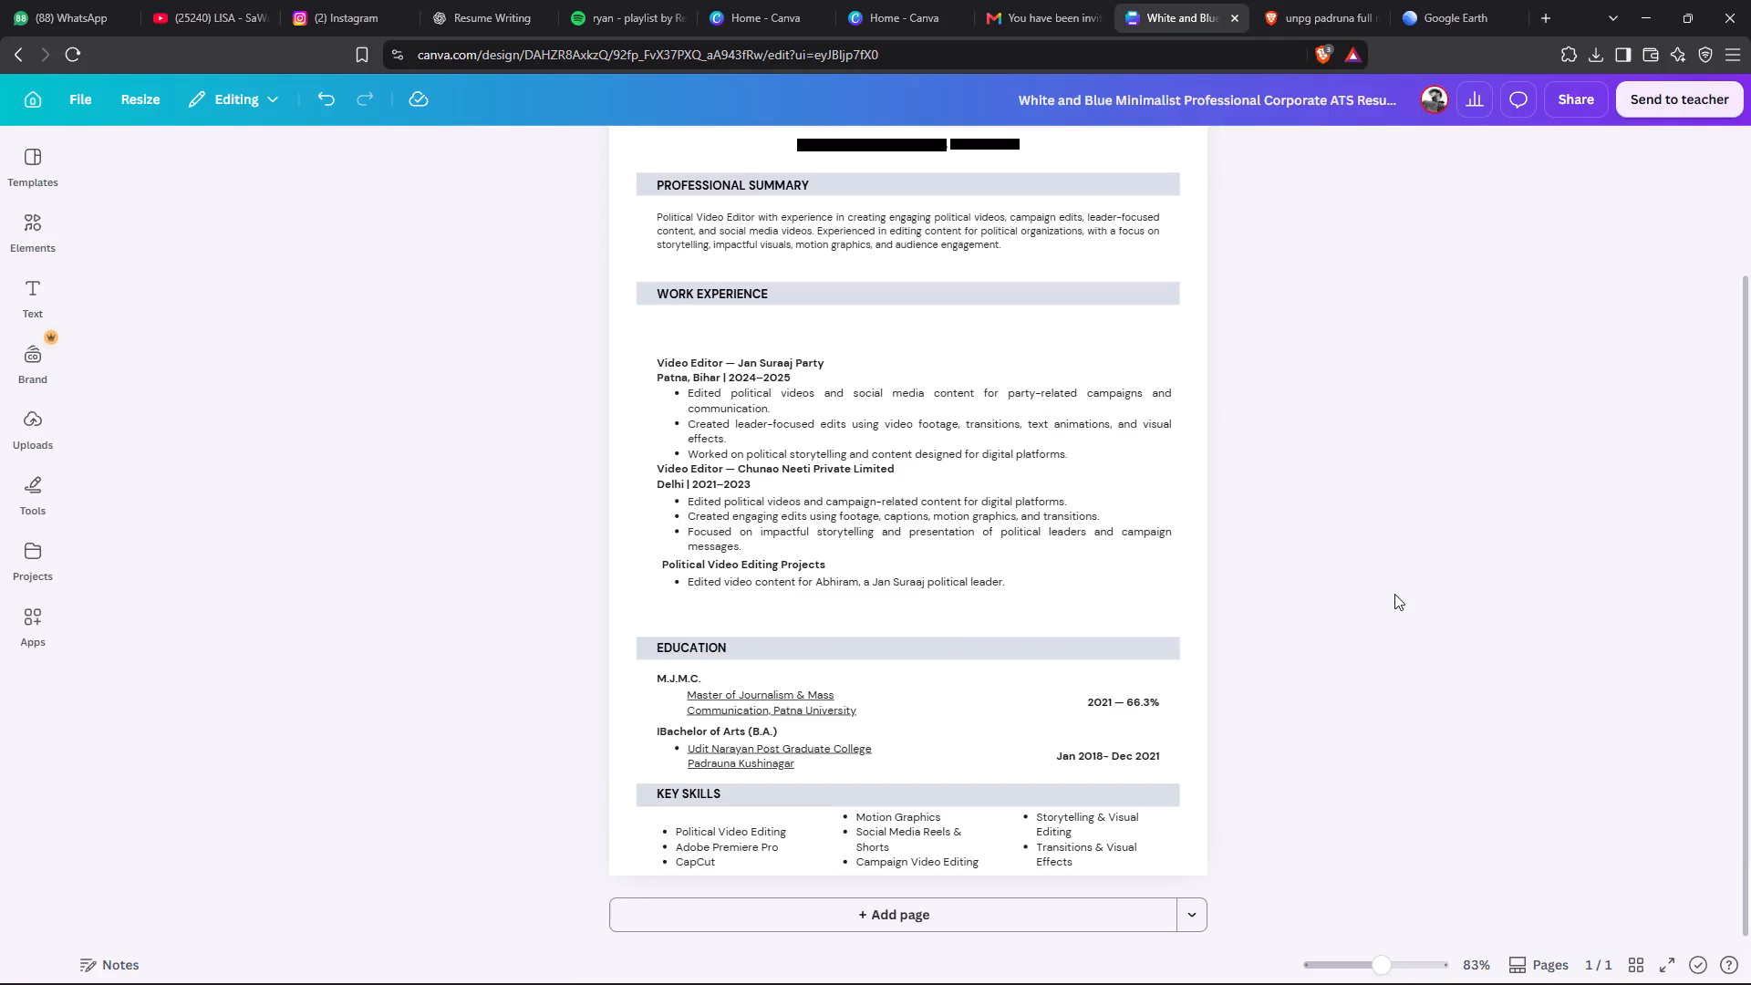
pyautogui.moveTo(701, 345); pyautogui.dragTo(785, 519)
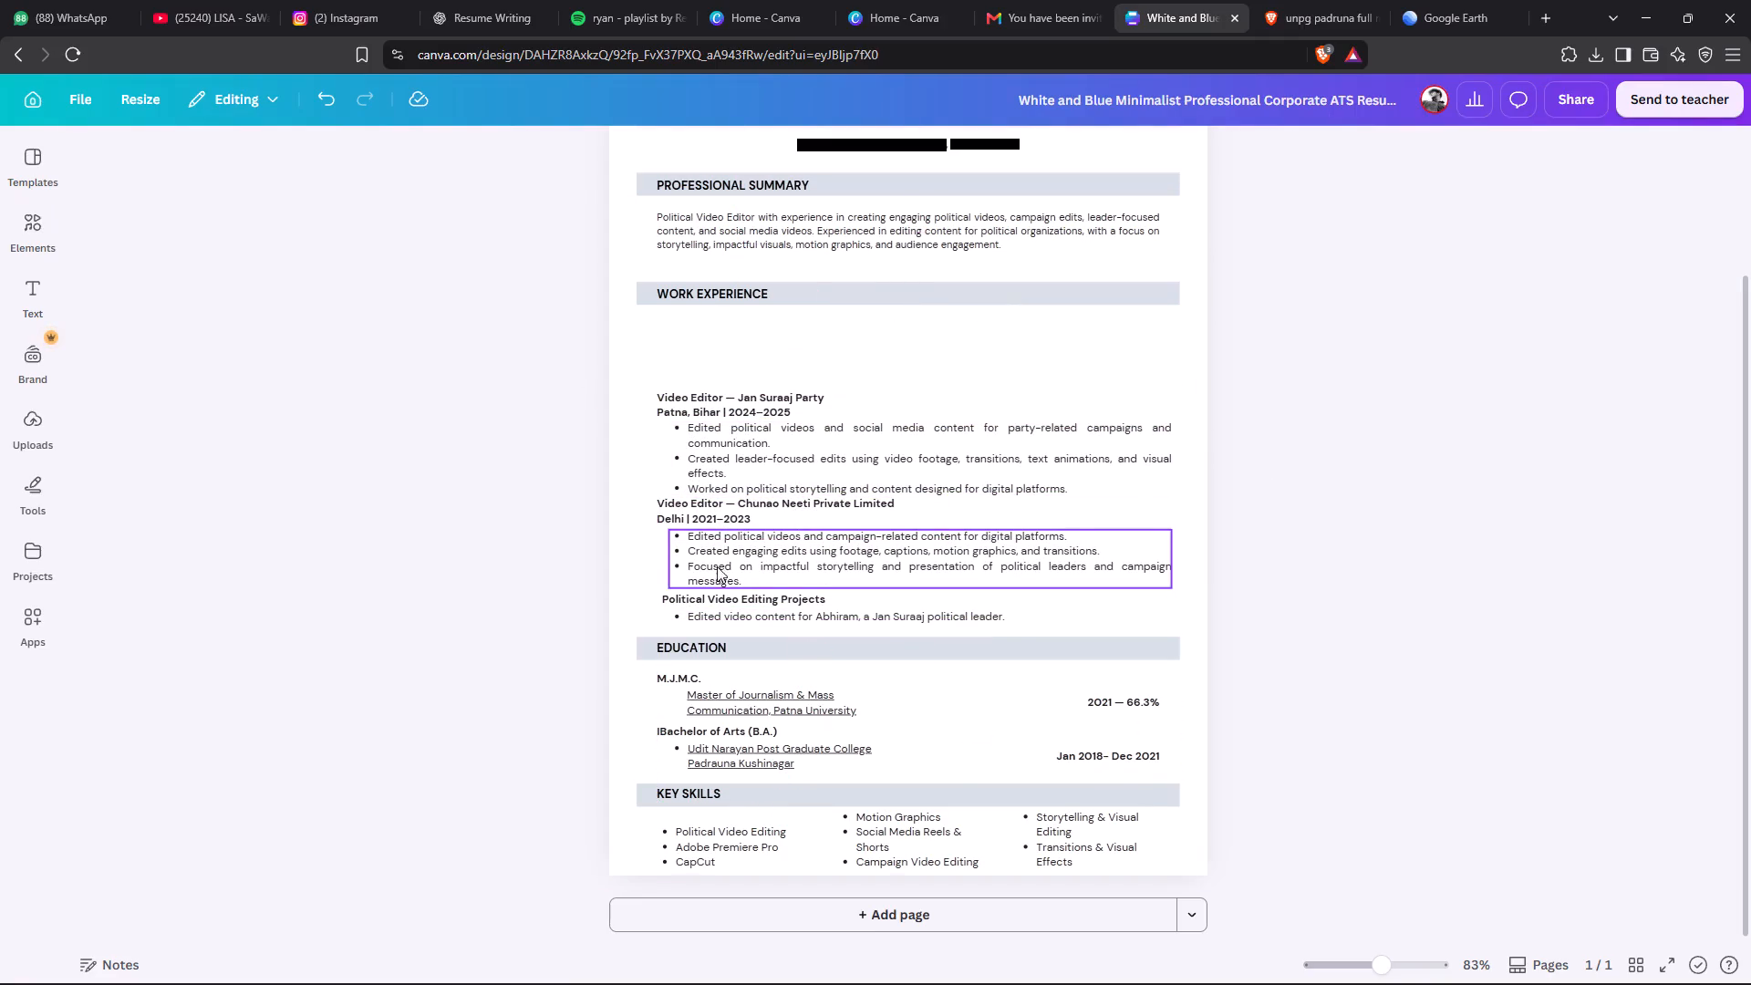
# Place a copy of the Political Video Editing Projects heading directly below the Work Experience band.
pyautogui.click(718, 590)
pyautogui.click(720, 596)
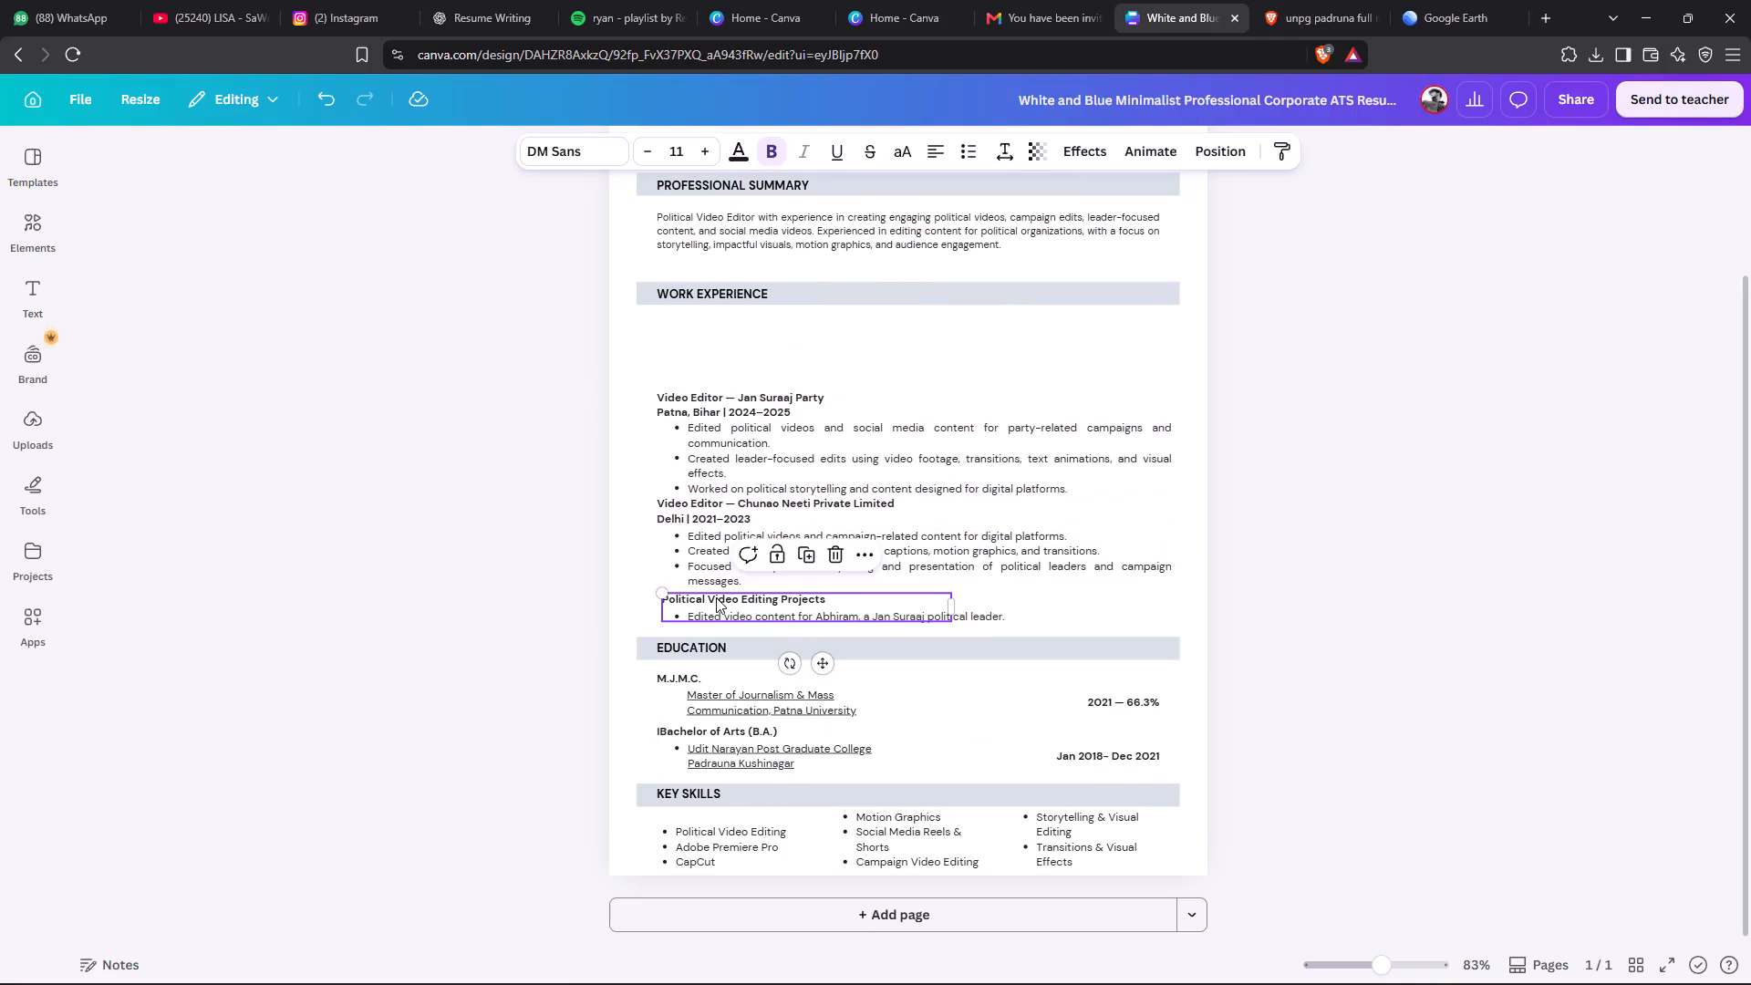
pyautogui.keyDown('alt'); pyautogui.moveTo(717, 594); pyautogui.dragTo(710, 400); pyautogui.keyUp('alt')
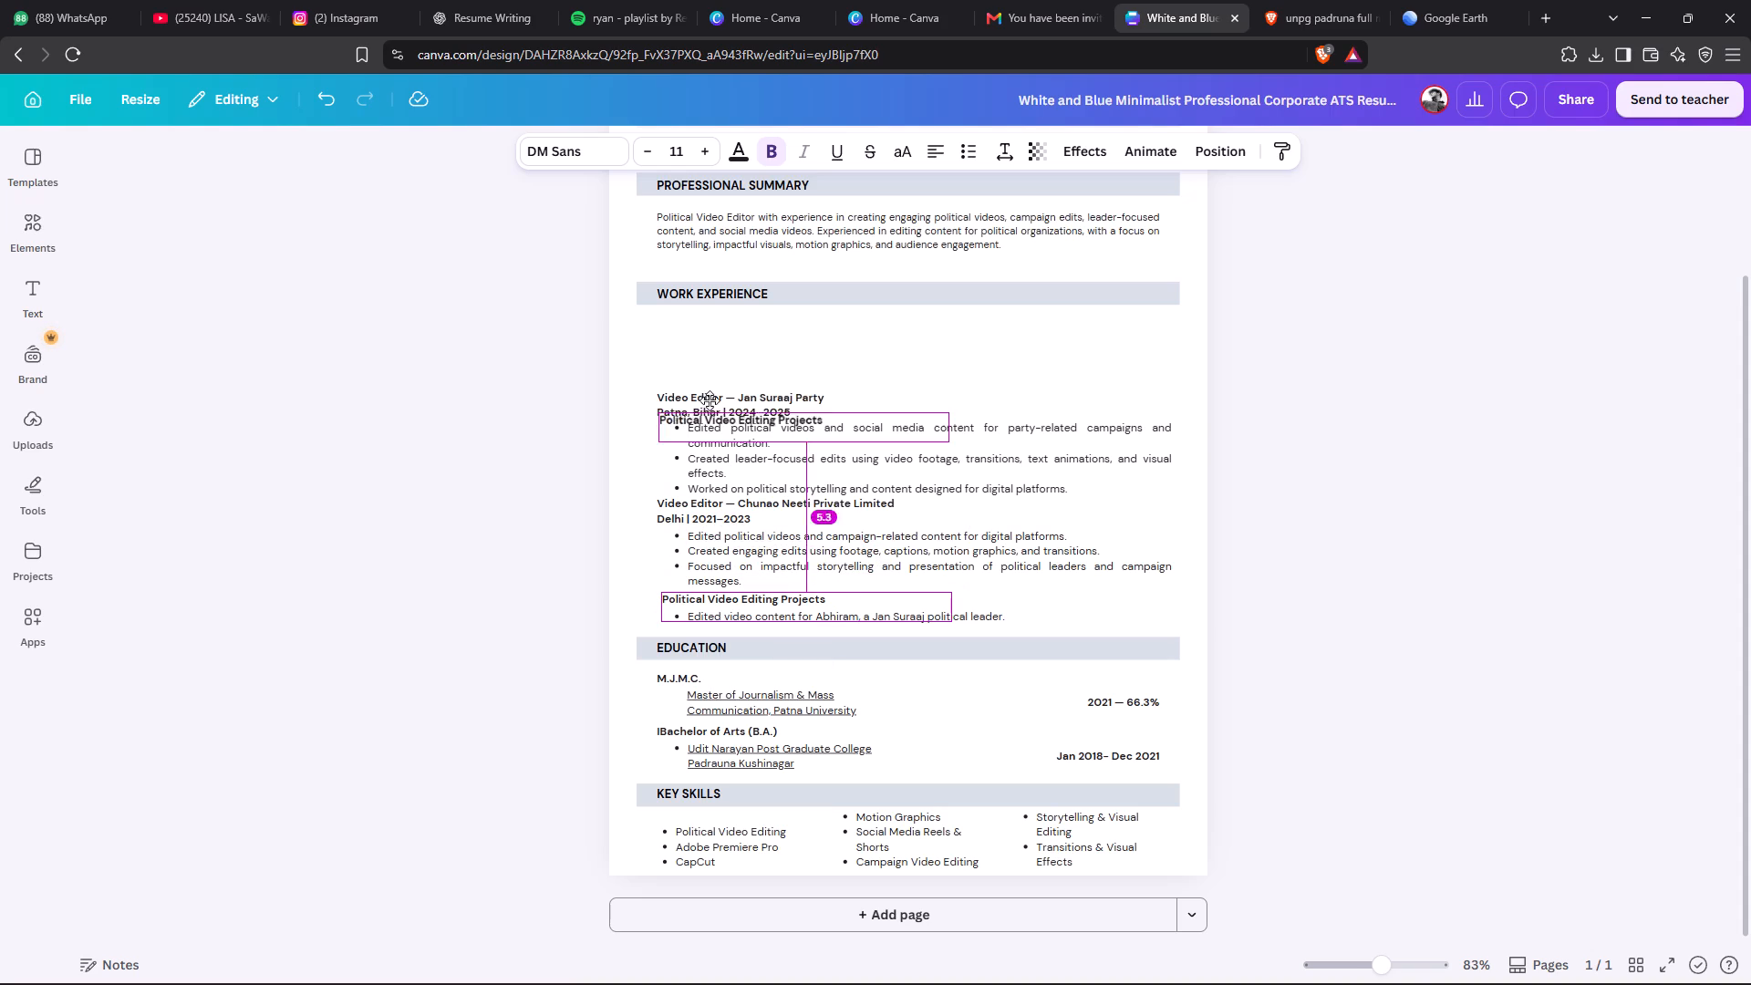
pyautogui.keyDown('alt'); pyautogui.moveTo(710, 400); pyautogui.dragTo(720, 319); pyautogui.keyUp('alt')
# Remove the stray I before Bachelor of Arts (B.A.) and nudge that heading down slightly.
pyautogui.click(659, 731)
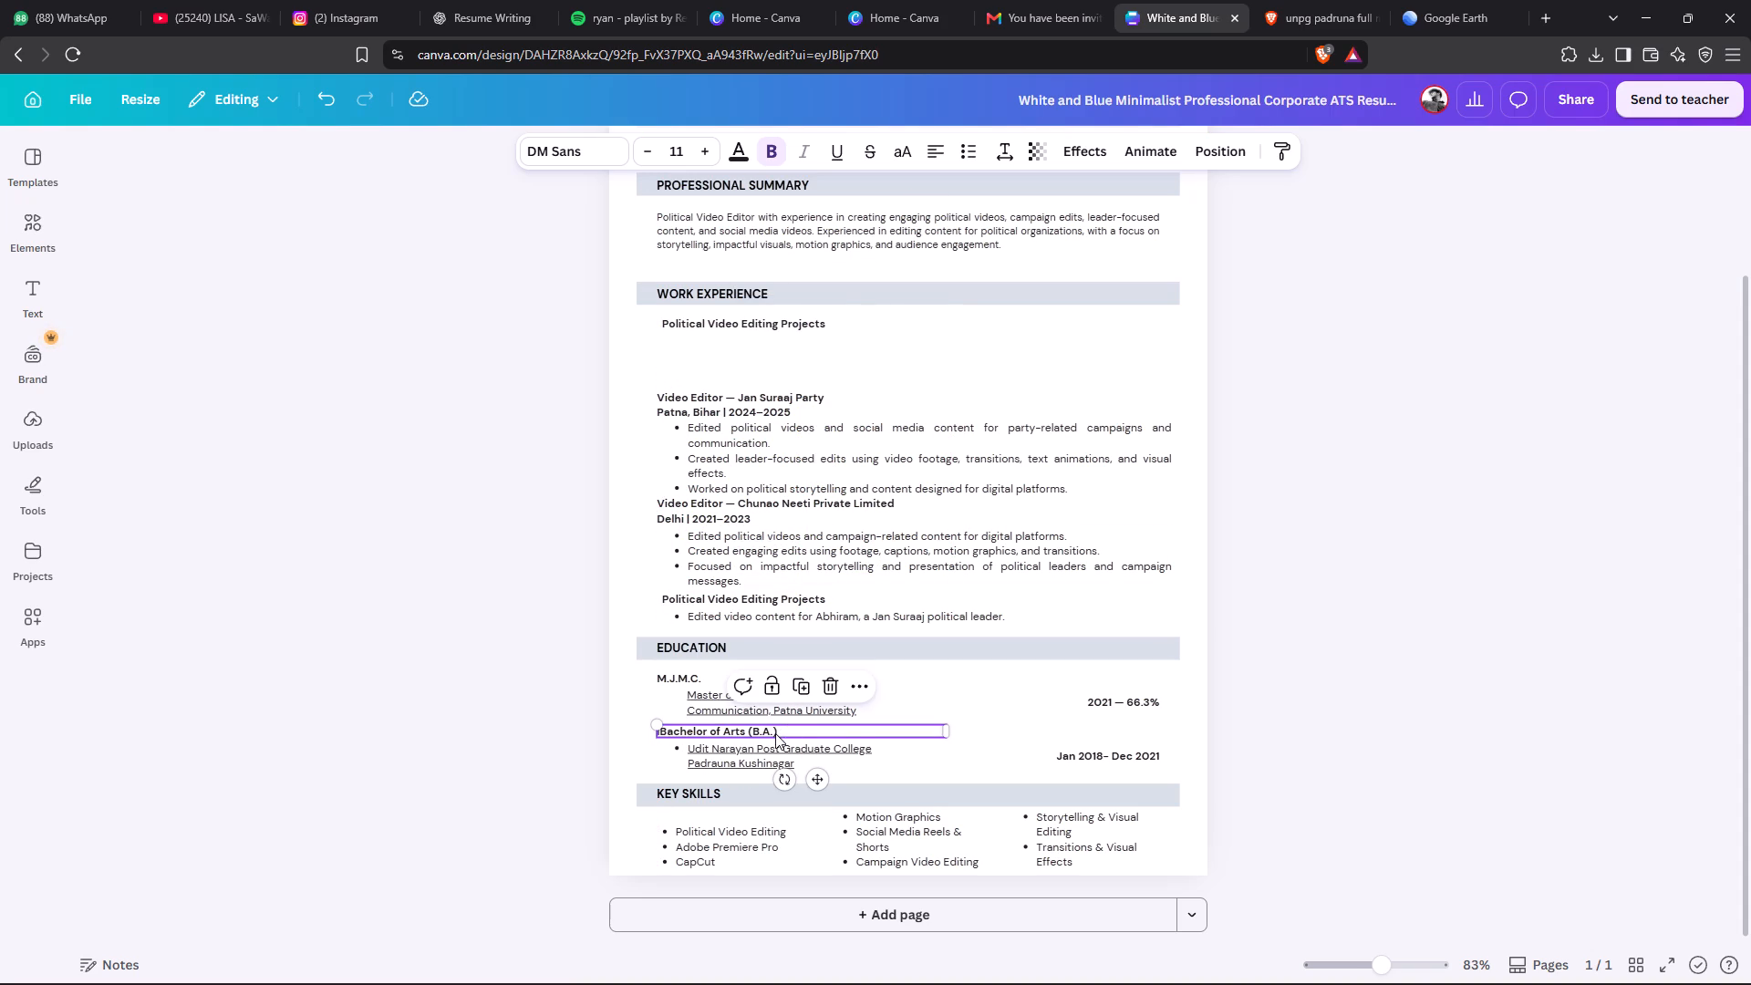
pyautogui.click(1407, 967)
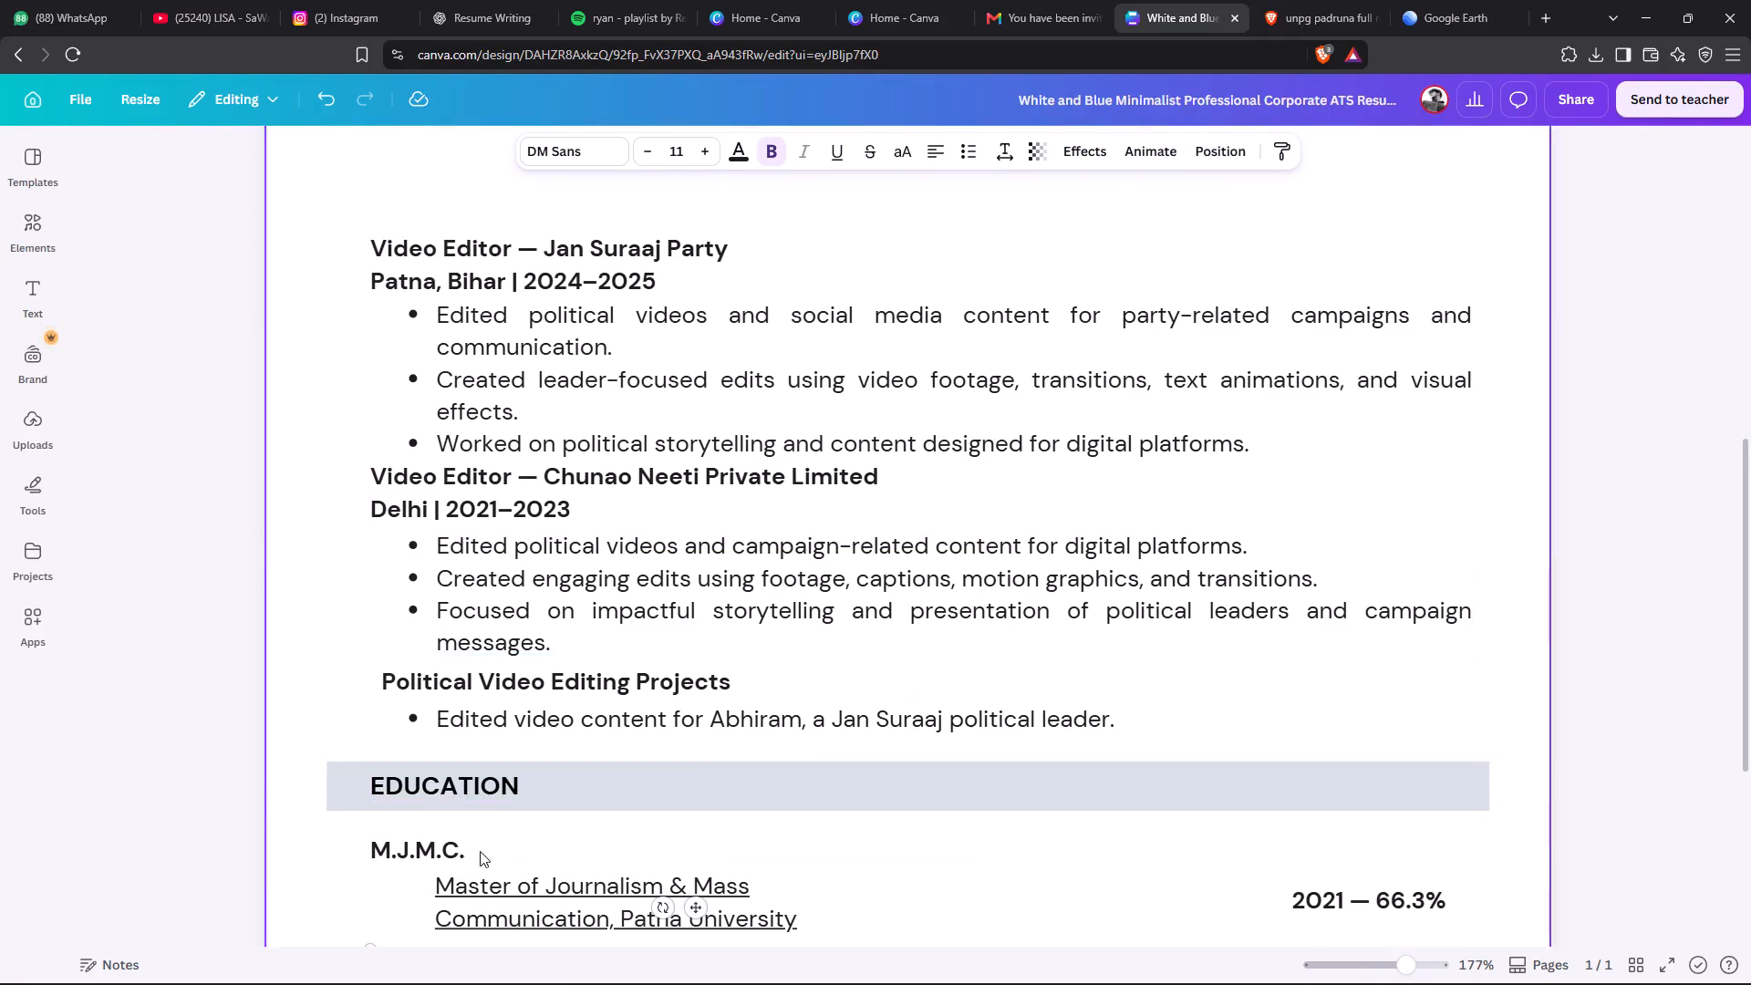
pyautogui.moveTo(230, 578); pyautogui.dragTo(244, 351, button='middle')
pyautogui.scroll(1, 234, 574)
pyautogui.scroll(-6, 1637, 567)
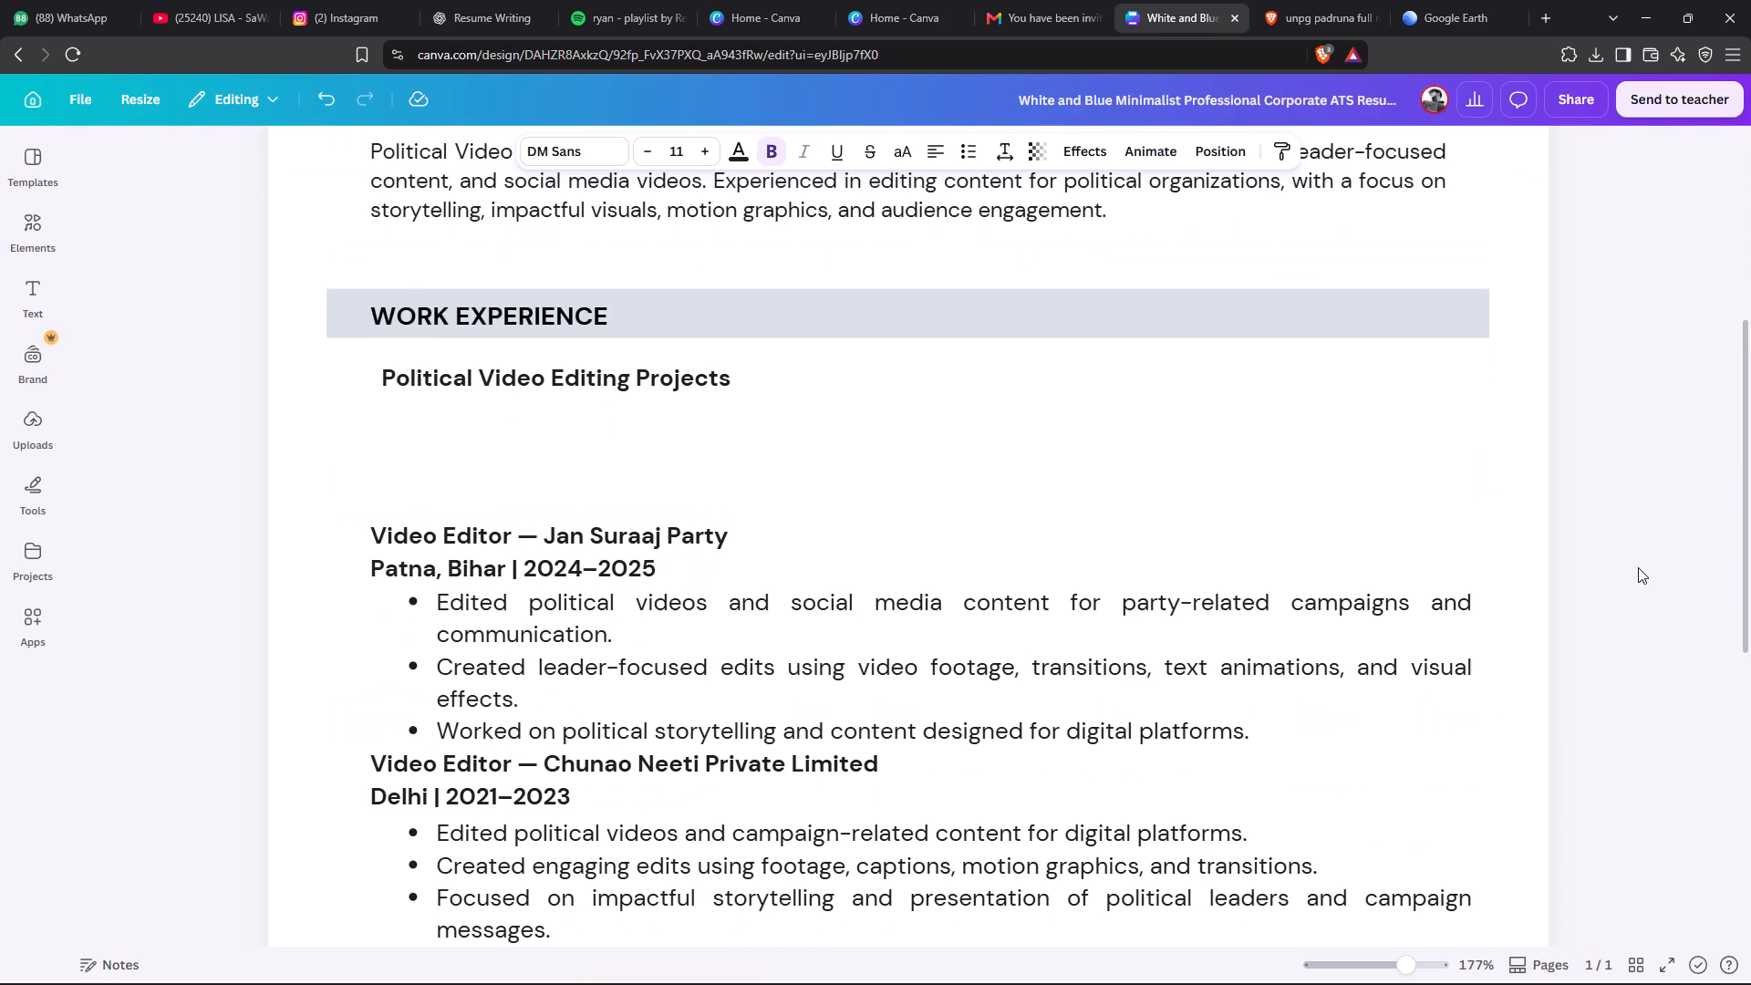
pyautogui.scroll(-7, 1638, 567)
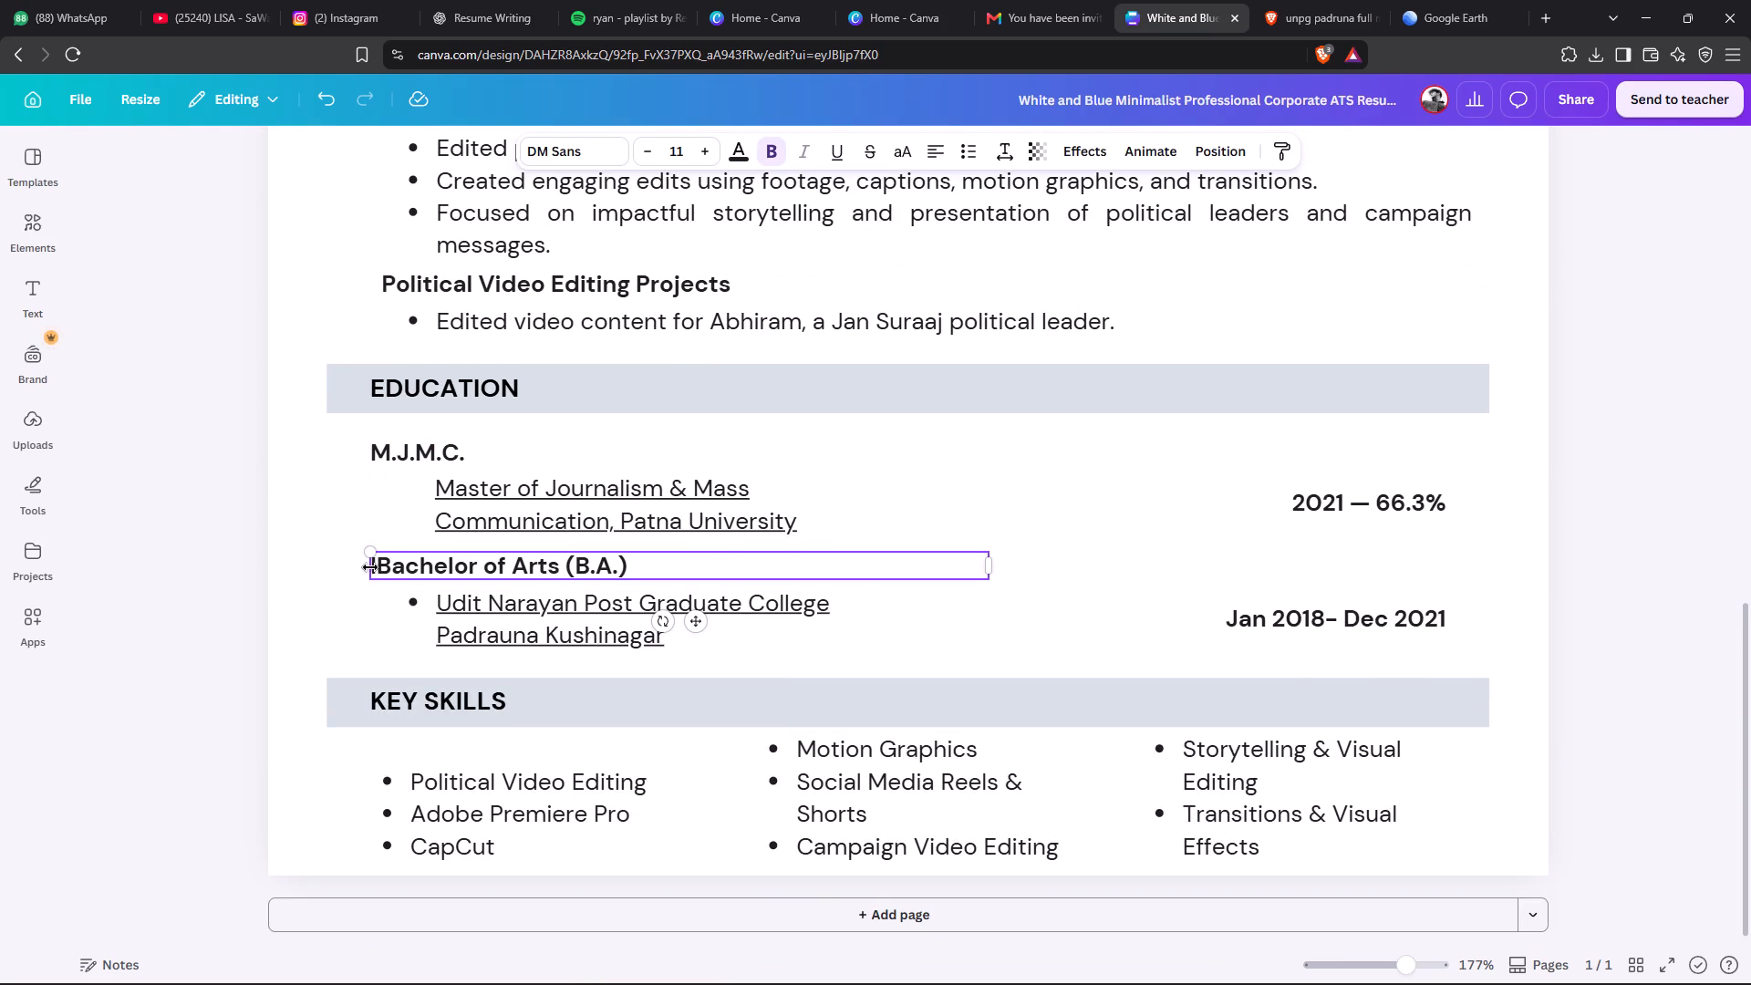
pyautogui.click(376, 566)
pyautogui.press('BackSpace')
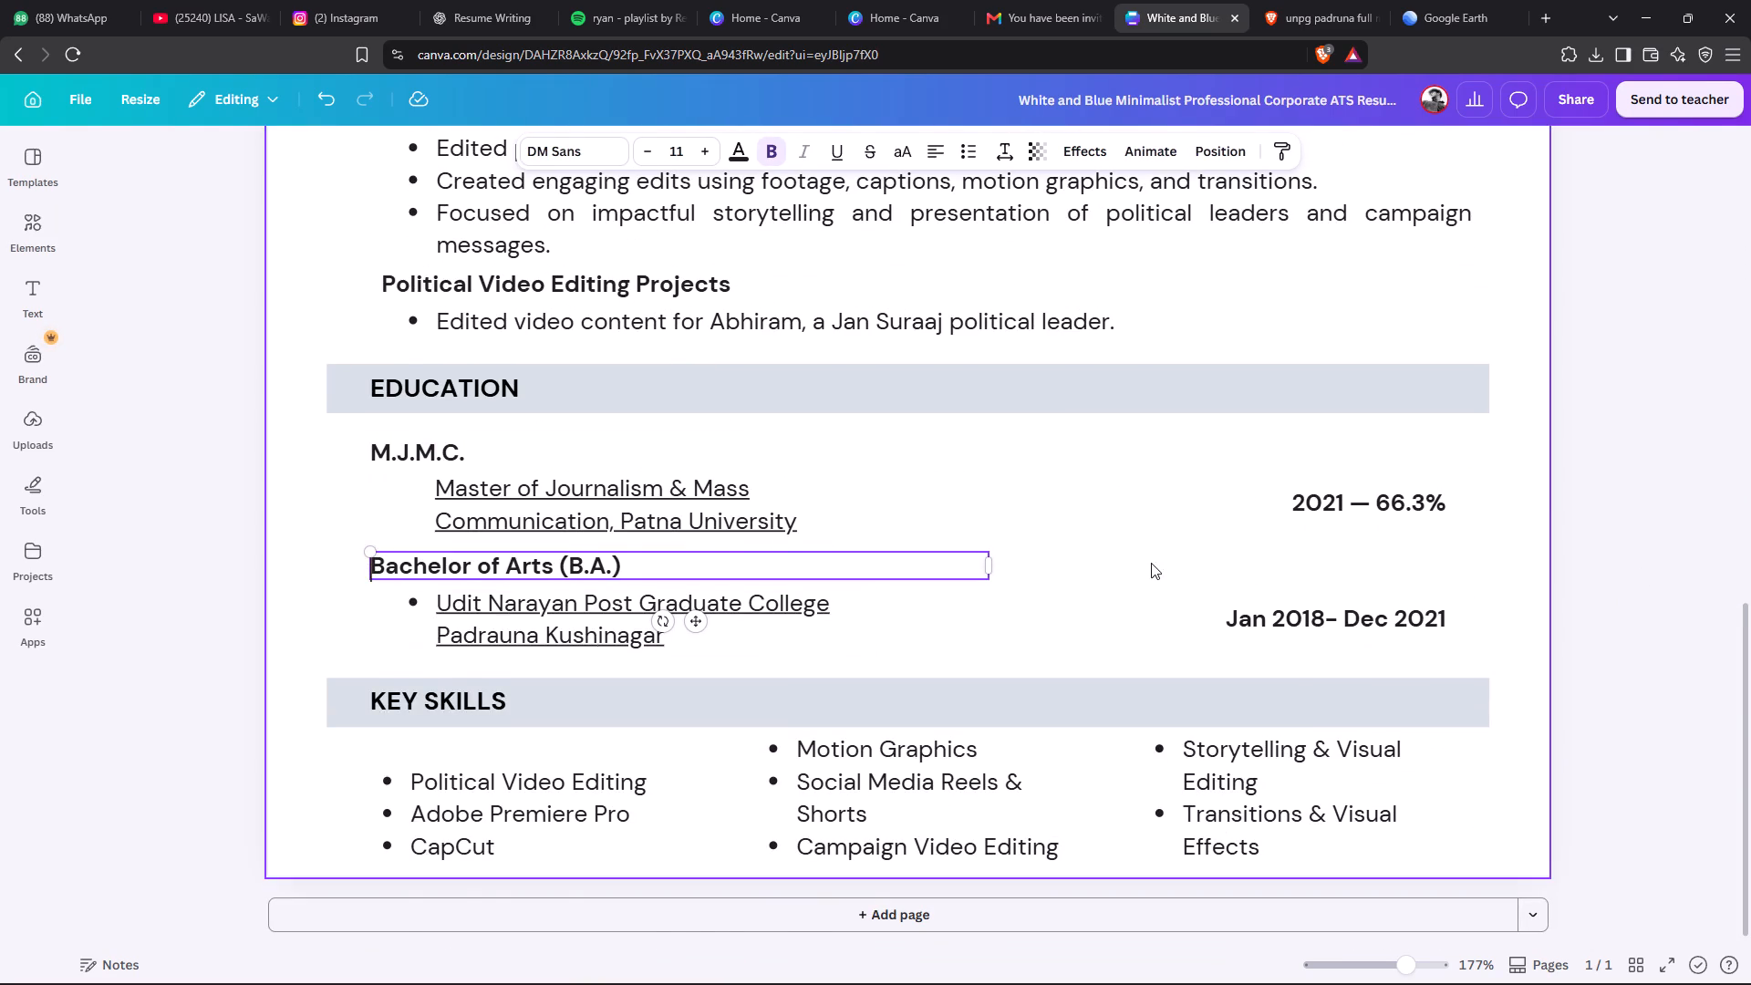
pyautogui.click(1750, 426)
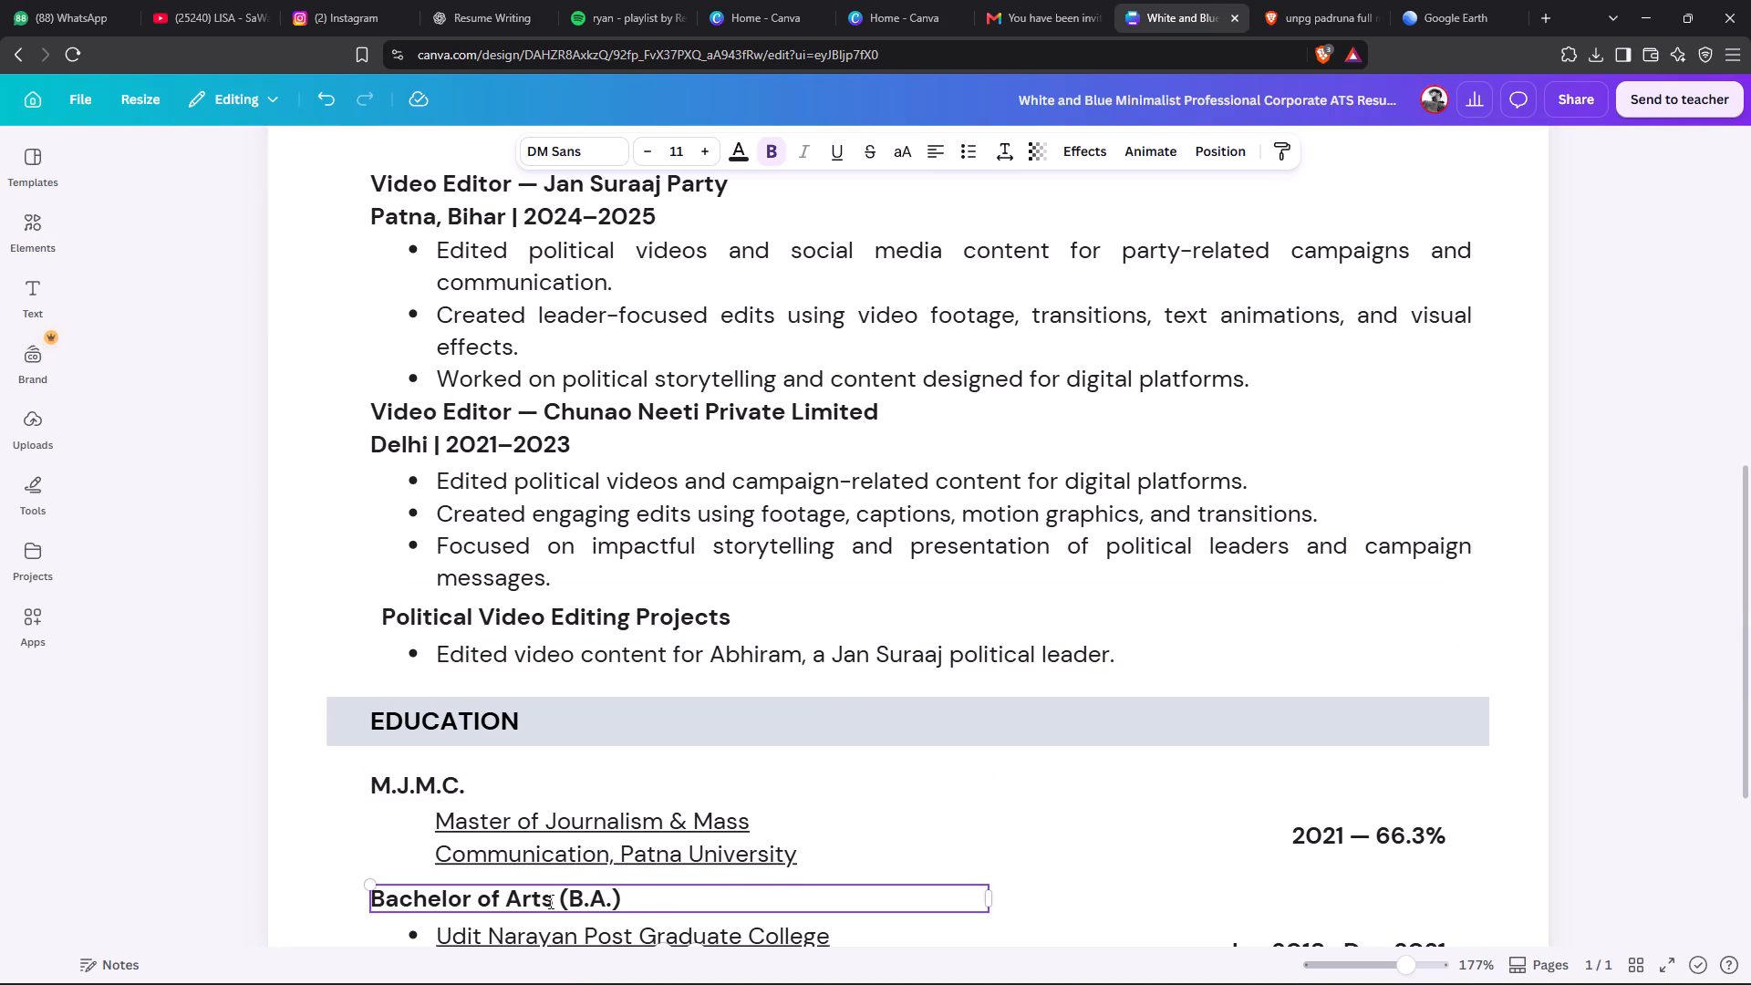
pyautogui.click(1652, 655)
pyautogui.click(512, 894)
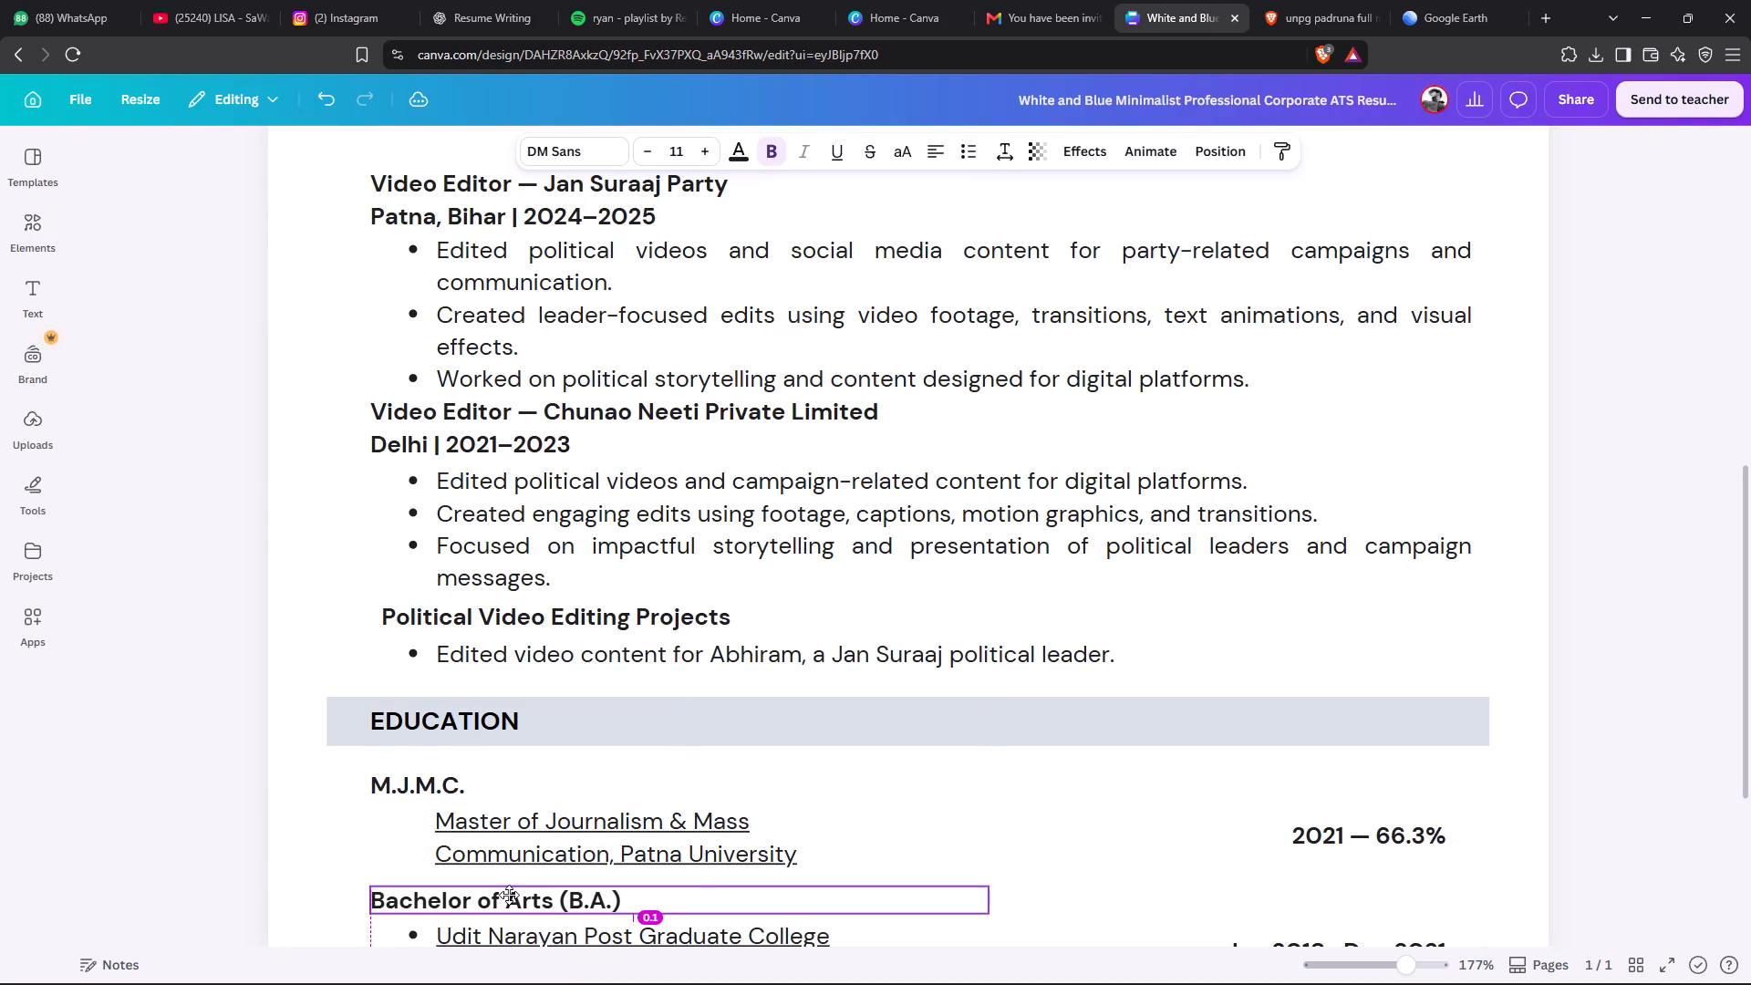
pyautogui.click(1659, 572)
pyautogui.scroll(-6, 1646, 574)
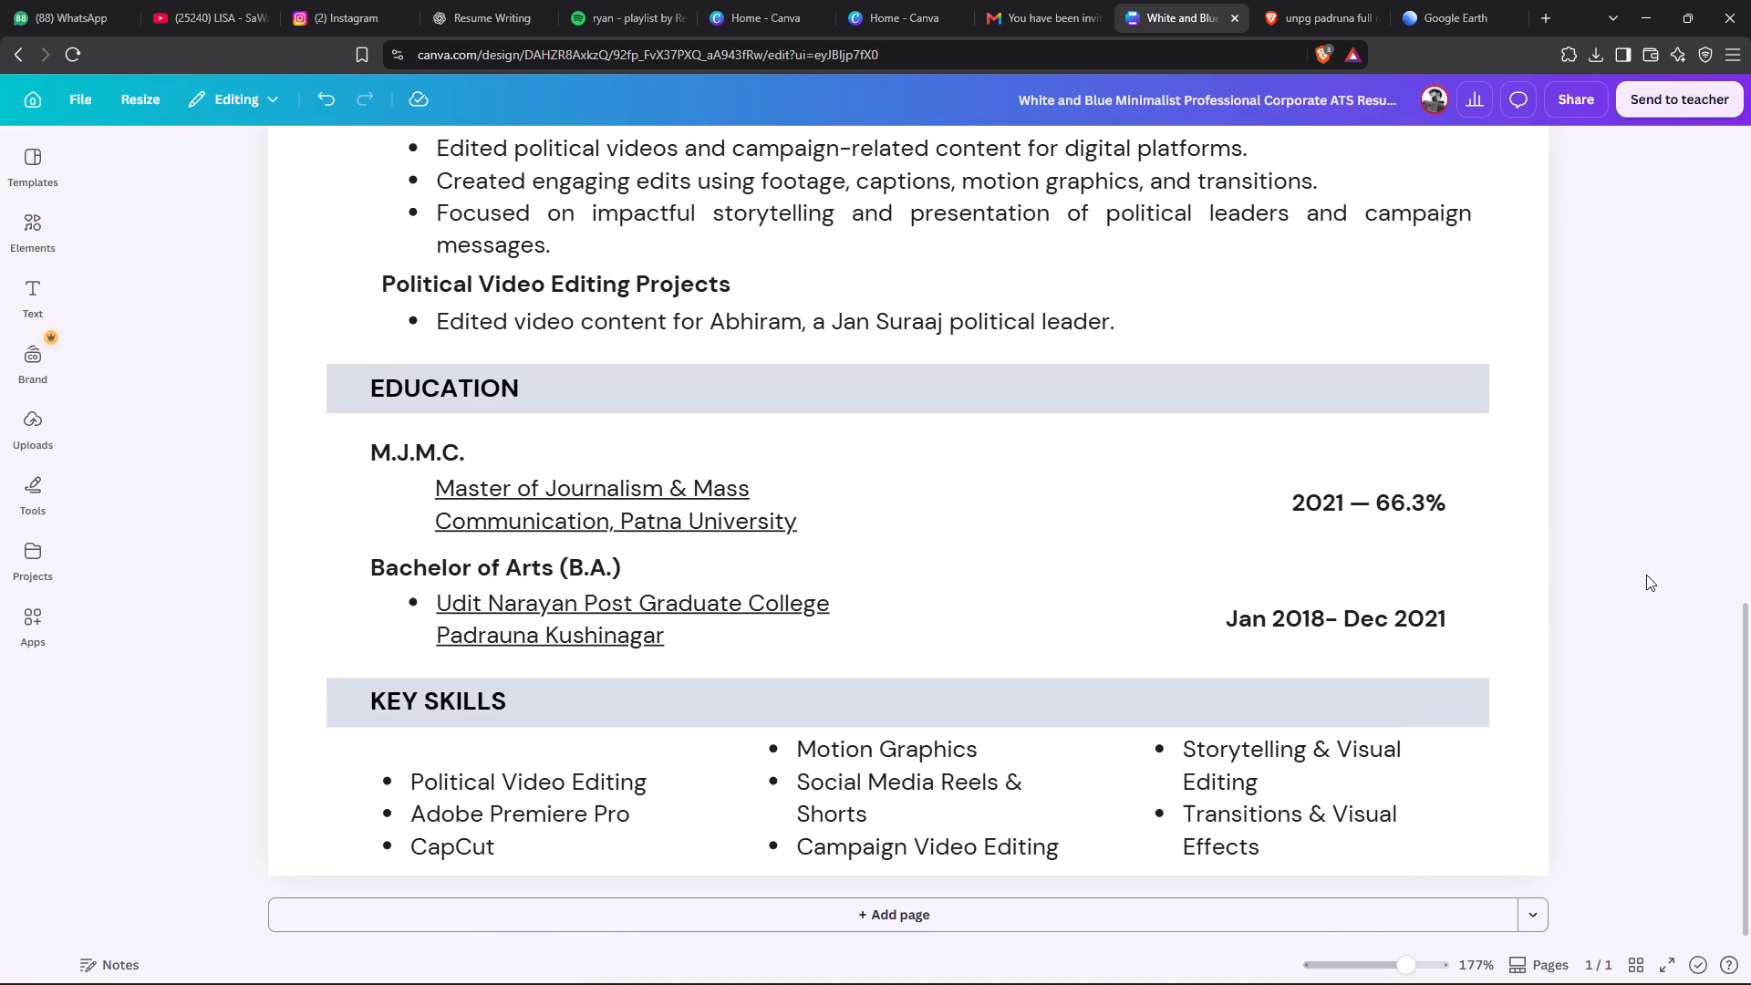
pyautogui.scroll(-1, 1646, 575)
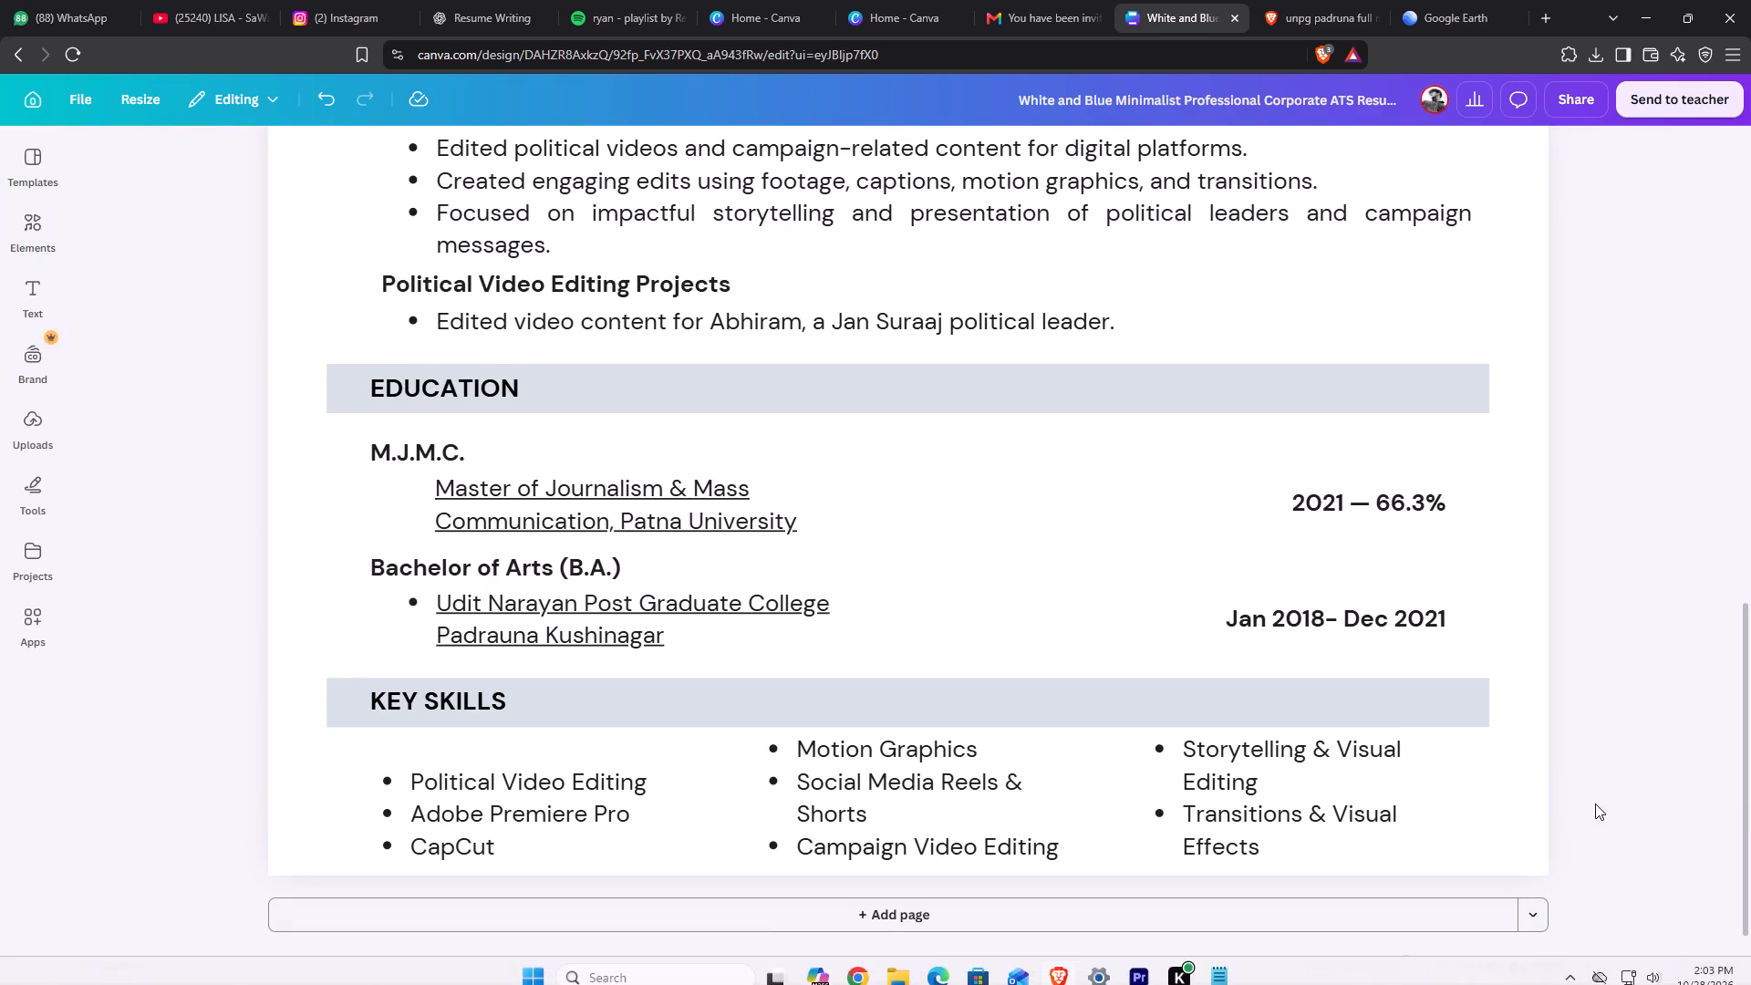
pyautogui.scroll(-4, 1603, 790)
pyautogui.moveTo(1376, 968); pyautogui.dragTo(1371, 968)
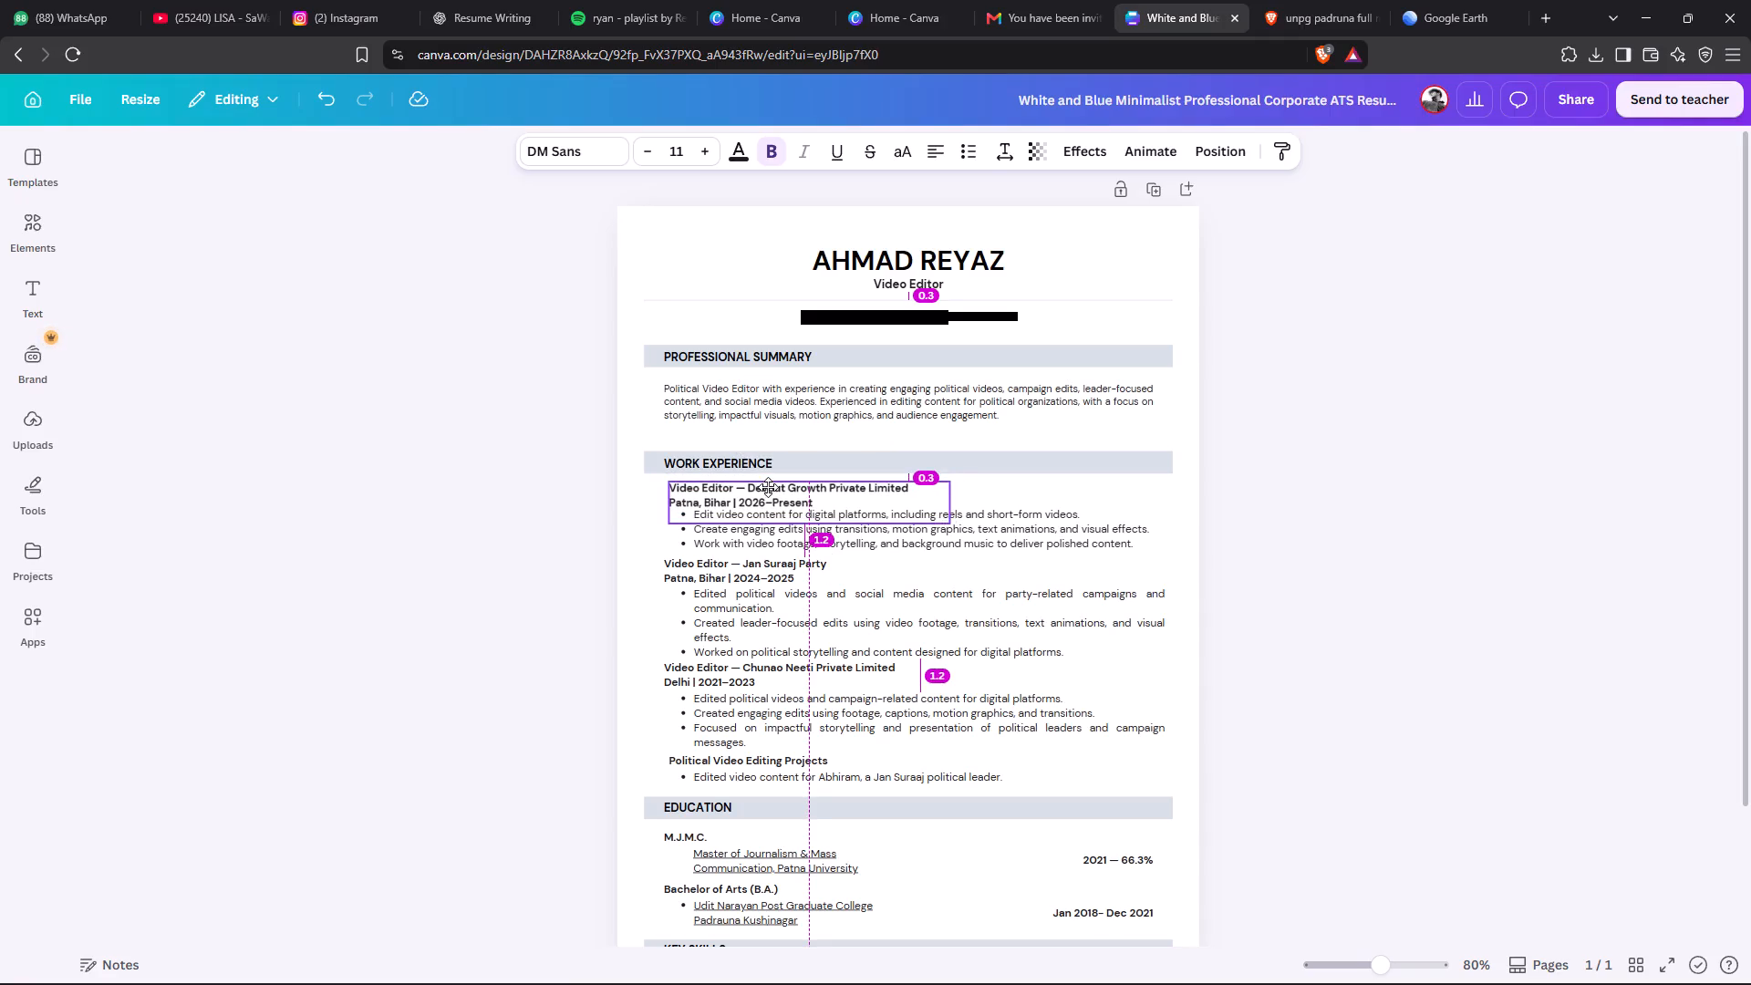
# Nudge the three Devout Growth bullets down slightly, clear of the Patna, Bihar | 2026–Present line above them.
pyautogui.click(1425, 534)
pyautogui.click(922, 530)
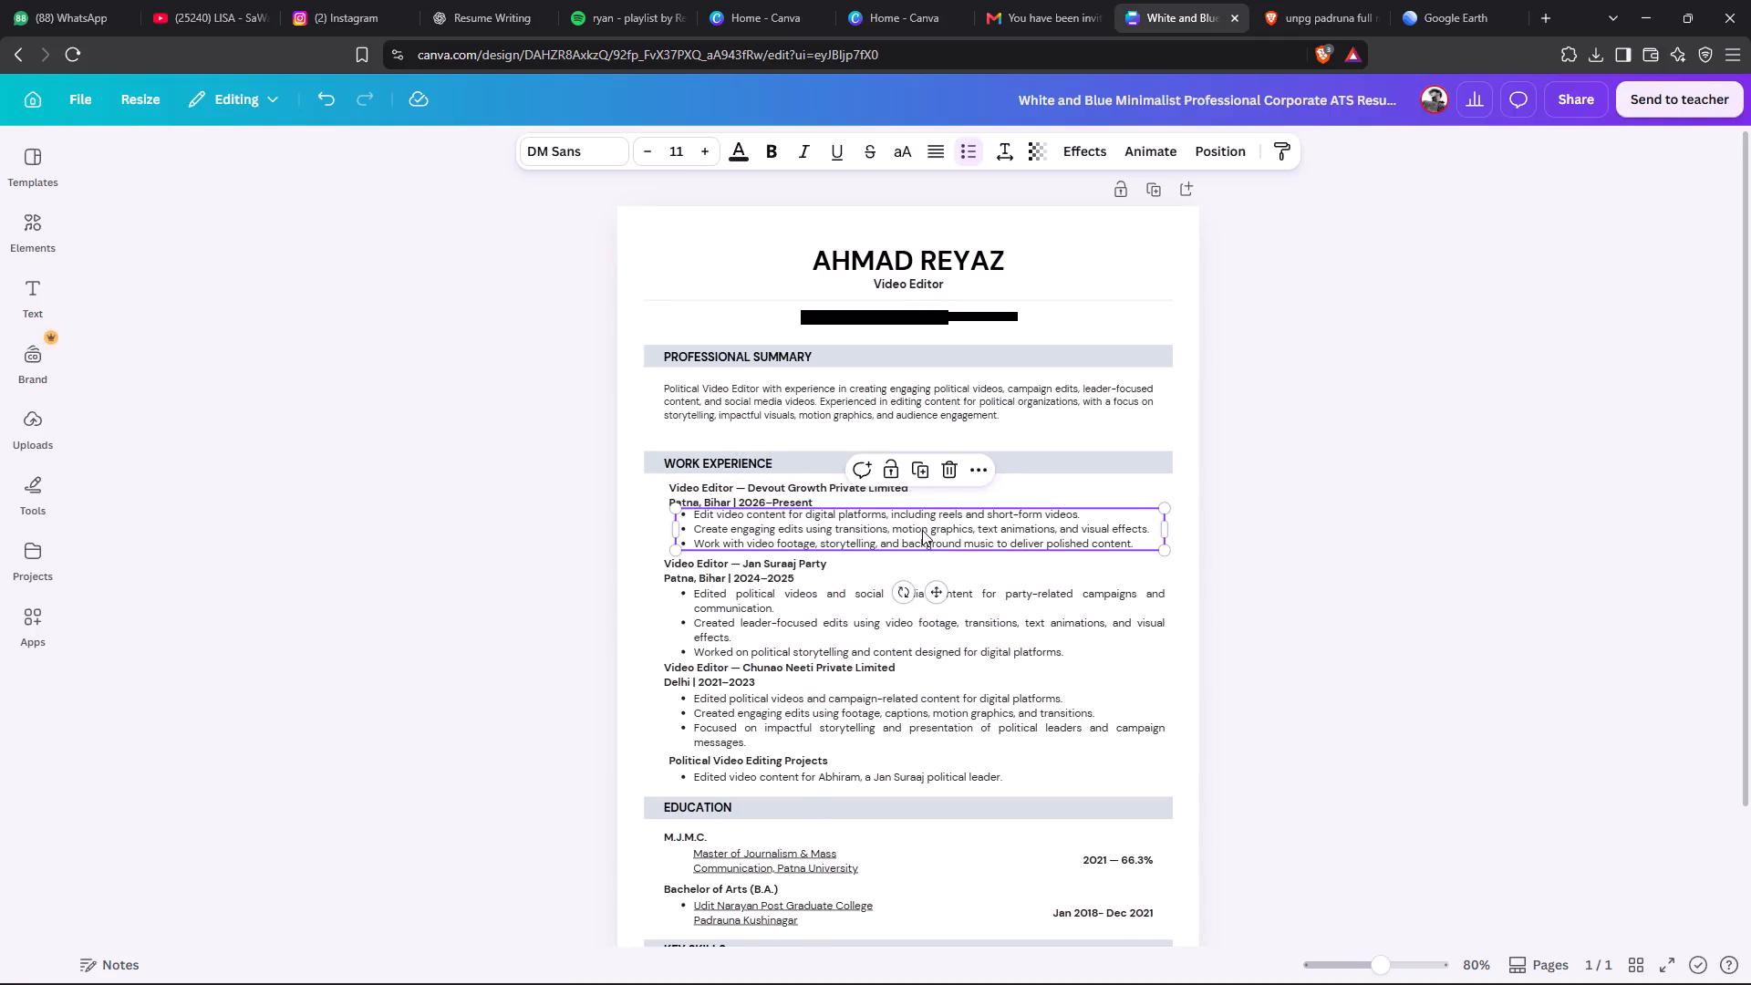
pyautogui.click(1280, 513)
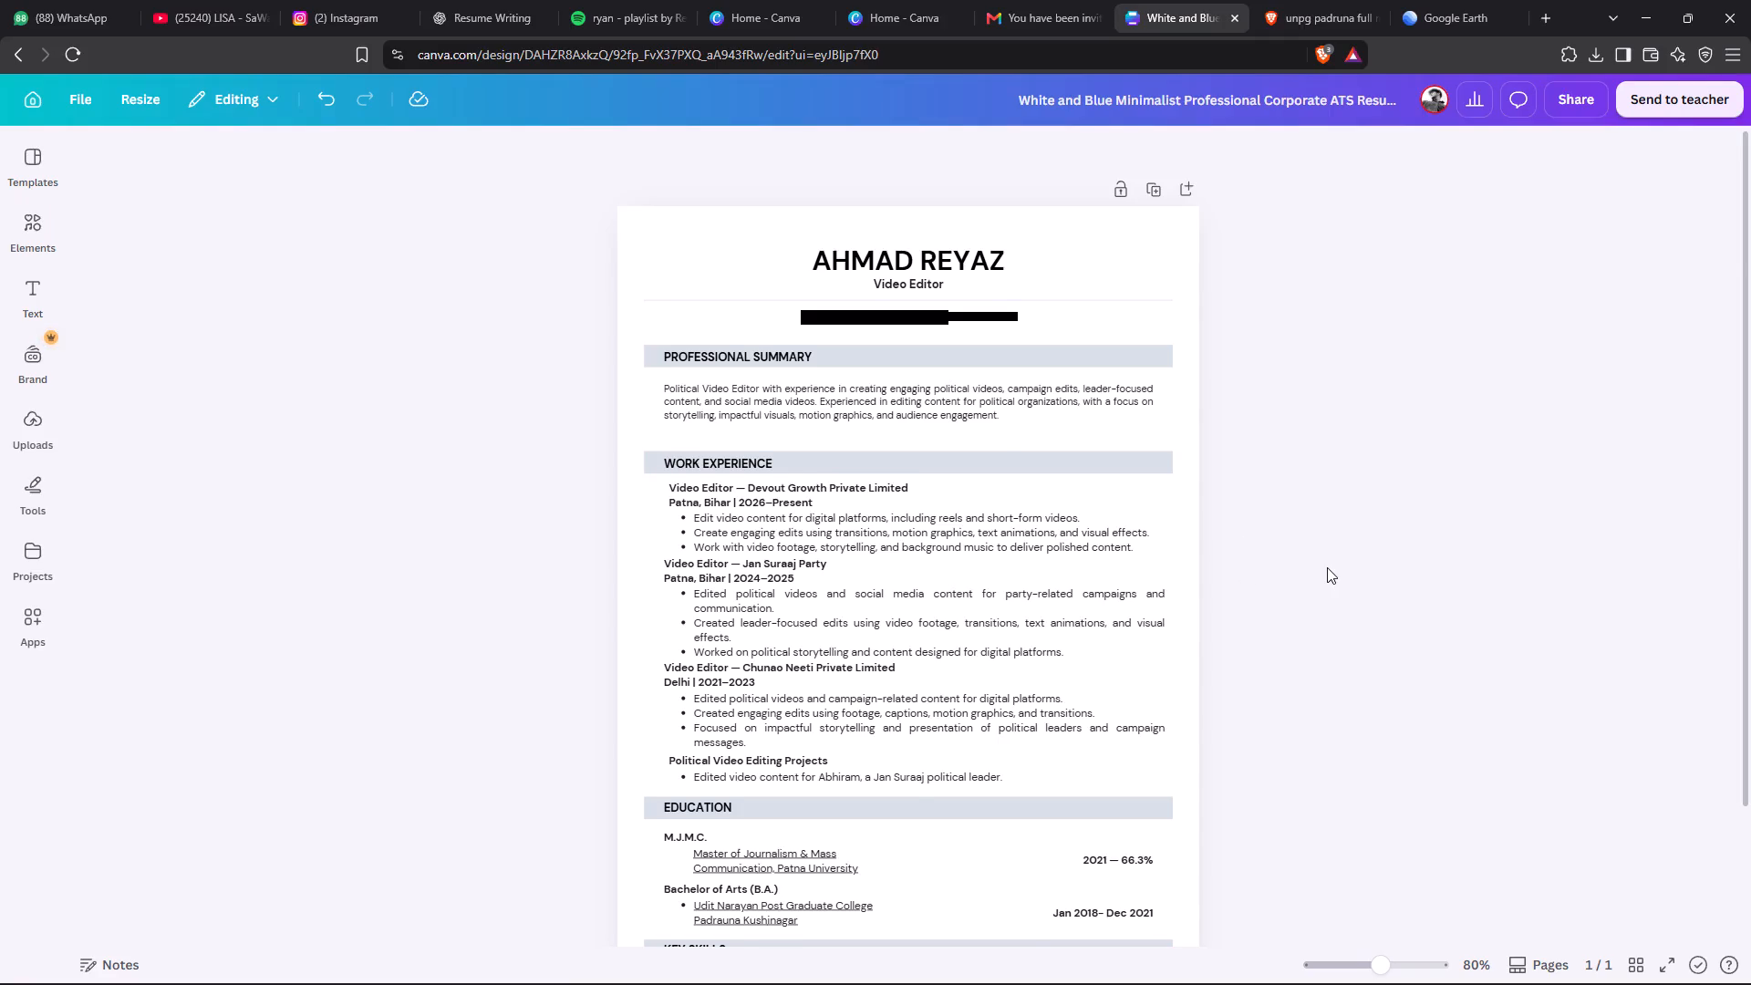
# Download the resume as a PDF Standard file, overwriting the existing PDF named after the applicant in D:'s download folder.
pyautogui.scroll(-3, 1328, 566)
pyautogui.scroll(4, 1340, 567)
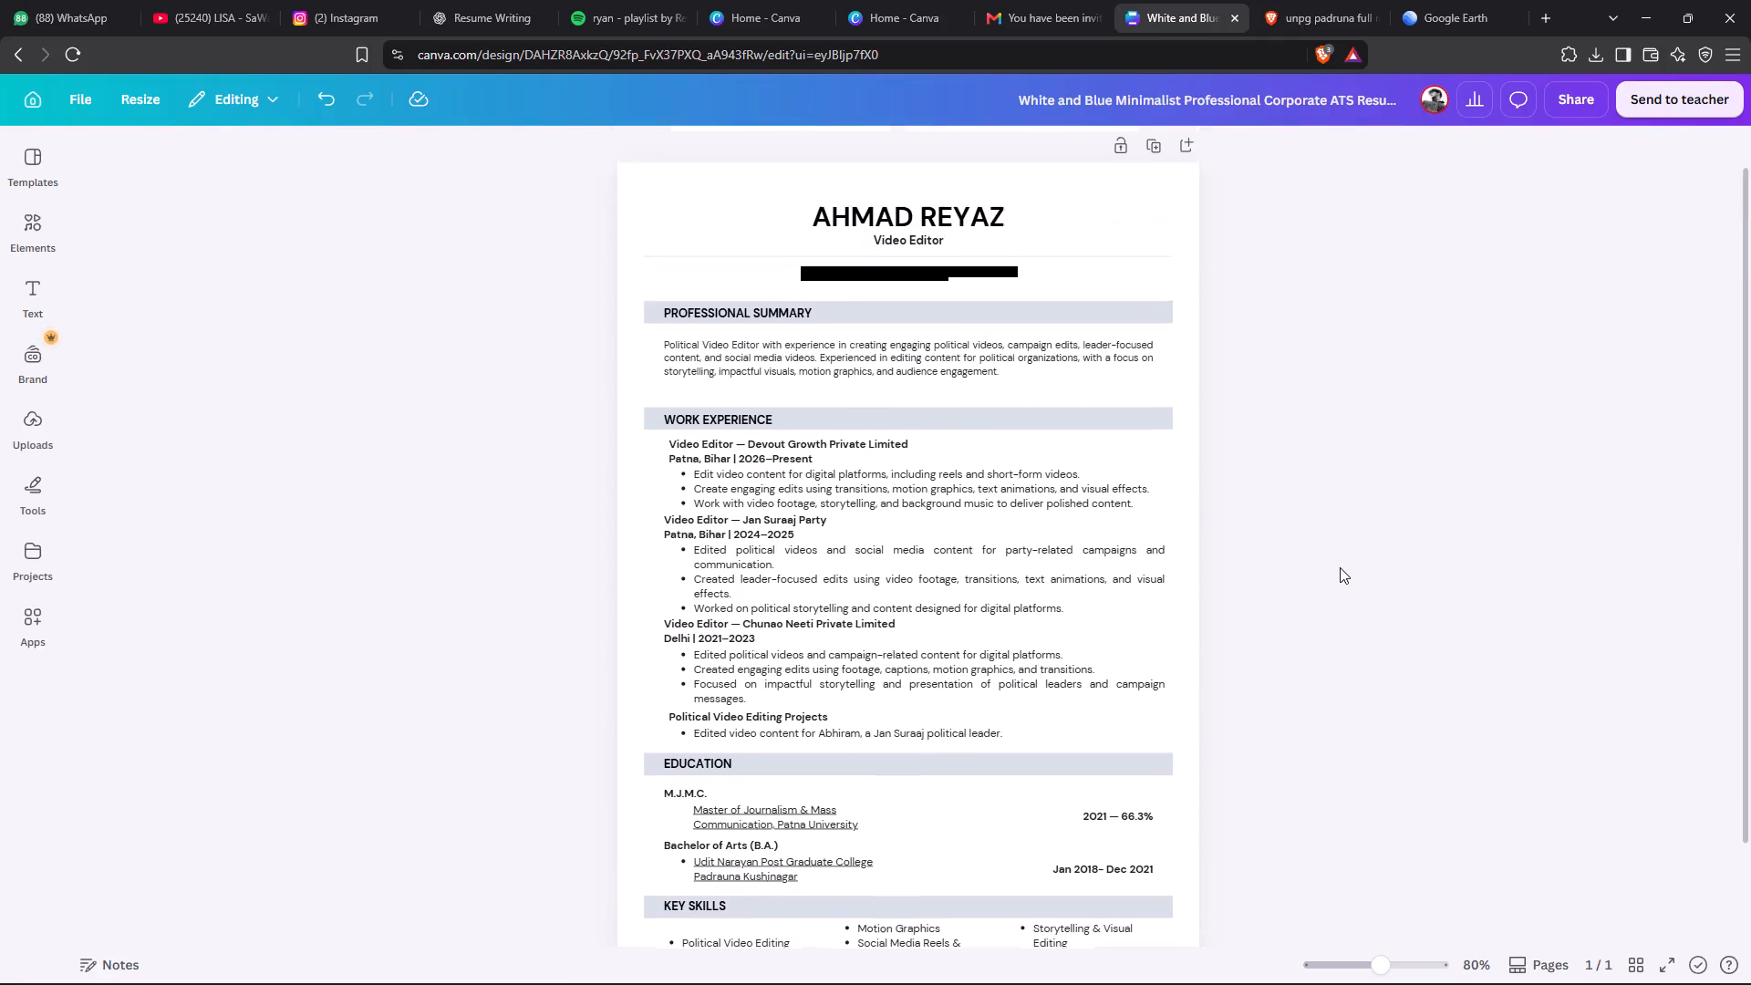
pyautogui.click(1565, 104)
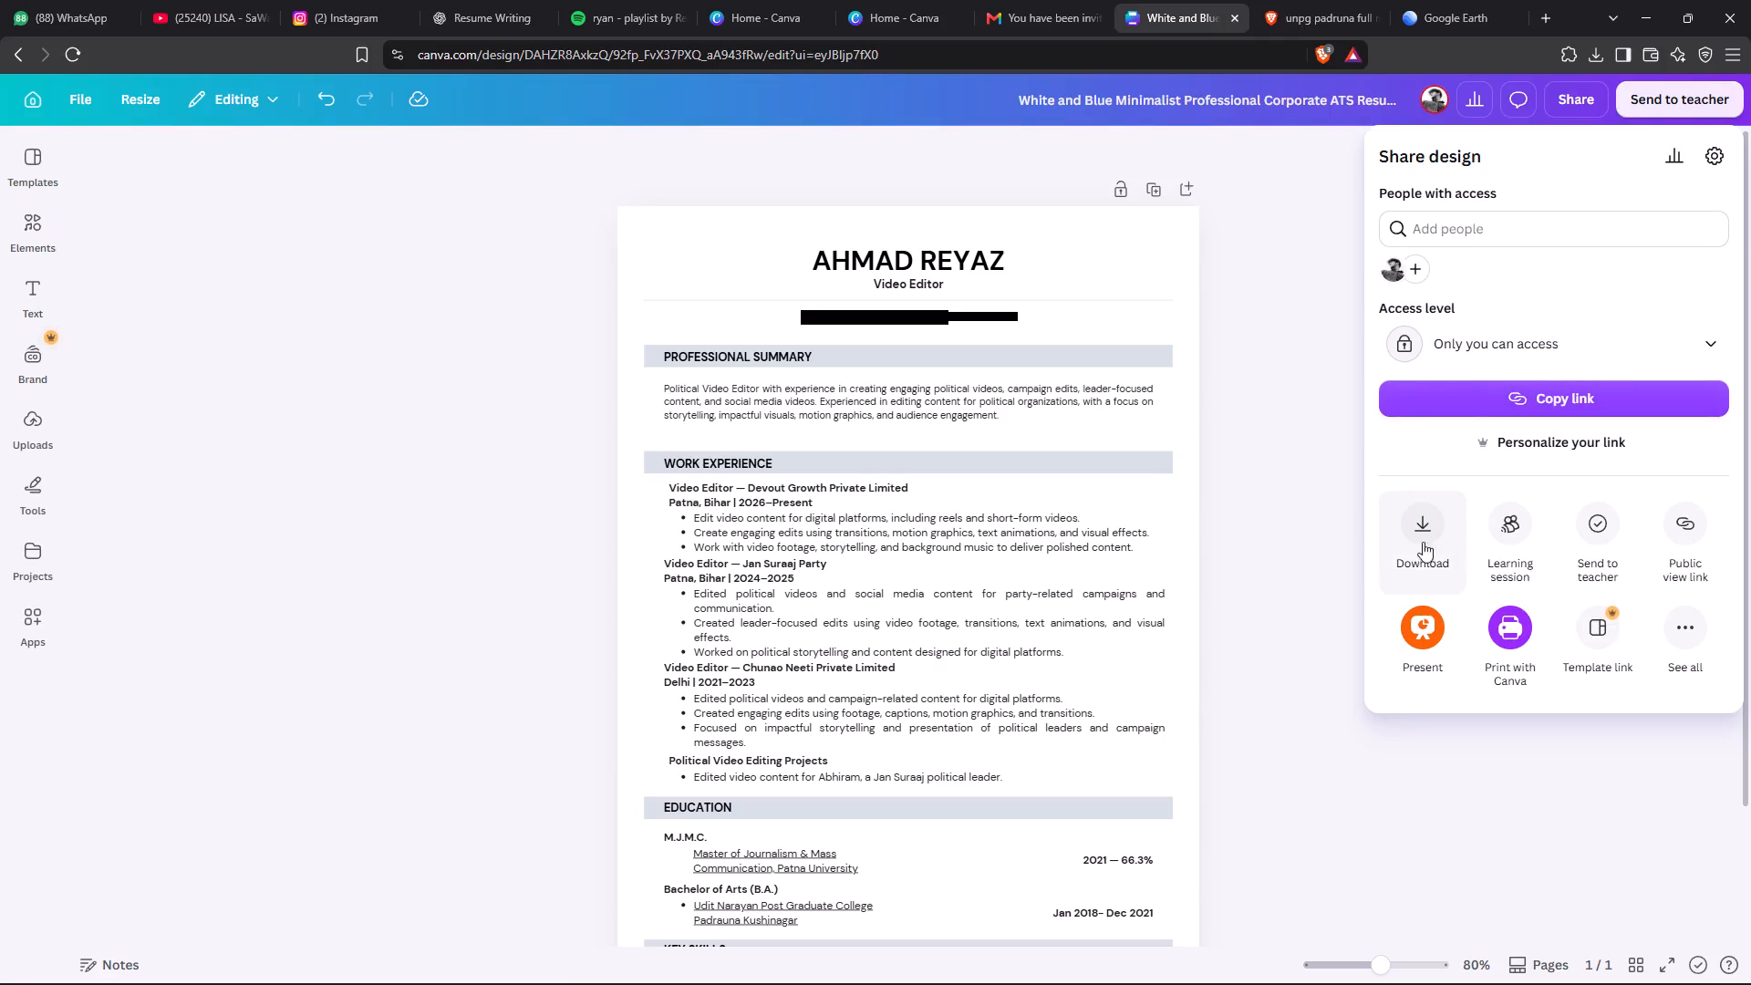
pyautogui.click(1419, 539)
pyautogui.click(1499, 452)
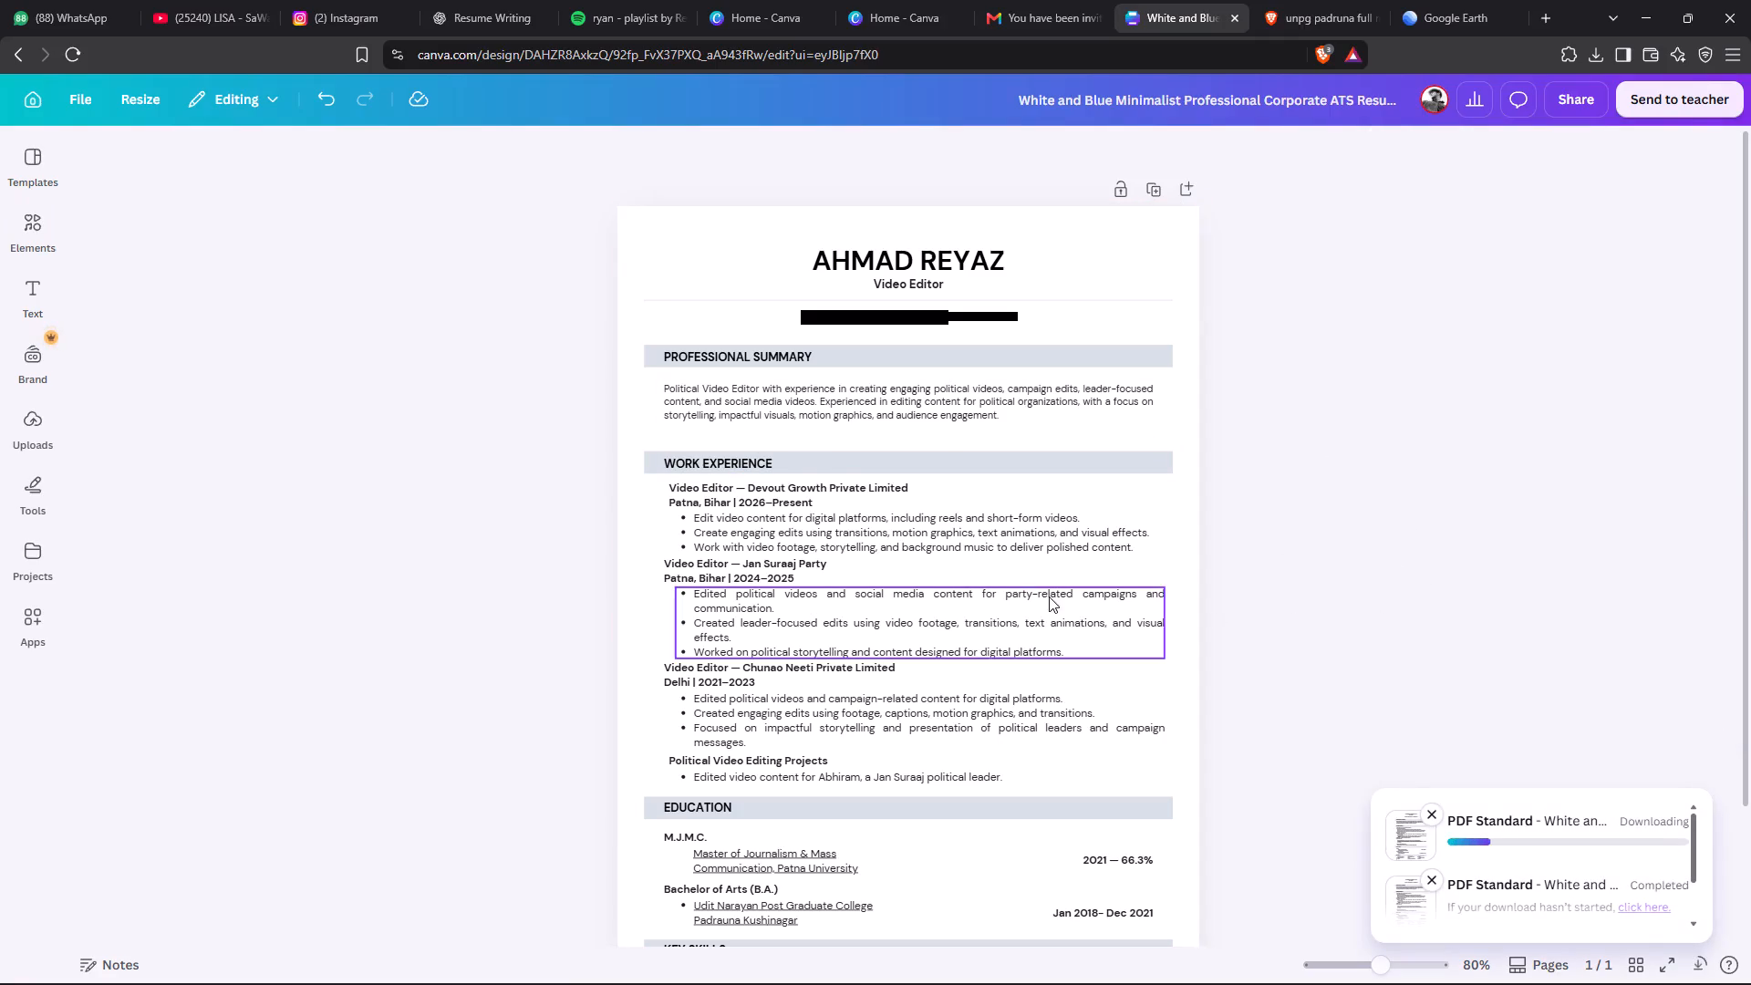
pyautogui.doubleClick(823, 187)
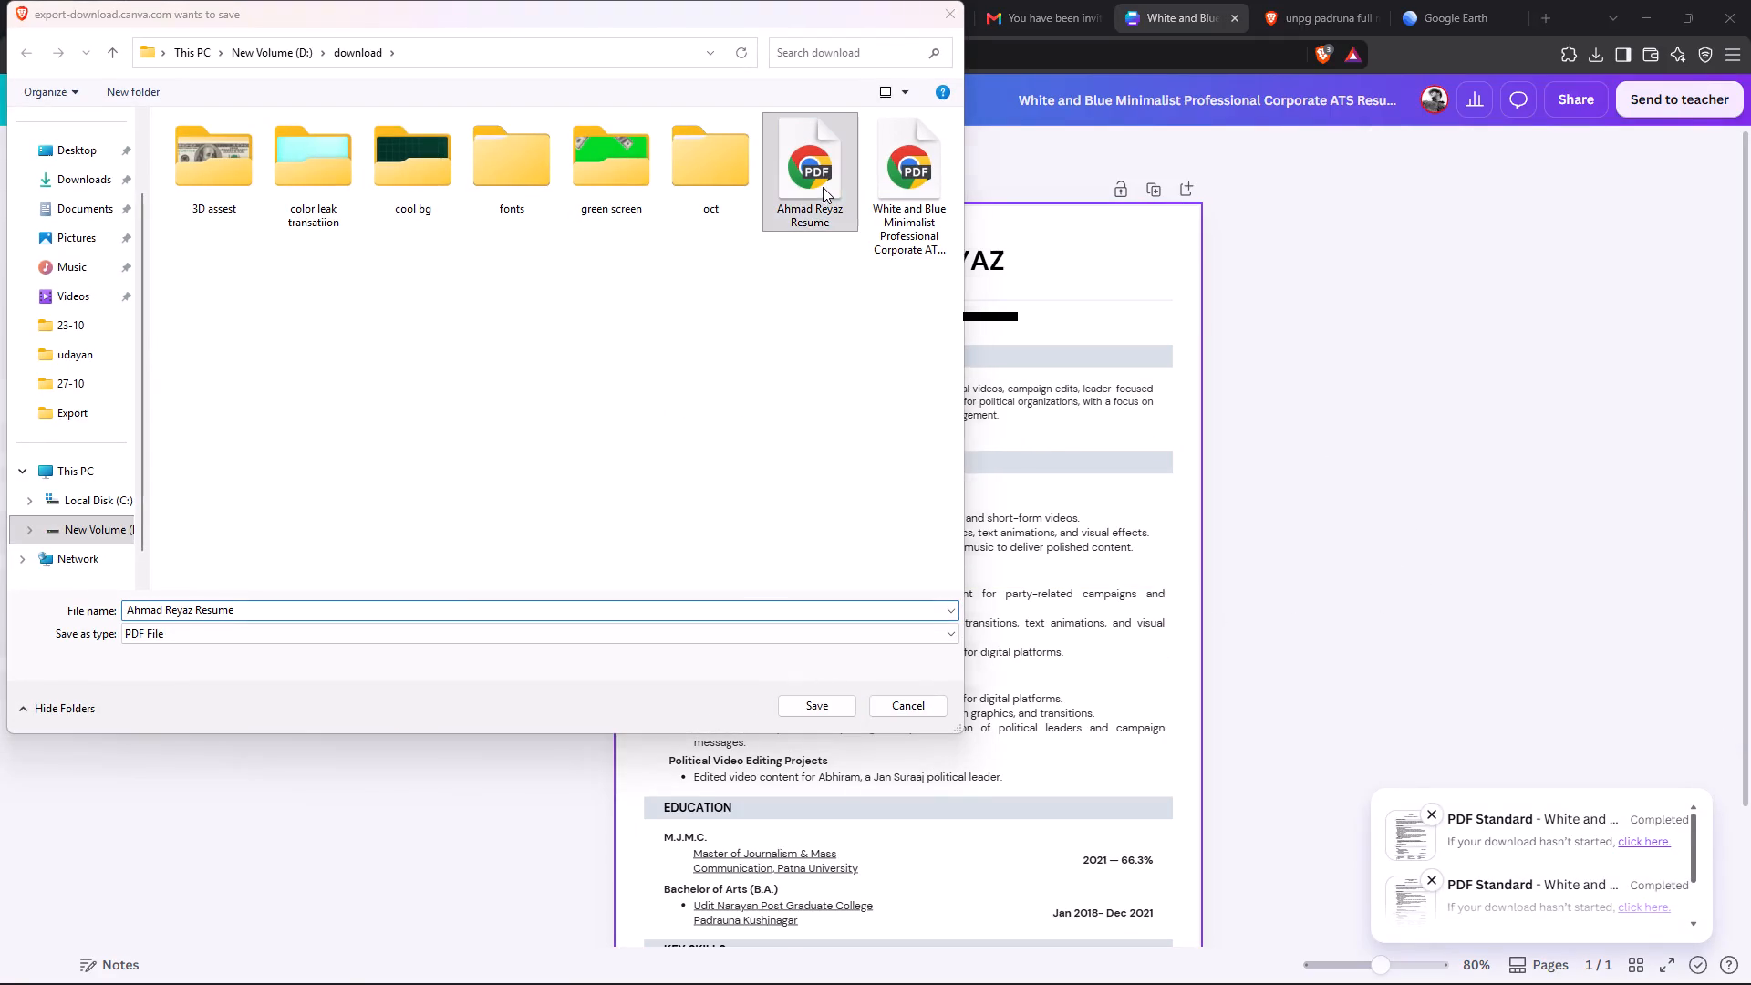
pyautogui.click(913, 488)
pyautogui.click(913, 503)
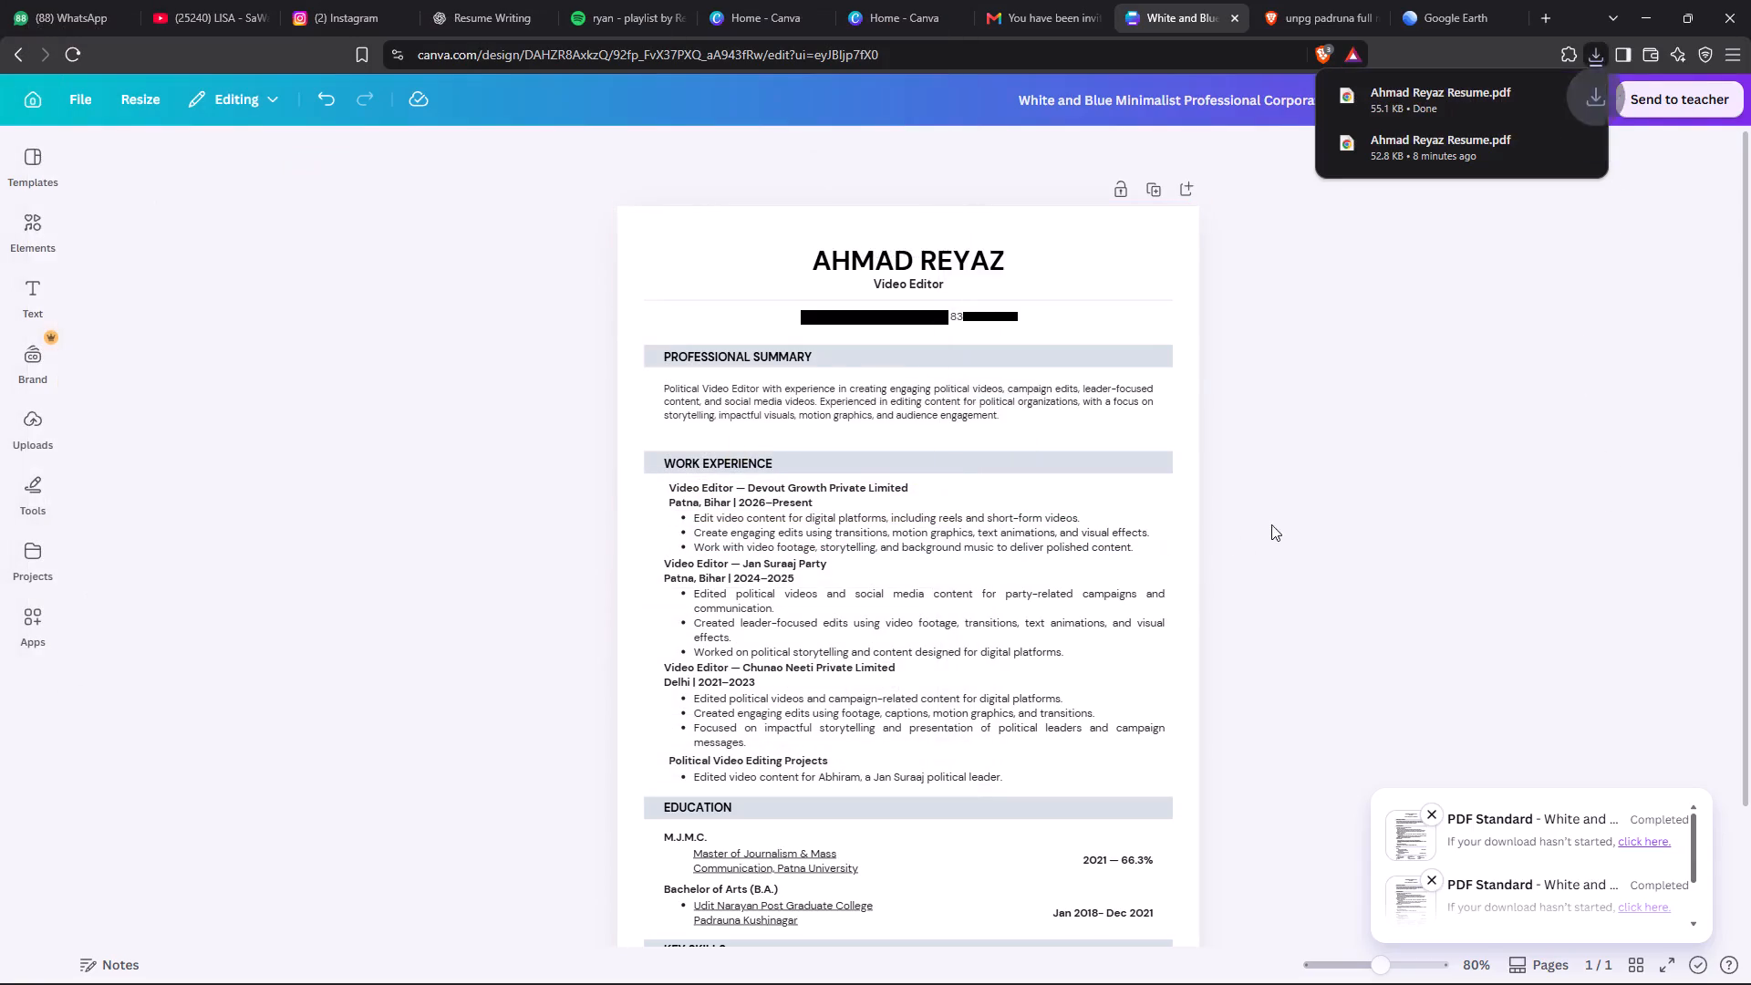